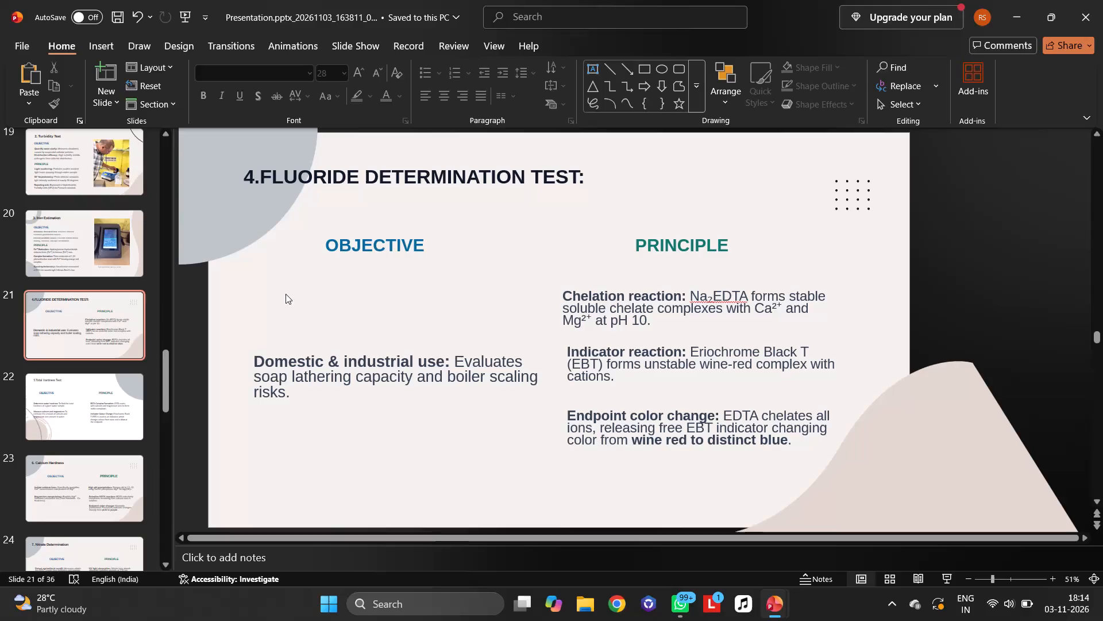
Delete the "Domestic & industrial use" text under OBJECTIVE on the fluoride determination slide.
{"action": "left_click_drag", "start_coordinate": [537, 384], "coordinate": [261, 398]}
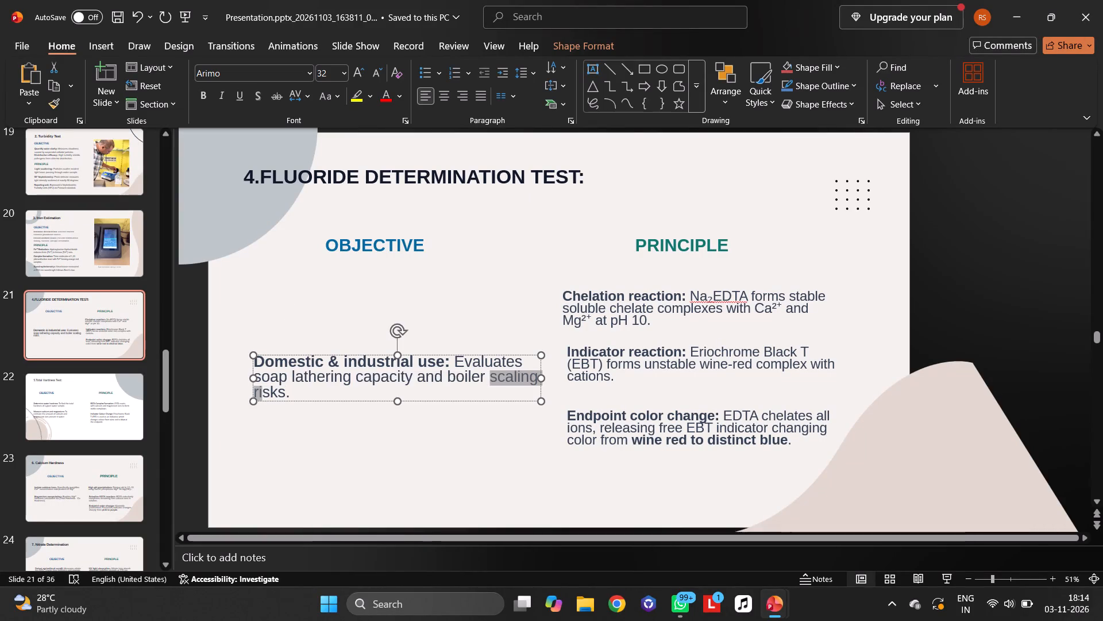
{"action": "left_click_drag", "start_coordinate": [261, 398], "coordinate": [310, 402]}
{"action": "left_click", "coordinate": [346, 401]}
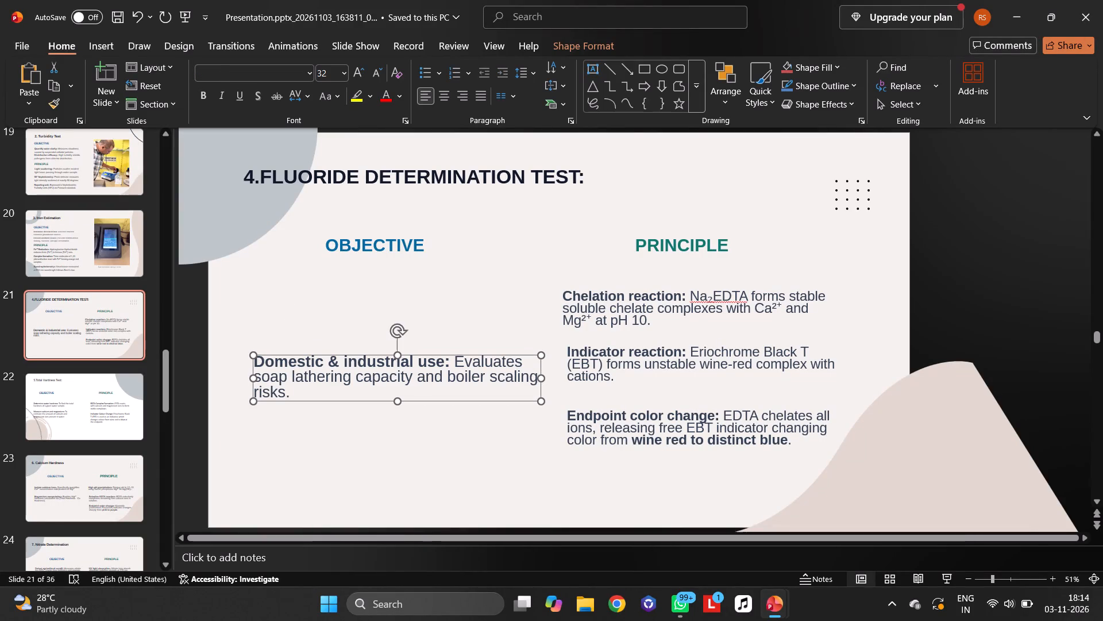
{"action": "left_click_drag", "start_coordinate": [292, 393], "coordinate": [235, 337]}
{"action": "key", "text": "BackSpace"}
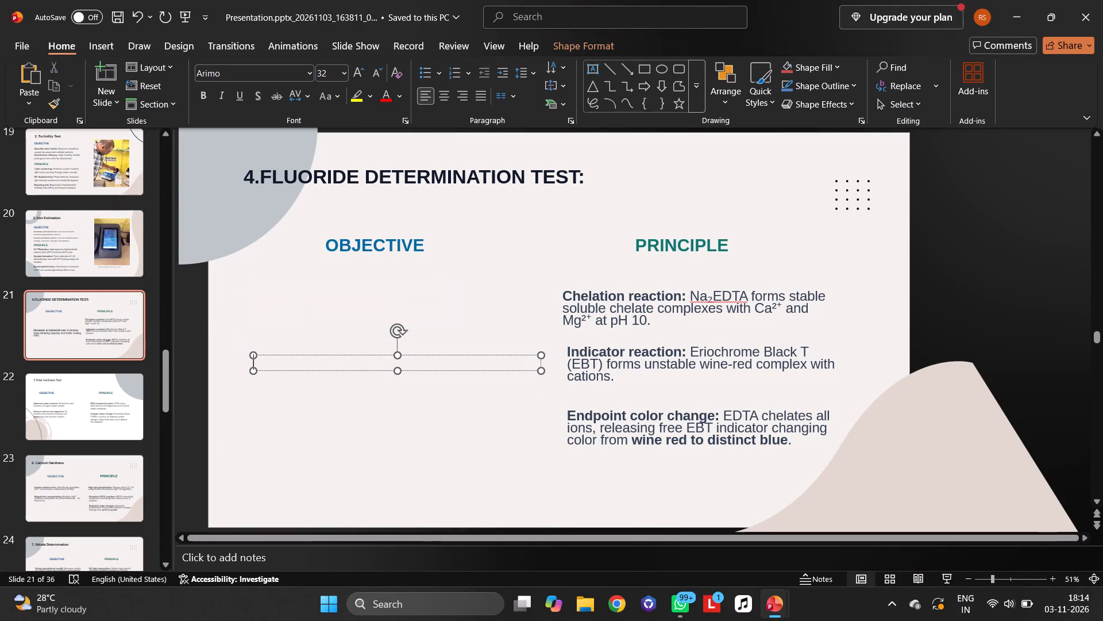
{"action": "left_click", "coordinate": [260, 358]}
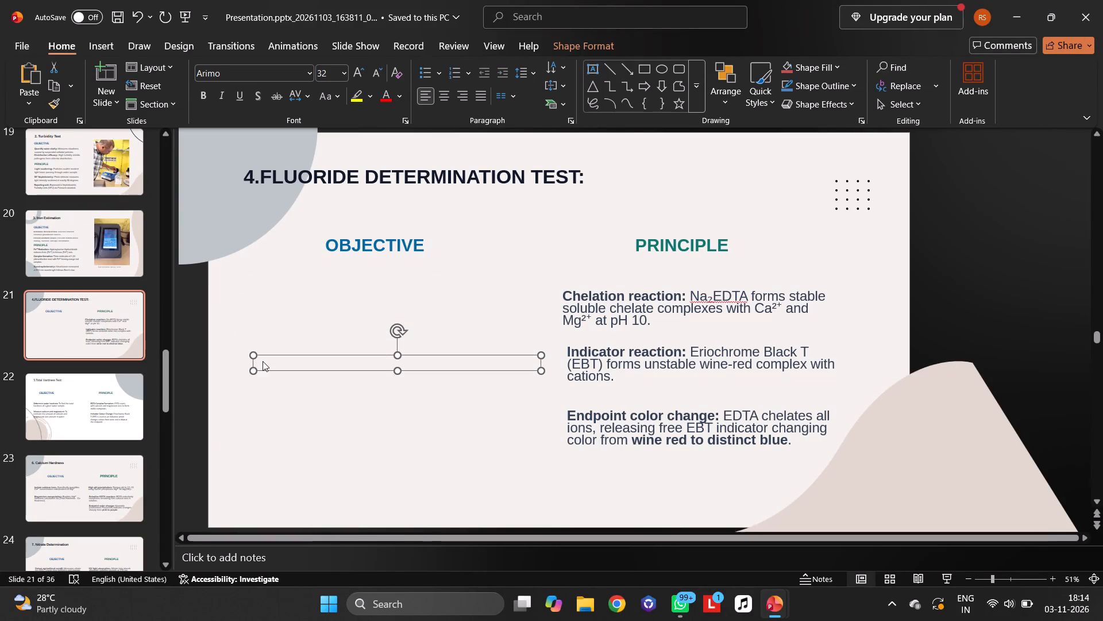
{"action": "left_click", "coordinate": [263, 361]}
Paste the copied fluoride objective and principle text into a new text box below the OBJECTIVE heading.
{"action": "left_click_drag", "start_coordinate": [240, 296], "coordinate": [460, 382]}
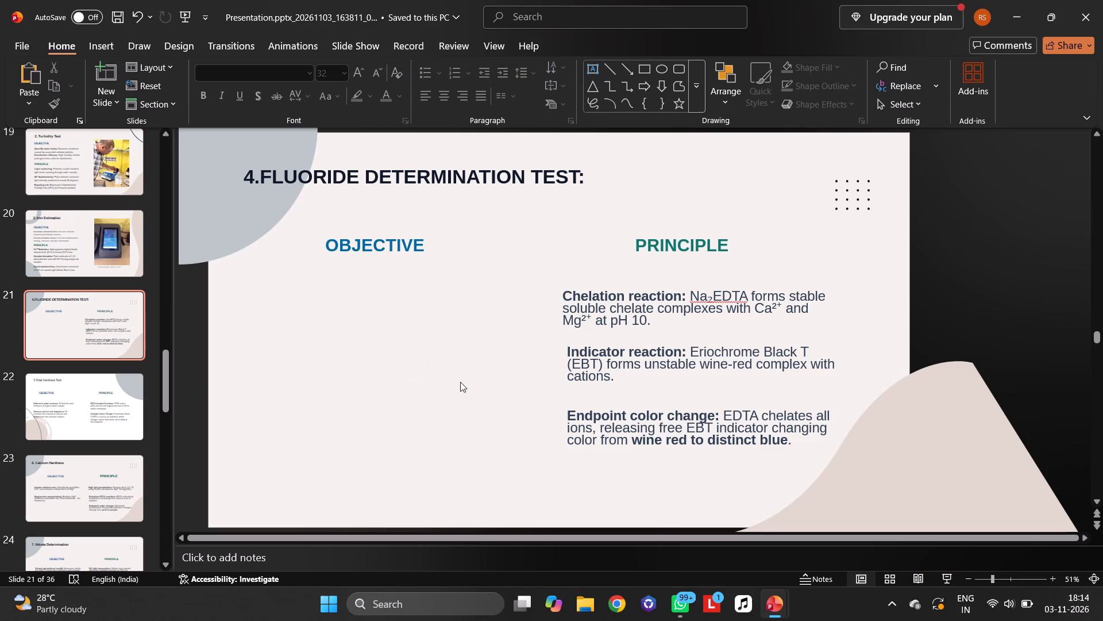
{"action": "left_click", "coordinate": [317, 324]}
{"action": "right_click", "coordinate": [293, 319]}
{"action": "left_click", "coordinate": [275, 319]}
{"action": "double_click", "coordinate": [275, 313]}
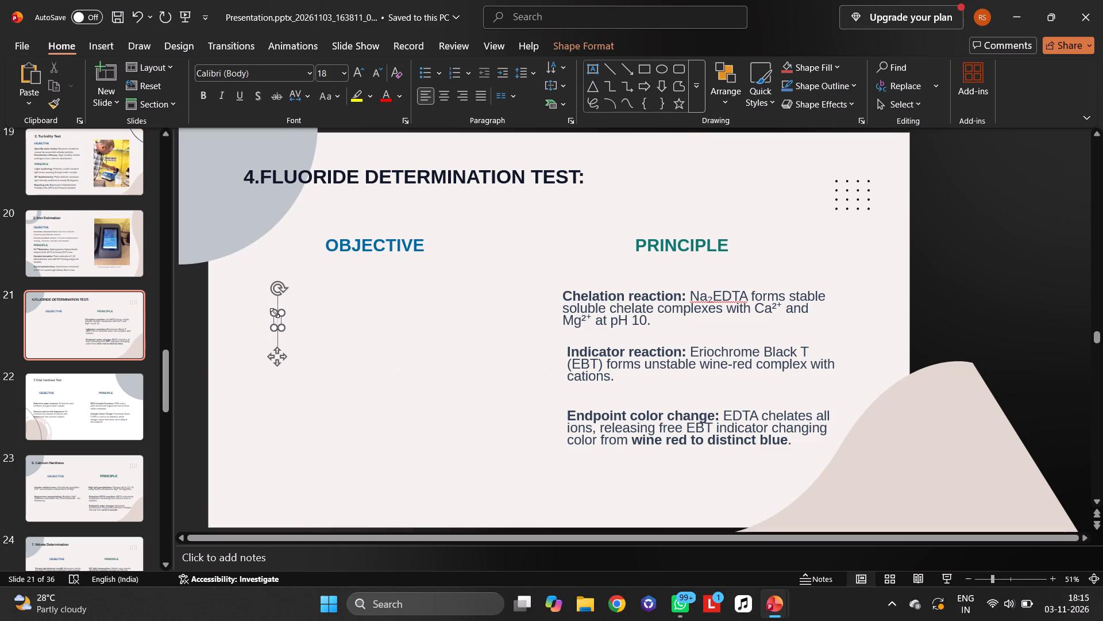
{"action": "key", "text": "ctrl+v"}
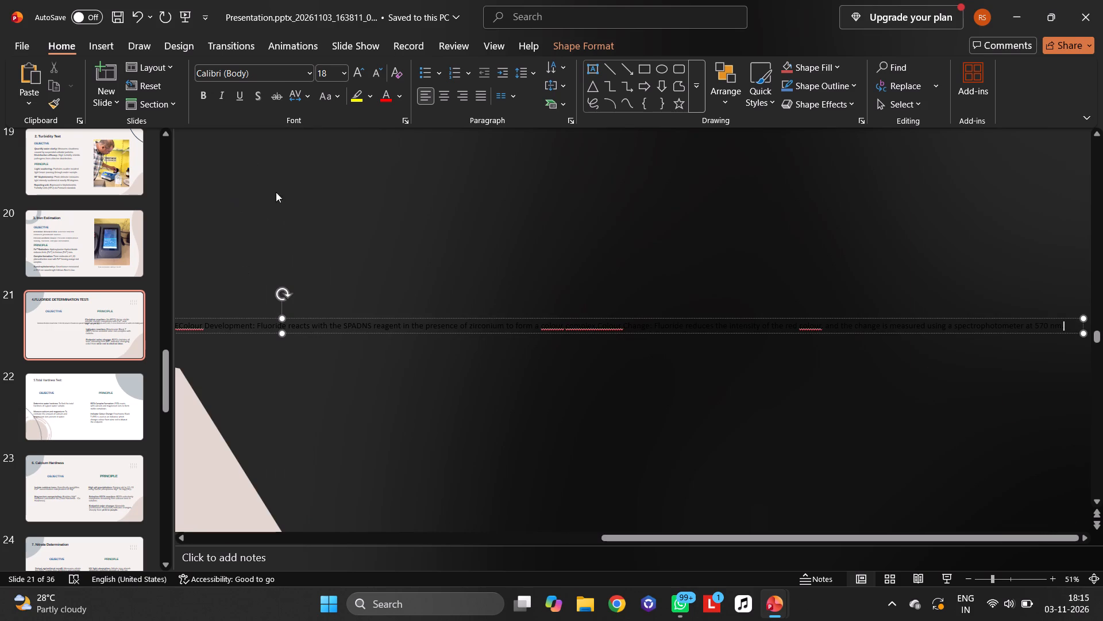
Narrow the pasted fluoride text box so its text wraps within the OBJECTIVE column.
{"action": "scroll", "coordinate": [406, 304], "scroll_direction": "down", "scroll_amount": 1}
{"action": "scroll", "coordinate": [406, 304], "scroll_direction": "up", "scroll_amount": 1}
{"action": "left_click_drag", "start_coordinate": [1083, 333], "coordinate": [953, 343]}
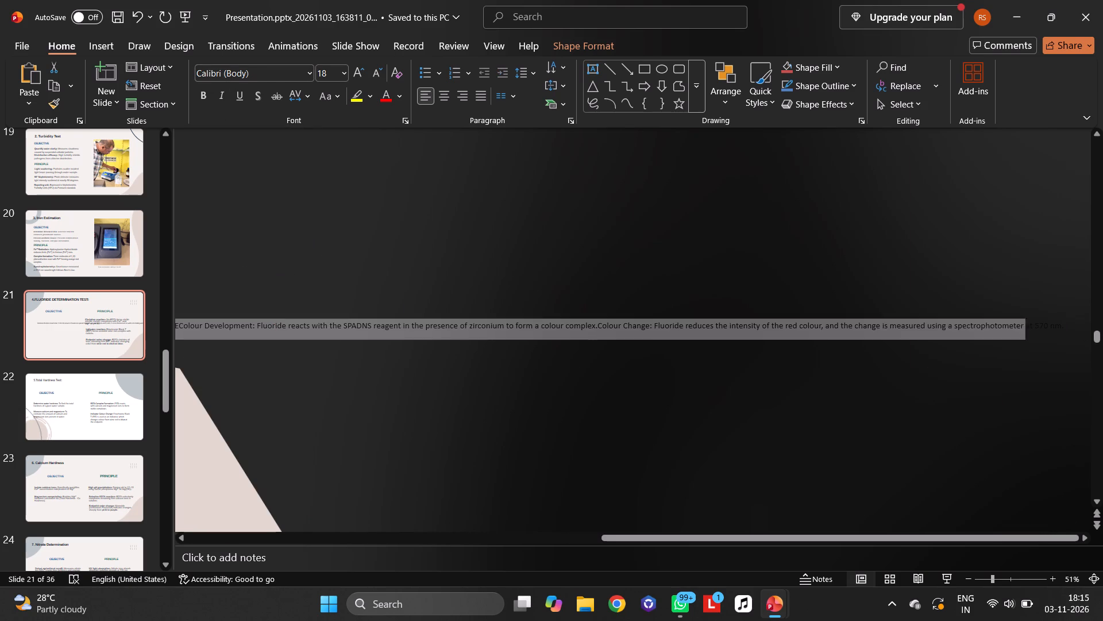
{"action": "left_click_drag", "start_coordinate": [953, 343], "coordinate": [113, 362]}
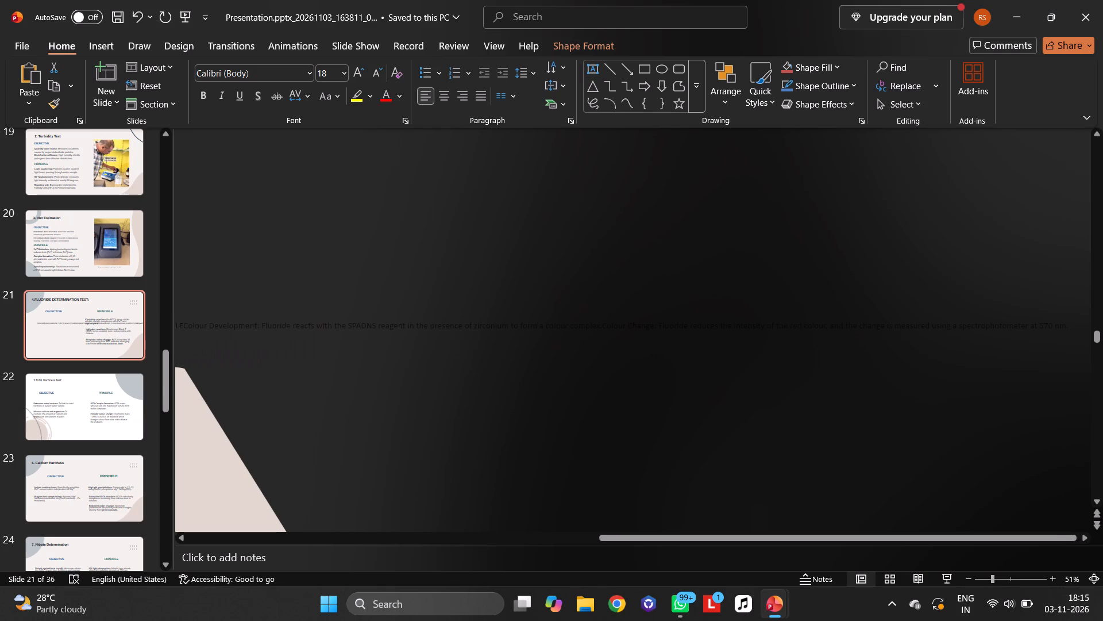
{"action": "left_click_drag", "start_coordinate": [113, 362], "coordinate": [241, 377]}
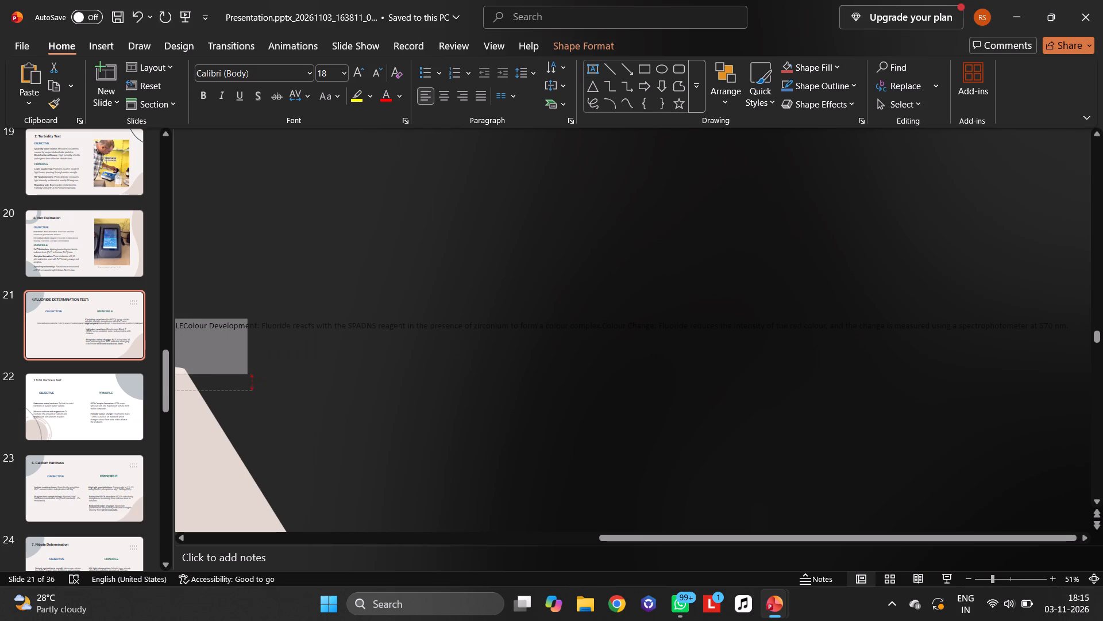
{"action": "left_click_drag", "start_coordinate": [241, 377], "coordinate": [202, 378]}
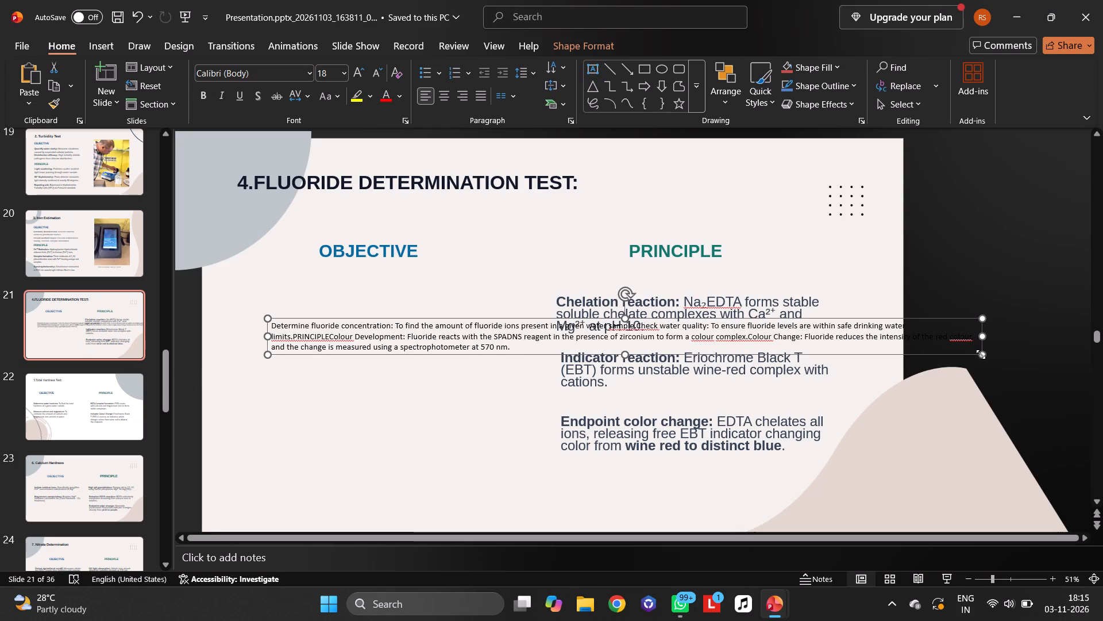
{"action": "left_click_drag", "start_coordinate": [982, 356], "coordinate": [498, 410]}
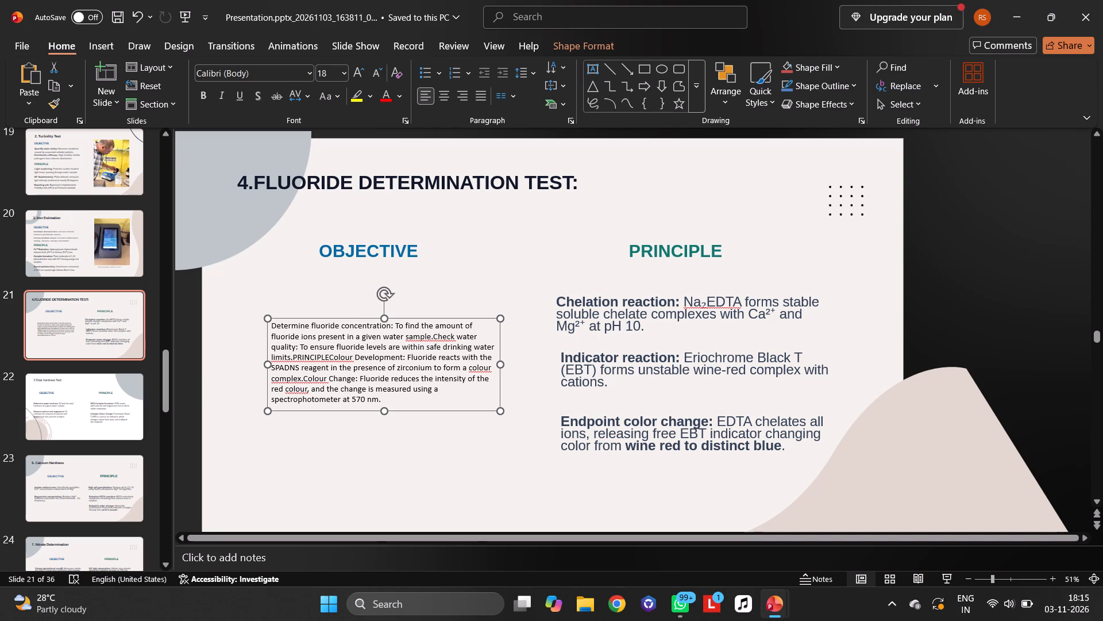
Delete the "Chelation reaction", "Indicator reaction" and "Endpoint color change" texts under PRINCIPLE.
{"action": "left_click", "coordinate": [555, 301]}
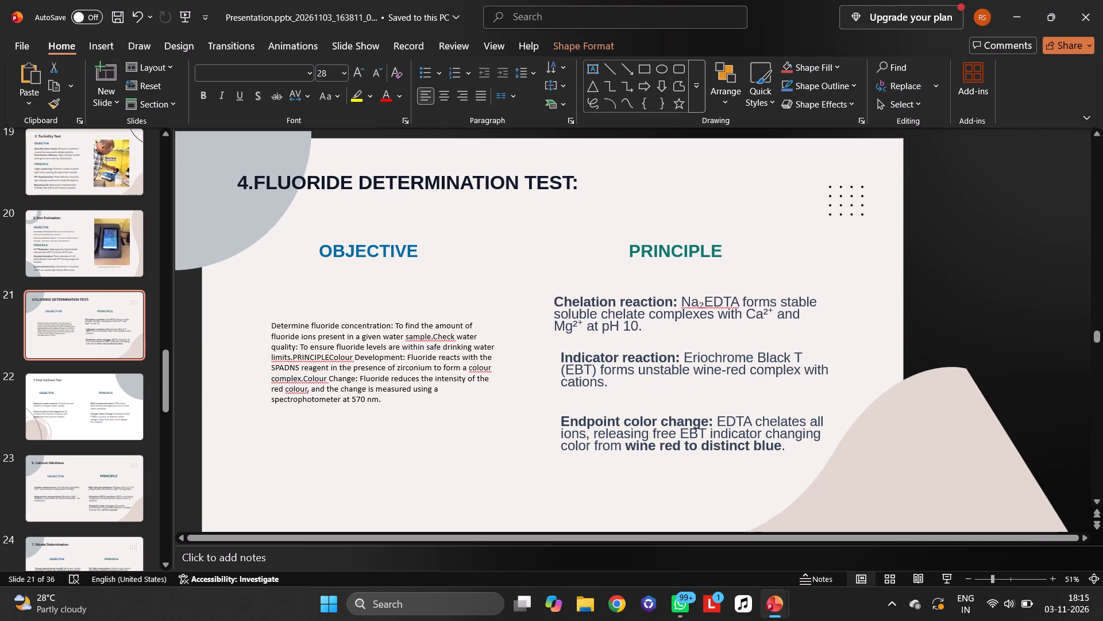
{"action": "right_click", "coordinate": [642, 329]}
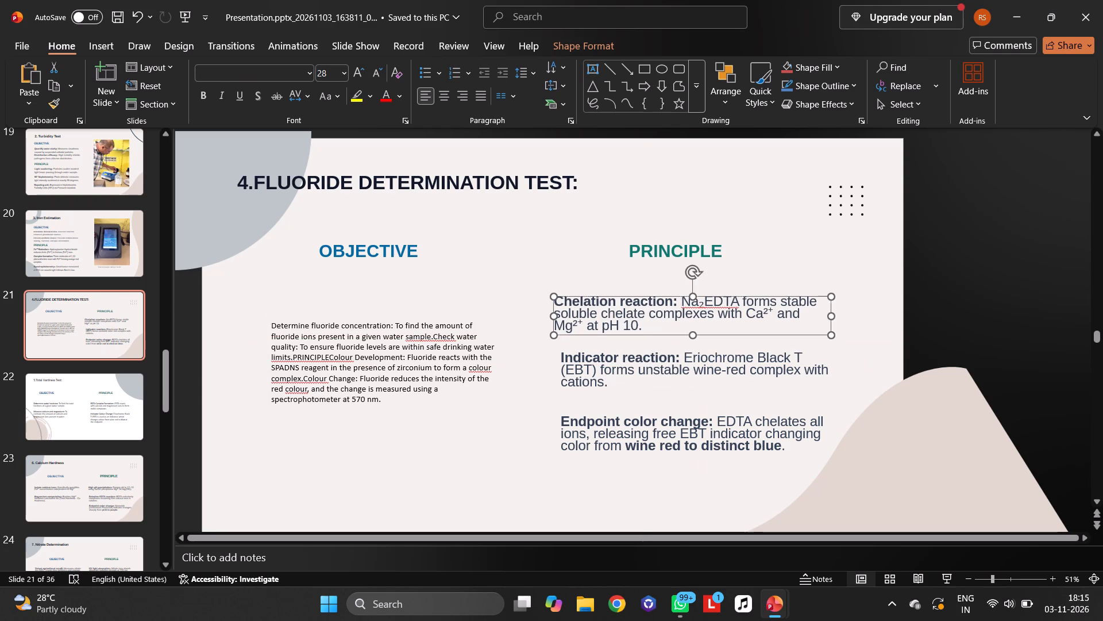
{"action": "left_click", "coordinate": [642, 329]}
{"action": "left_click_drag", "start_coordinate": [642, 329], "coordinate": [488, 277]}
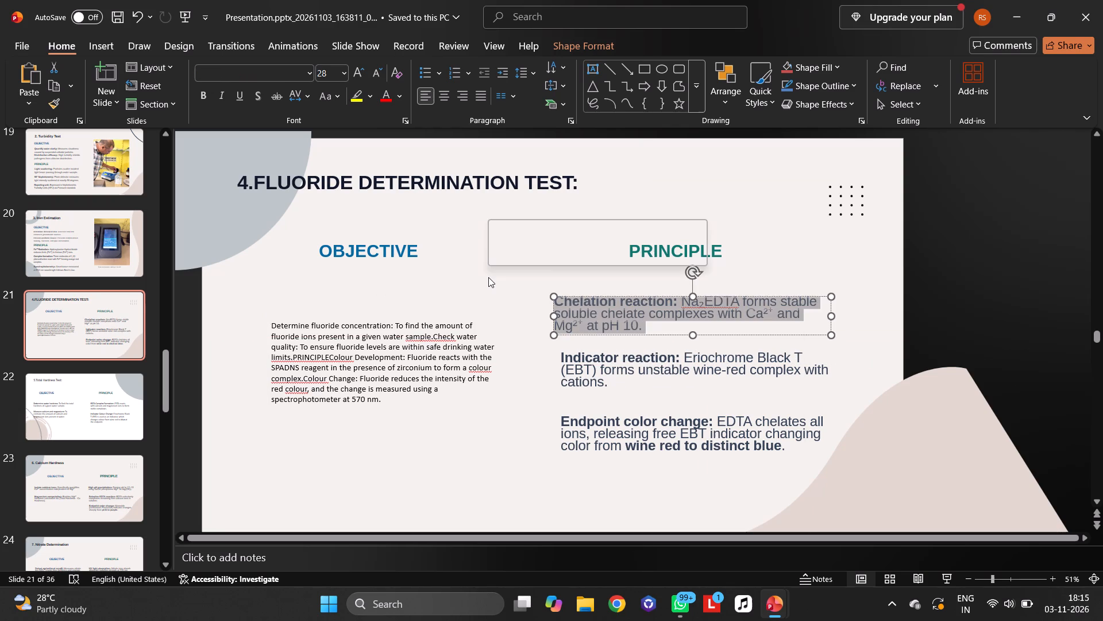
{"action": "key", "text": "BackSpace"}
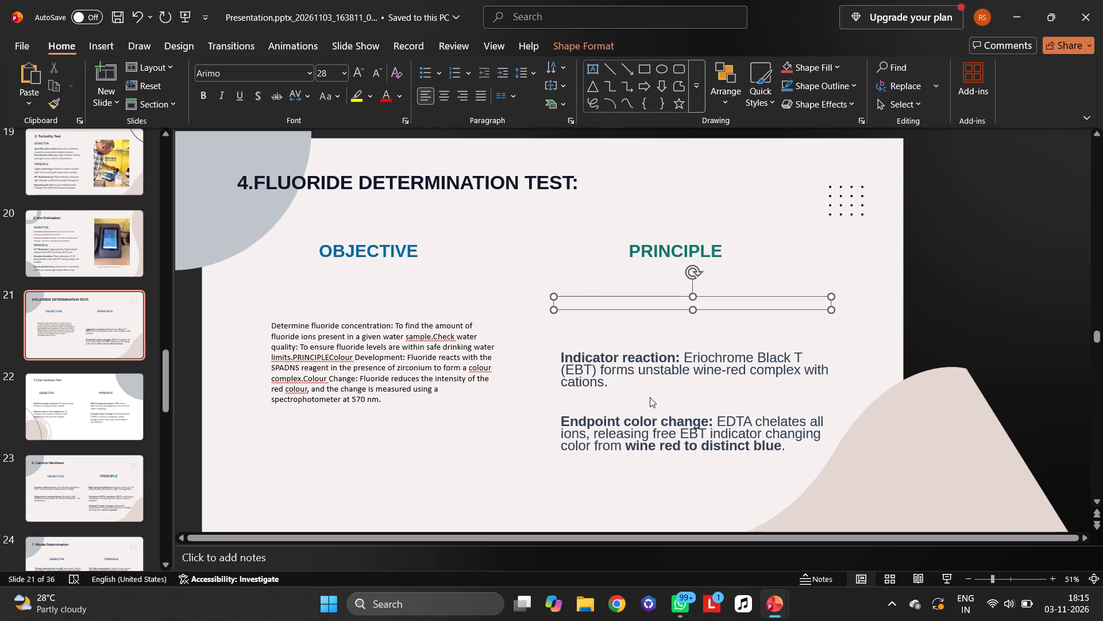
{"action": "left_click", "coordinate": [620, 386]}
{"action": "left_click_drag", "start_coordinate": [612, 386], "coordinate": [514, 326]}
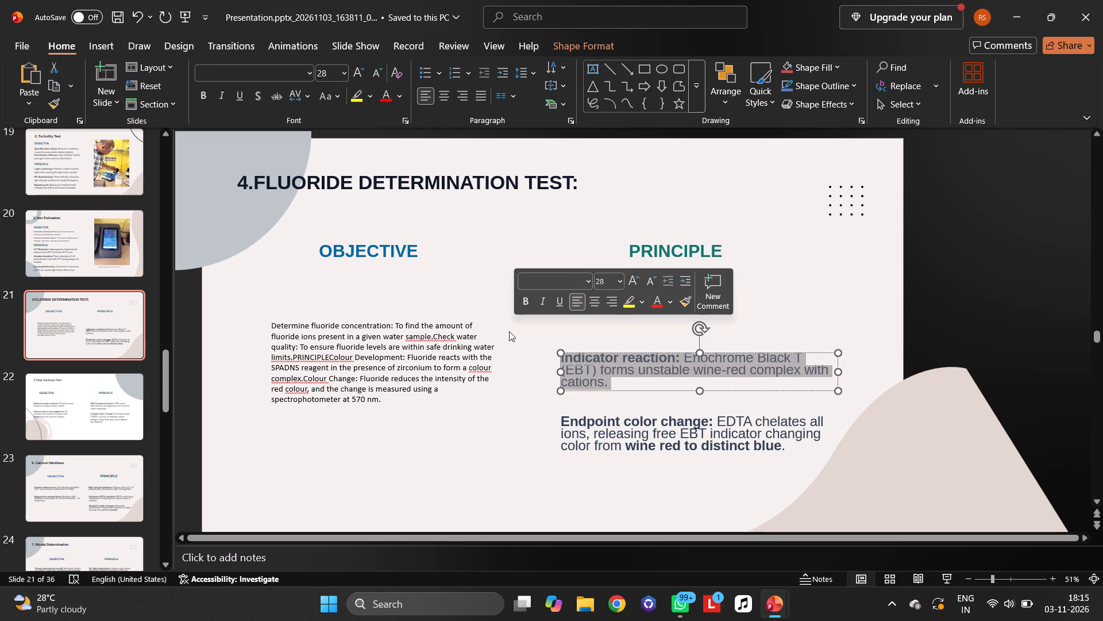
{"action": "key", "text": "BackSpace"}
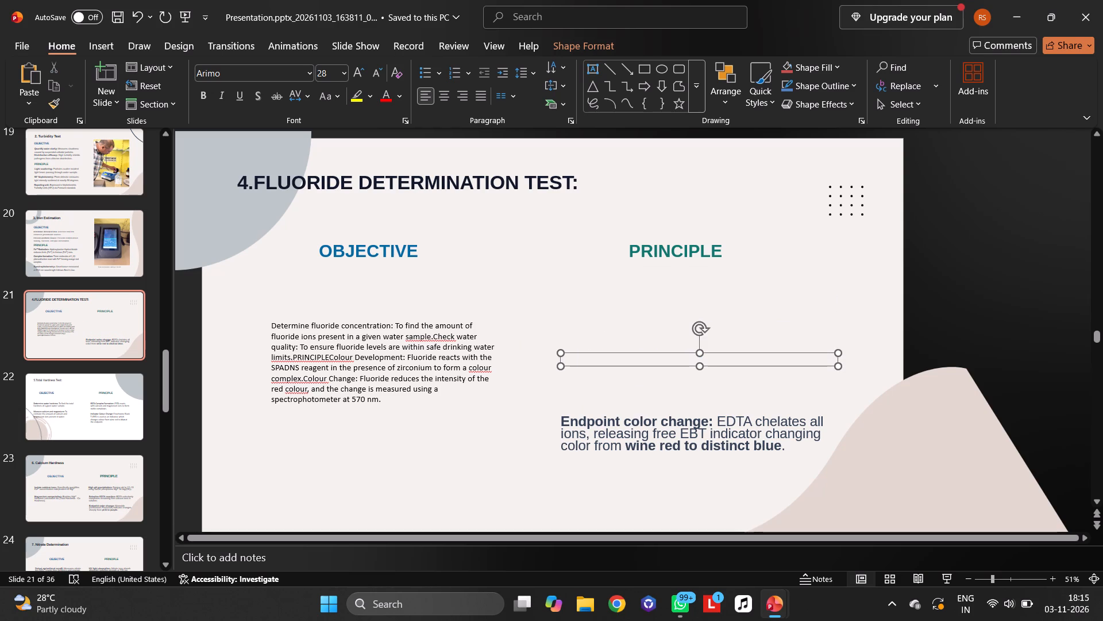
{"action": "left_click_drag", "start_coordinate": [796, 447], "coordinate": [464, 366]}
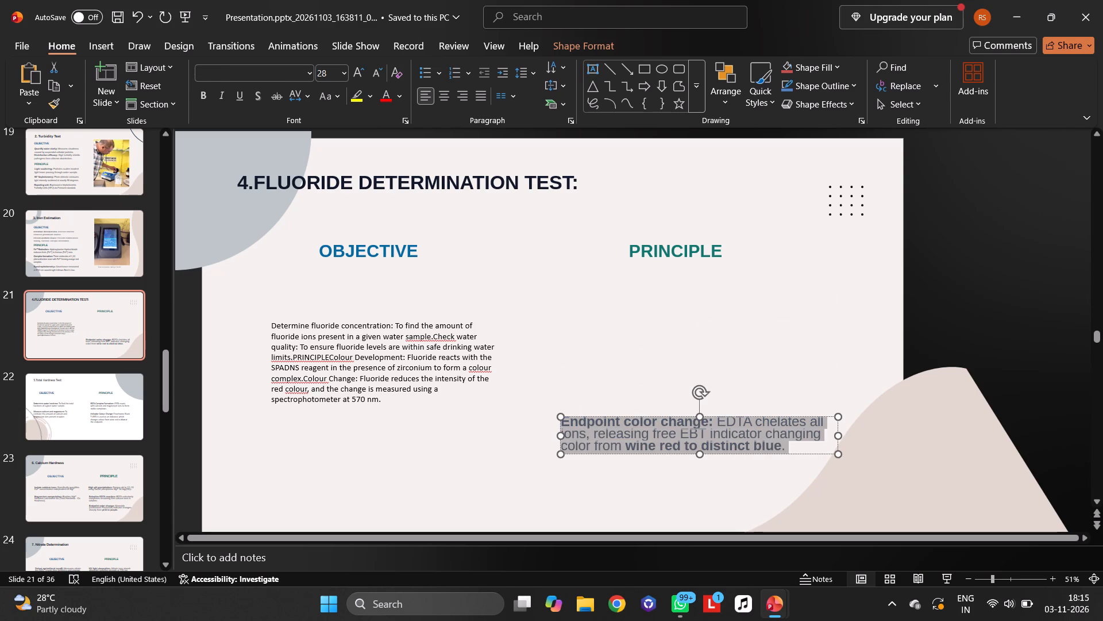
{"action": "left_click_drag", "start_coordinate": [464, 366], "coordinate": [464, 362]}
{"action": "key", "text": "BackSpace"}
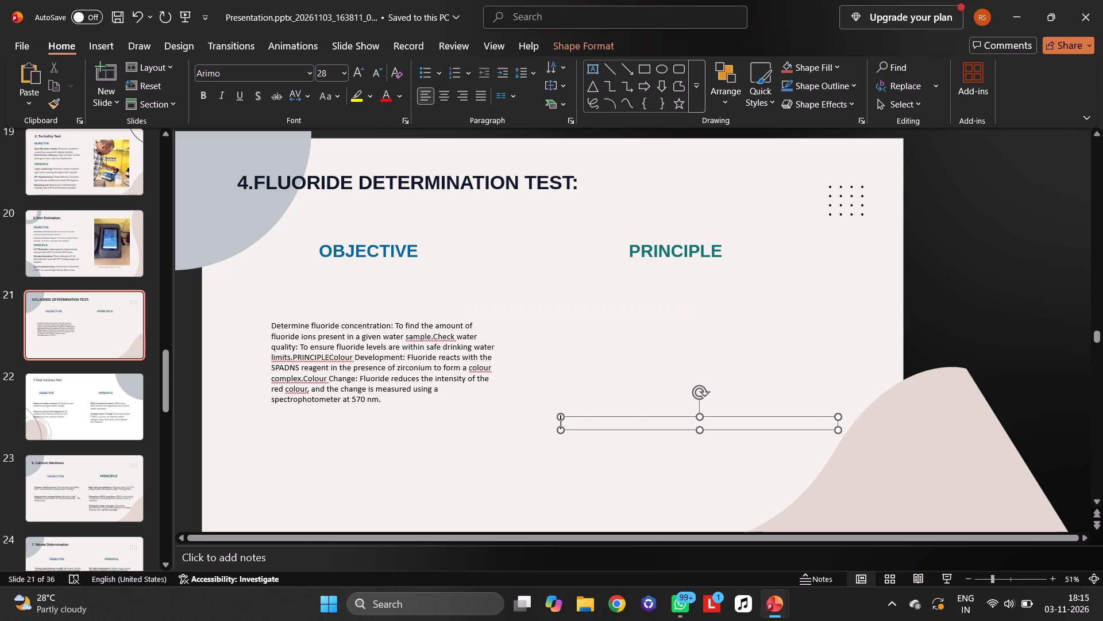
{"action": "scroll", "coordinate": [313, 287], "scroll_direction": "up", "scroll_amount": 2}
{"action": "left_click", "coordinate": [103, 331]}
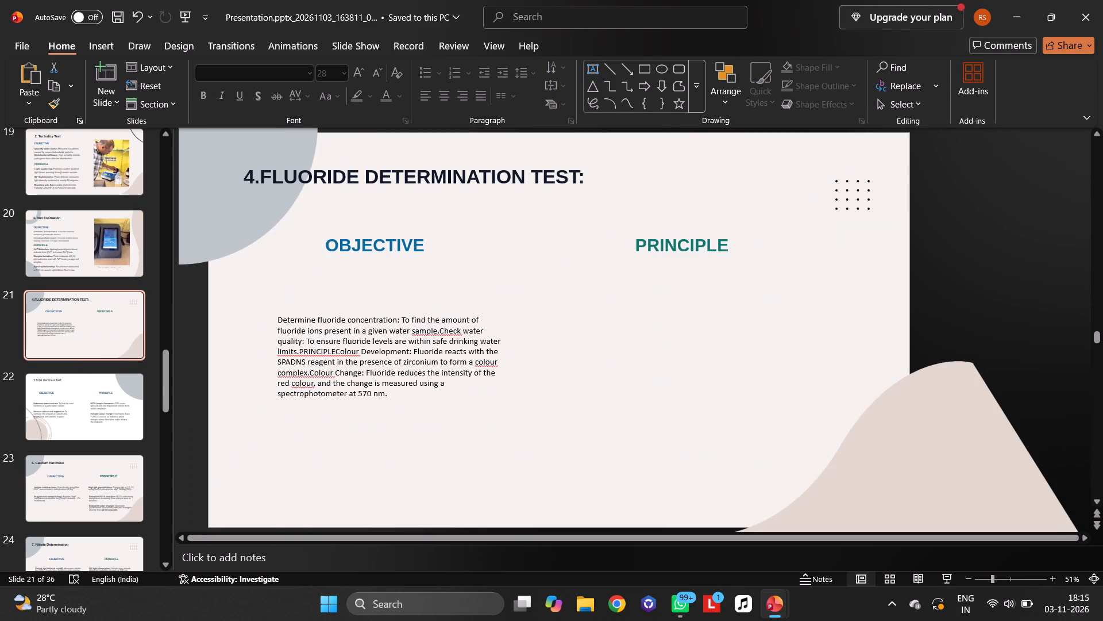
Separate "Check water quality" from the fluoride concentration sentence with a new paragraph and blank lines between them.
{"action": "left_click", "coordinate": [439, 333]}
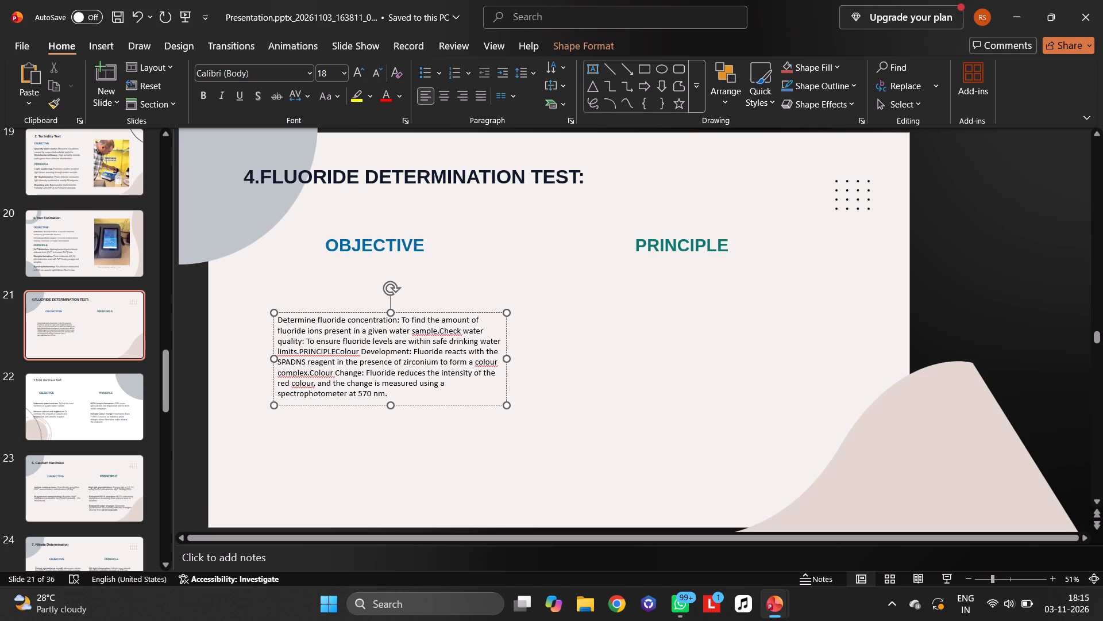
{"action": "key", "text": "Return"}
{"action": "key", "text": "Return"}
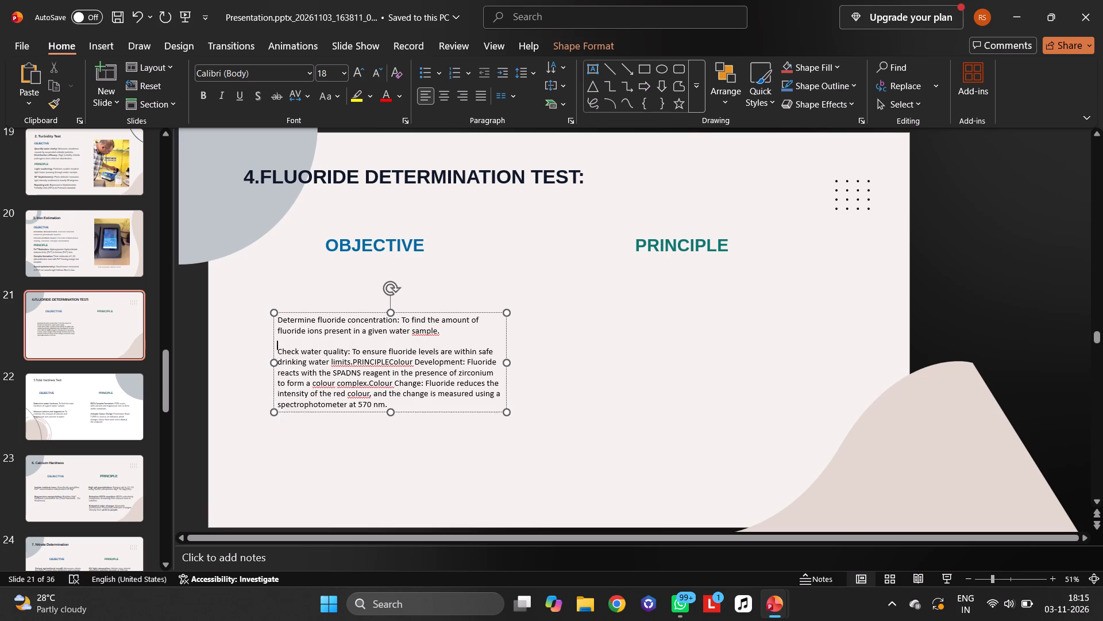
{"action": "key", "text": "Return"}
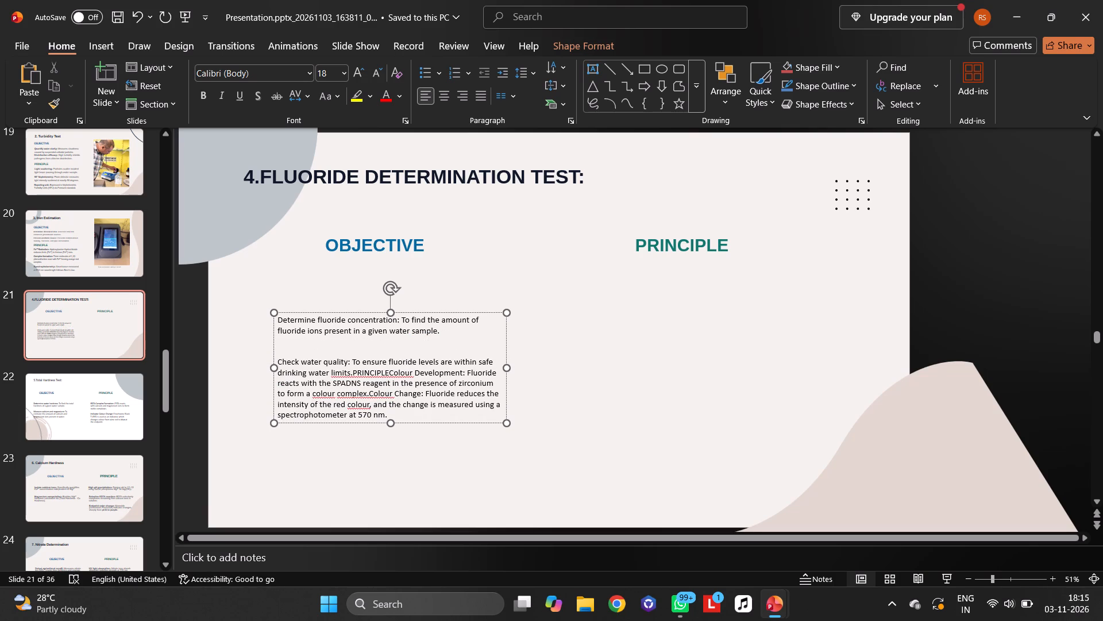
Copy the pasted text from "PRINCIPLEColour Development" through "spectrophotometer at 570 nm.".
{"action": "left_click_drag", "start_coordinate": [352, 373], "coordinate": [469, 415]}
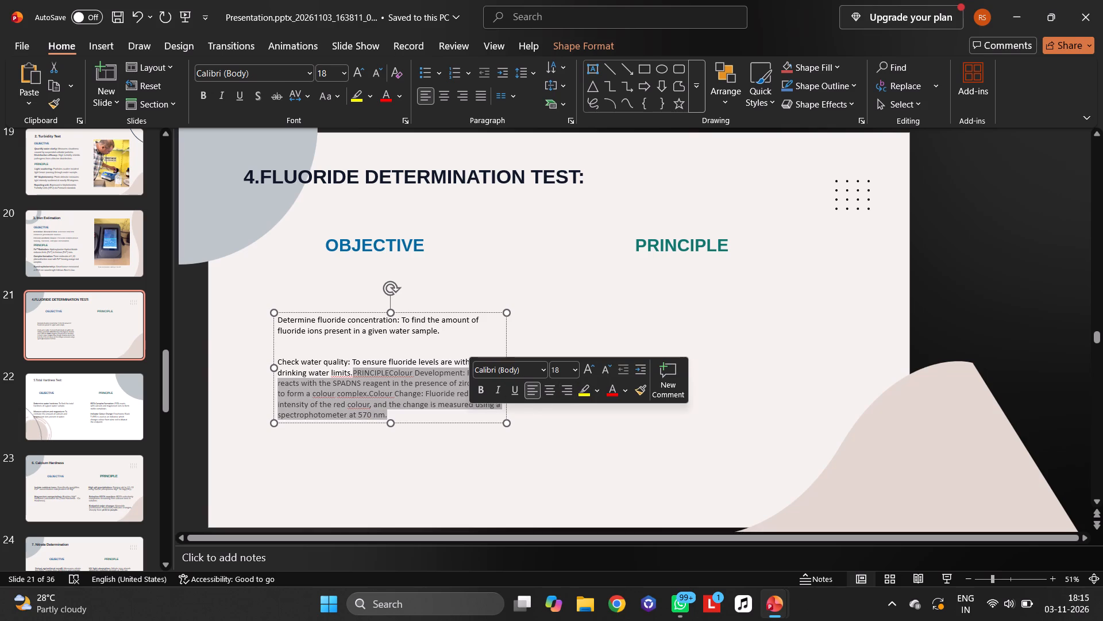
{"action": "scroll", "coordinate": [475, 425], "scroll_direction": "down", "scroll_amount": 1, "text": "ctrl"}
{"action": "key", "text": "ctrl+c"}
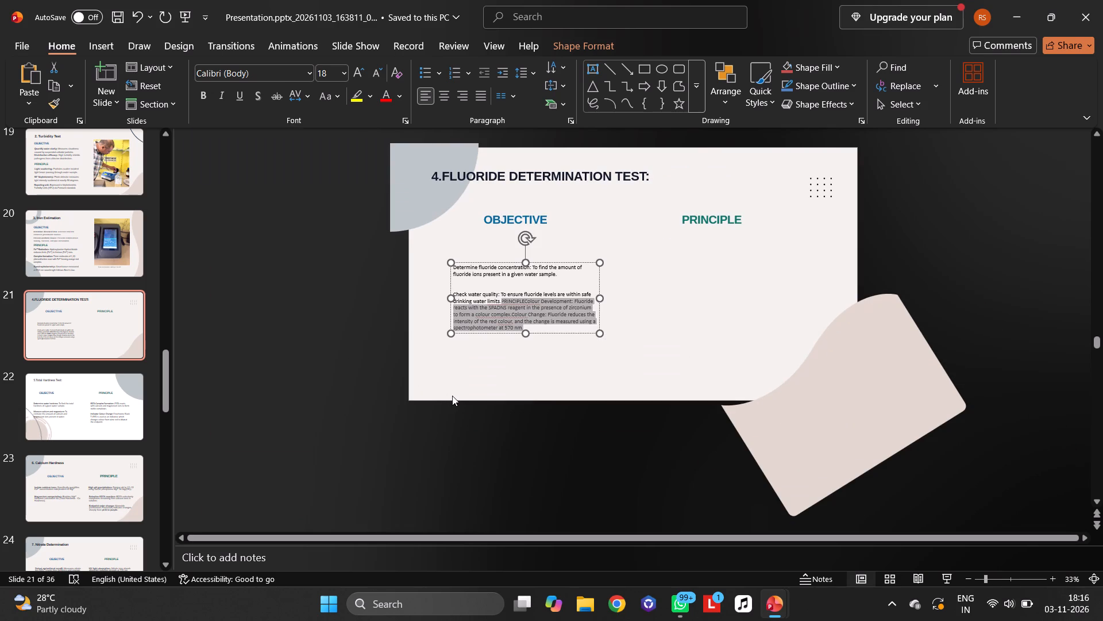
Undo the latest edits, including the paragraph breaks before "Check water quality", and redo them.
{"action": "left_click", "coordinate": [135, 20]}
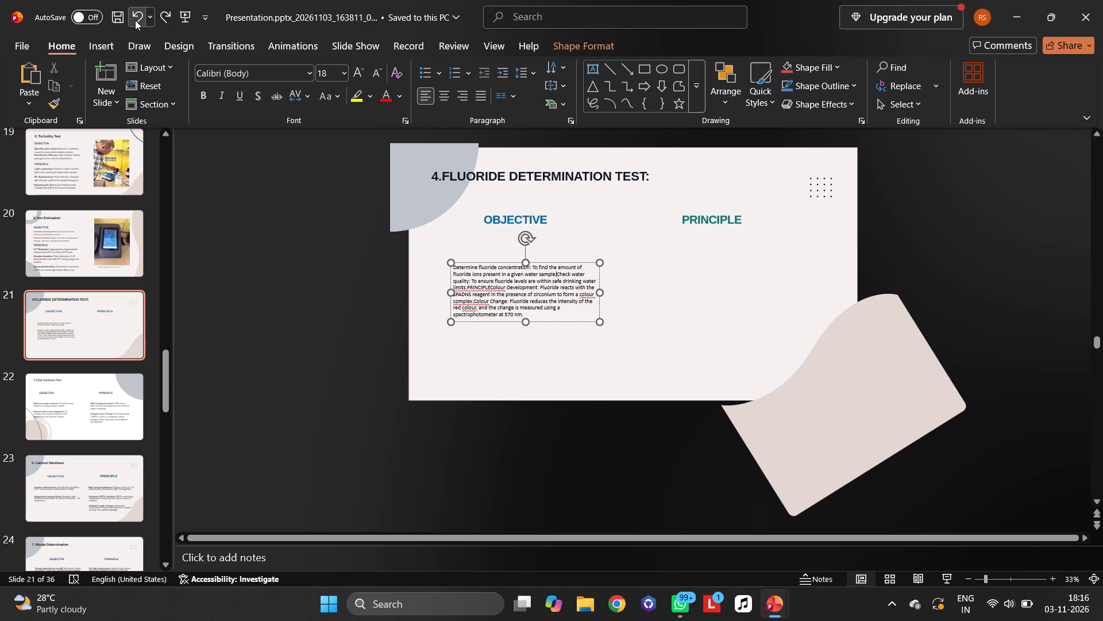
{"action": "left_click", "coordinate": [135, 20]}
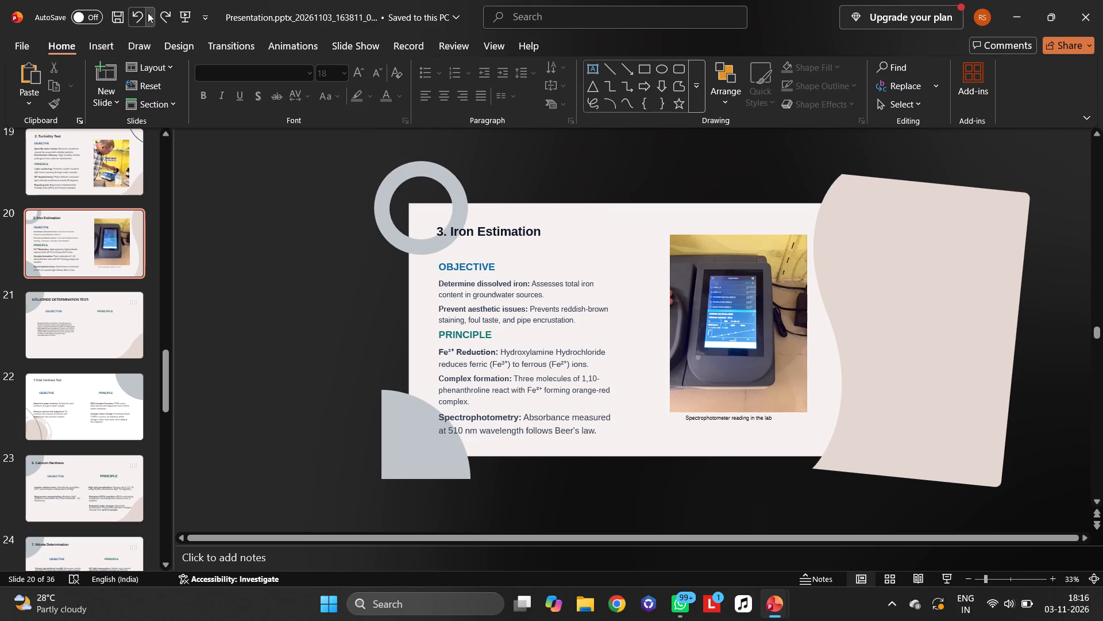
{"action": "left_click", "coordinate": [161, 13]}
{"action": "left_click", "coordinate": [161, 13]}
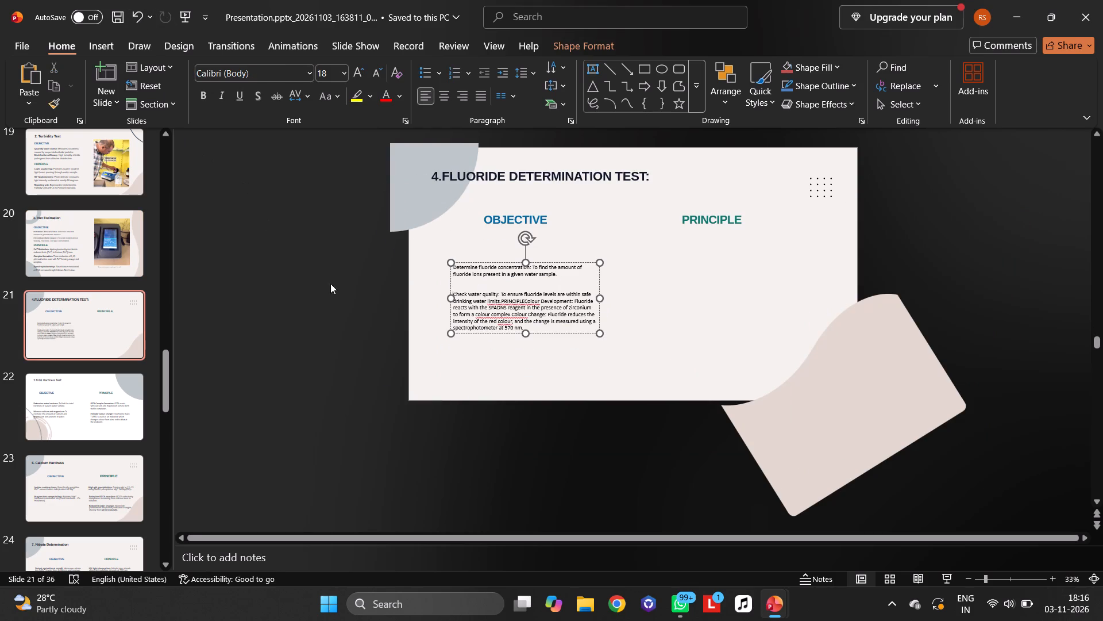
Paste the copied principle text directly before "Check water quality" in the objective text box.
{"action": "key", "text": "ctrl+v"}
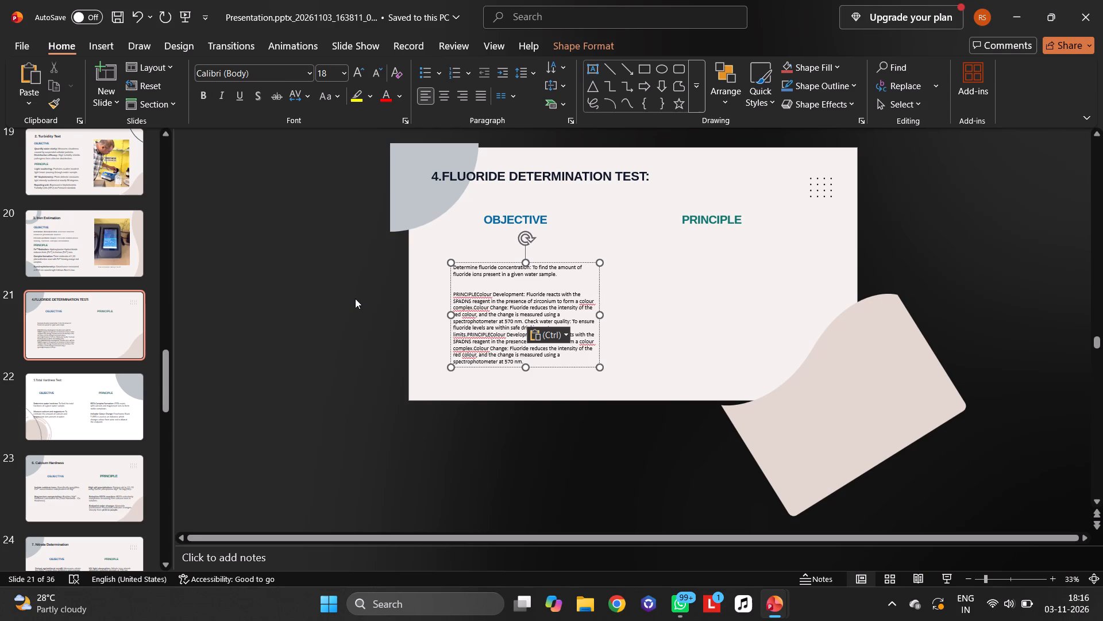
Delete the end of the newly pasted principle text back to "Fluoride reduces the".
{"action": "key", "text": "BackSpace"}
{"action": "key", "text": "BackSpace"}
{"action": "key", "text": "BackSpace"}
{"action": "key", "text": "BackSpace"}
{"action": "key", "text": "BackSpace"}
{"action": "key", "text": "BackSpace"}
{"action": "key", "text": "BackSpace"}
{"action": "key", "text": "BackSpace"}
{"action": "key", "text": "BackSpace"}
{"action": "key", "text": "BackSpace"}
{"action": "key", "text": "BackSpace"}
{"action": "key", "text": "BackSpace"}
{"action": "key", "text": "BackSpace"}
{"action": "key", "text": "BackSpace"}
{"action": "key", "text": "BackSpace"}
{"action": "key", "text": "BackSpace"}
{"action": "key", "text": "BackSpace"}
{"action": "key", "text": "BackSpace"}
{"action": "key", "text": "BackSpace"}
{"action": "key", "text": "BackSpace"}
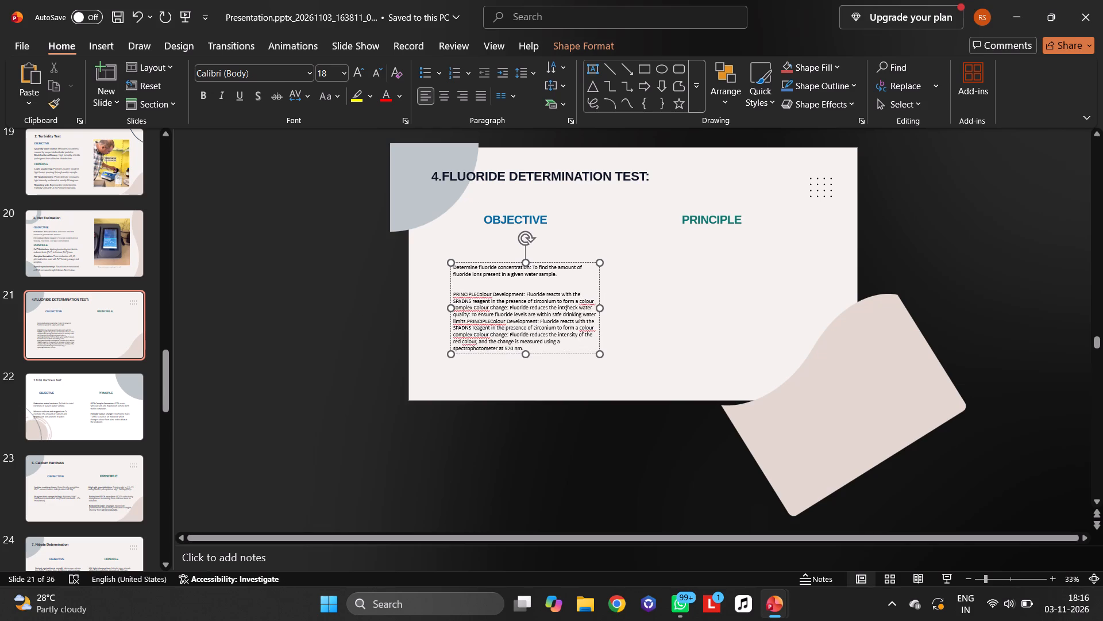
{"action": "key", "text": "BackSpace"}
{"action": "key", "text": "BackSpace"}
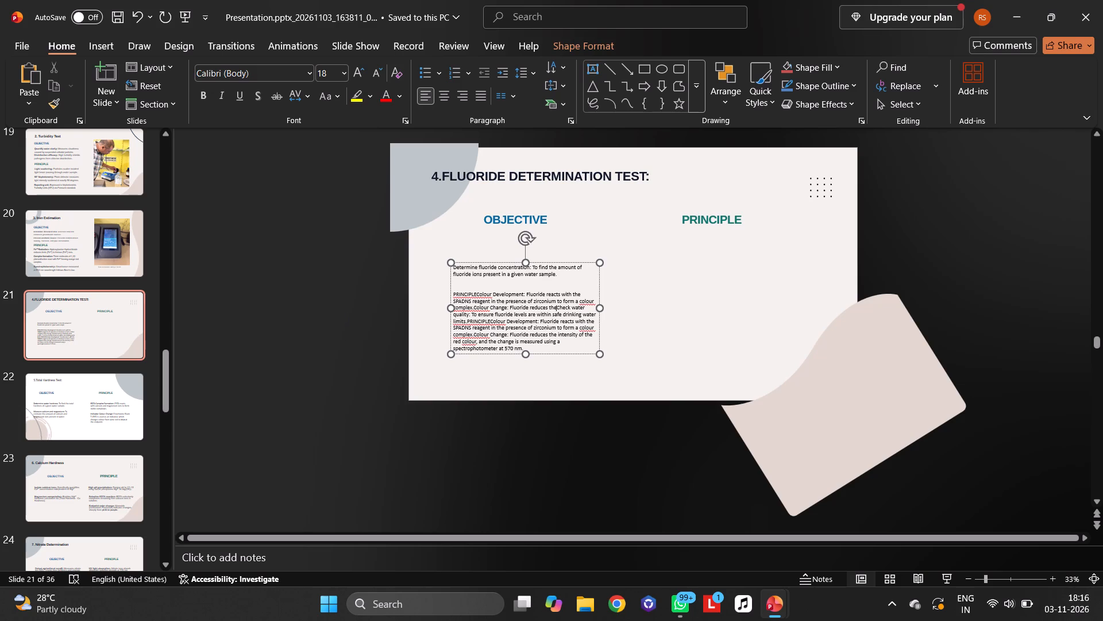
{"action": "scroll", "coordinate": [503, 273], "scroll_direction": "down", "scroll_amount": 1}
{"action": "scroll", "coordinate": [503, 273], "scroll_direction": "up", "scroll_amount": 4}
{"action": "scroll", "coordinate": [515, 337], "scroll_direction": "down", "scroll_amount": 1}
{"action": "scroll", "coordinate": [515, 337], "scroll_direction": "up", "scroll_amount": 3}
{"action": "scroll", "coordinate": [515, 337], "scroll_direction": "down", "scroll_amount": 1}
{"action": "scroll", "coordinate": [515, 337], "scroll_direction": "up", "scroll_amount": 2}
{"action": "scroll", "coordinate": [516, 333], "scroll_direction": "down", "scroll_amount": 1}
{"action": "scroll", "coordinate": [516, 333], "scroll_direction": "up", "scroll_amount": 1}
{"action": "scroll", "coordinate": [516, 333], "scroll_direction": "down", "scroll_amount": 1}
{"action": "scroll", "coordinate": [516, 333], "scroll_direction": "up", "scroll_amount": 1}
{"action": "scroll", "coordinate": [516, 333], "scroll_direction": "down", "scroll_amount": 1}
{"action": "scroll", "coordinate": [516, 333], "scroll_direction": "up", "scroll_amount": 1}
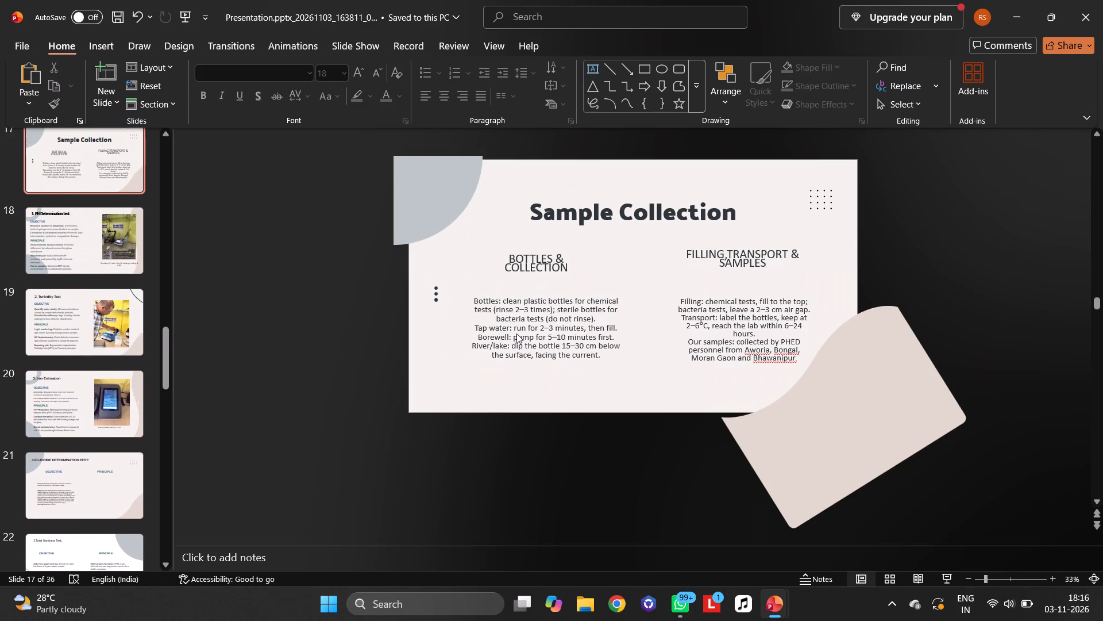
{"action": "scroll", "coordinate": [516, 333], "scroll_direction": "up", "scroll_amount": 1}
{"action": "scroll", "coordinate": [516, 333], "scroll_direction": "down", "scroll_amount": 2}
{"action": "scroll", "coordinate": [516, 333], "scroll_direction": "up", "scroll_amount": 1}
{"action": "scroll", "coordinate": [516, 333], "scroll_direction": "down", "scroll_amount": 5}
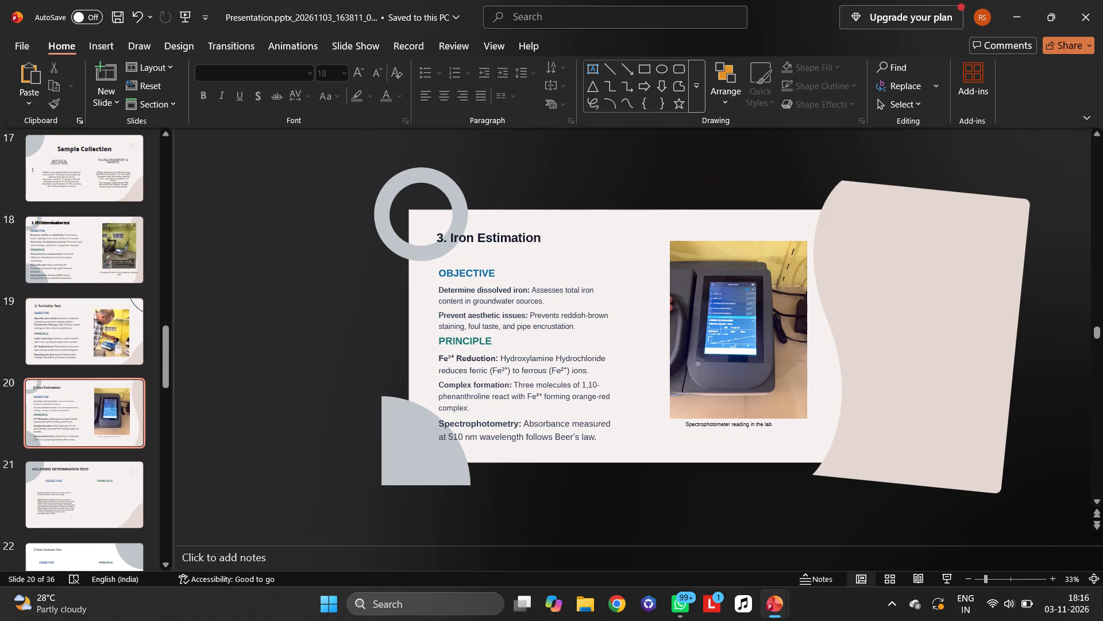
Return to slide 21, the fluoride determination test slide.
{"action": "left_click", "coordinate": [103, 482]}
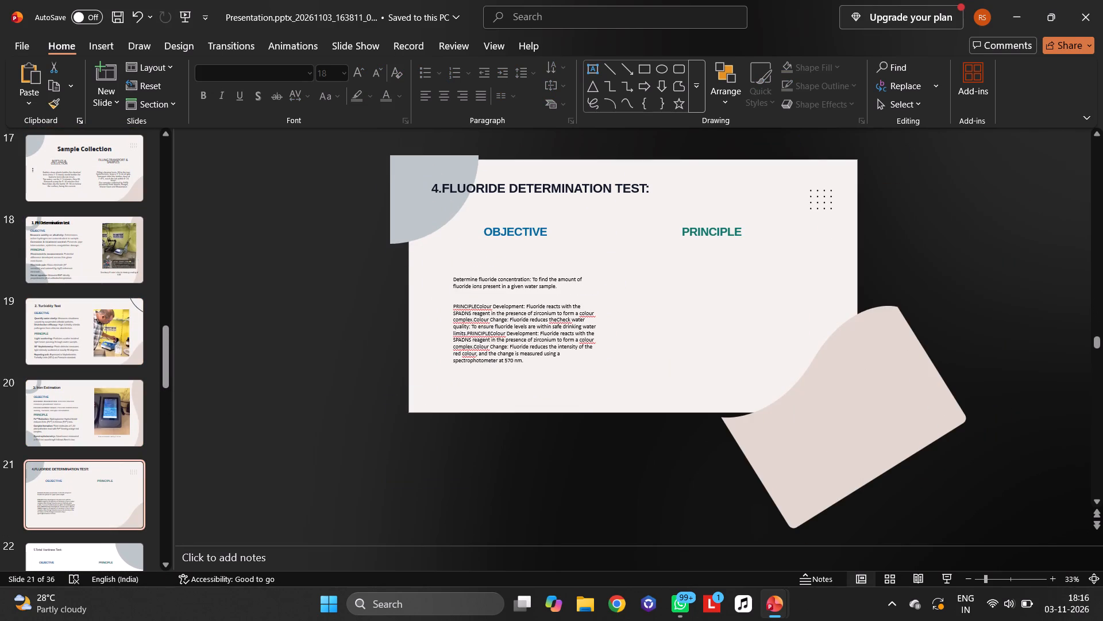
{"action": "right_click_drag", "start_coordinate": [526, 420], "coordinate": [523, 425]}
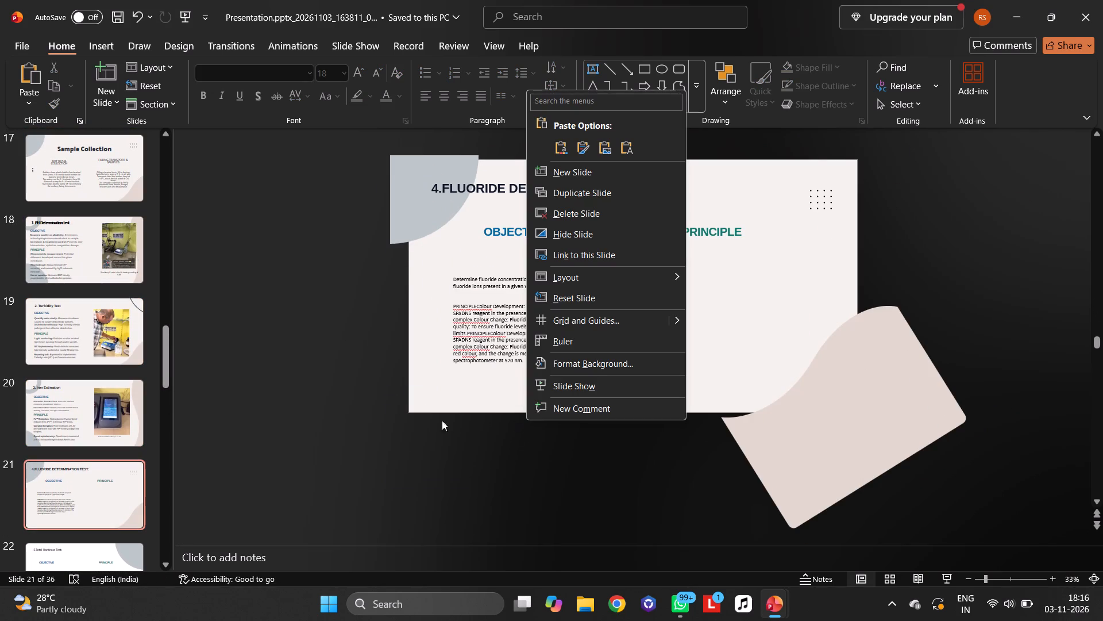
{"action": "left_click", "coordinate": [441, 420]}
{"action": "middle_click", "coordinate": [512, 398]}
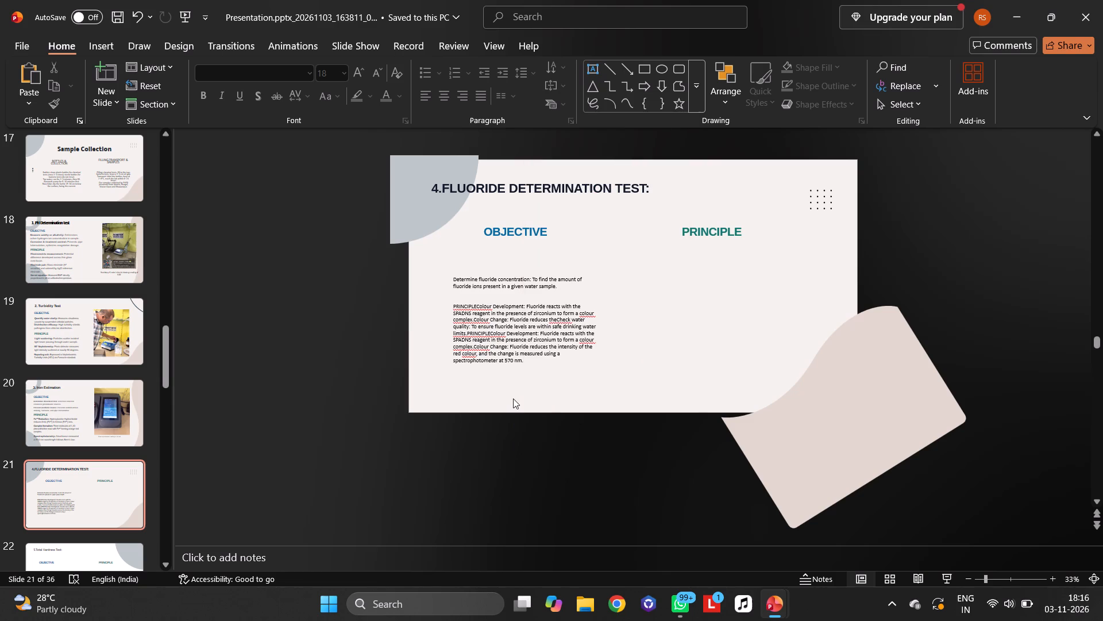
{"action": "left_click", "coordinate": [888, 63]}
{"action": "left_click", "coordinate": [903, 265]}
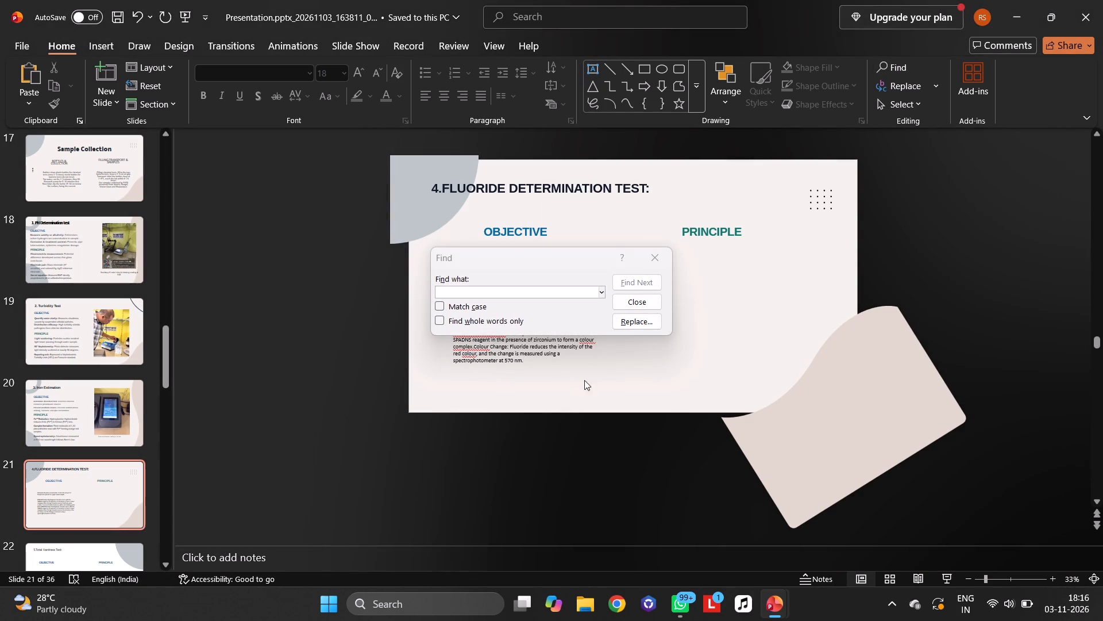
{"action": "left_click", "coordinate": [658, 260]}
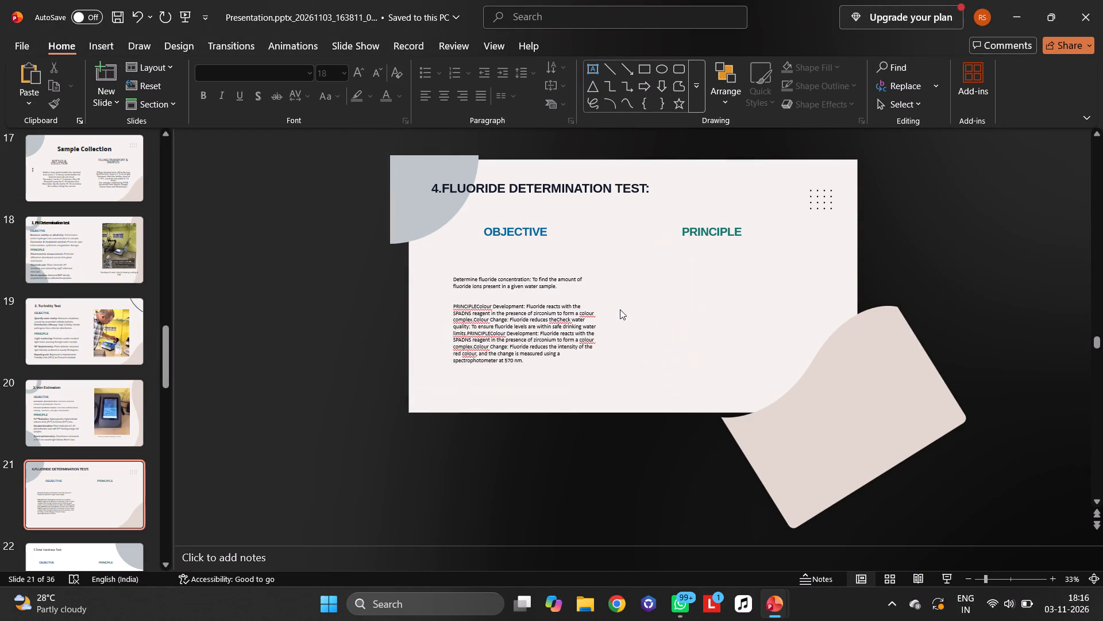
Undo the partial deletion, the pasted principle text and the paragraph breaks before "Check water quality" in the objective text box.
{"action": "scroll", "coordinate": [620, 309], "scroll_direction": "up", "scroll_amount": 3, "text": "ctrl"}
{"action": "scroll", "coordinate": [620, 309], "scroll_direction": "down", "scroll_amount": 2, "text": "ctrl"}
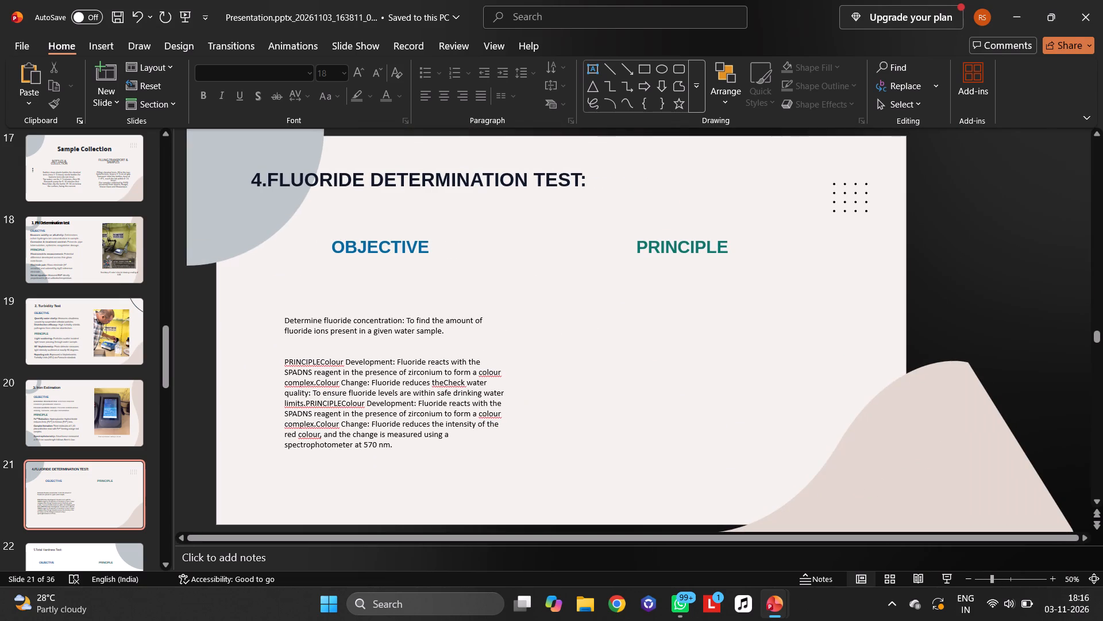
{"action": "left_click", "coordinate": [139, 18]}
{"action": "left_click", "coordinate": [138, 18]}
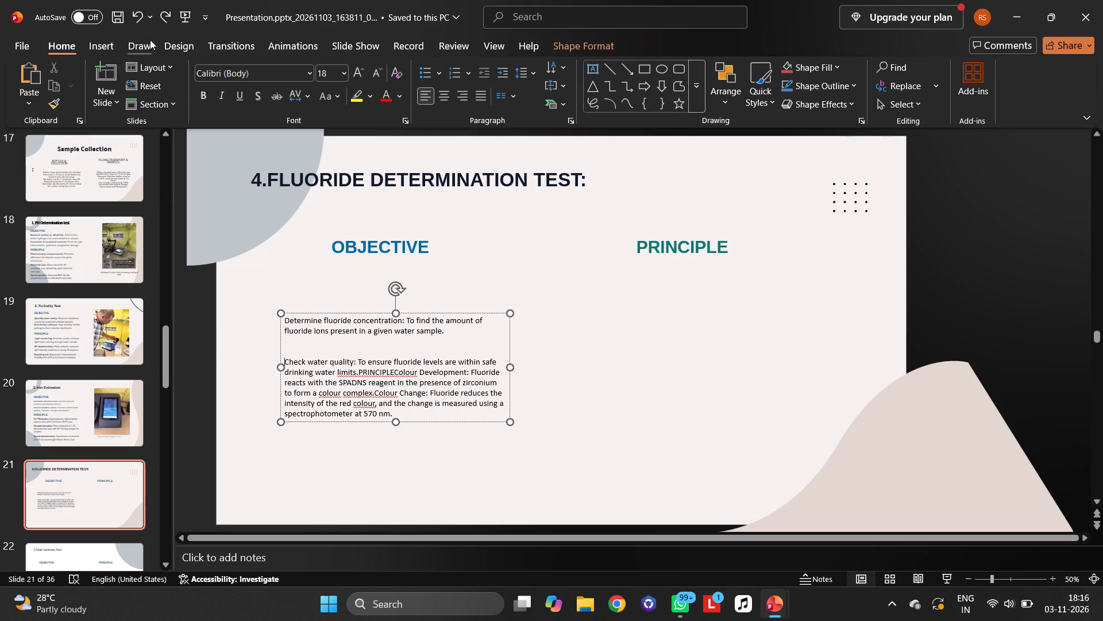
{"action": "left_click", "coordinate": [133, 15]}
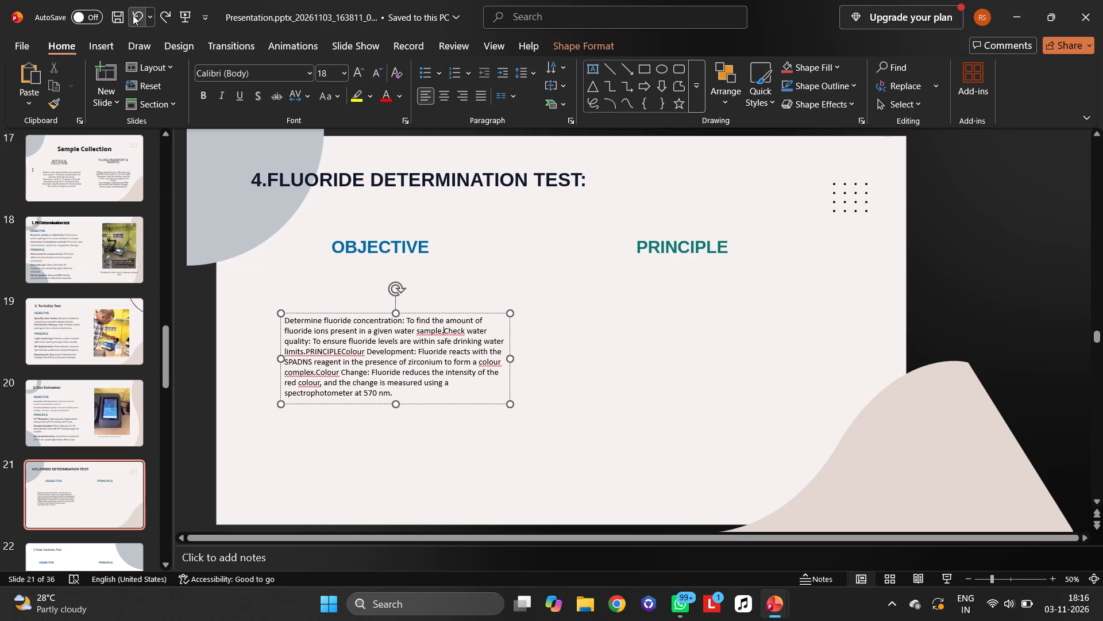
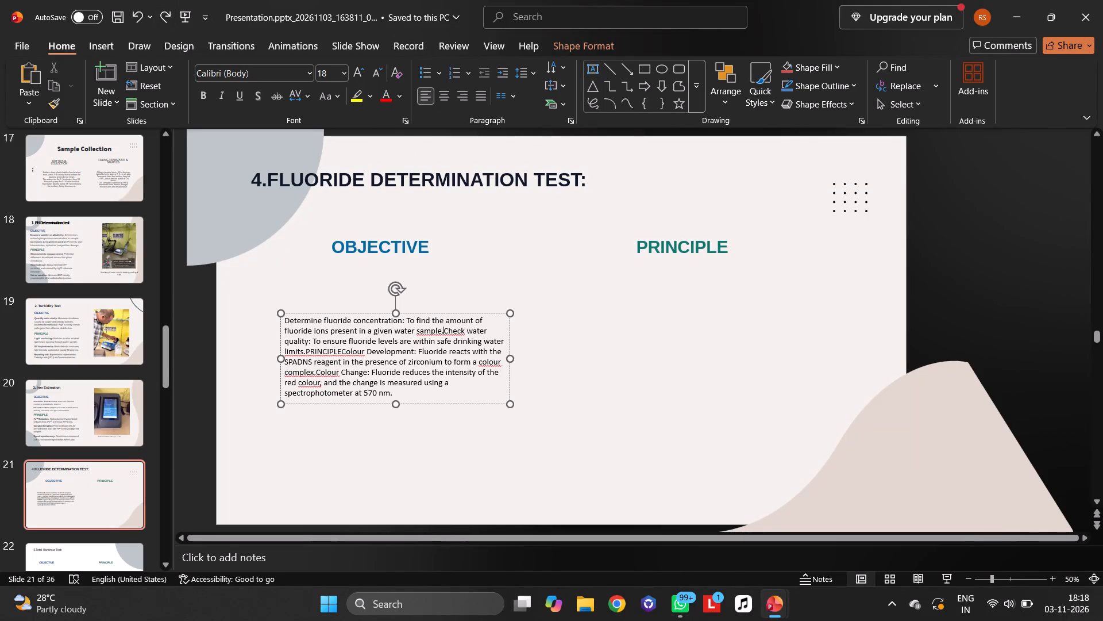
Insert a blank line before "Check water quality" in the objective text box, making it a separate paragraph.
{"action": "left_click", "coordinate": [444, 333]}
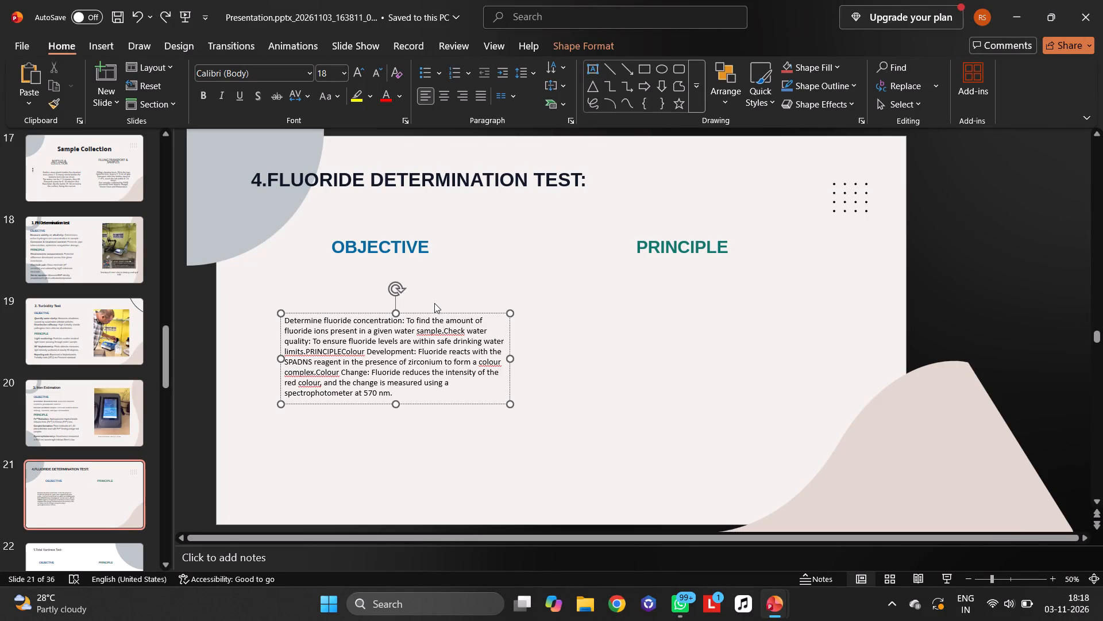
{"action": "key", "text": "Return"}
{"action": "key", "text": "Return"}
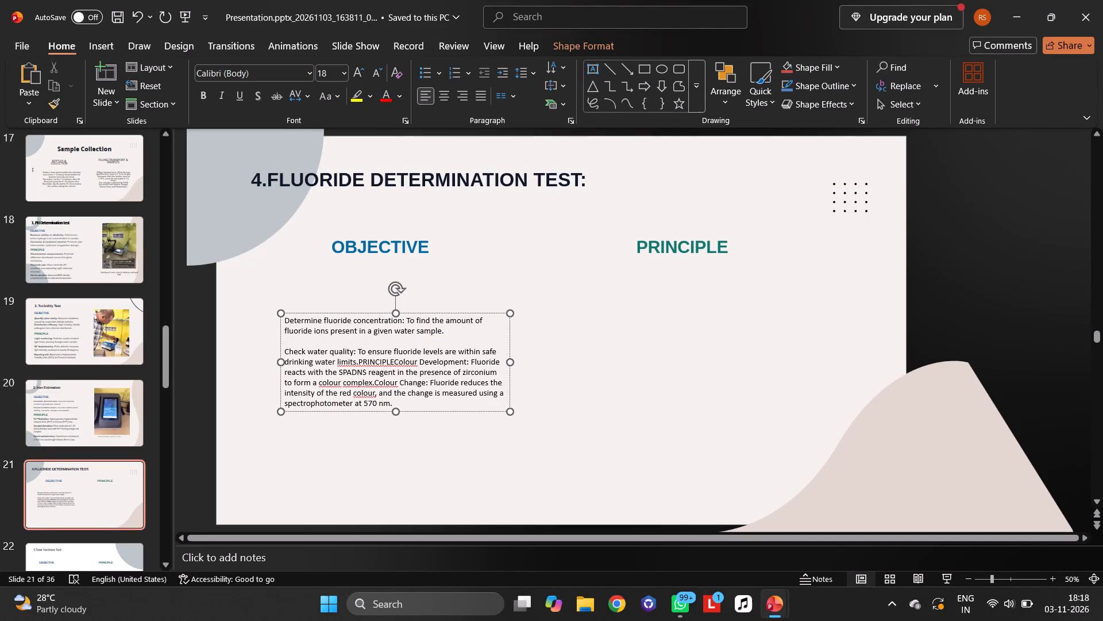
Copy the text from "PRINCIPLE" to "570 nm." in the objective text box and paste it as a new text box on the slide.
{"action": "left_click_drag", "start_coordinate": [357, 361], "coordinate": [399, 404]}
{"action": "right_click", "coordinate": [387, 383]}
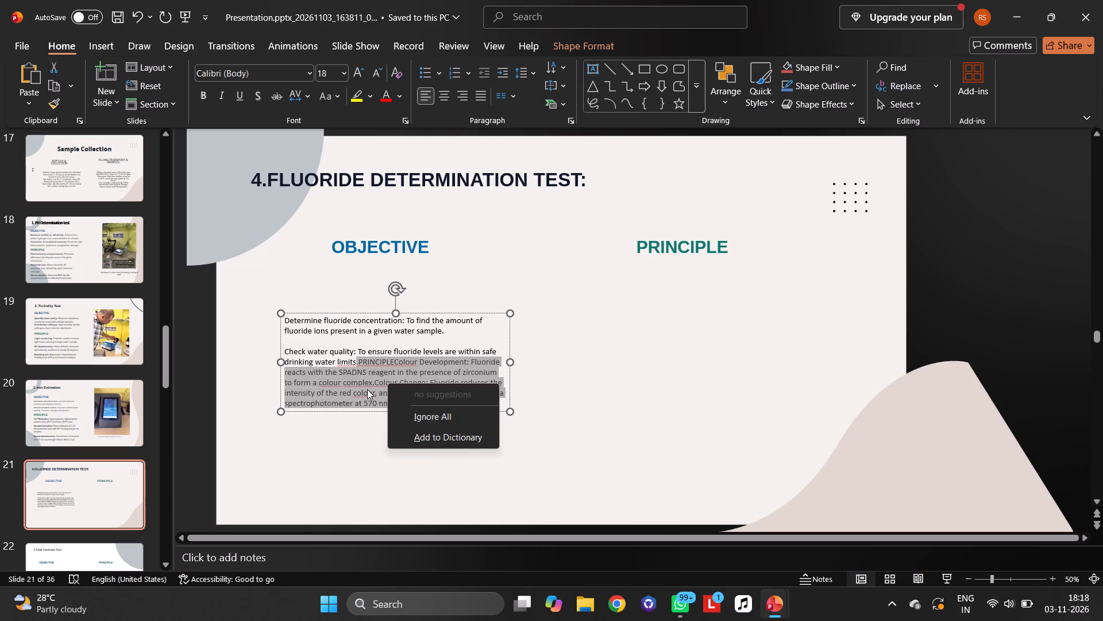
{"action": "key", "text": "ctrl+c"}
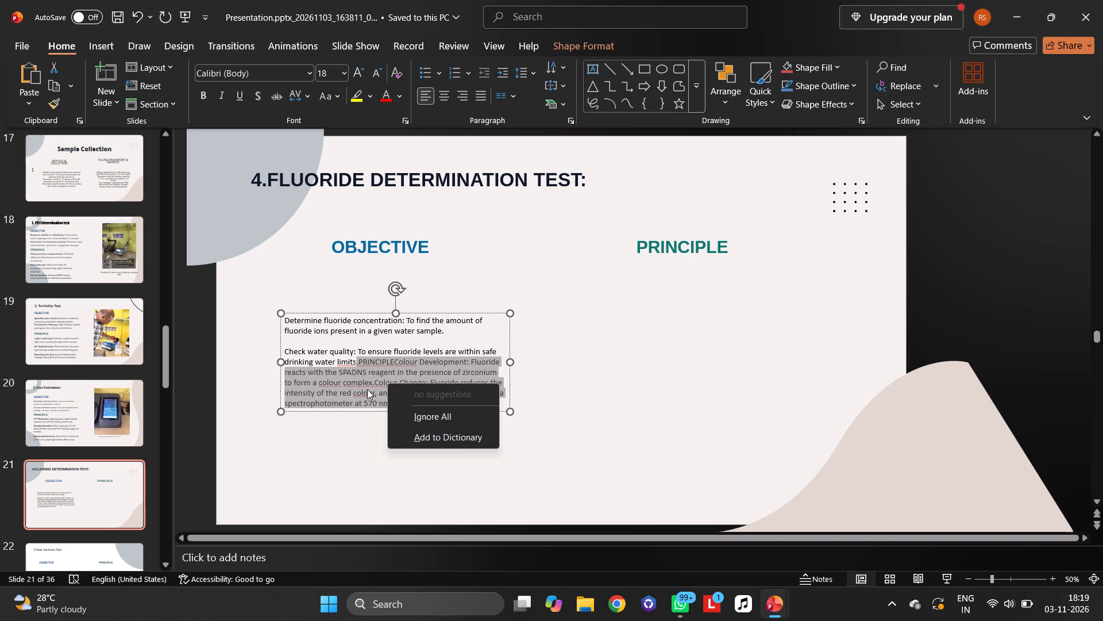
{"action": "key", "text": "ctrl+c"}
{"action": "left_click", "coordinate": [579, 279]}
{"action": "double_click", "coordinate": [648, 279]}
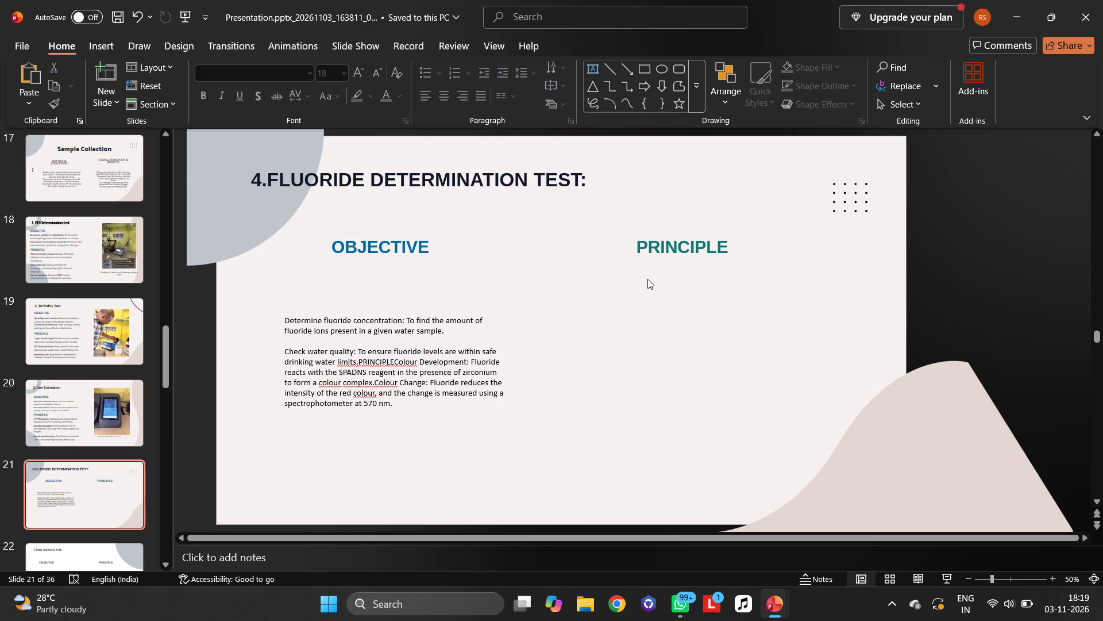
{"action": "key", "text": "ctrl+v"}
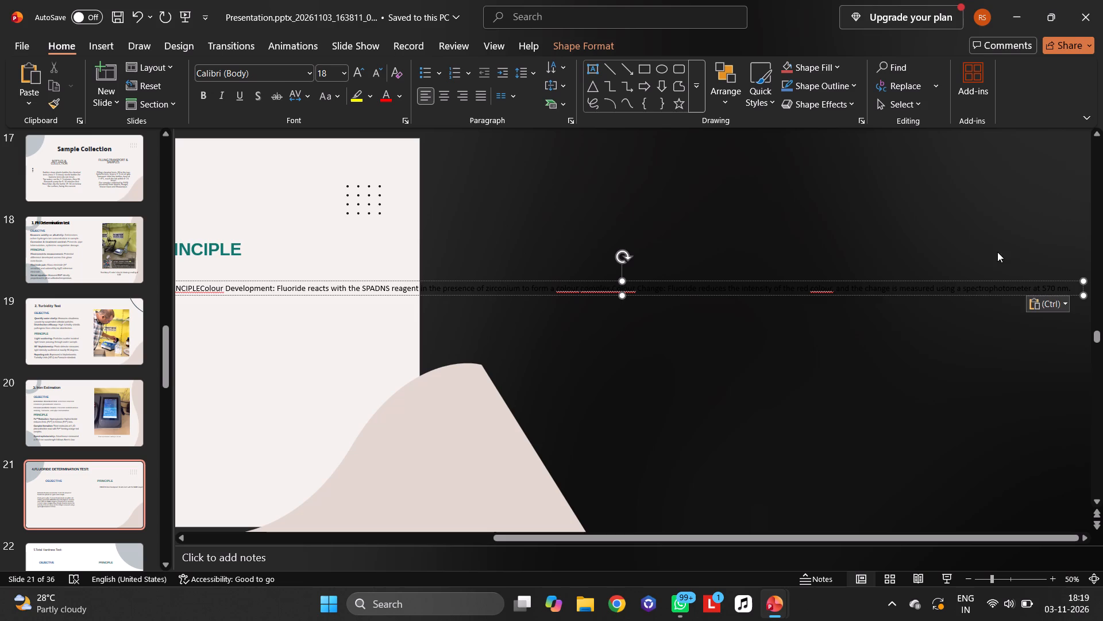
Resize the pasted text box so its text wraps into a compact block beneath the PRINCIPLE heading.
{"action": "left_click_drag", "start_coordinate": [1085, 294], "coordinate": [334, 374]}
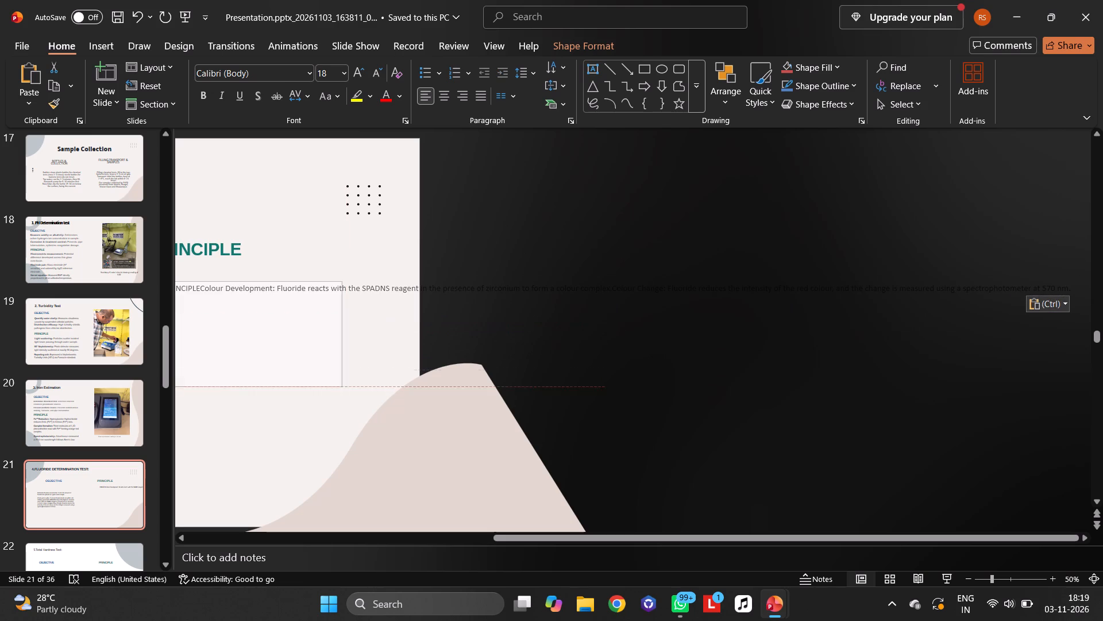
{"action": "left_click_drag", "start_coordinate": [334, 374], "coordinate": [261, 366]}
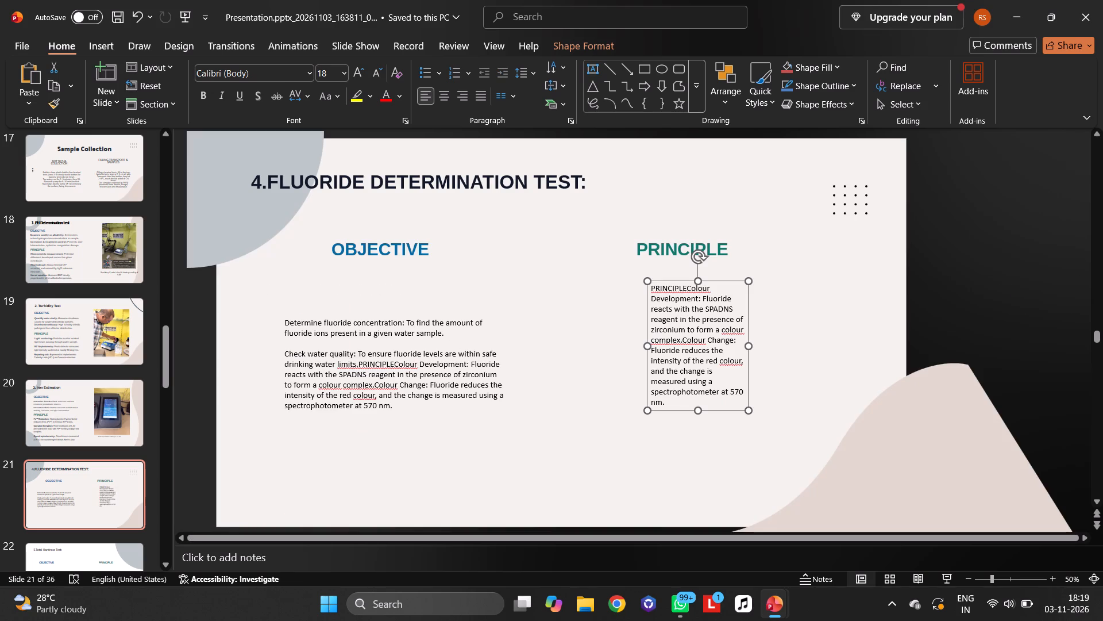
{"action": "left_click_drag", "start_coordinate": [746, 411], "coordinate": [802, 411]}
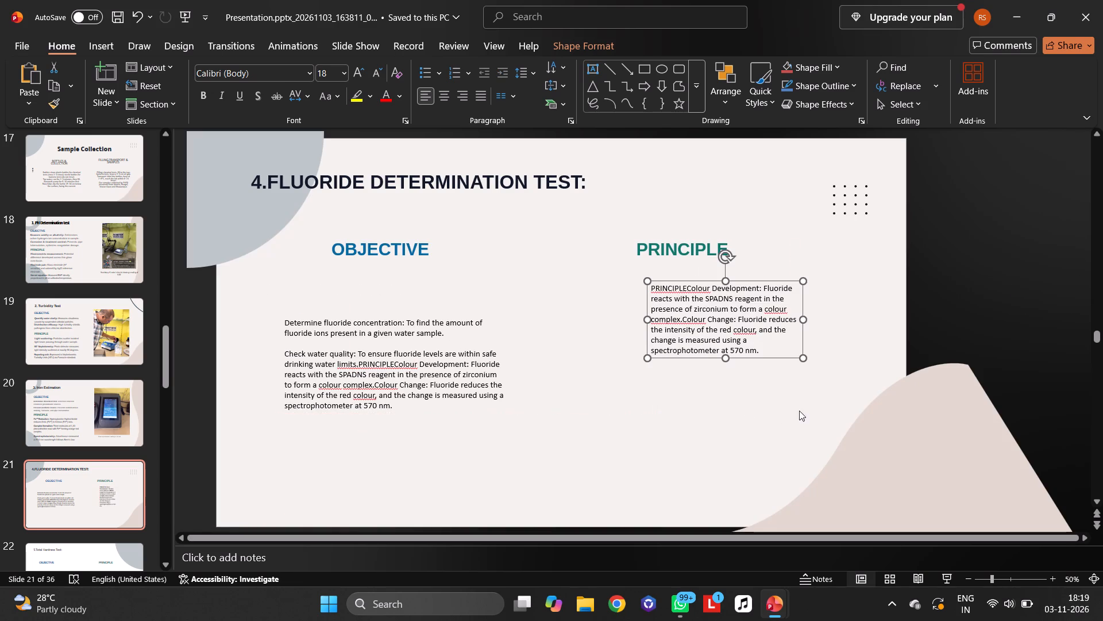
Delete the word "PRINCIPLE" from the start of the text beneath the PRINCIPLE heading.
{"action": "left_click", "coordinate": [687, 289]}
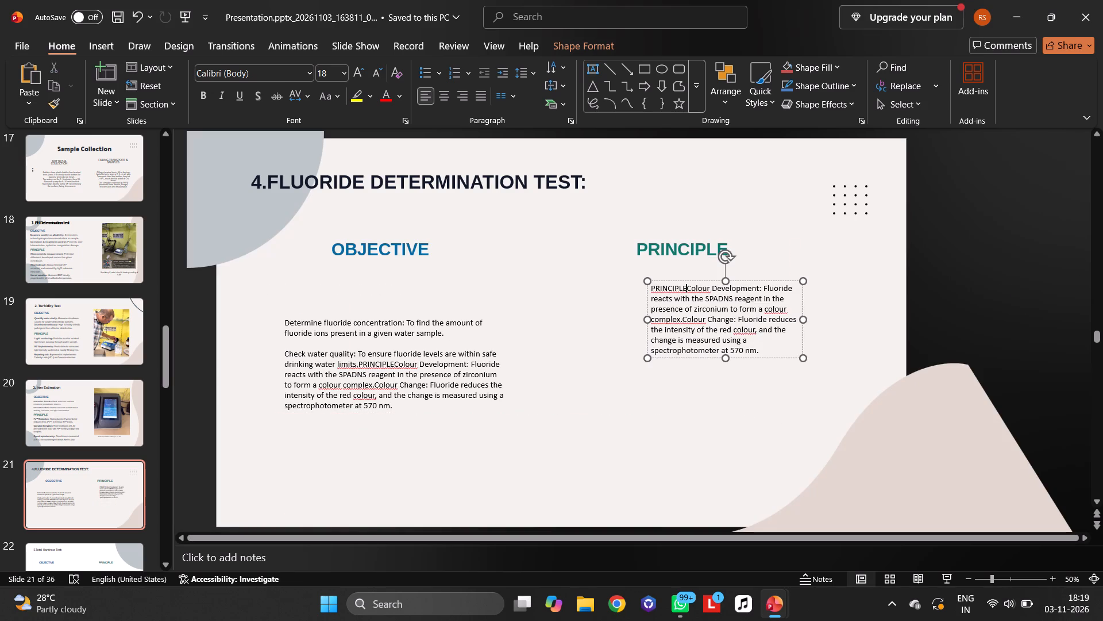
{"action": "key", "text": "BackSpace"}
{"action": "key", "text": "BackSpace"}
{"action": "key", "text": "BackSpace"}
{"action": "key", "text": "BackSpace"}
{"action": "key", "text": "BackSpace"}
{"action": "key", "text": "BackSpace"}
{"action": "key", "text": "BackSpace"}
{"action": "key", "text": "BackSpace"}
{"action": "key", "text": "BackSpace"}
{"action": "key", "text": "BackSpace"}
{"action": "key", "text": "BackSpace"}
{"action": "key", "text": "BackSpace"}
{"action": "key", "text": "BackSpace"}
{"action": "key", "text": "BackSpace"}
{"action": "key", "text": "BackSpace"}
{"action": "key", "text": "BackSpace"}
{"action": "key", "text": "BackSpace"}
{"action": "key", "text": "BackSpace"}
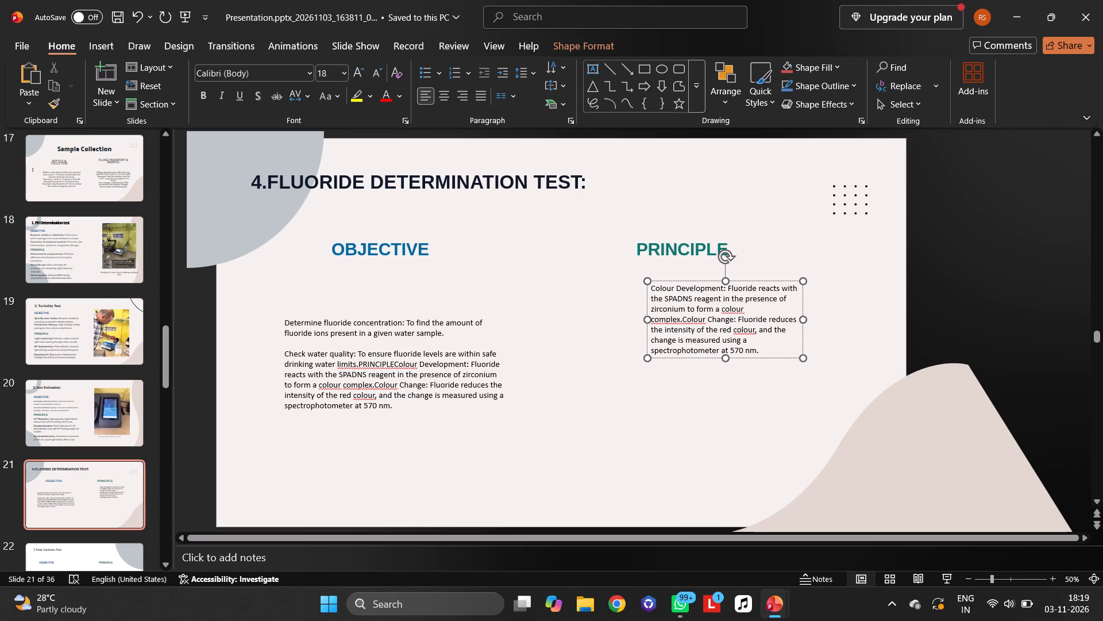
Separate "Colour Change" into its own paragraph after a blank line in the principle text box, and widen the box.
{"action": "left_click", "coordinate": [682, 320]}
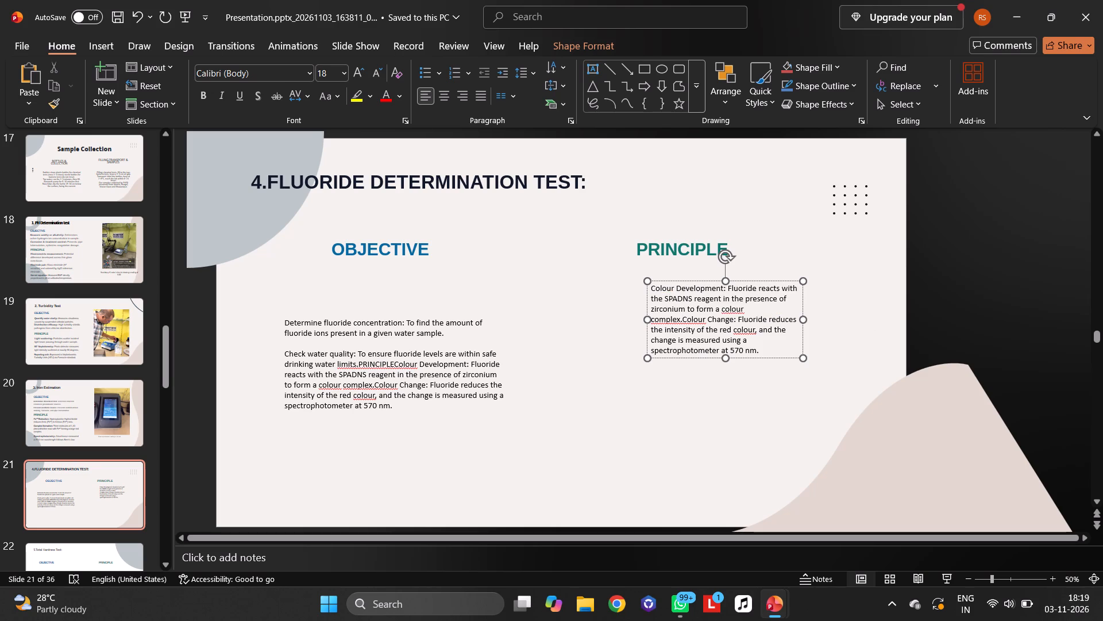
{"action": "key", "text": "Return"}
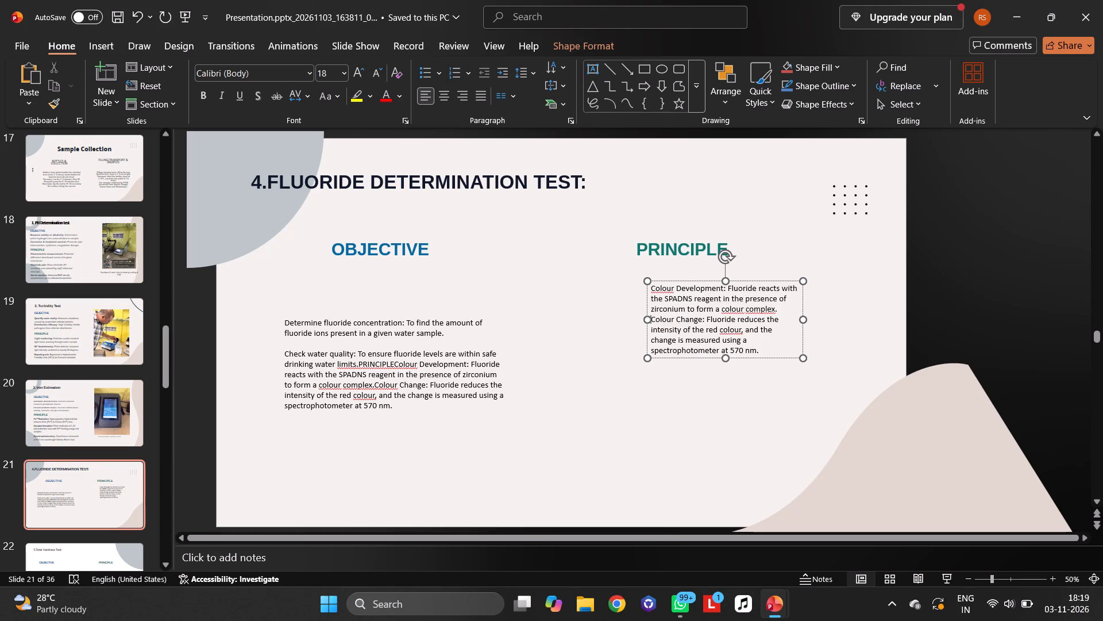
{"action": "left_click_drag", "start_coordinate": [801, 358], "coordinate": [844, 403]}
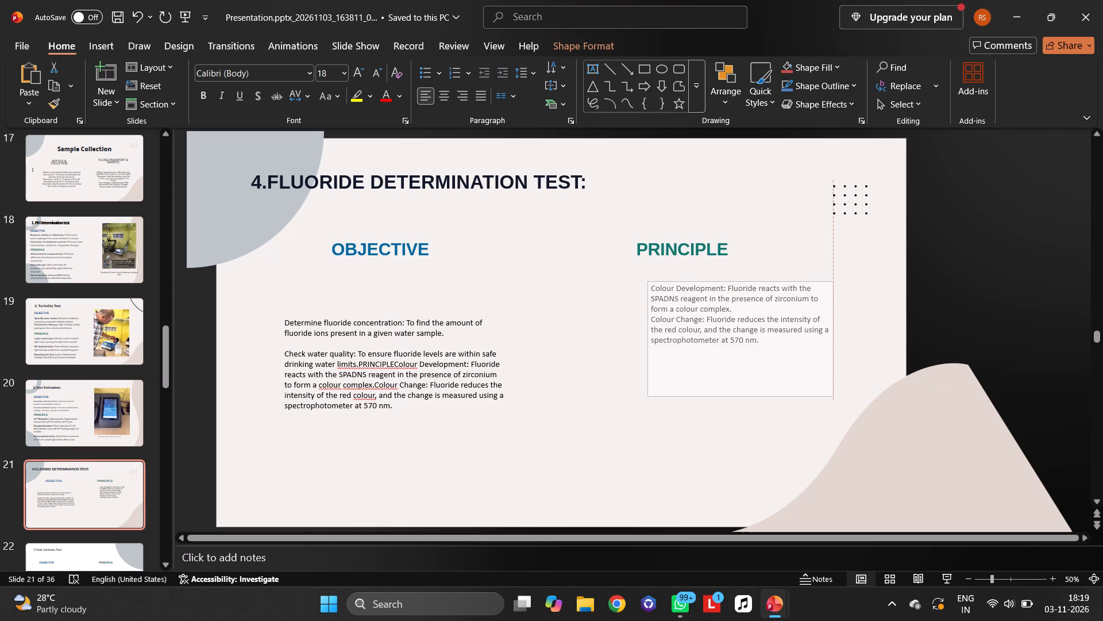
{"action": "left_click_drag", "start_coordinate": [844, 403], "coordinate": [844, 404]}
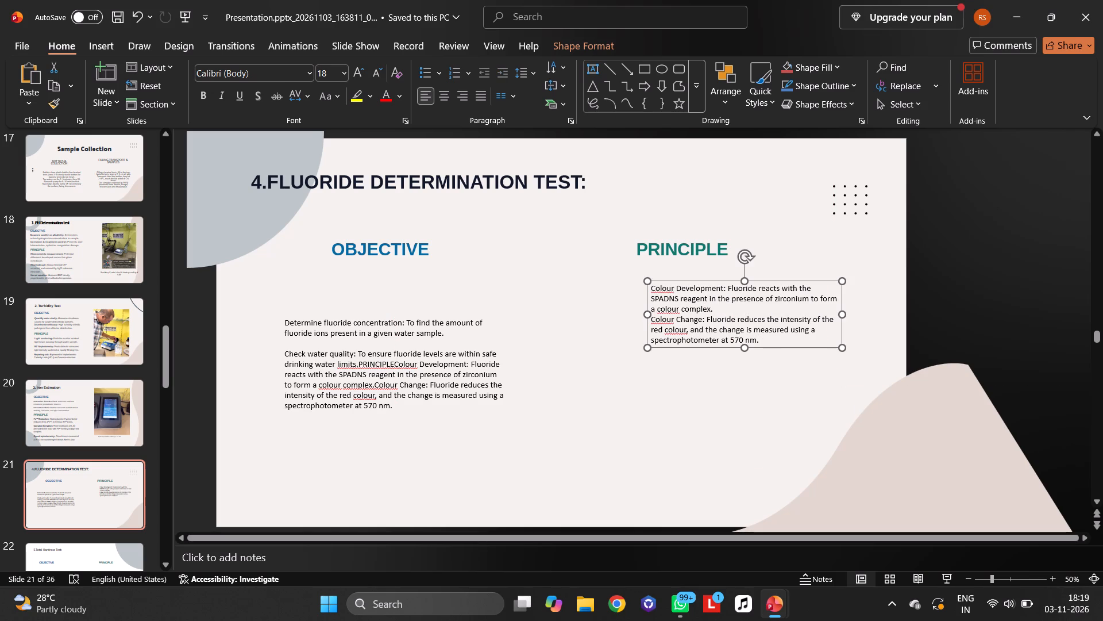
{"action": "left_click", "coordinate": [716, 310]}
{"action": "key", "text": "Return"}
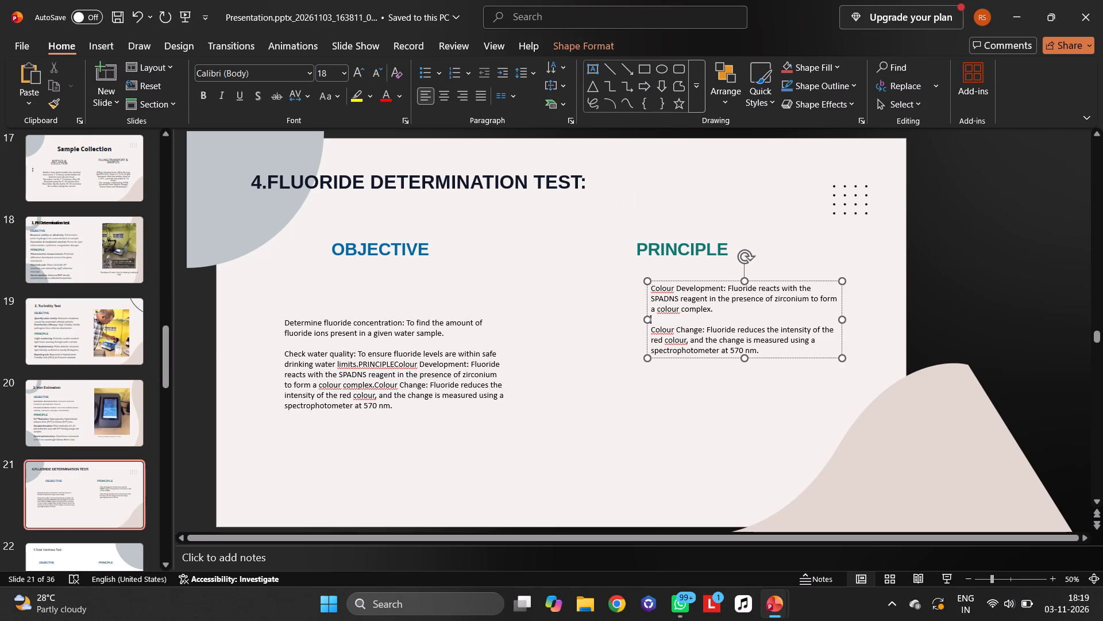
Delete the principle text following "drinking water limits." in the objective text box.
{"action": "left_click_drag", "start_coordinate": [358, 365], "coordinate": [435, 416]}
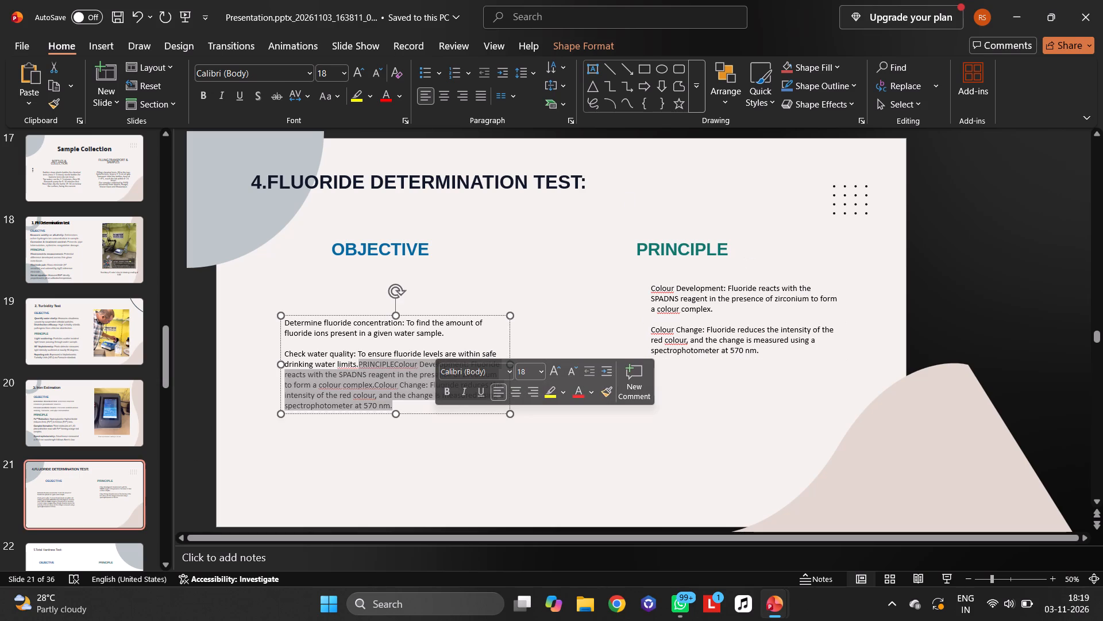
{"action": "key", "text": "BackSpace"}
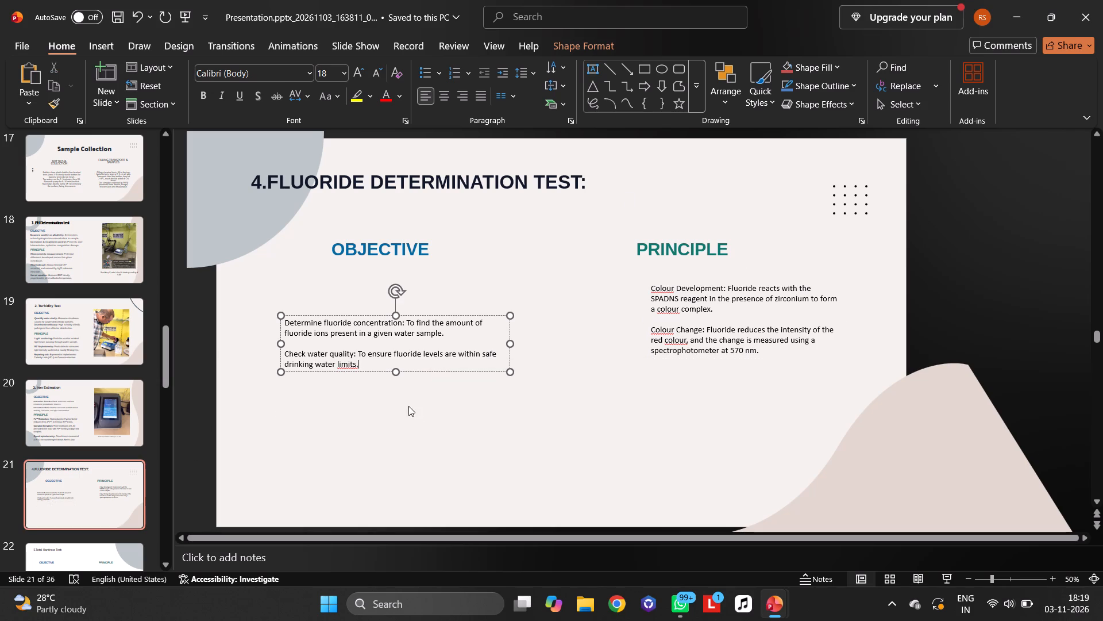
Change the font of both objective paragraphs to Calibri (MS).
{"action": "left_click", "coordinate": [284, 321]}
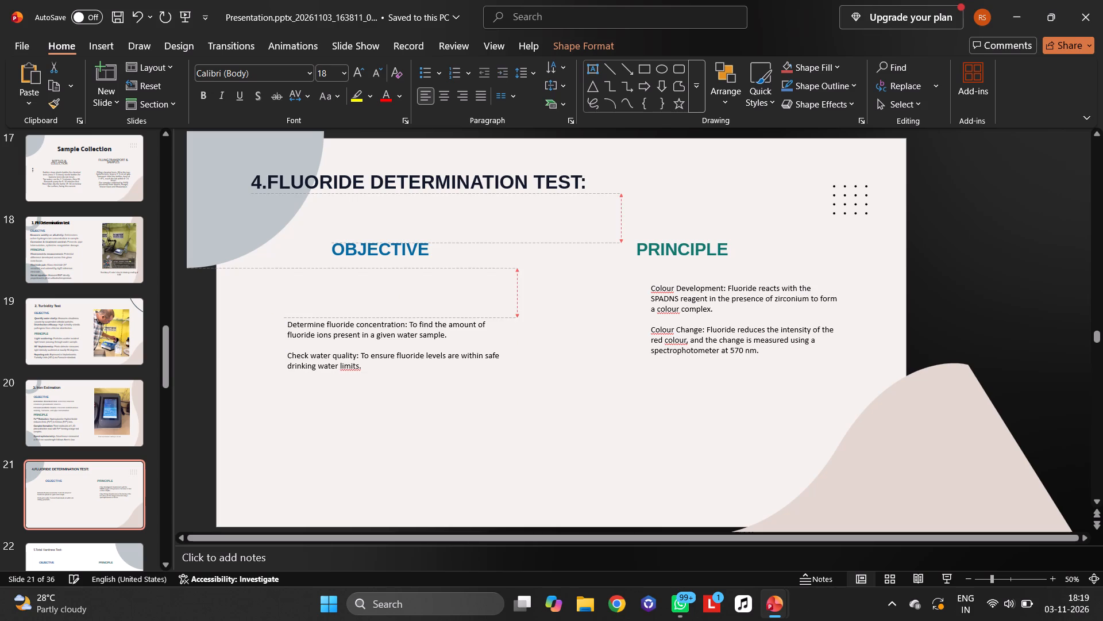
{"action": "left_click_drag", "start_coordinate": [284, 321], "coordinate": [321, 344]}
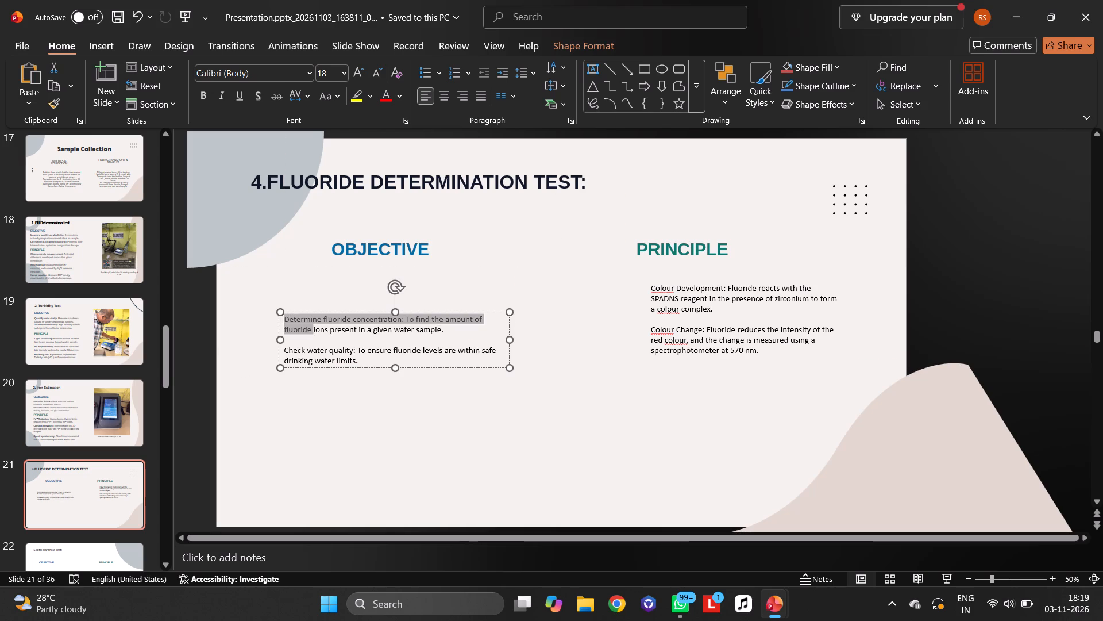
{"action": "left_click_drag", "start_coordinate": [321, 344], "coordinate": [390, 380]}
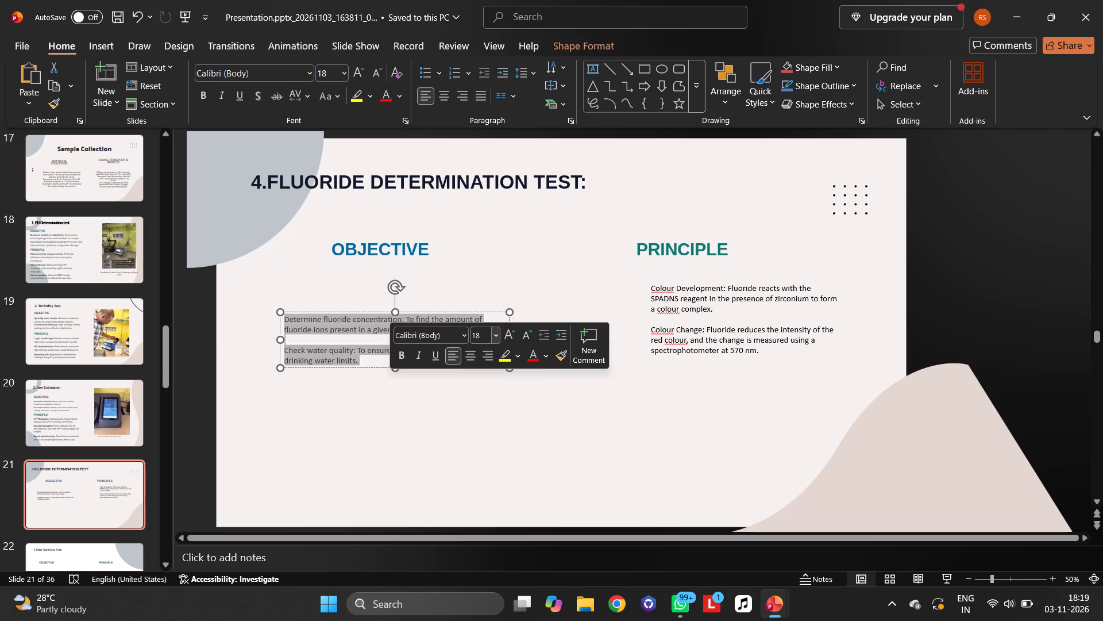
{"action": "left_click", "coordinate": [458, 338]}
{"action": "left_click", "coordinate": [462, 338]}
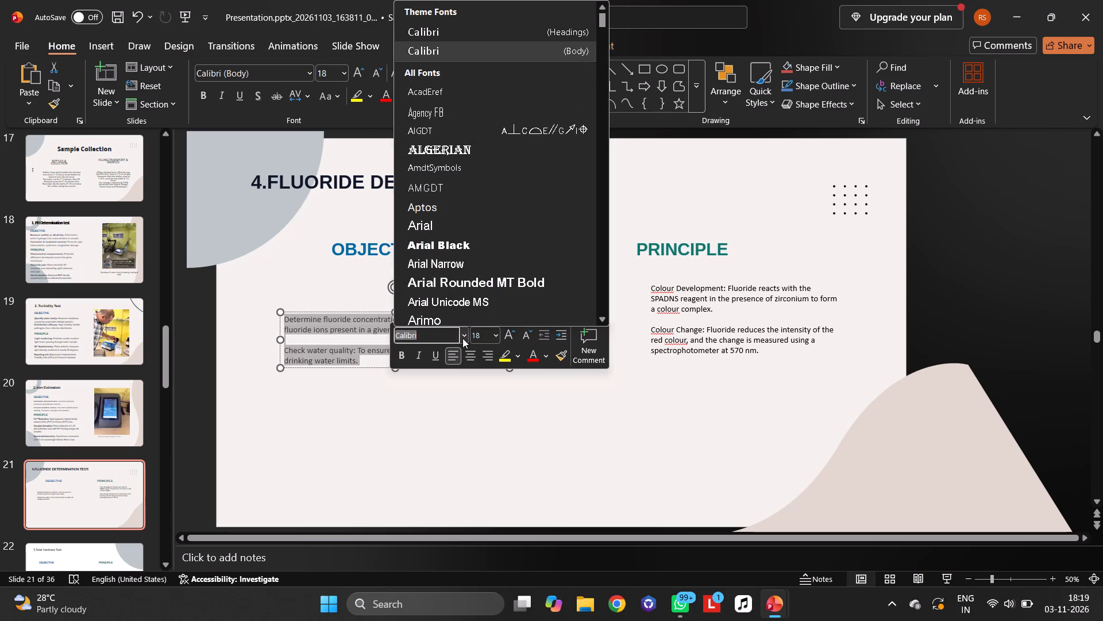
{"action": "scroll", "coordinate": [450, 212], "scroll_direction": "down", "scroll_amount": 6}
{"action": "scroll", "coordinate": [475, 205], "scroll_direction": "up", "scroll_amount": 1}
{"action": "scroll", "coordinate": [475, 205], "scroll_direction": "down", "scroll_amount": 1}
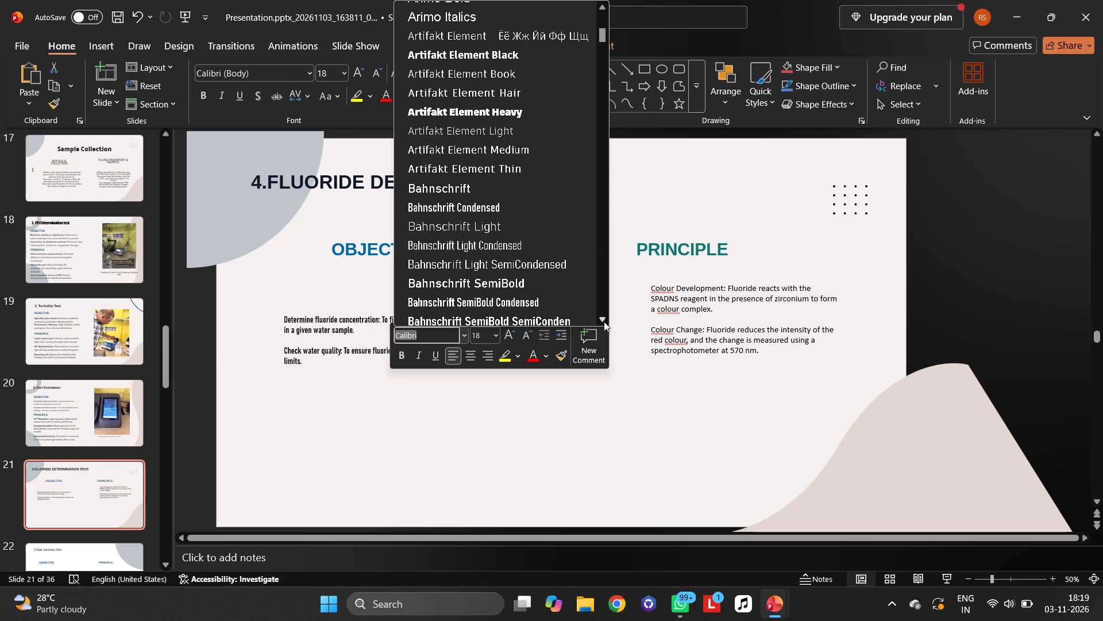
{"action": "triple_click", "coordinate": [605, 318]}
{"action": "triple_click", "coordinate": [605, 317]}
{"action": "triple_click", "coordinate": [605, 317]}
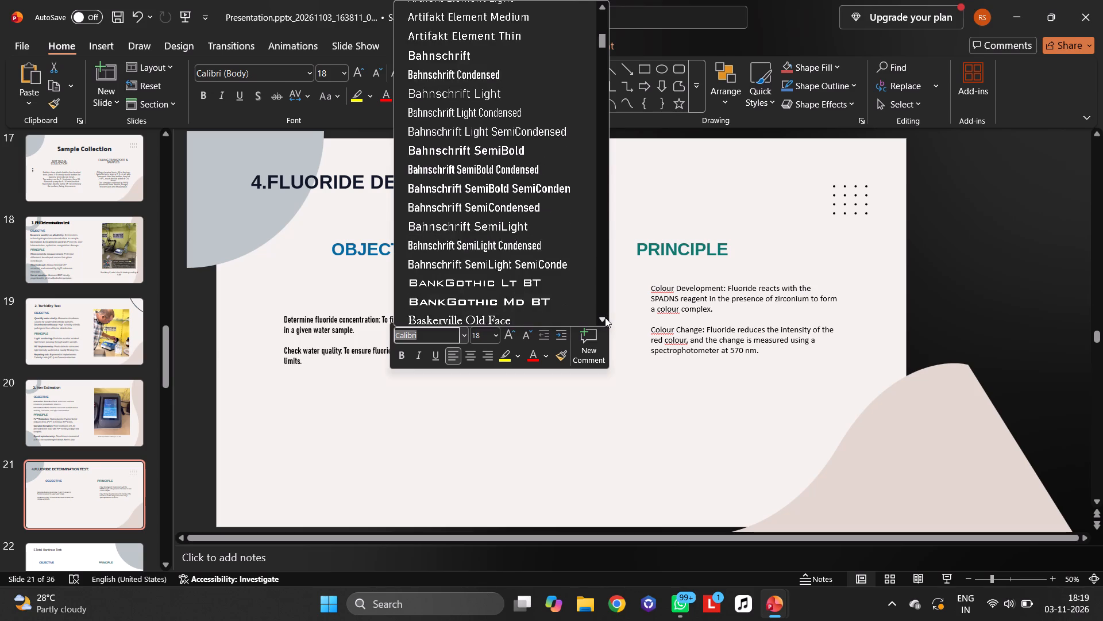
{"action": "left_click", "coordinate": [605, 317]}
{"action": "left_click", "coordinate": [605, 317]}
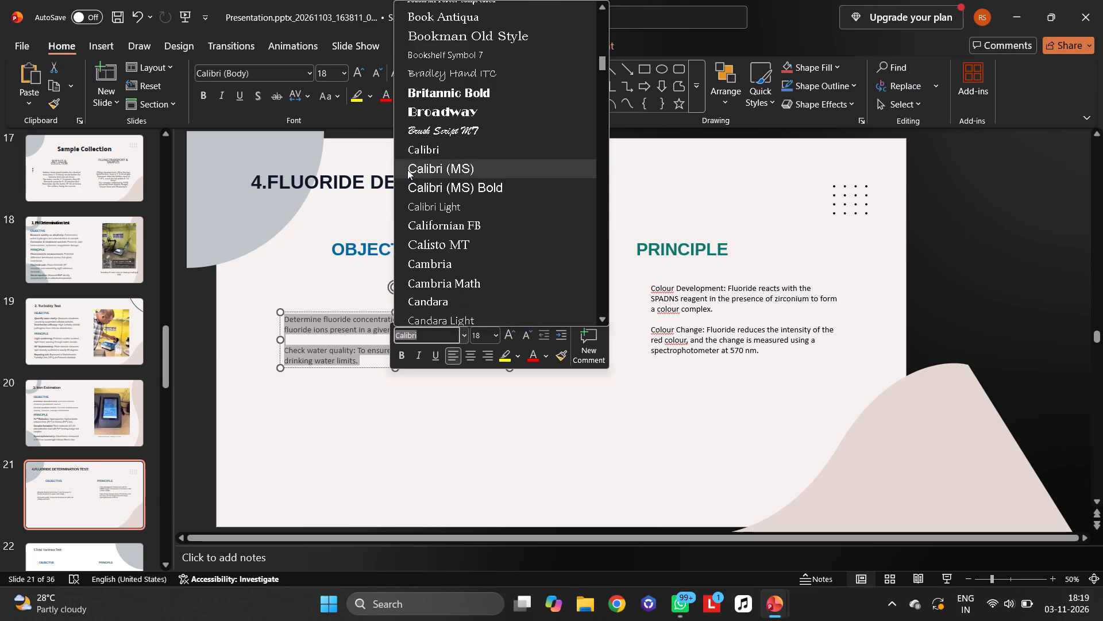
{"action": "left_click", "coordinate": [408, 169]}
Set the font size of the objective text to 28.
{"action": "left_click", "coordinate": [493, 337]}
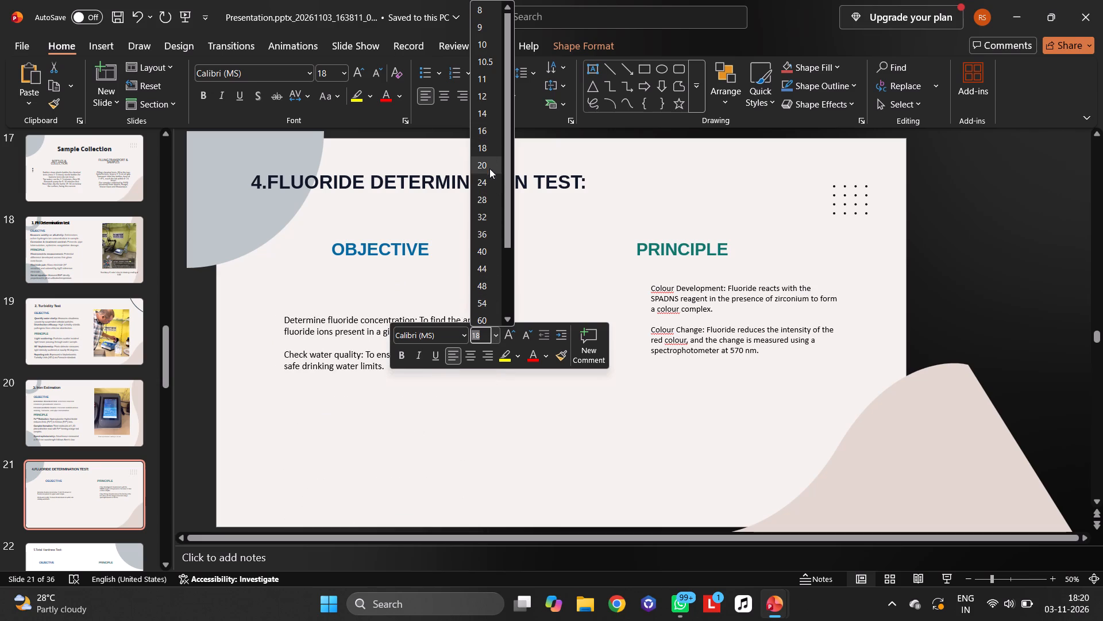
{"action": "left_click", "coordinate": [491, 204]}
{"action": "left_click", "coordinate": [306, 366]}
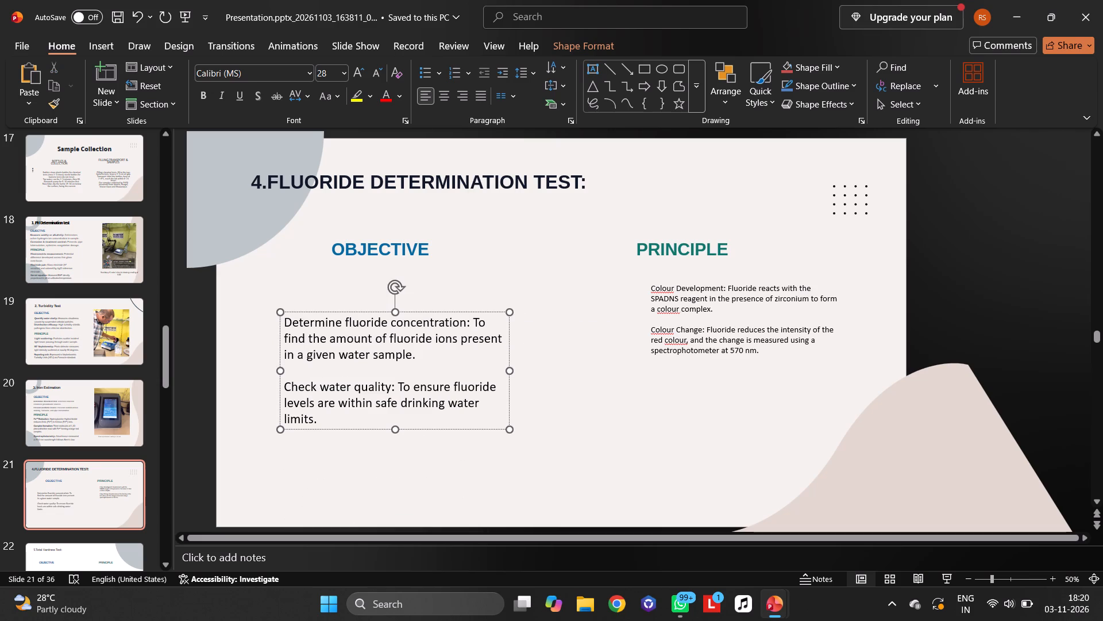
Bold the lead-in phrases "Determine fluoride concentration:" and "Check water quality:" in the objective text.
{"action": "left_click_drag", "start_coordinate": [469, 320], "coordinate": [394, 324]}
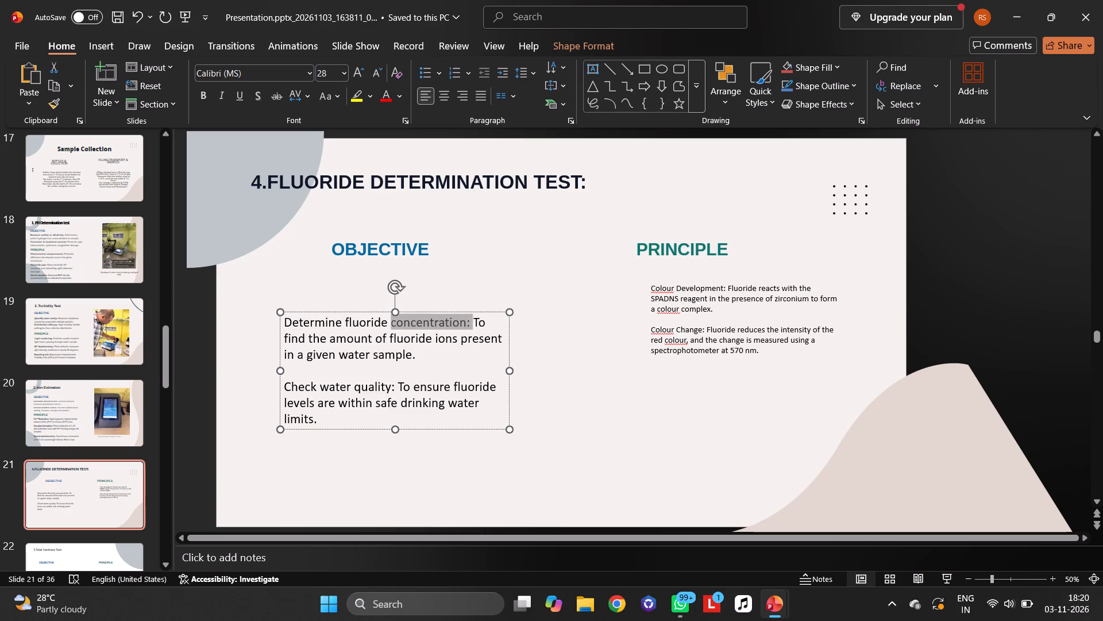
{"action": "left_click_drag", "start_coordinate": [394, 324], "coordinate": [288, 320]}
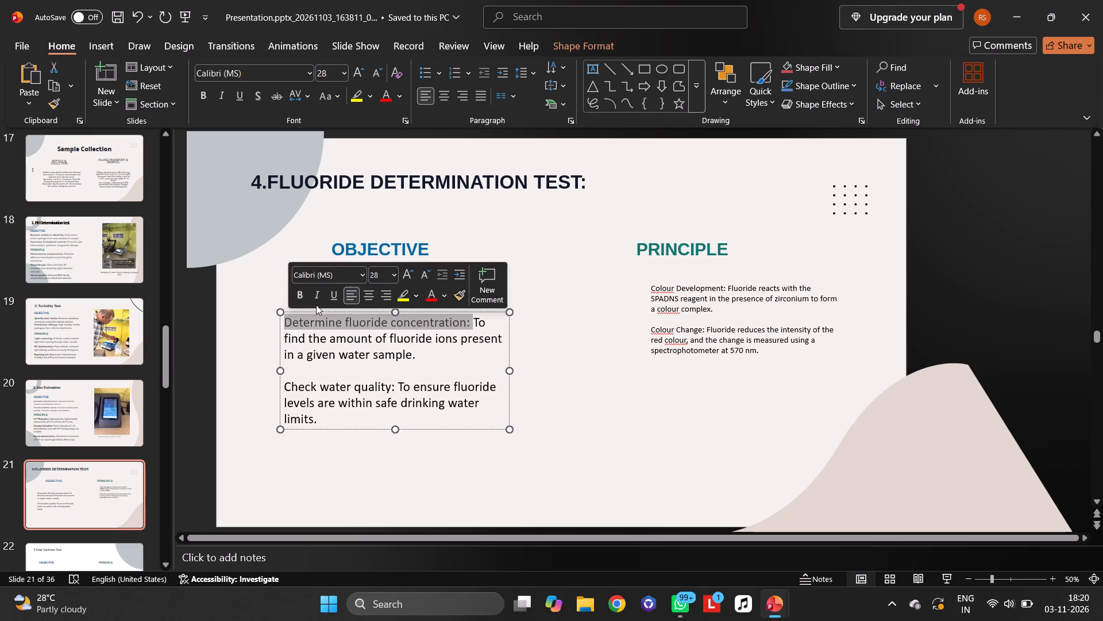
{"action": "left_click", "coordinate": [301, 296]}
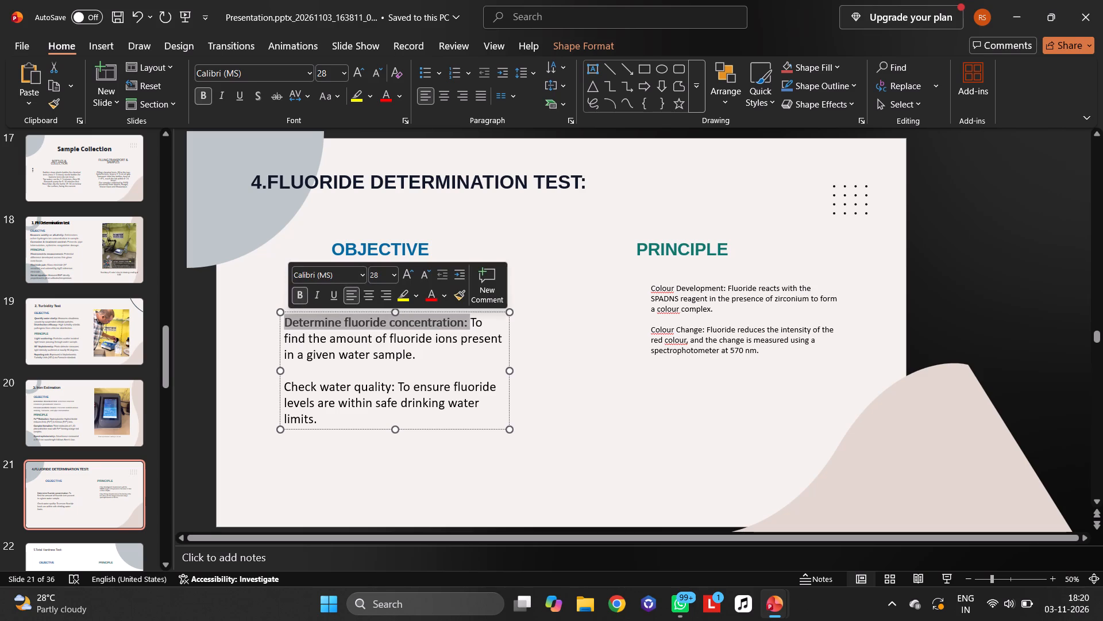
{"action": "left_click_drag", "start_coordinate": [395, 385], "coordinate": [281, 385]}
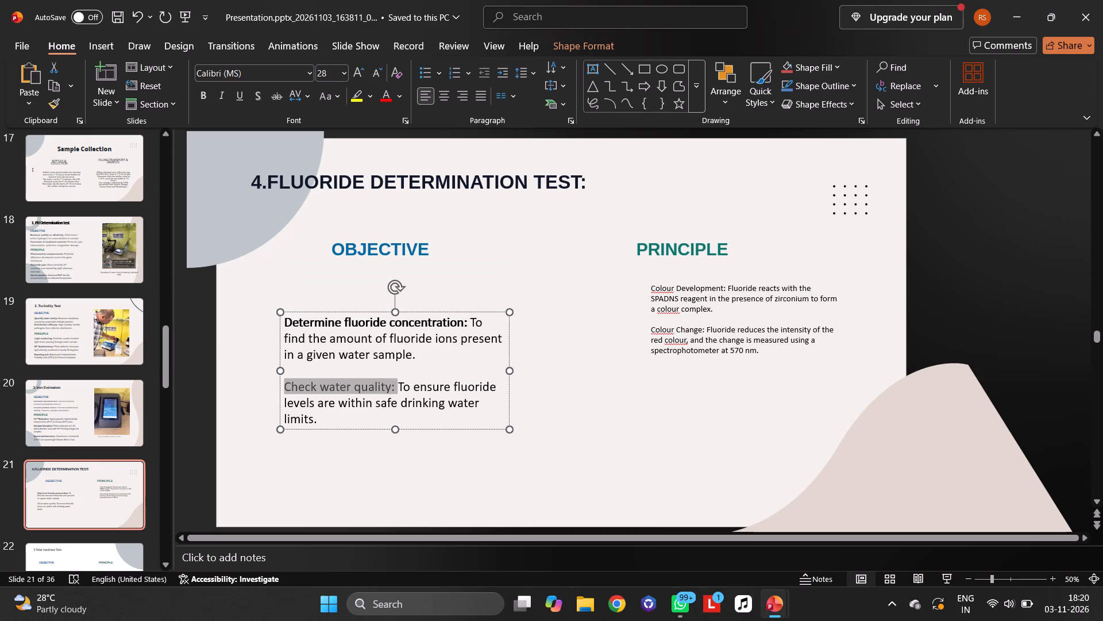
{"action": "left_click_drag", "start_coordinate": [281, 385], "coordinate": [280, 385]}
{"action": "left_click", "coordinate": [291, 362]}
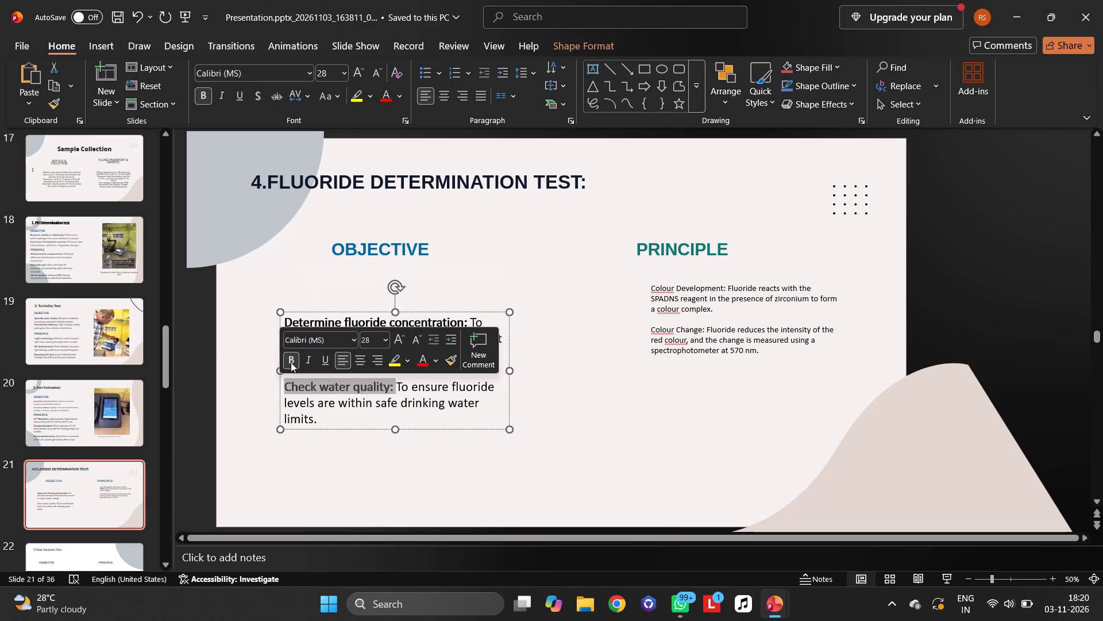
Change the font of both principle paragraphs to Calibri (MS).
{"action": "left_click", "coordinate": [627, 302]}
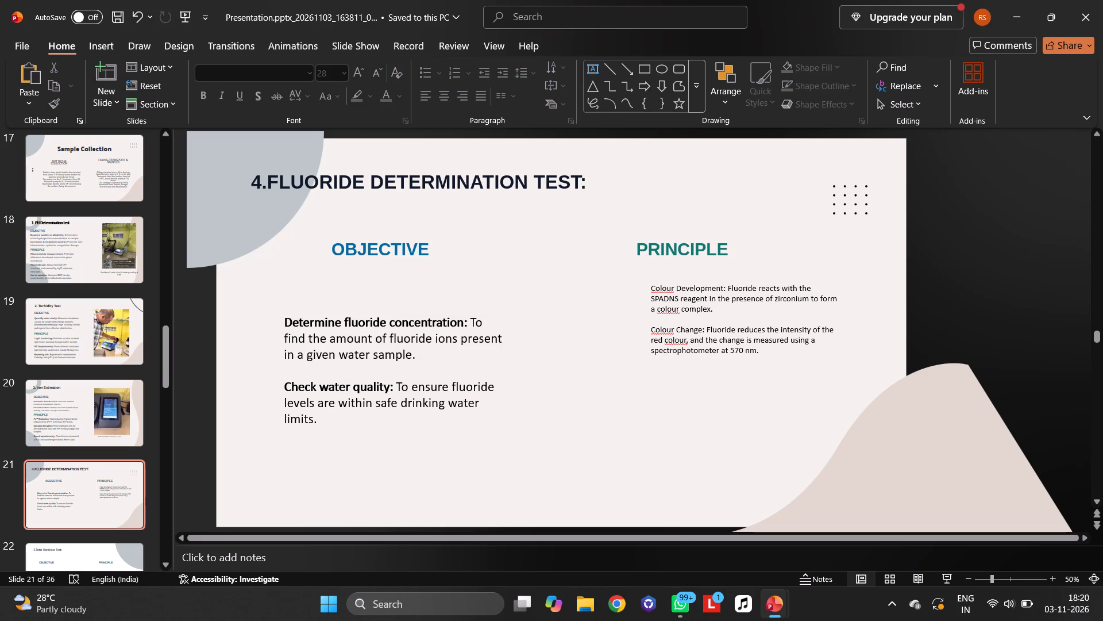
{"action": "left_click_drag", "start_coordinate": [651, 285], "coordinate": [746, 343]}
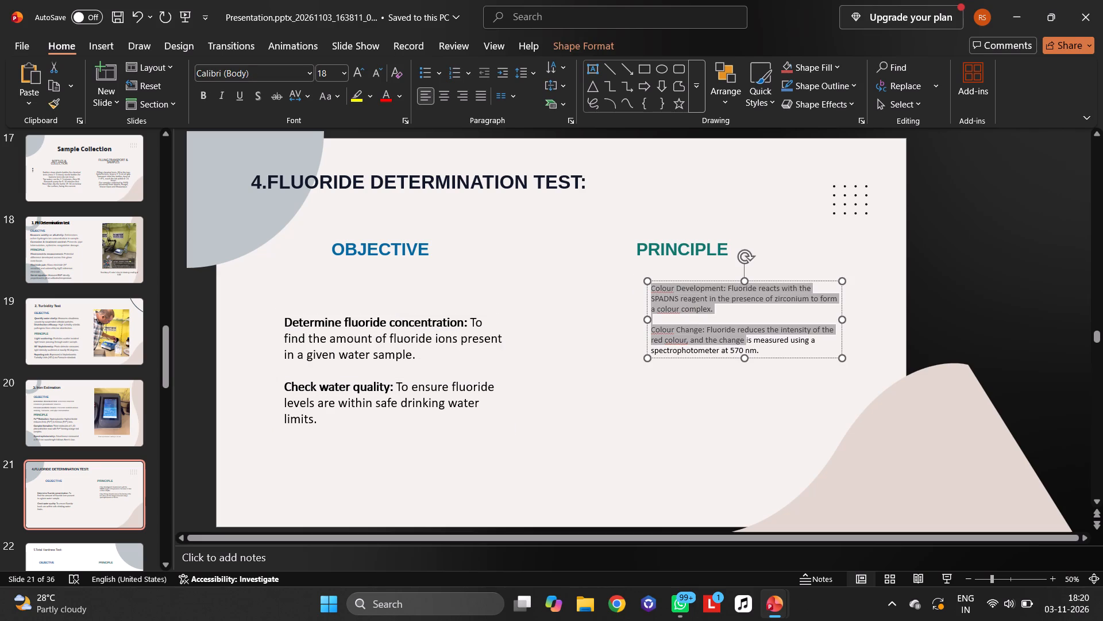
{"action": "left_click_drag", "start_coordinate": [746, 343], "coordinate": [767, 351]}
{"action": "left_click", "coordinate": [830, 309]}
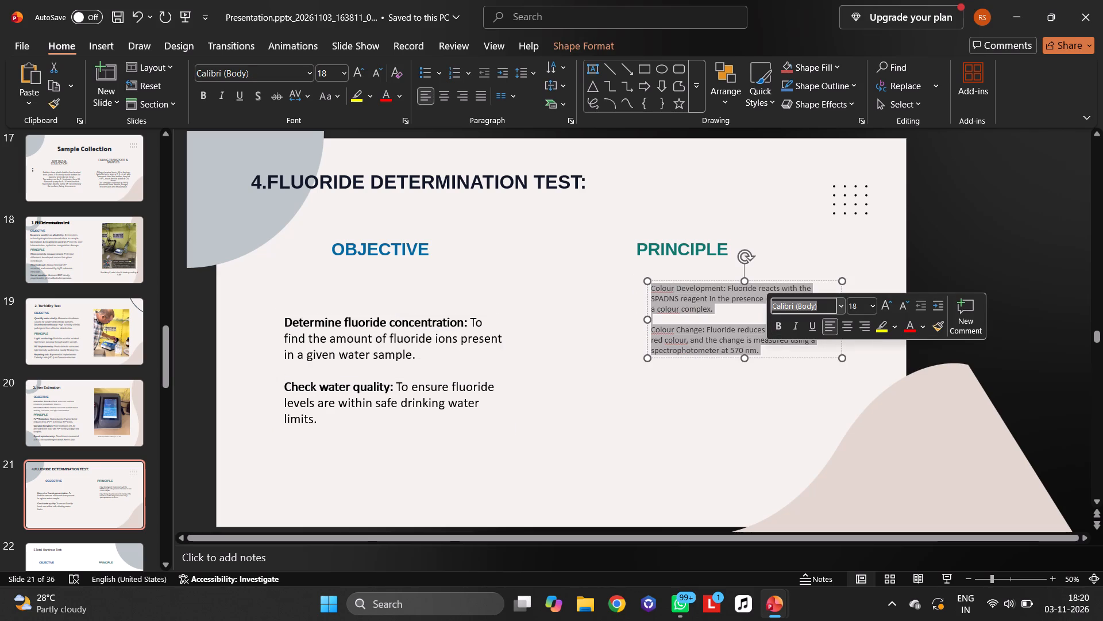
{"action": "left_click", "coordinate": [837, 306]}
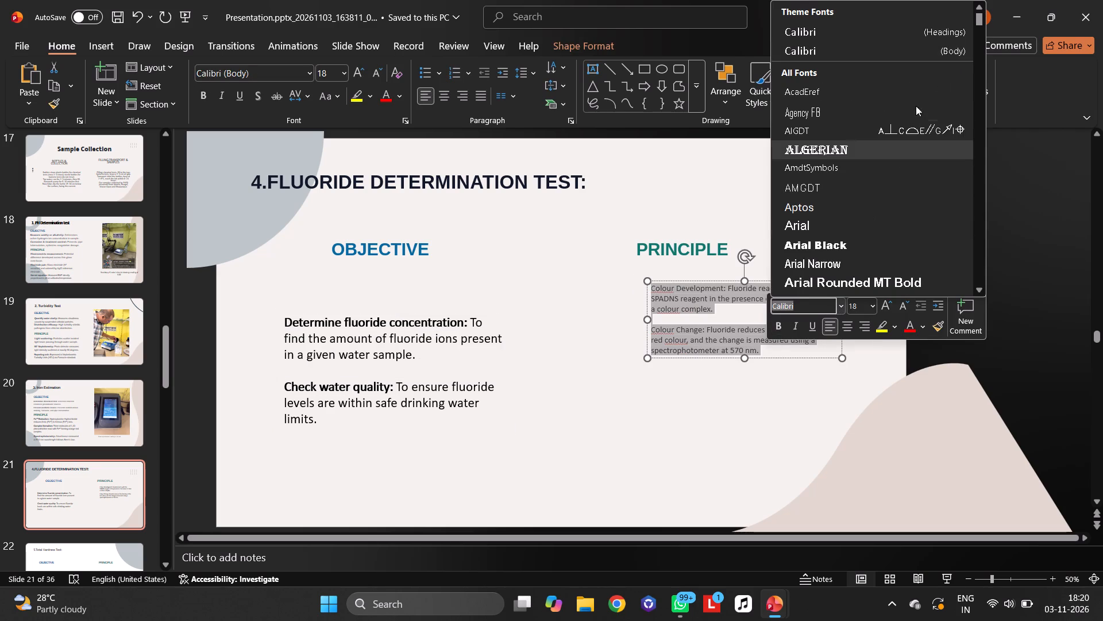
{"action": "left_click_drag", "start_coordinate": [978, 23], "coordinate": [1006, 130]}
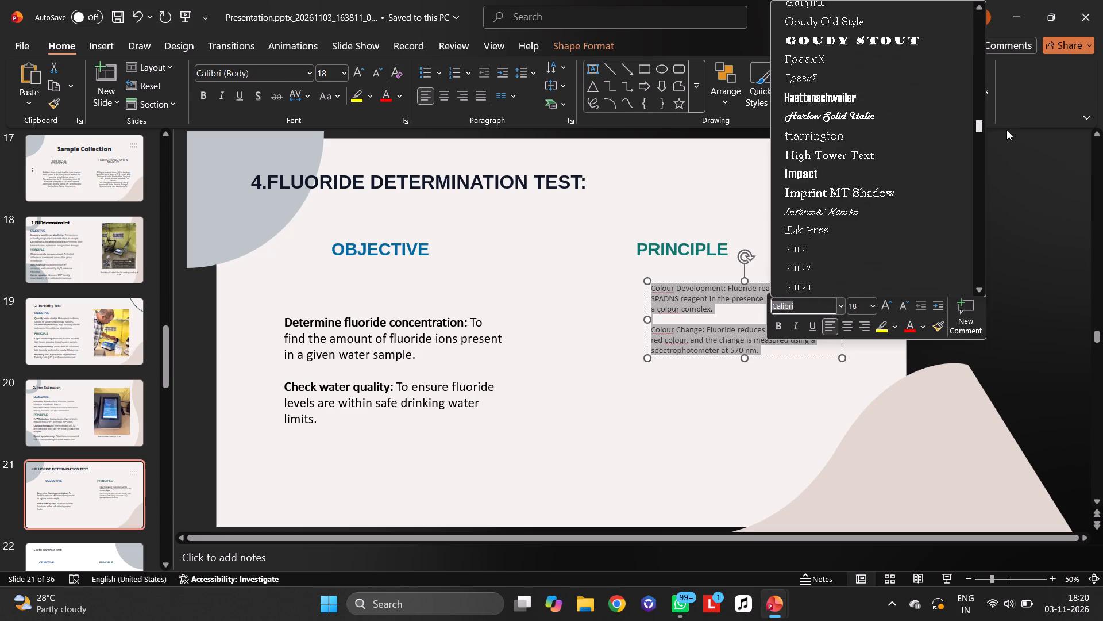
{"action": "left_click_drag", "start_coordinate": [1006, 130], "coordinate": [1008, 121]}
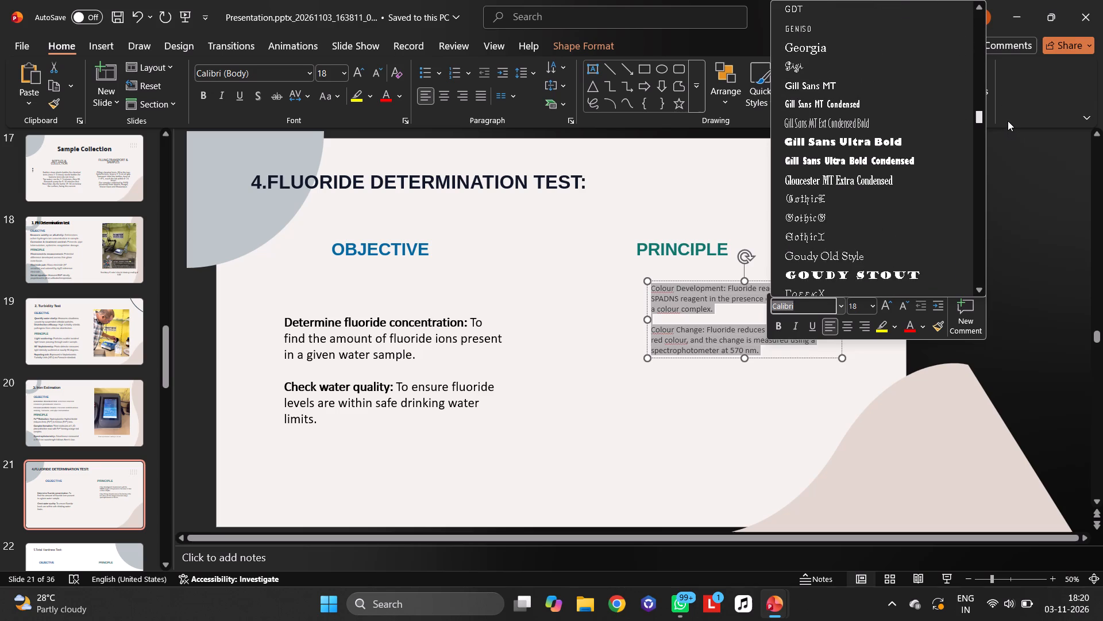
{"action": "left_click_drag", "start_coordinate": [1008, 121], "coordinate": [1004, 76]}
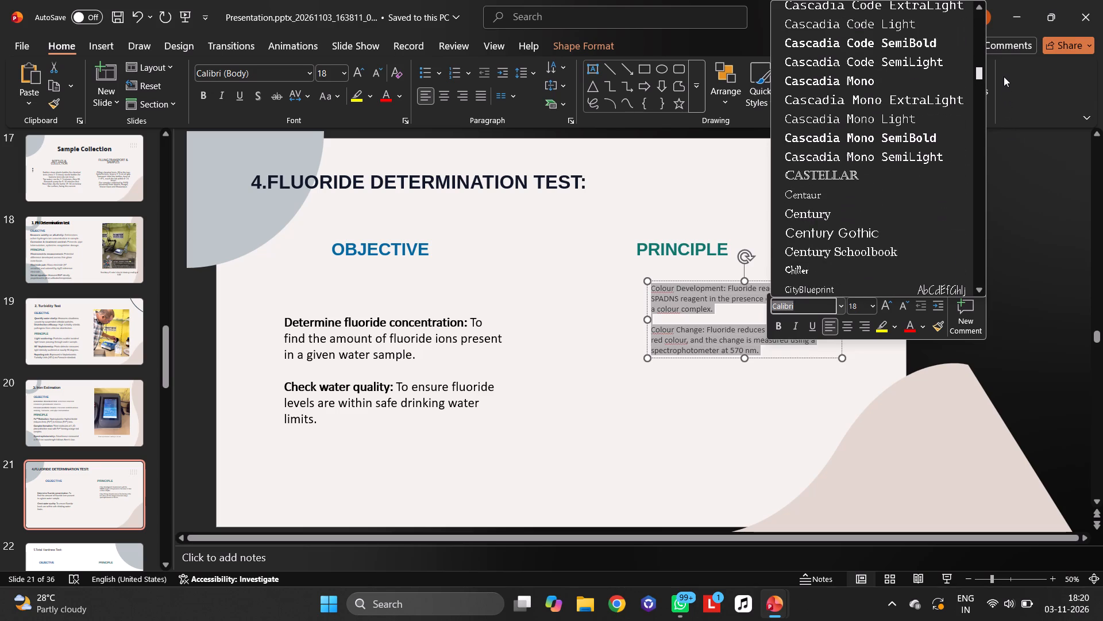
{"action": "left_click_drag", "start_coordinate": [1004, 76], "coordinate": [1002, 62]}
{"action": "left_click", "coordinate": [871, 154]}
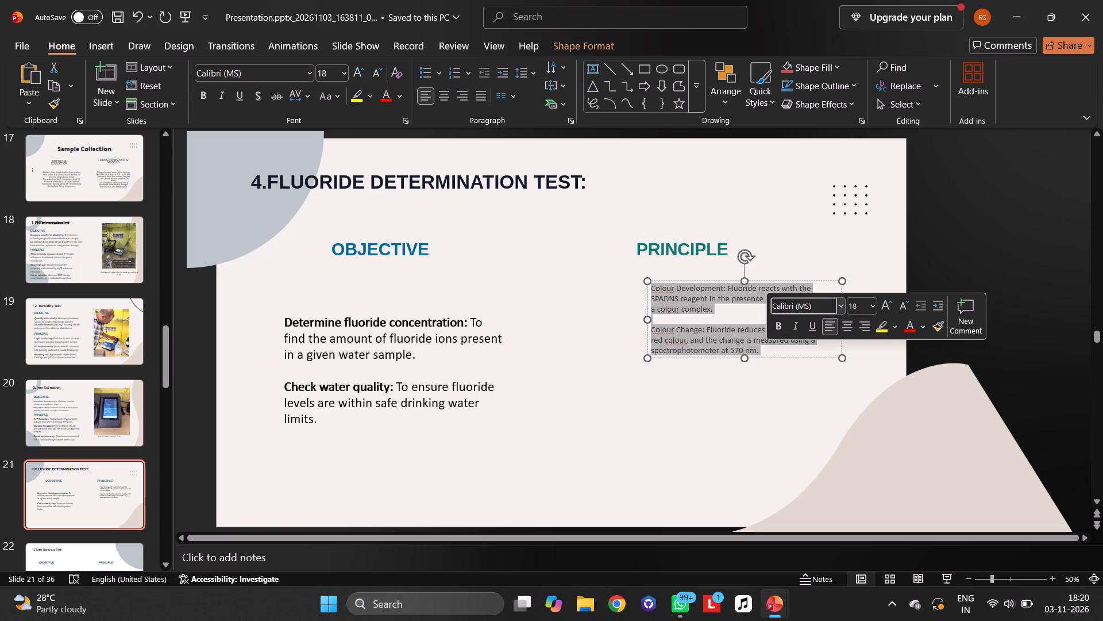
Set the font size of the principle text to 28.
{"action": "left_click", "coordinate": [870, 306]}
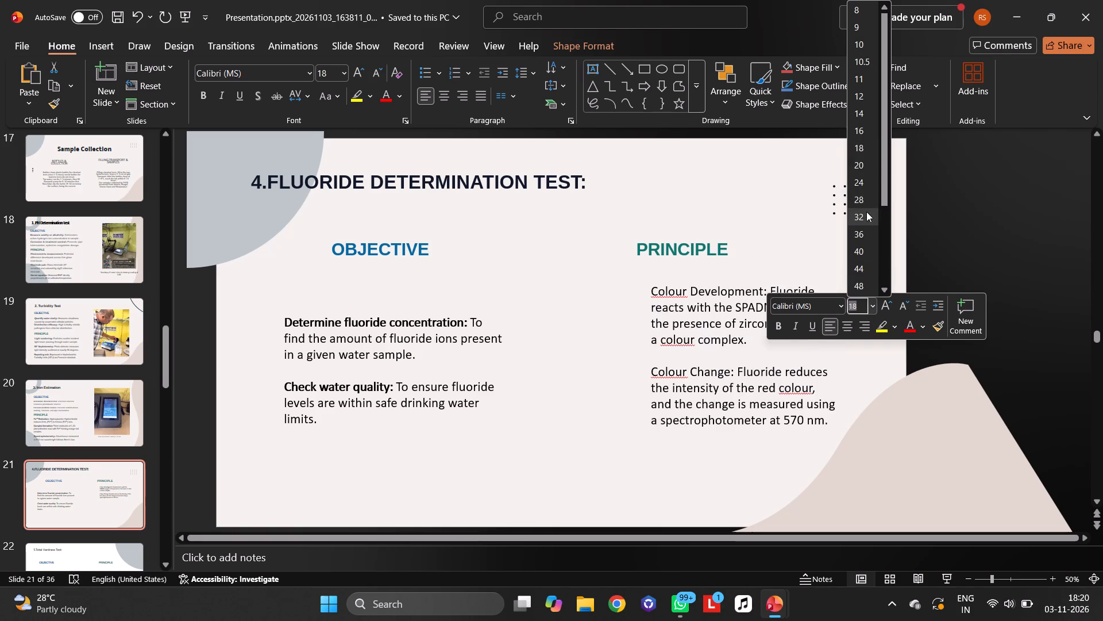
{"action": "left_click", "coordinate": [863, 197]}
{"action": "left_click", "coordinate": [584, 378]}
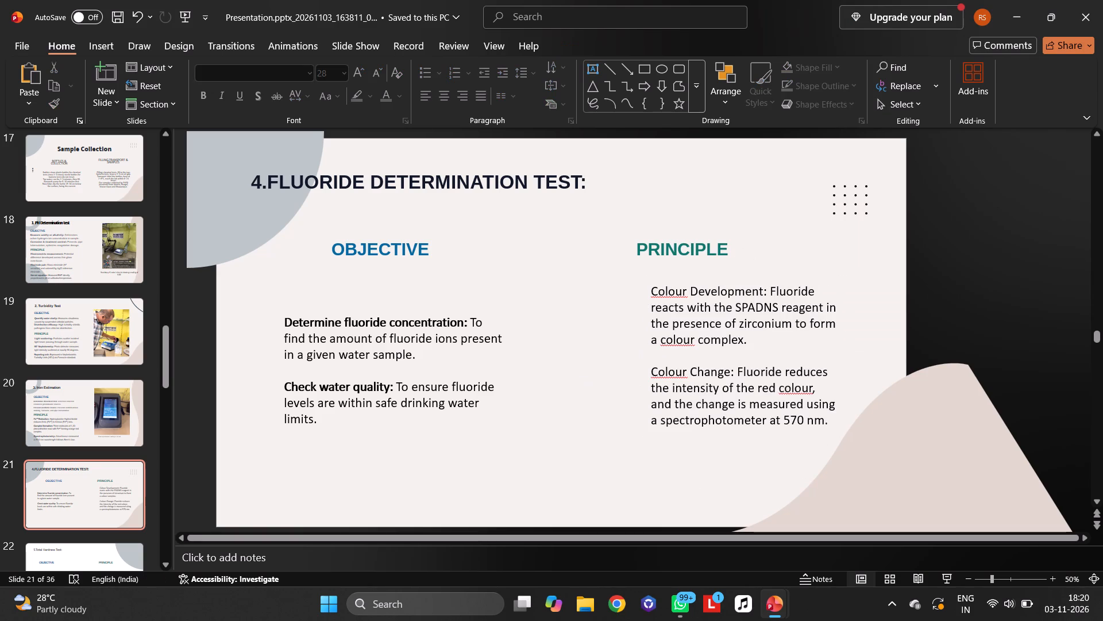
Bold "Colour Development:", "zirconium" and "Colour Change:" in the principle text.
{"action": "left_click_drag", "start_coordinate": [766, 290], "coordinate": [614, 303]}
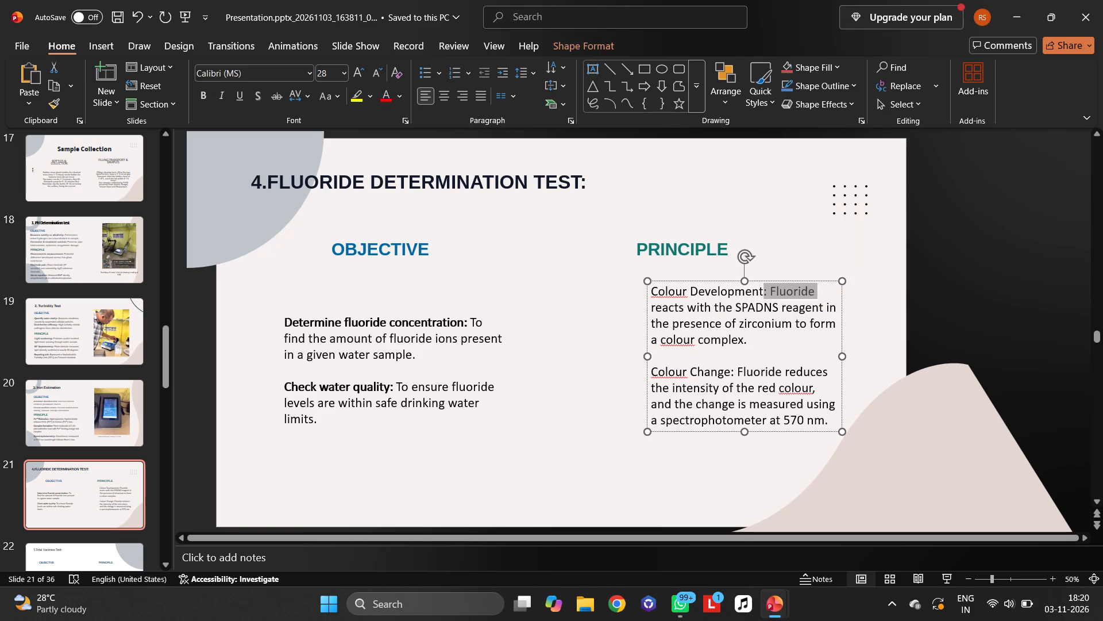
{"action": "left_click_drag", "start_coordinate": [614, 303], "coordinate": [639, 287]}
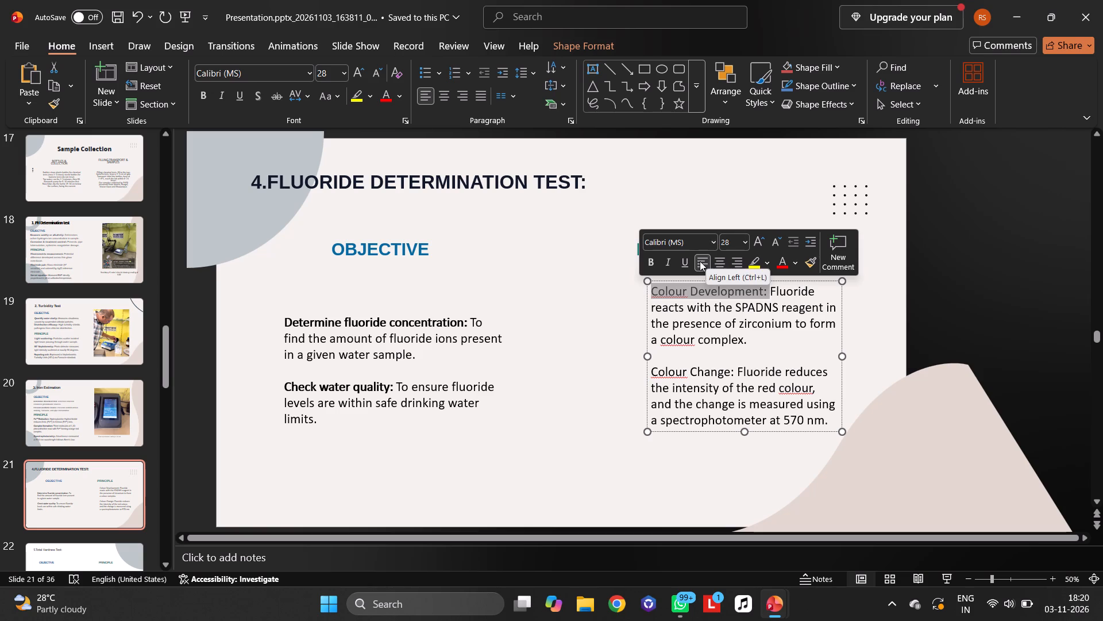
{"action": "left_click", "coordinate": [649, 263]}
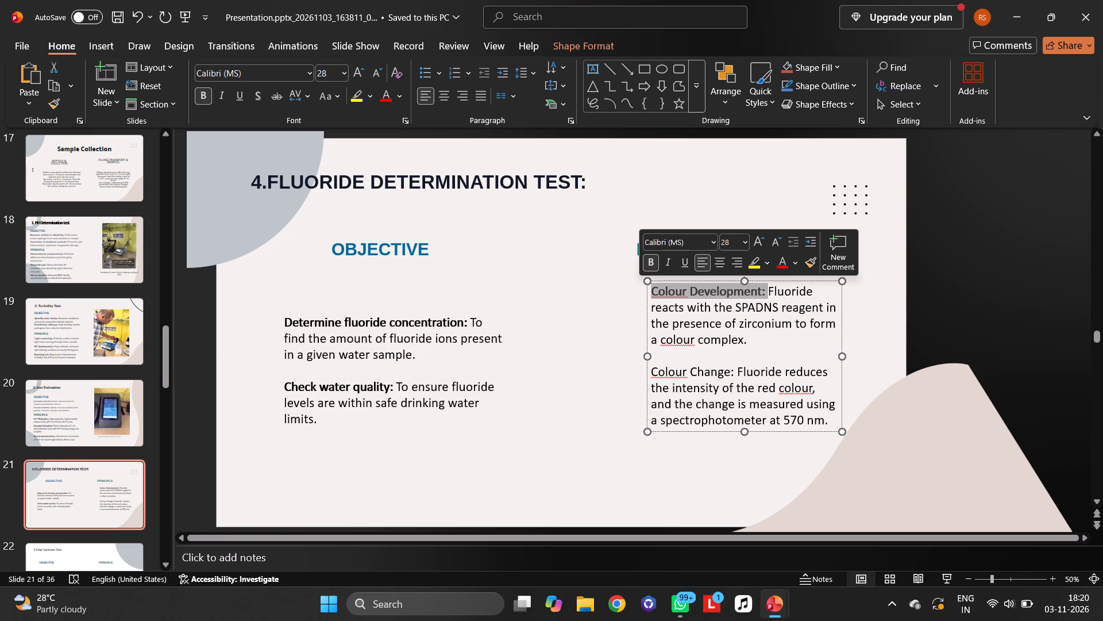
{"action": "left_click_drag", "start_coordinate": [792, 322], "coordinate": [737, 332]}
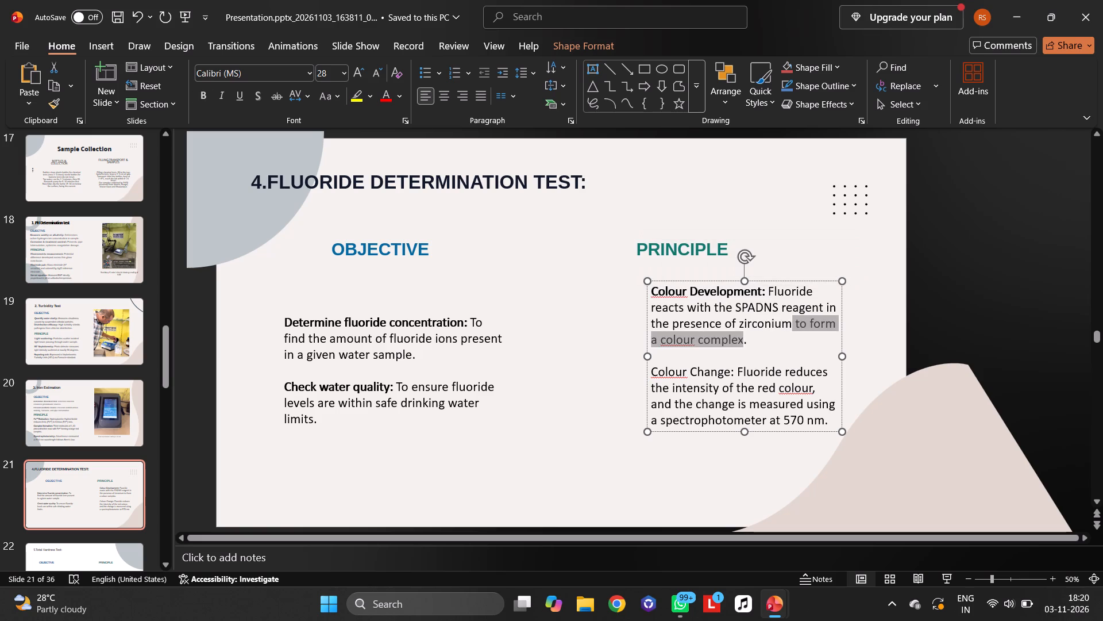
{"action": "left_click_drag", "start_coordinate": [737, 332], "coordinate": [741, 324]}
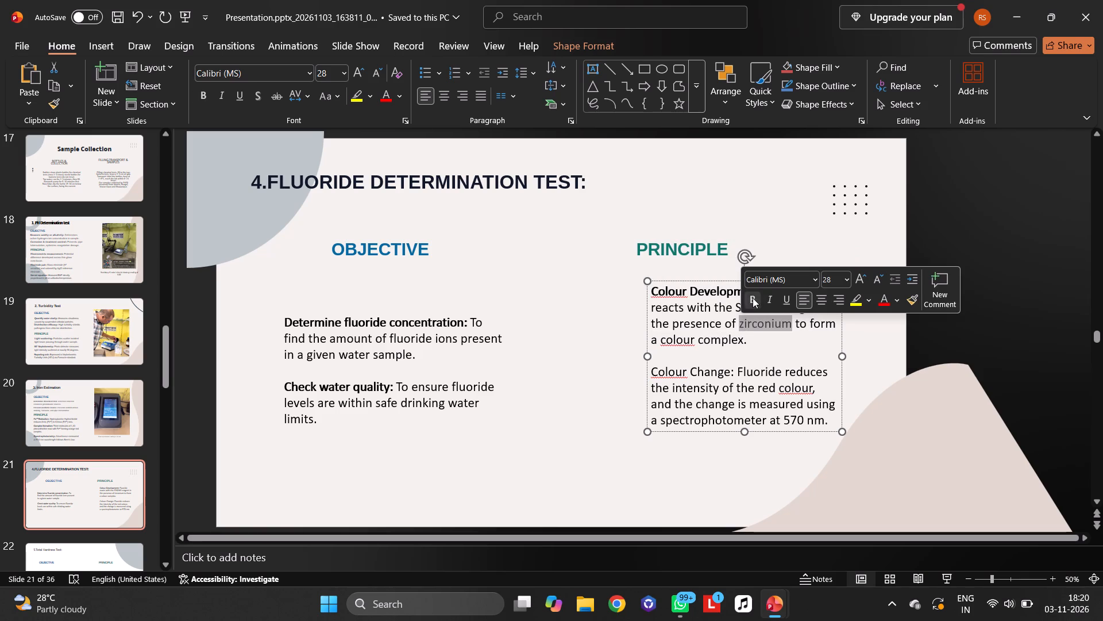
{"action": "left_click", "coordinate": [753, 298]}
{"action": "left_click_drag", "start_coordinate": [735, 371], "coordinate": [656, 379]}
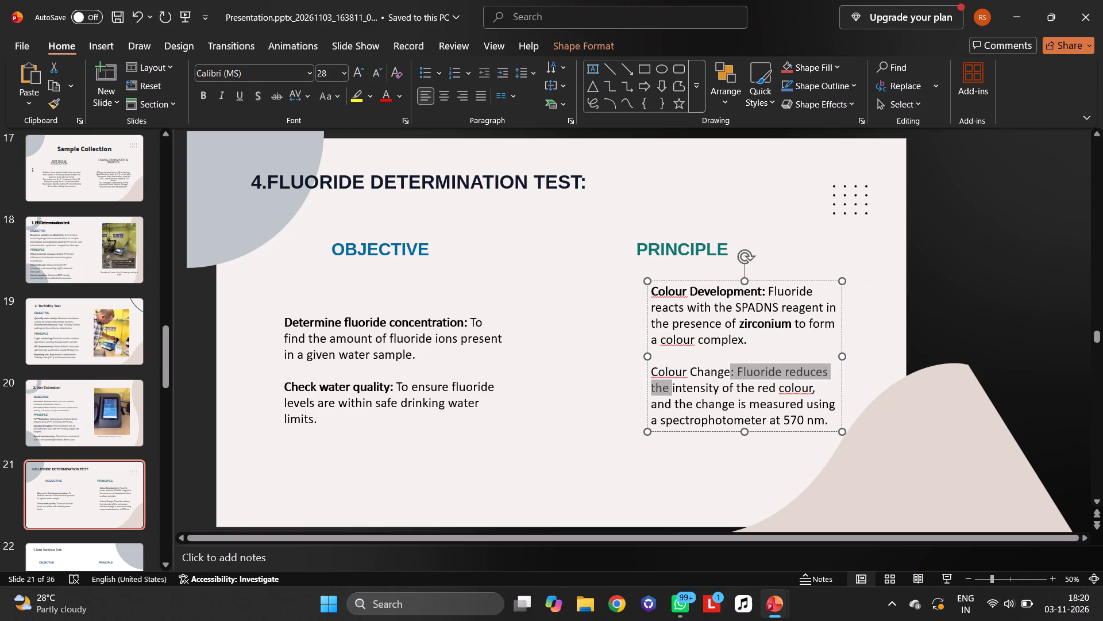
{"action": "left_click_drag", "start_coordinate": [656, 379], "coordinate": [654, 370]}
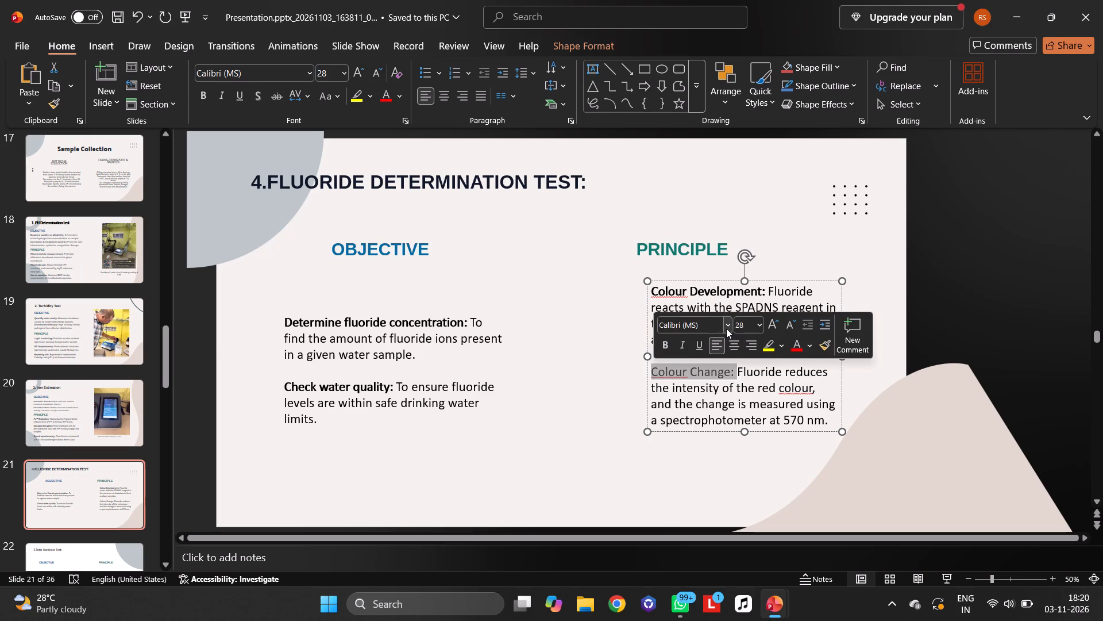
{"action": "left_click", "coordinate": [661, 342]}
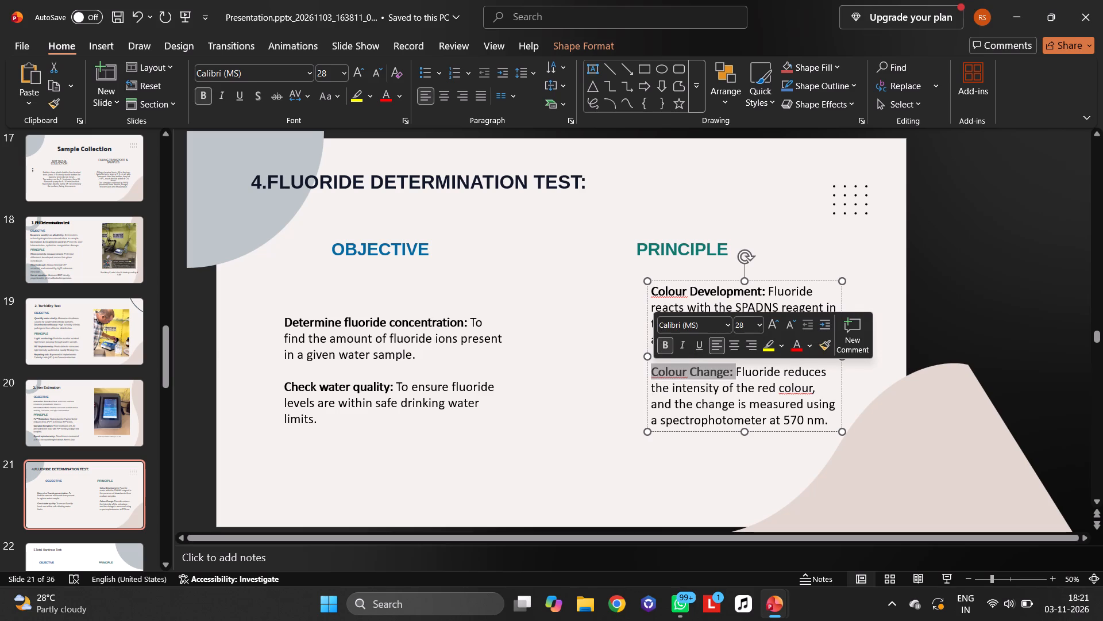
Bold "570 nm" and "red colour" in the Colour Change paragraph of the principle text.
{"action": "left_click_drag", "start_coordinate": [826, 420], "coordinate": [782, 420]}
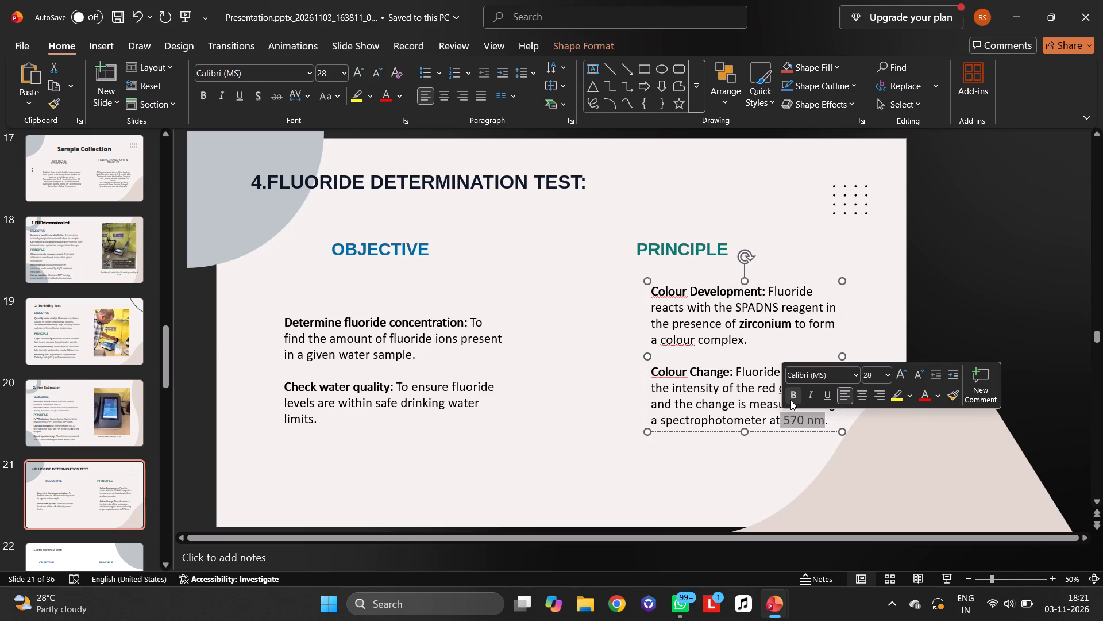
{"action": "left_click", "coordinate": [792, 398]}
{"action": "left_click", "coordinate": [745, 457]}
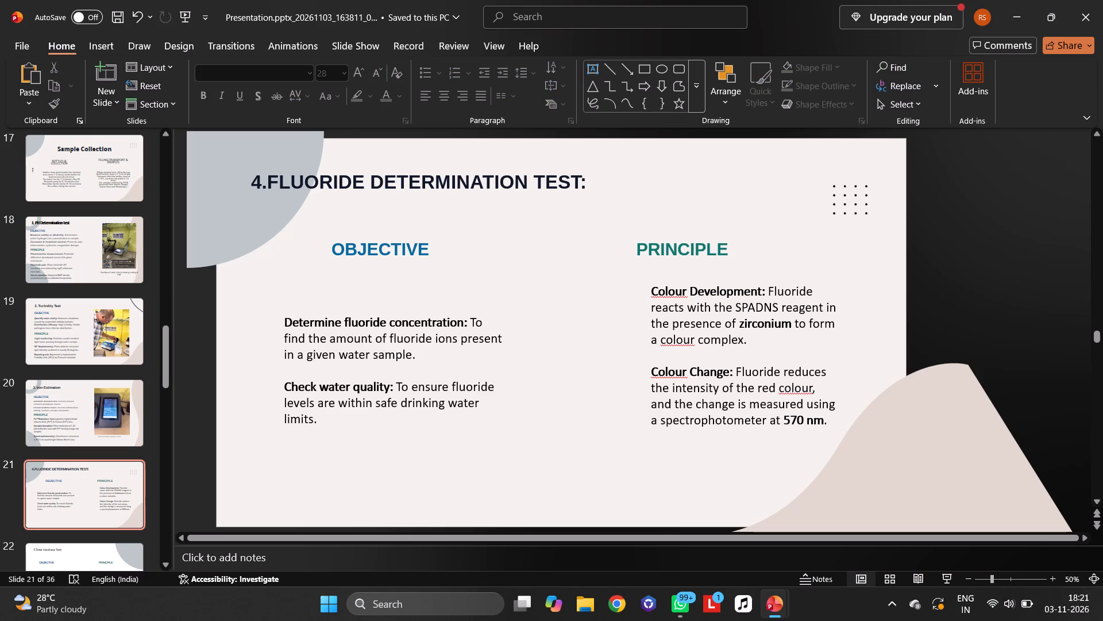
{"action": "left_click_drag", "start_coordinate": [812, 387], "coordinate": [757, 396]}
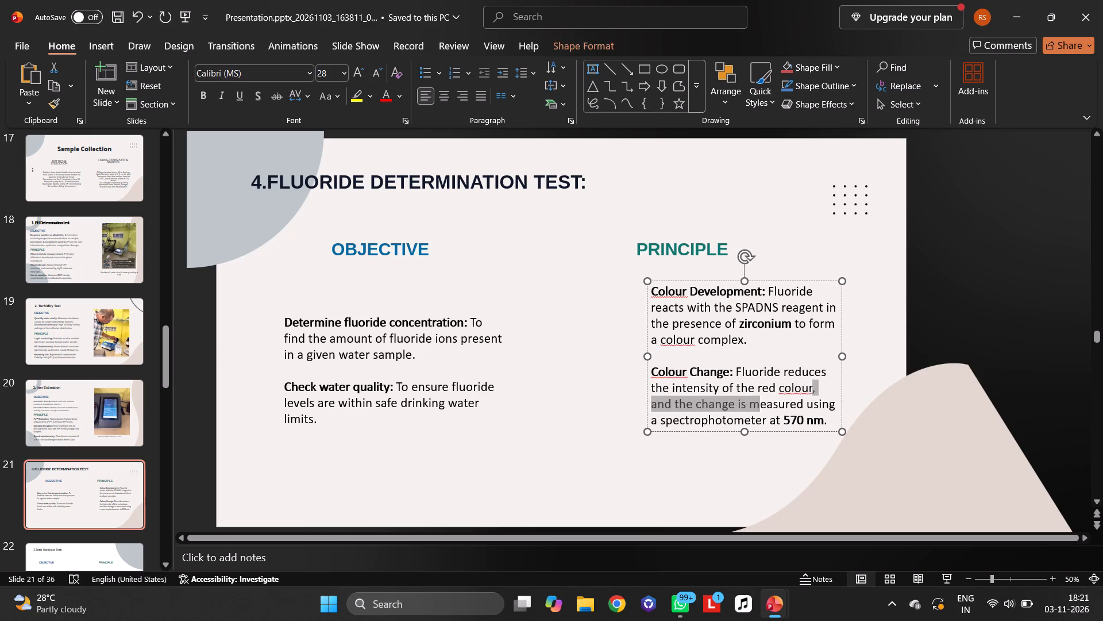
{"action": "left_click_drag", "start_coordinate": [757, 396], "coordinate": [762, 390]}
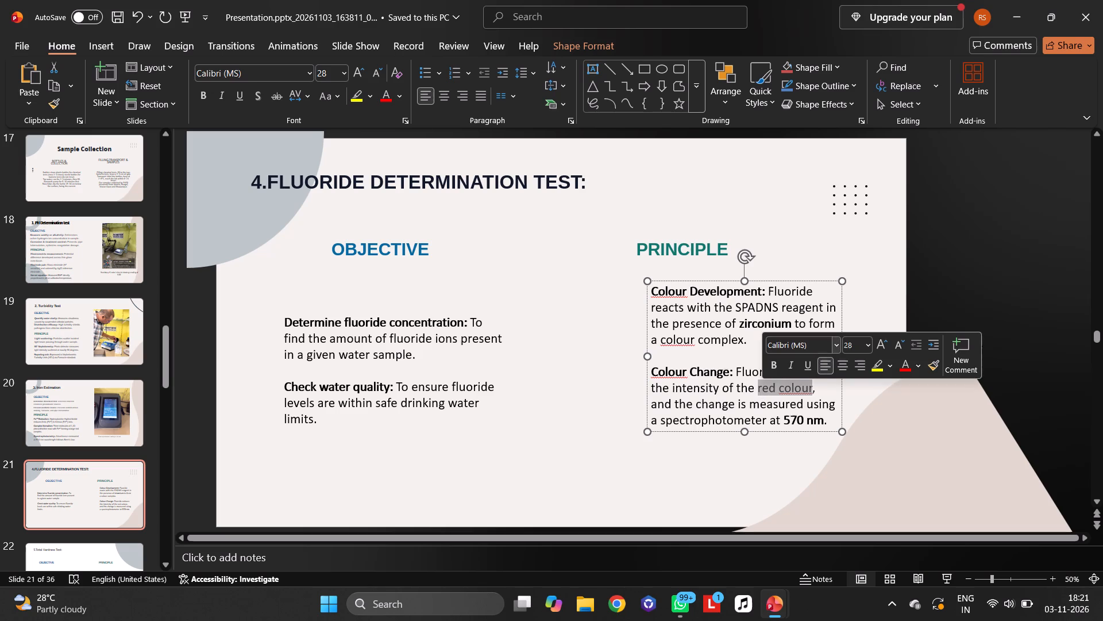
{"action": "left_click", "coordinate": [775, 366]}
{"action": "left_click", "coordinate": [614, 434]}
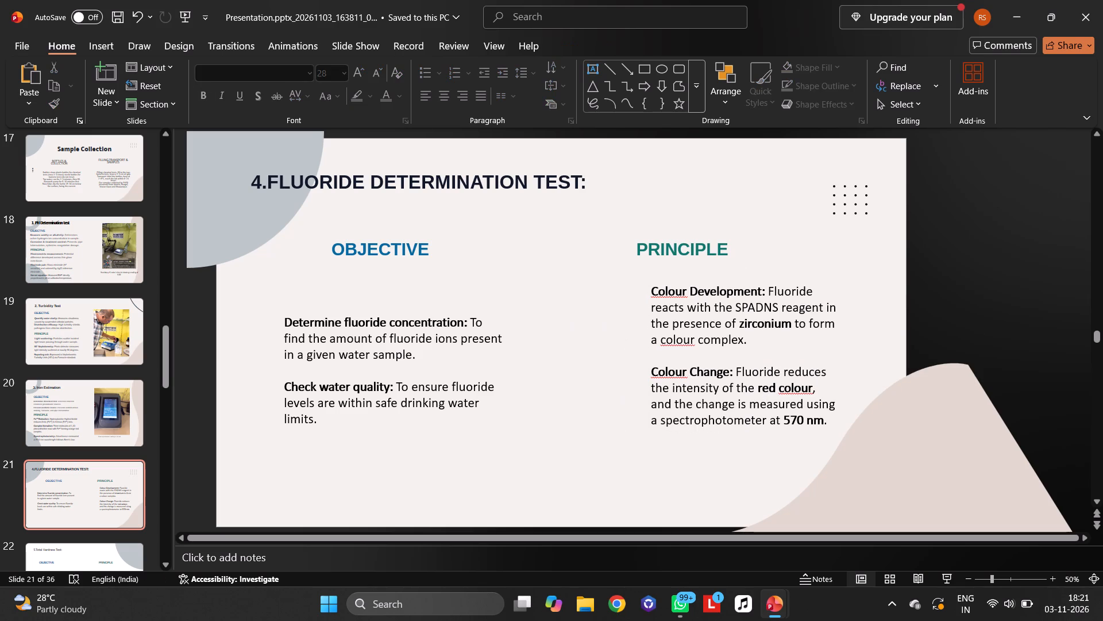
Move the objective text box up, closer beneath the OBJECTIVE heading and vertically centred with the principle text box.
{"action": "left_click_drag", "start_coordinate": [281, 319], "coordinate": [283, 302]}
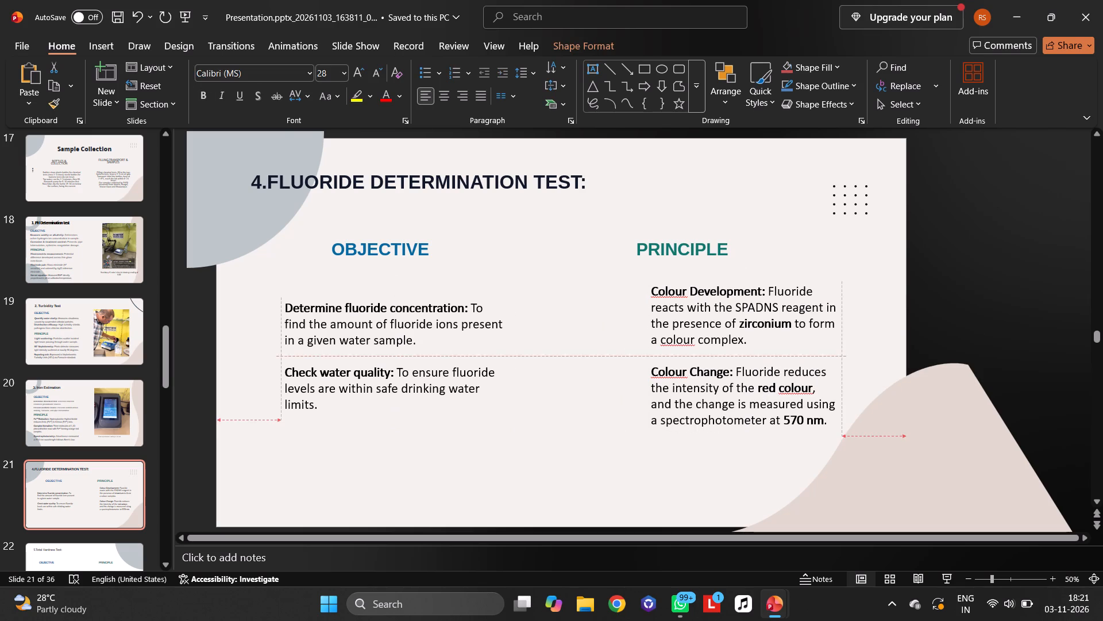
{"action": "left_click_drag", "start_coordinate": [283, 302], "coordinate": [284, 305]}
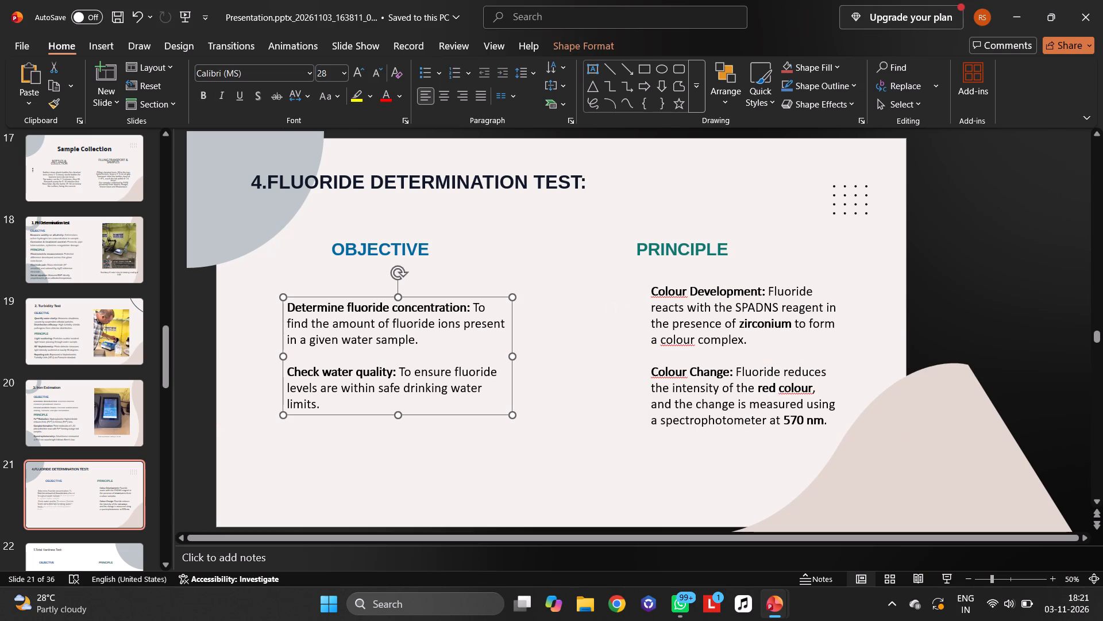
Widen the principle text box on both sides and lower its top edge slightly beneath the PRINCIPLE heading.
{"action": "left_click", "coordinate": [651, 291]}
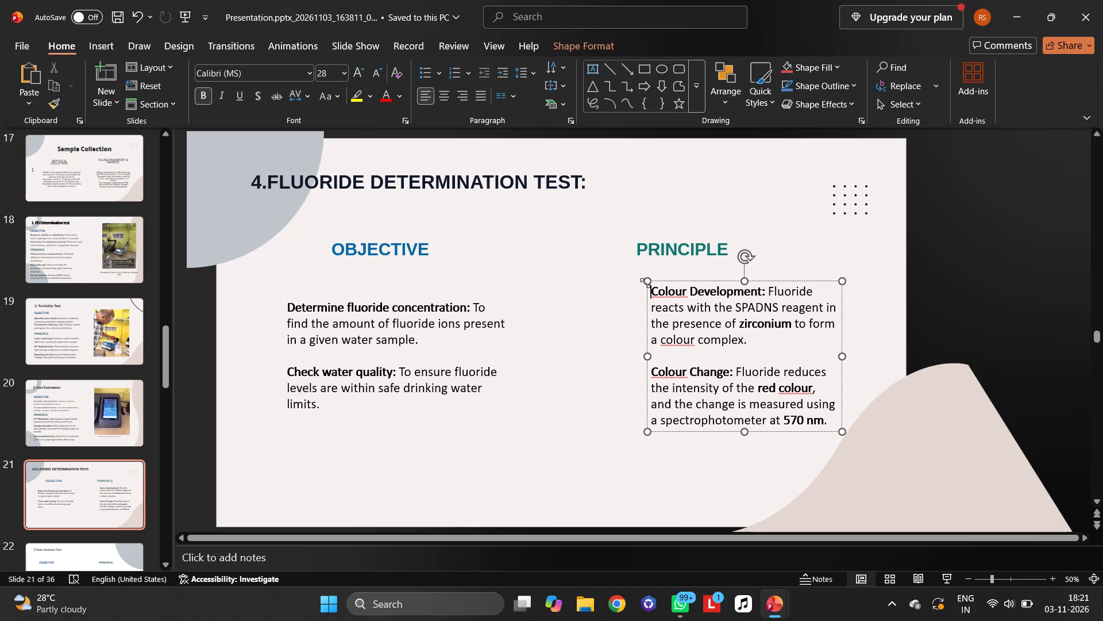
{"action": "left_click_drag", "start_coordinate": [645, 282], "coordinate": [616, 288]}
{"action": "left_click_drag", "start_coordinate": [840, 292], "coordinate": [847, 292]}
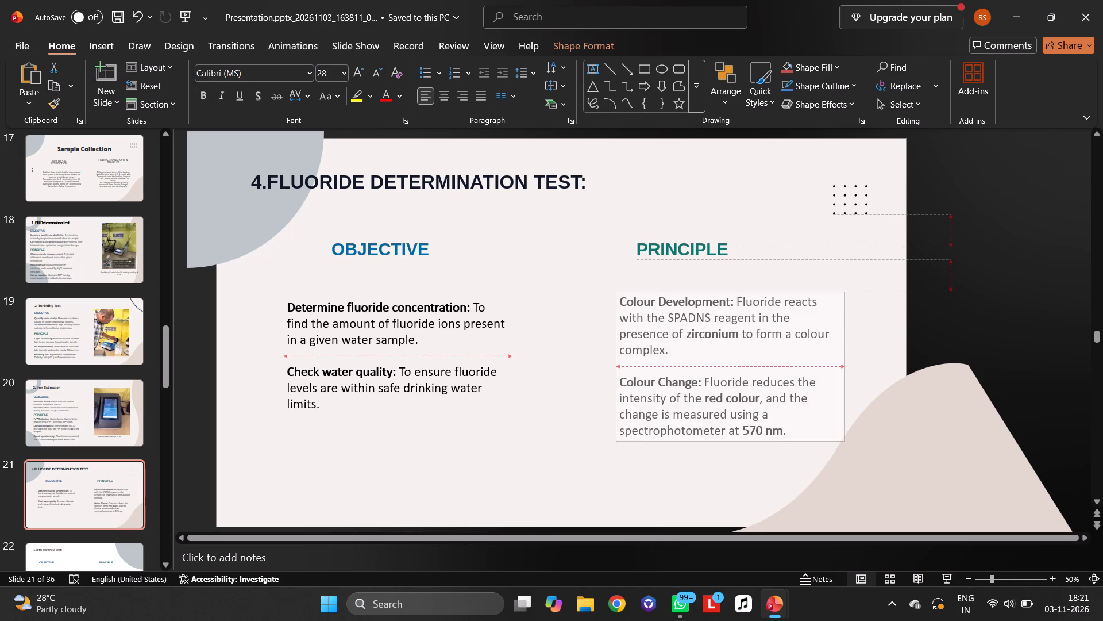
{"action": "left_click_drag", "start_coordinate": [847, 292], "coordinate": [853, 292]}
{"action": "left_click", "coordinate": [580, 356]}
{"action": "left_click", "coordinate": [612, 296]}
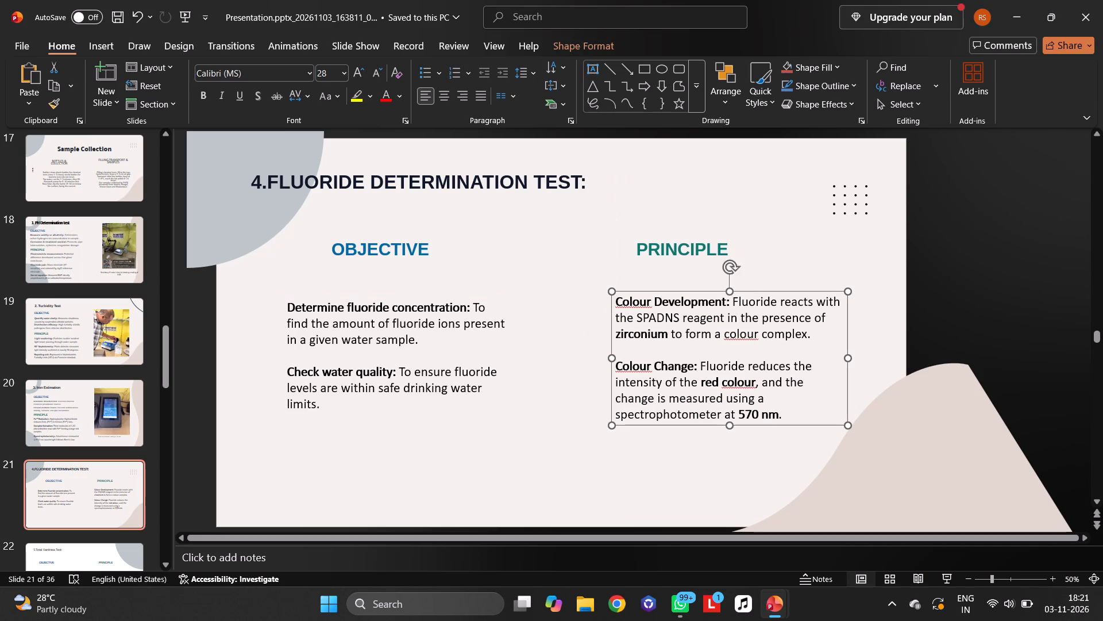
Shift the PRINCIPLE heading slightly right over its text, keeping it level with the OBJECTIVE heading.
{"action": "left_click_drag", "start_coordinate": [633, 243], "coordinate": [639, 243]}
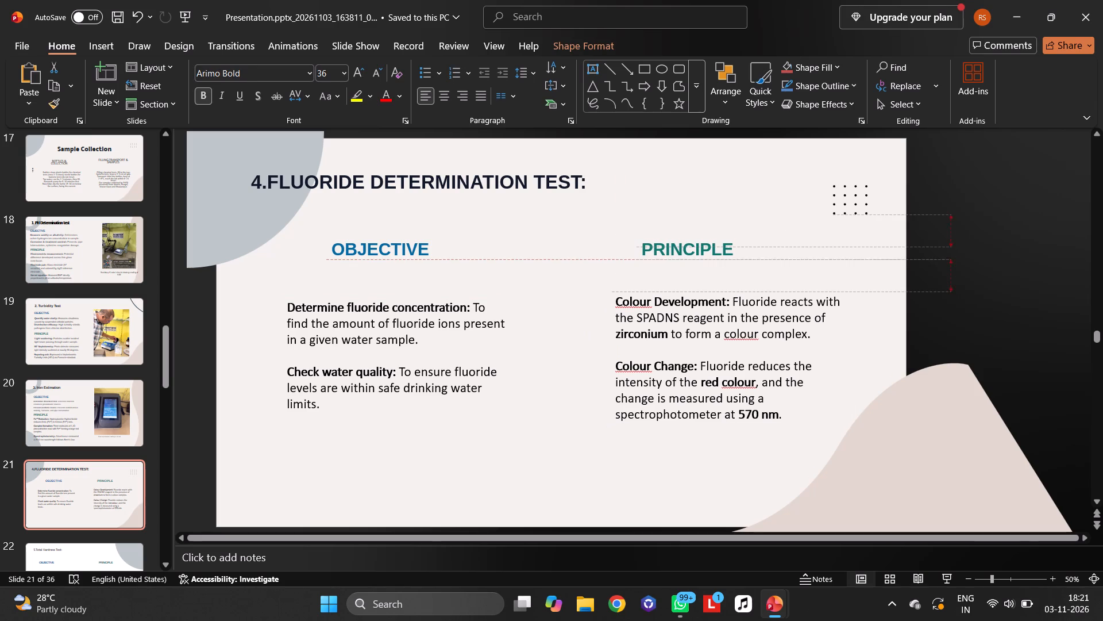
{"action": "left_click_drag", "start_coordinate": [639, 243], "coordinate": [651, 243]}
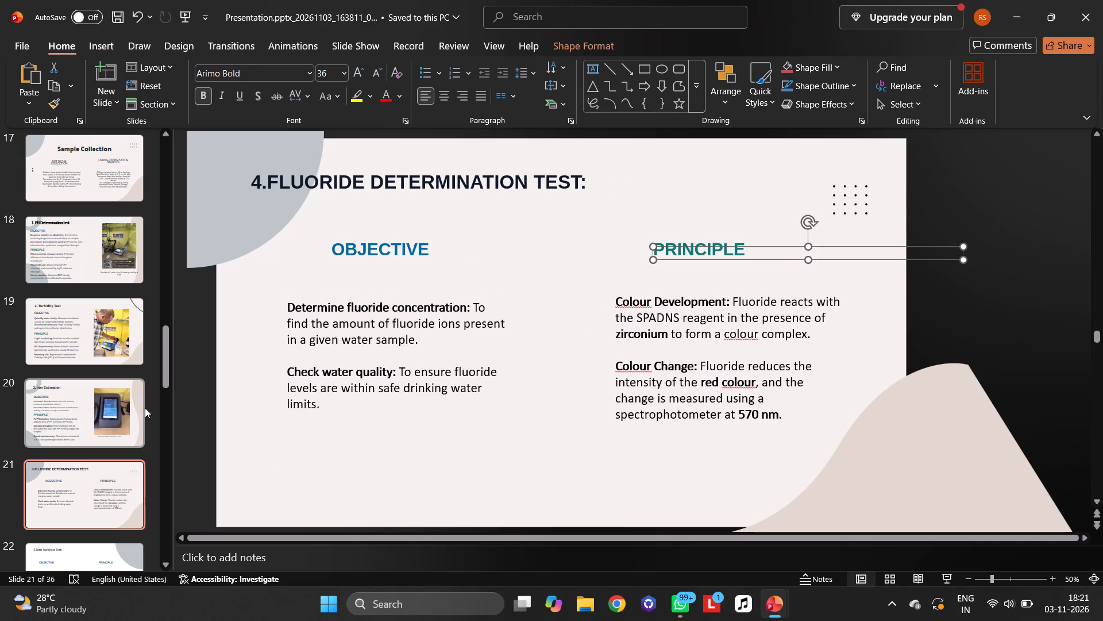
Examine the layout of the Iron Estimation, fluoride determination and Total Hardness Test slides (slides 20 to 22).
{"action": "left_click", "coordinate": [89, 424]}
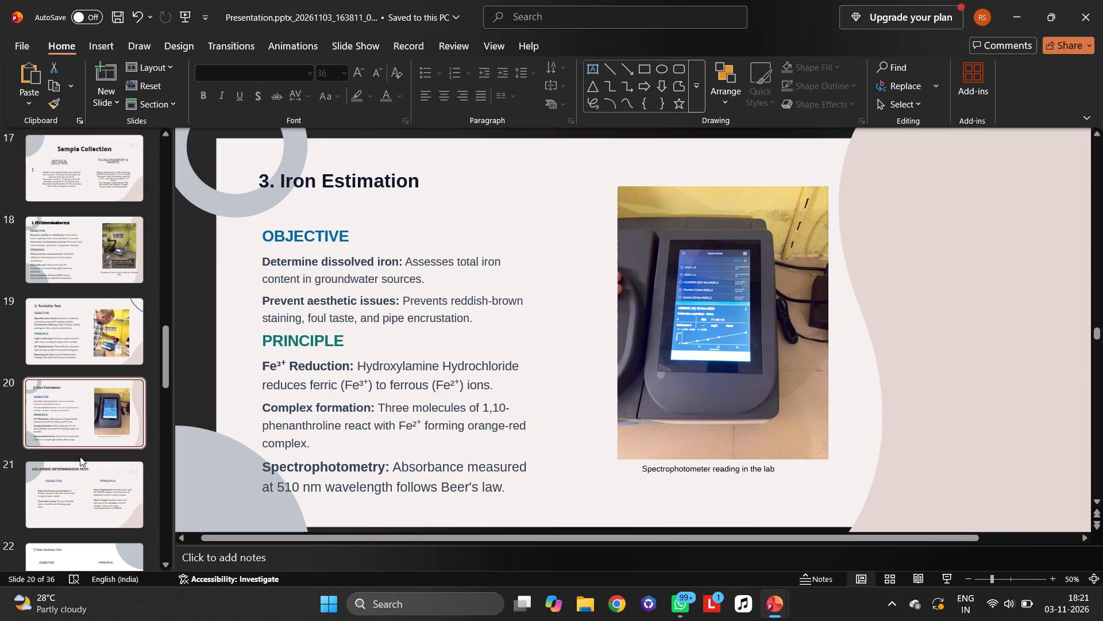
{"action": "left_click", "coordinate": [72, 504]}
{"action": "scroll", "coordinate": [86, 476], "scroll_direction": "up", "scroll_amount": 1}
{"action": "scroll", "coordinate": [88, 473], "scroll_direction": "down", "scroll_amount": 2}
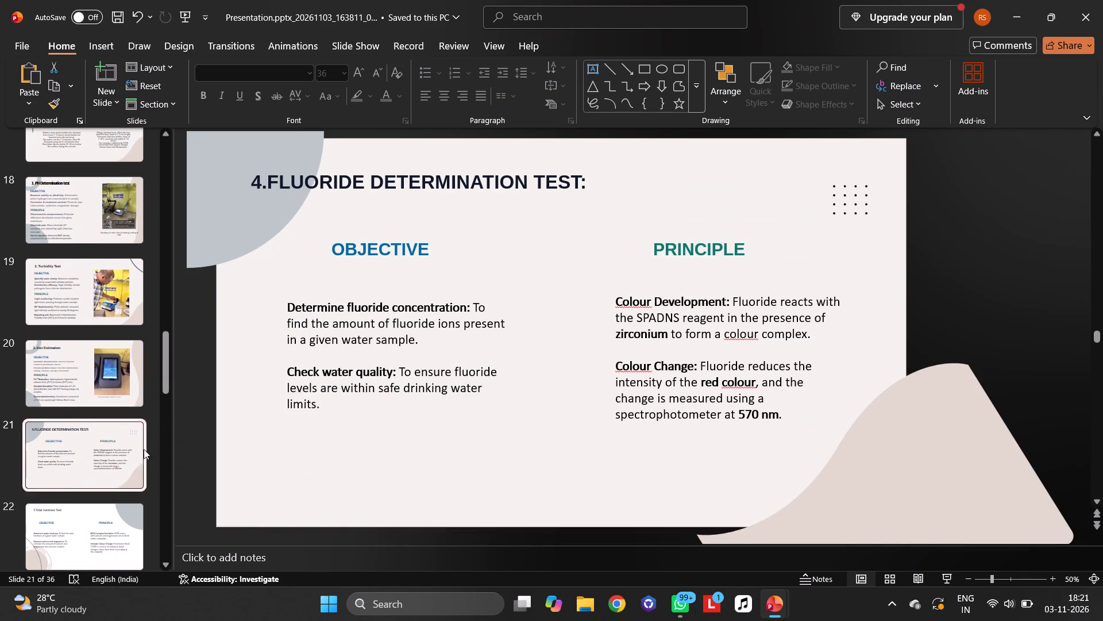
{"action": "left_click_drag", "start_coordinate": [163, 361], "coordinate": [164, 389]}
{"action": "left_click", "coordinate": [77, 360]}
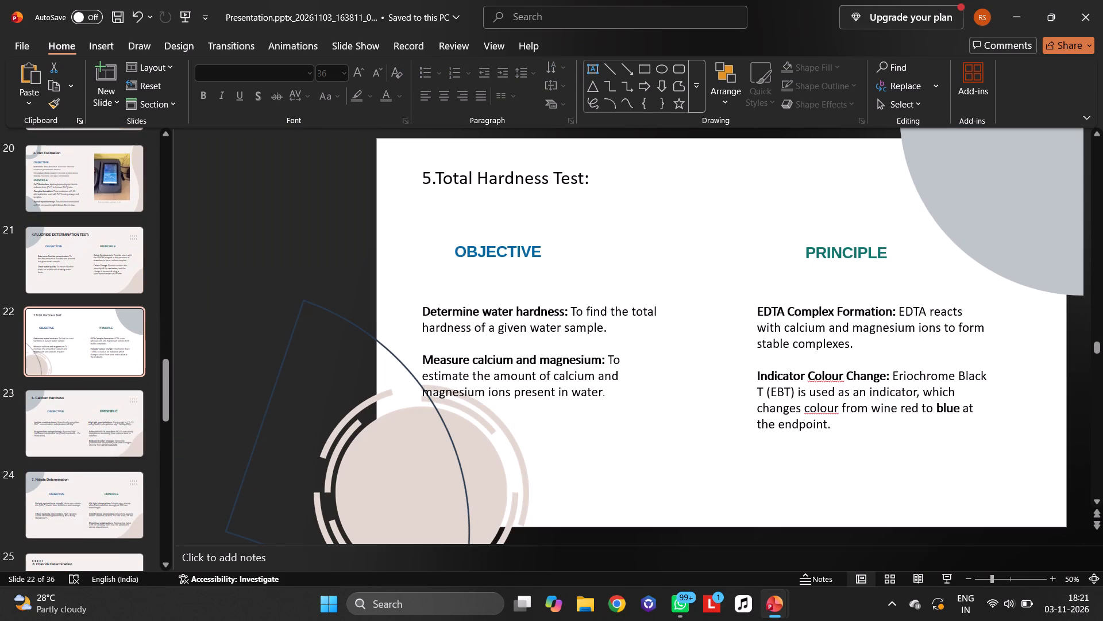
{"action": "scroll", "coordinate": [315, 352], "scroll_direction": "up", "scroll_amount": 3, "text": "ctrl"}
{"action": "scroll", "coordinate": [315, 352], "scroll_direction": "down", "scroll_amount": 1, "text": "ctrl"}
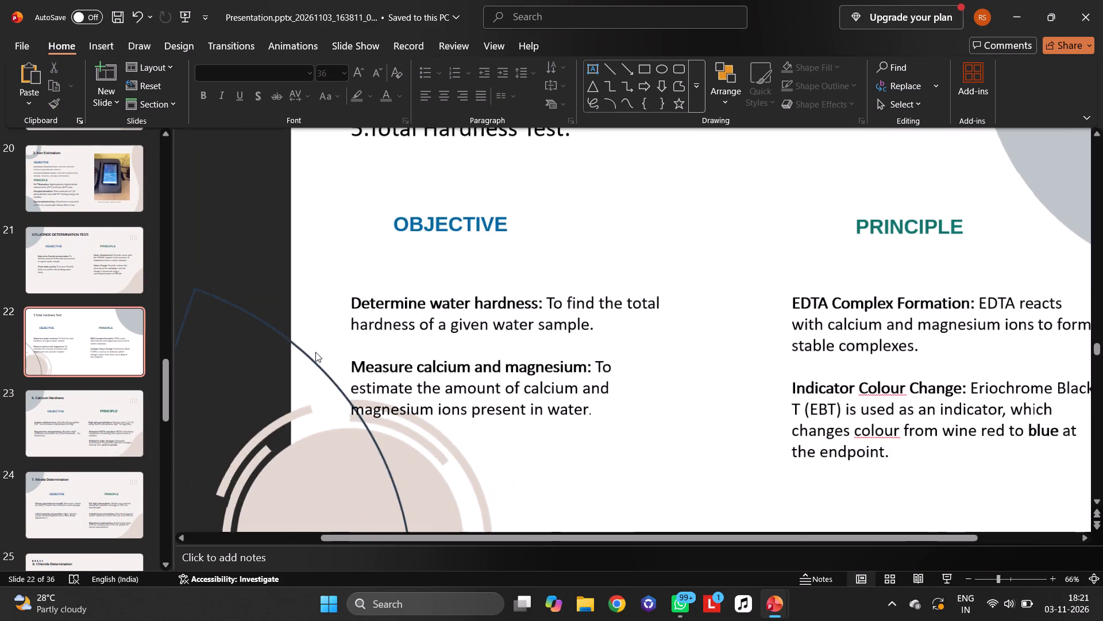
Examine the layout of the water test slides from fluoride determination to Total Dissolved Solids (slides 21 to 27).
{"action": "scroll", "coordinate": [315, 352], "scroll_direction": "down", "scroll_amount": 1, "text": "ctrl"}
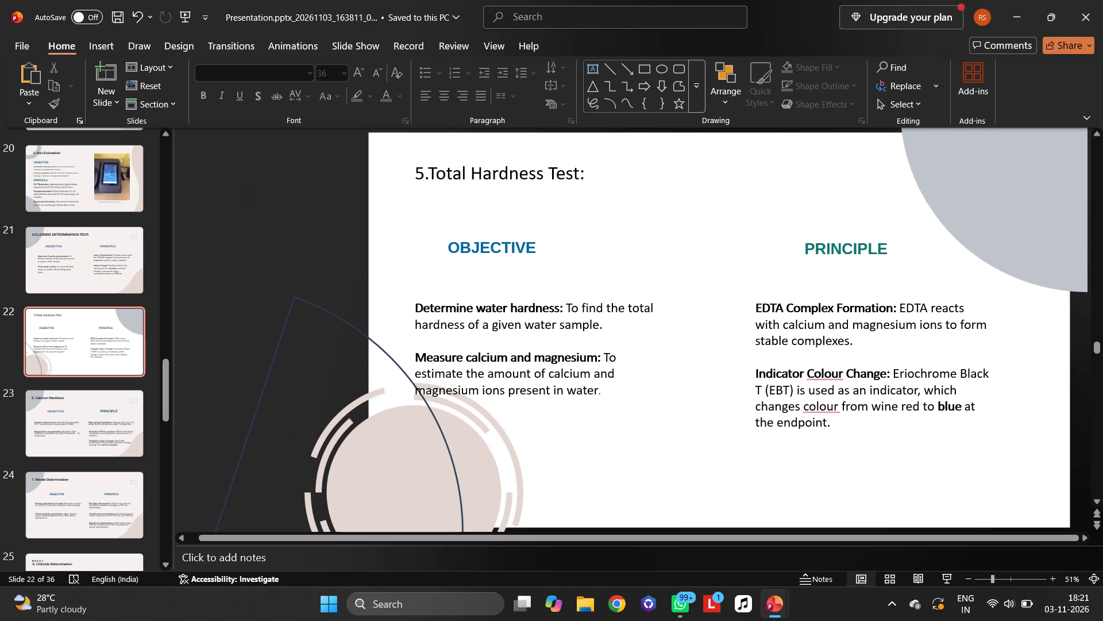
{"action": "left_click", "coordinate": [76, 404]}
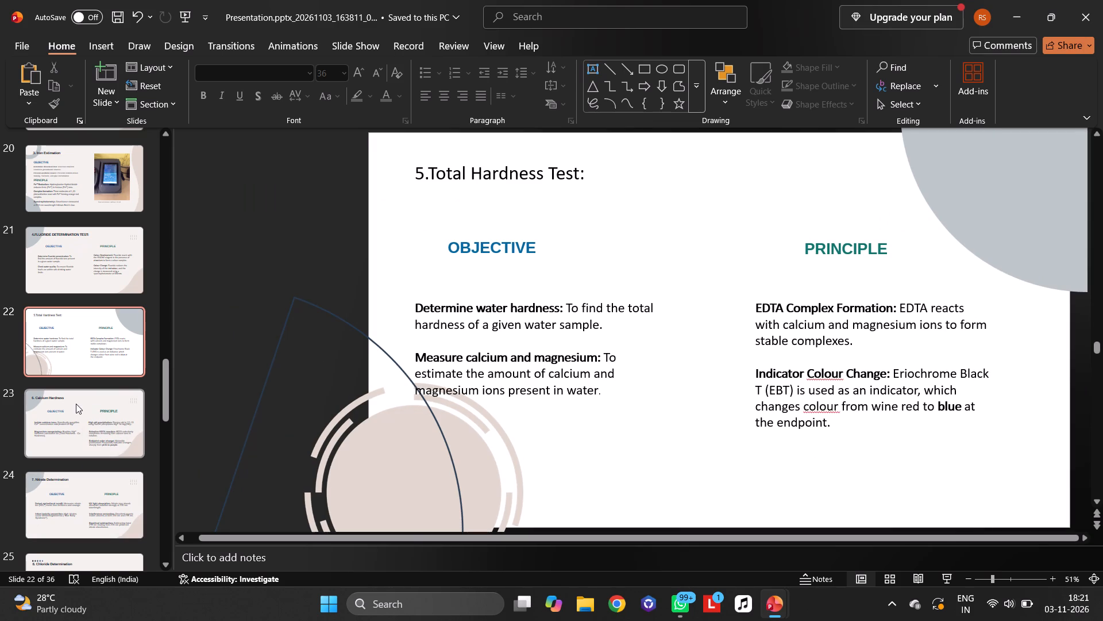
{"action": "left_click", "coordinate": [85, 491]}
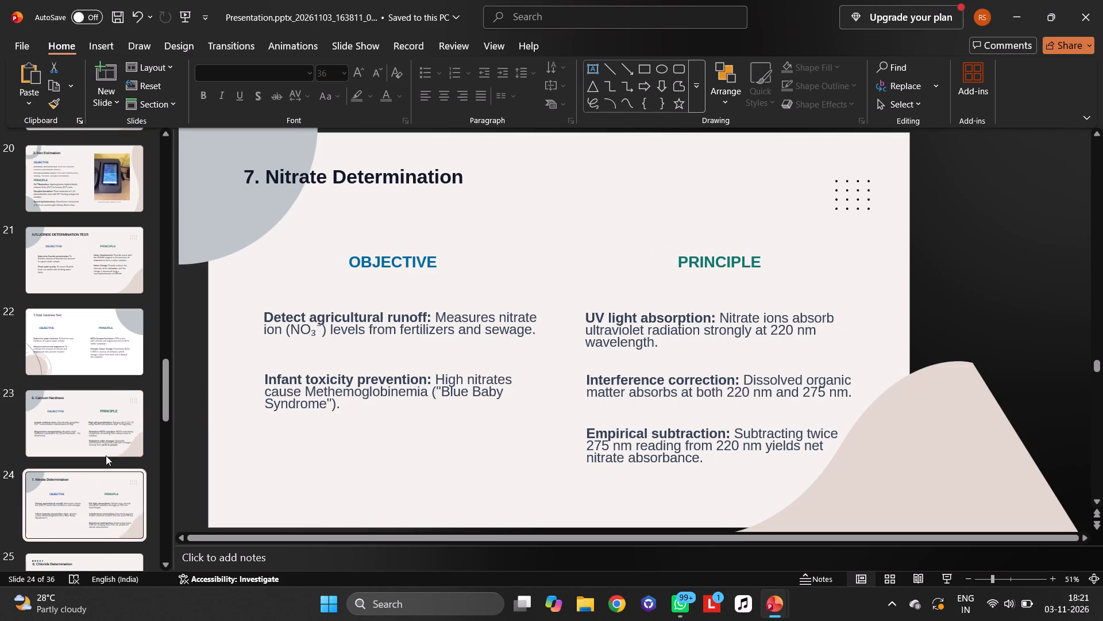
{"action": "left_click_drag", "start_coordinate": [165, 388], "coordinate": [167, 417]}
{"action": "left_click", "coordinate": [82, 369]}
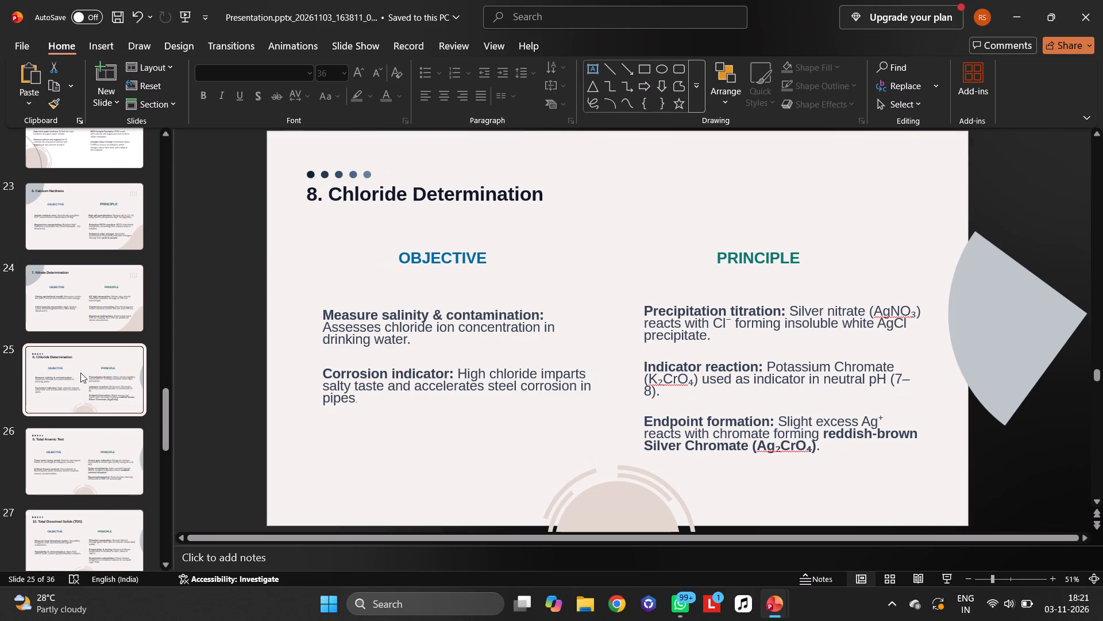
{"action": "left_click_drag", "start_coordinate": [165, 420], "coordinate": [164, 430]}
{"action": "left_click", "coordinate": [88, 446]}
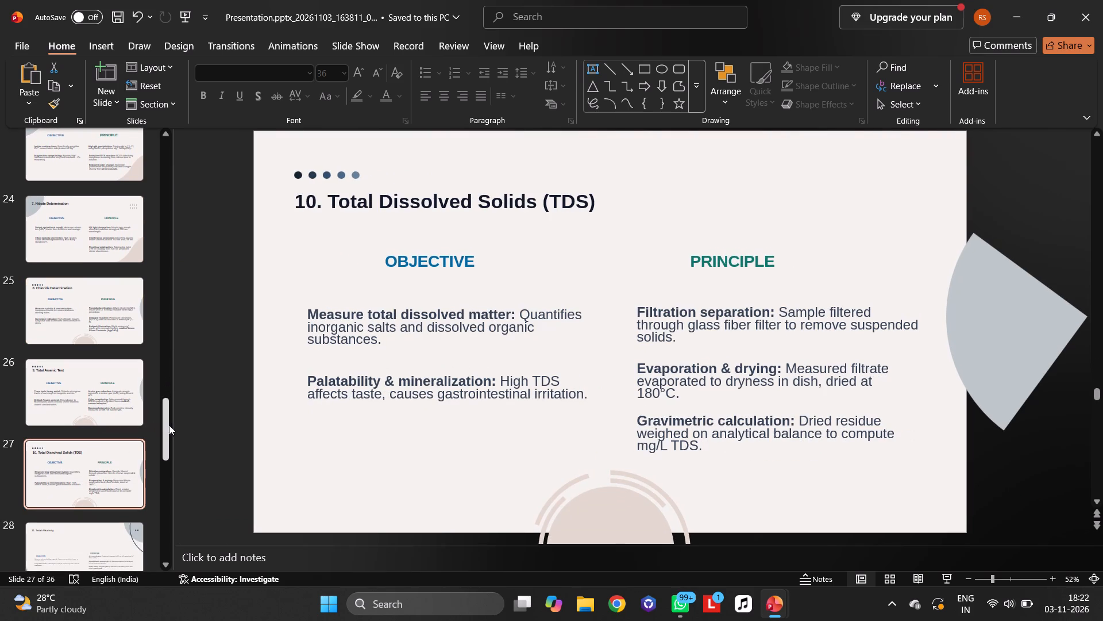
{"action": "left_click_drag", "start_coordinate": [164, 425], "coordinate": [173, 407]}
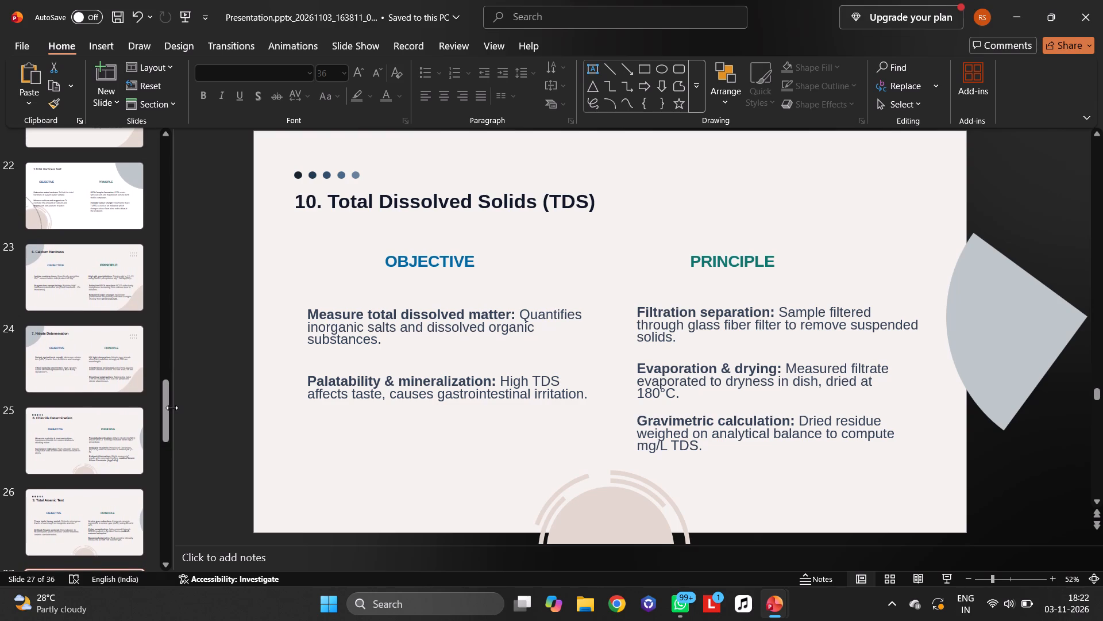
{"action": "left_click", "coordinate": [64, 208]}
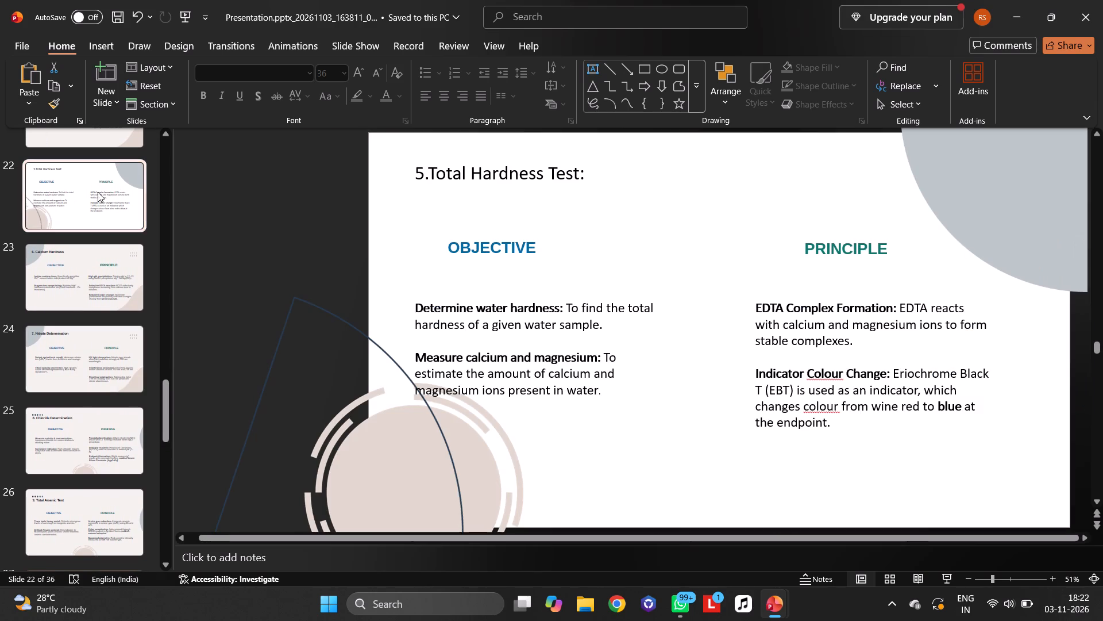
{"action": "left_click", "coordinate": [95, 145]}
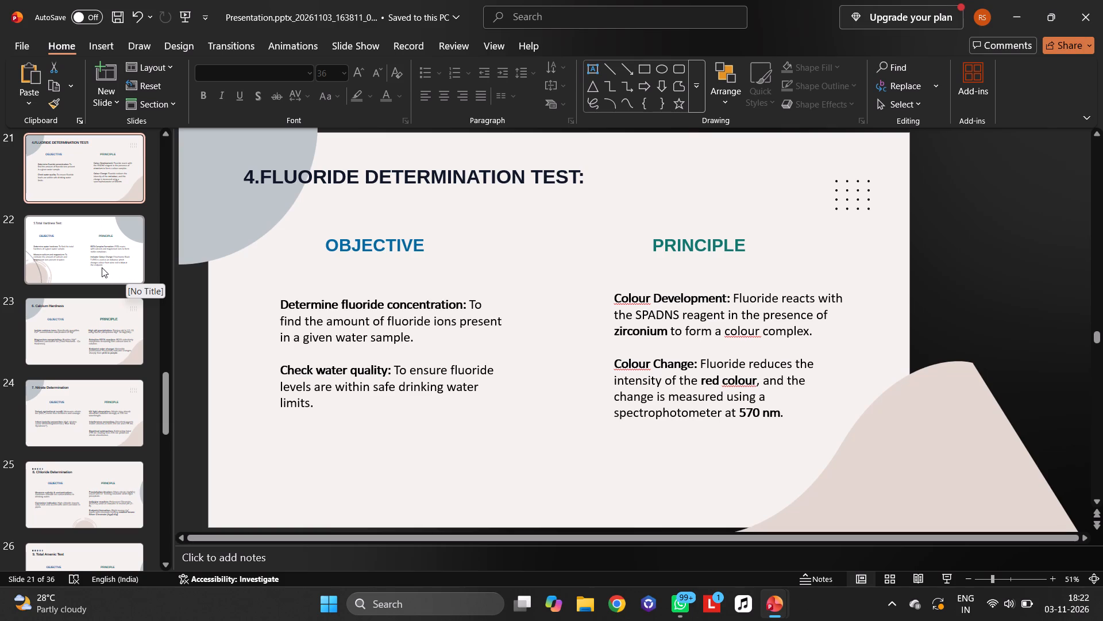
{"action": "left_click", "coordinate": [84, 421]}
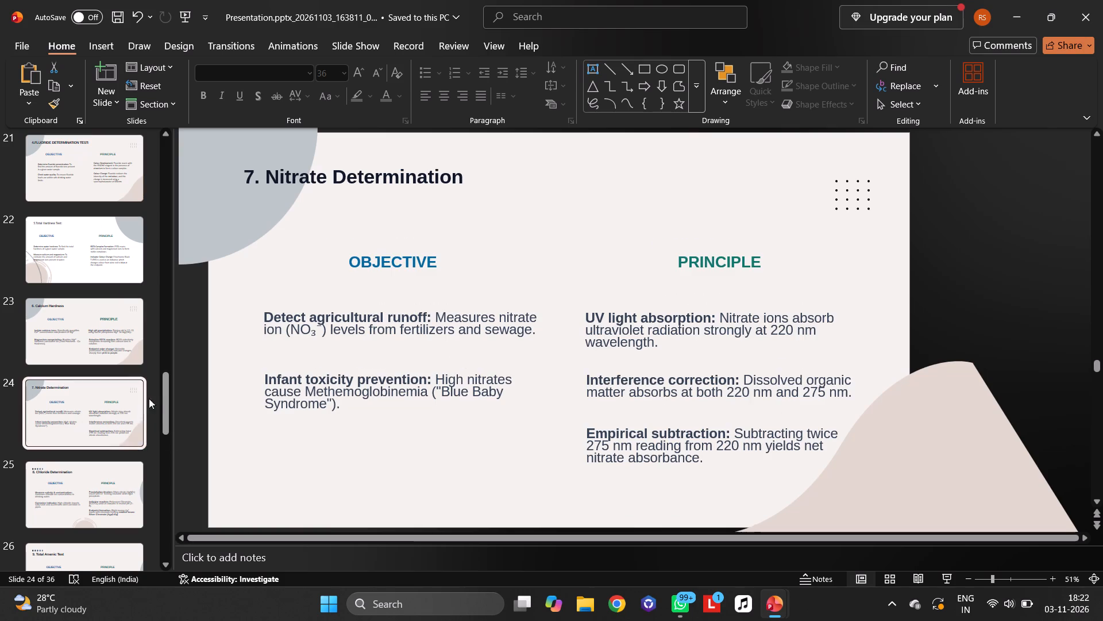
Review the opening title slide and the water quality section's Sample Collection, Test Performed, Introduction and Content slides.
{"action": "left_click_drag", "start_coordinate": [167, 394], "coordinate": [164, 239]}
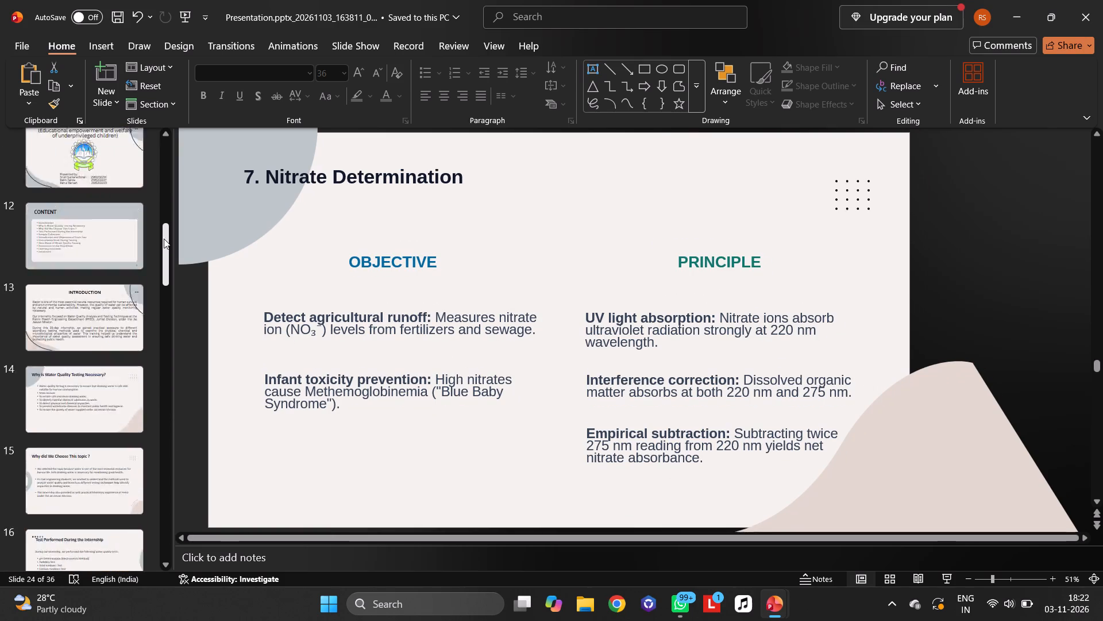
{"action": "left_click_drag", "start_coordinate": [164, 239], "coordinate": [189, 114]}
{"action": "left_click", "coordinate": [77, 186]}
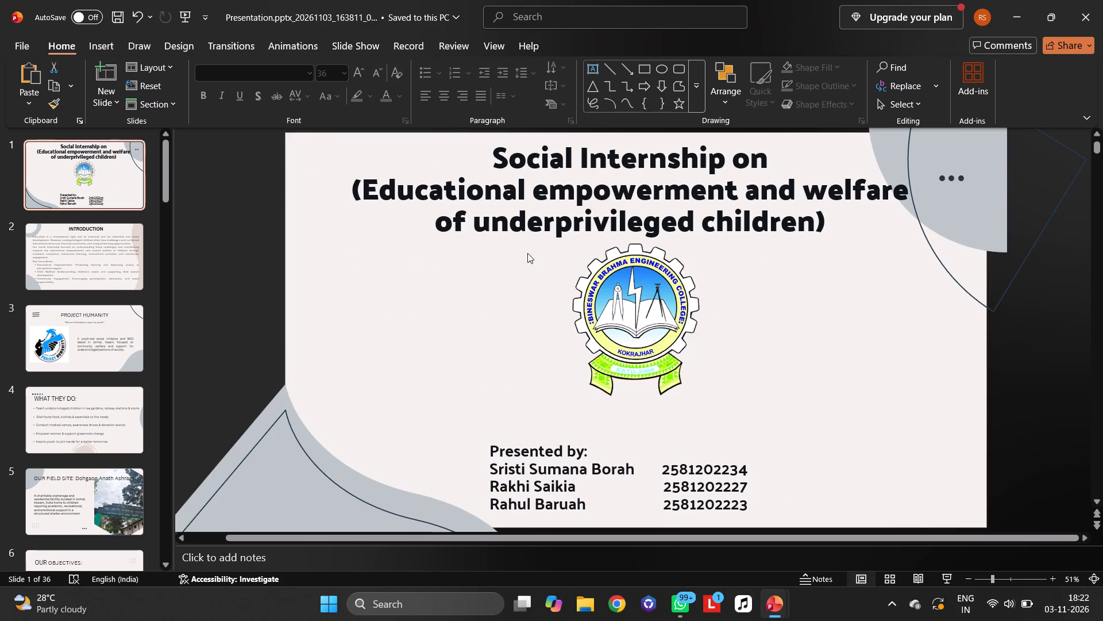
{"action": "left_click_drag", "start_coordinate": [166, 169], "coordinate": [169, 359]}
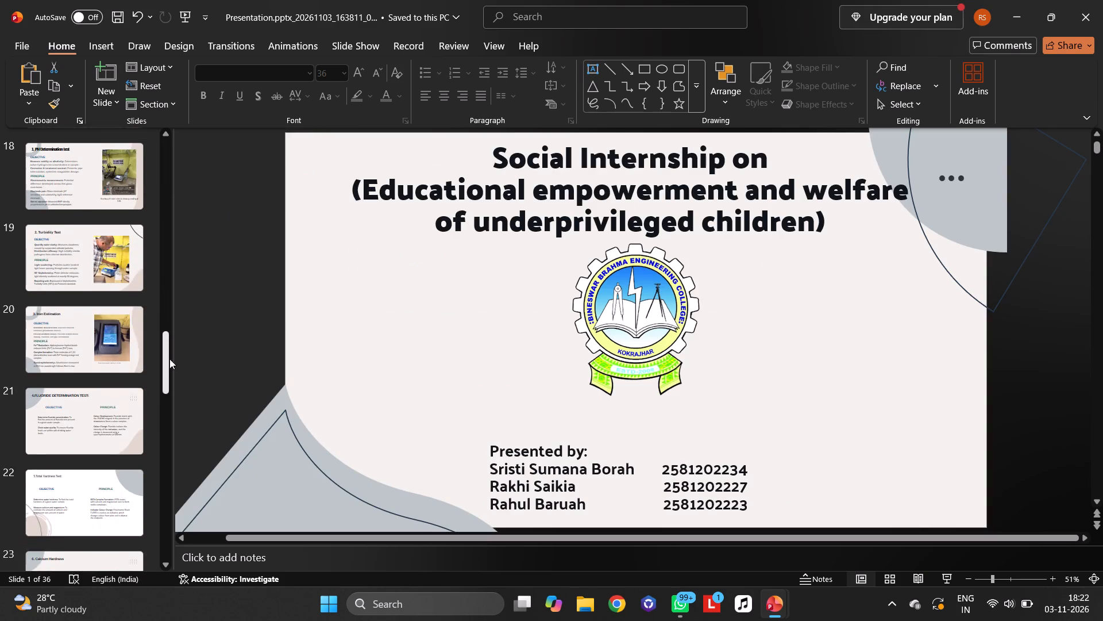
{"action": "left_click_drag", "start_coordinate": [169, 359], "coordinate": [175, 346]}
{"action": "left_click", "coordinate": [63, 246]}
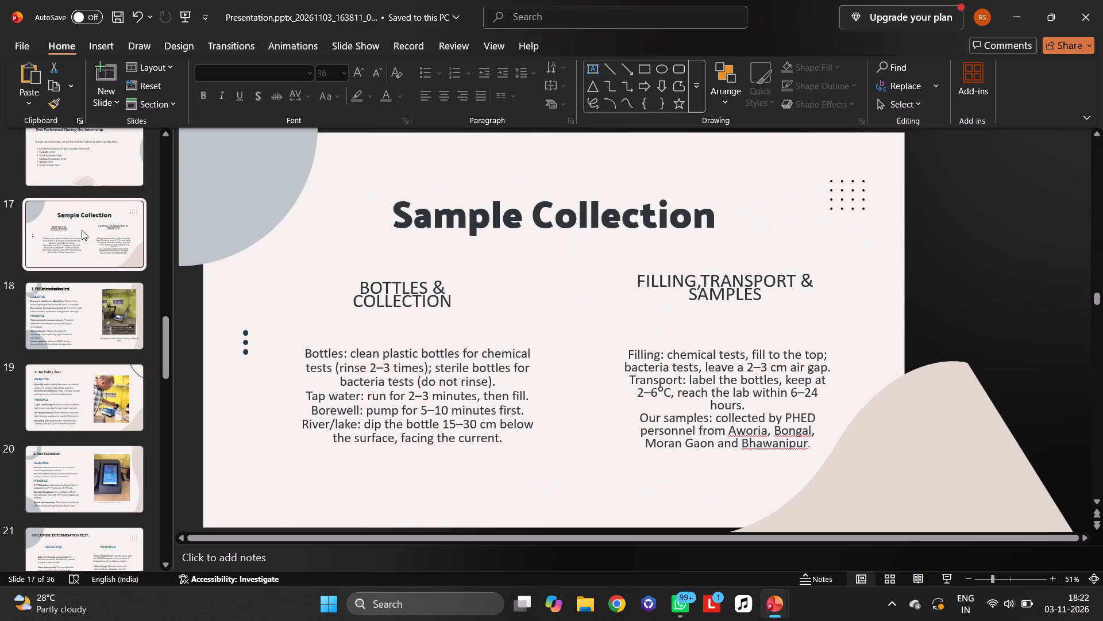
{"action": "left_click", "coordinate": [91, 171]}
{"action": "left_click_drag", "start_coordinate": [167, 354], "coordinate": [167, 350]}
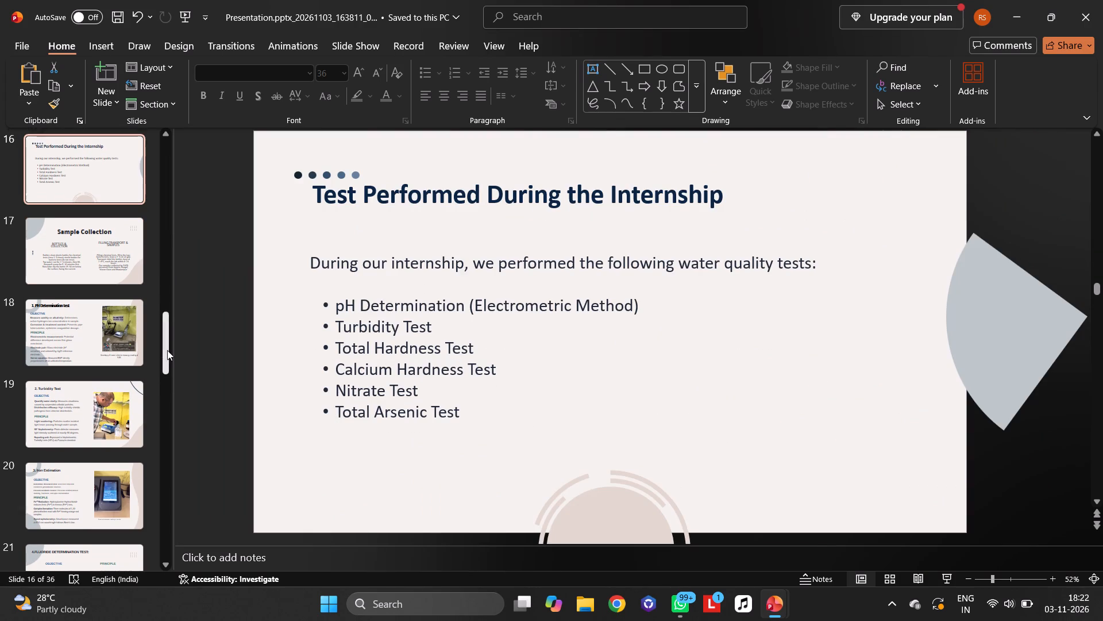
{"action": "left_click_drag", "start_coordinate": [167, 350], "coordinate": [165, 301]}
{"action": "left_click", "coordinate": [74, 367]}
{"action": "left_click", "coordinate": [92, 311]}
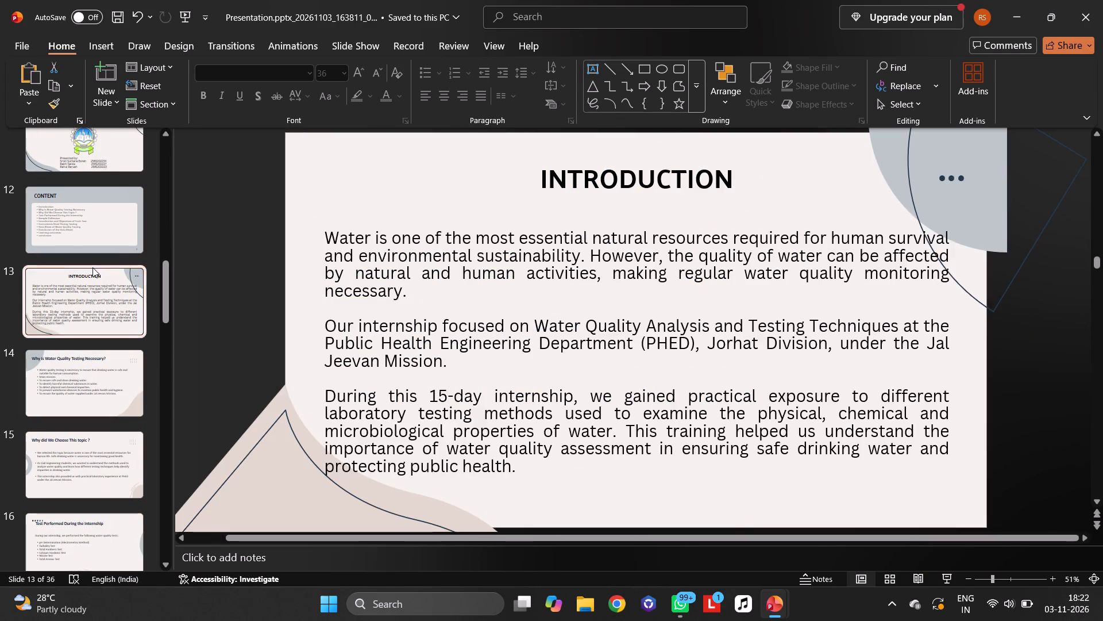
{"action": "left_click", "coordinate": [92, 252]}
On the Skill Internship title slide (slide 11), delete "Educational empowerment and welfare of underprivileged children", keeping the parentheses.
{"action": "left_click", "coordinate": [99, 168]}
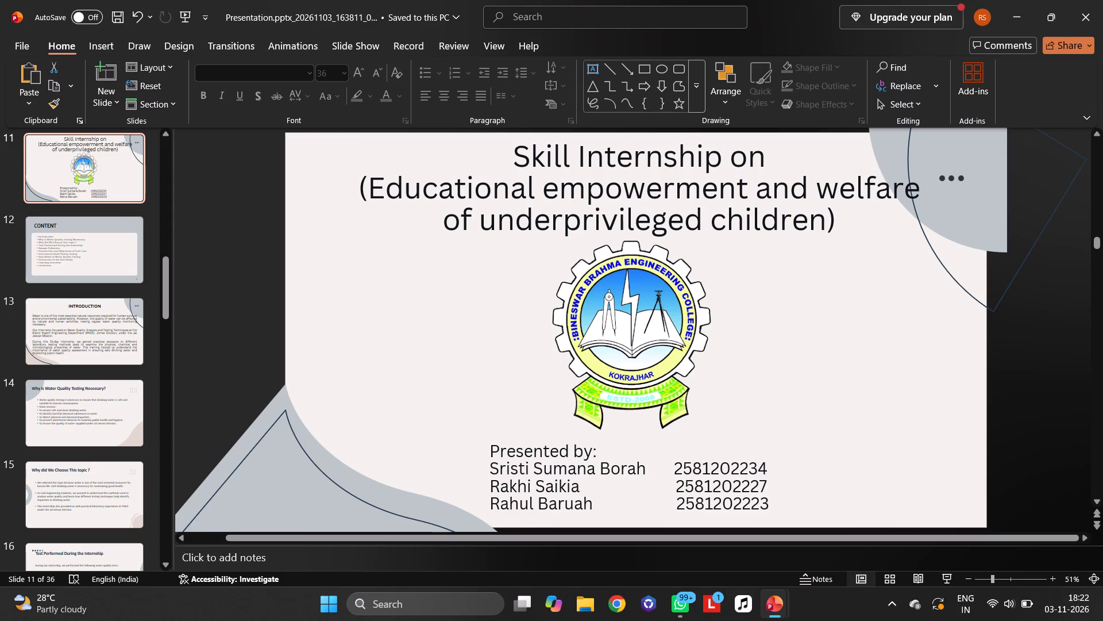
{"action": "left_click", "coordinate": [828, 222]}
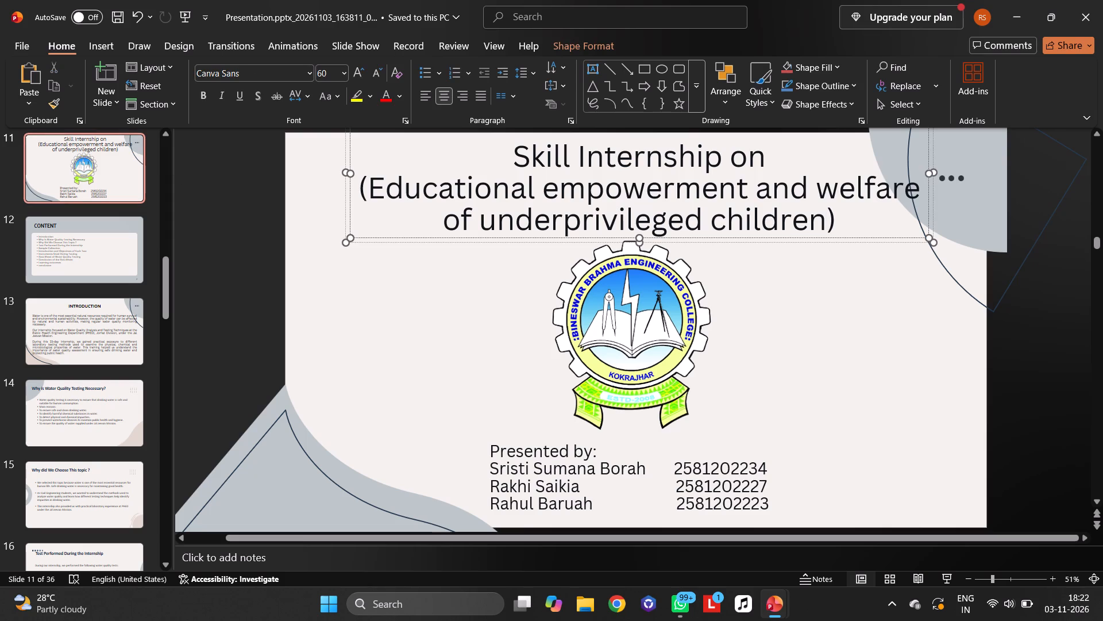
{"action": "key", "text": "BackSpace"}
{"action": "key", "text": "BackSpace"}
{"action": "key", "text": "BackSpace"}
{"action": "key", "text": "BackSpace"}
{"action": "key", "text": "BackSpace"}
{"action": "key", "text": "BackSpace"}
{"action": "key", "text": "BackSpace"}
{"action": "key", "text": "BackSpace"}
{"action": "key", "text": "BackSpace"}
{"action": "key", "text": "BackSpace"}
{"action": "key", "text": "BackSpace"}
{"action": "key", "text": "BackSpace"}
{"action": "key", "text": "BackSpace"}
{"action": "key", "text": "BackSpace"}
{"action": "key", "text": "BackSpace"}
{"action": "key", "text": "BackSpace"}
{"action": "key", "text": "BackSpace"}
{"action": "key", "text": "BackSpace"}
{"action": "key", "text": "BackSpace"}
{"action": "key", "text": "BackSpace"}
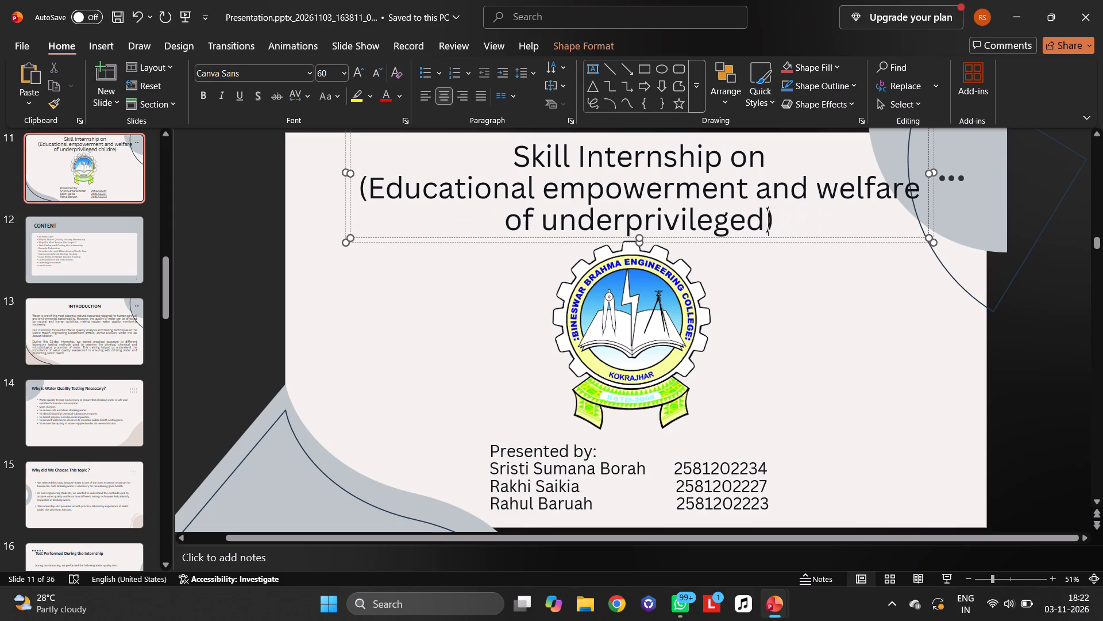
{"action": "key", "text": "BackSpace"}
{"action": "key", "text": "BackSpace"}
{"action": "key", "text": "BackSpace"}
{"action": "key", "text": "BackSpace"}
{"action": "key", "text": "BackSpace"}
{"action": "key", "text": "BackSpace"}
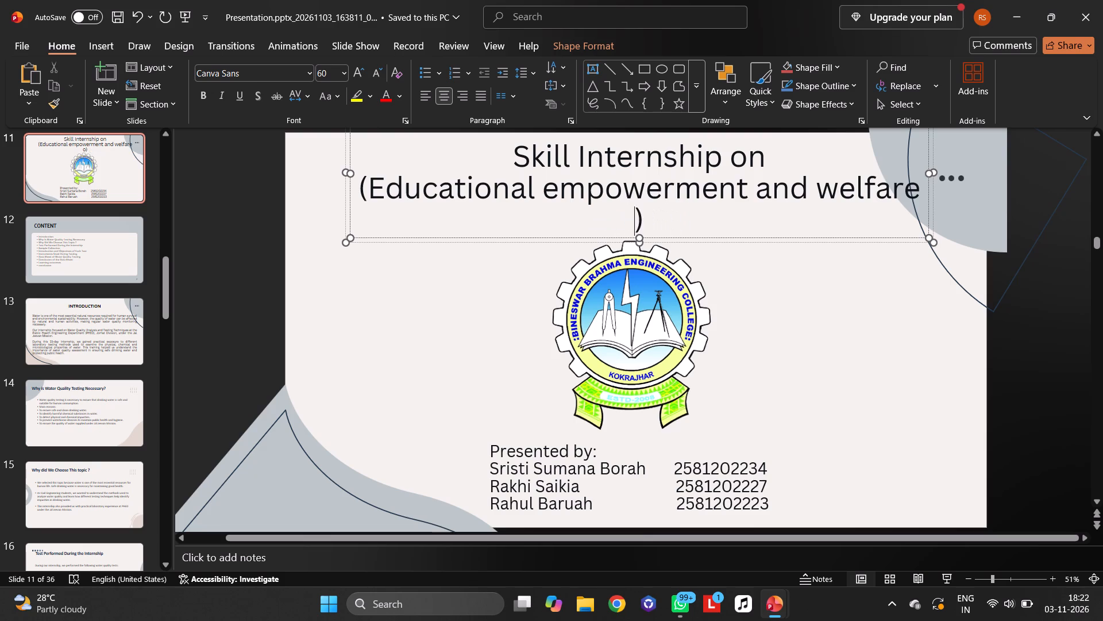
{"action": "key", "text": "BackSpace"}
{"action": "key", "text": "BackSpace"}
{"action": "key", "text": "BackSpace"}
{"action": "key", "text": "BackSpace"}
{"action": "key", "text": "BackSpace"}
{"action": "key", "text": "BackSpace"}
{"action": "key", "text": "BackSpace"}
{"action": "key", "text": "BackSpace"}
{"action": "key", "text": "BackSpace"}
{"action": "key", "text": "BackSpace"}
{"action": "key", "text": "BackSpace"}
{"action": "key", "text": "BackSpace"}
{"action": "key", "text": "BackSpace"}
{"action": "key", "text": "BackSpace"}
{"action": "key", "text": "BackSpace"}
{"action": "key", "text": "BackSpace"}
{"action": "key", "text": "BackSpace"}
{"action": "key", "text": "BackSpace"}
{"action": "key", "text": "BackSpace"}
{"action": "key", "text": "BackSpace"}
{"action": "key", "text": "BackSpace"}
{"action": "key", "text": "BackSpace"}
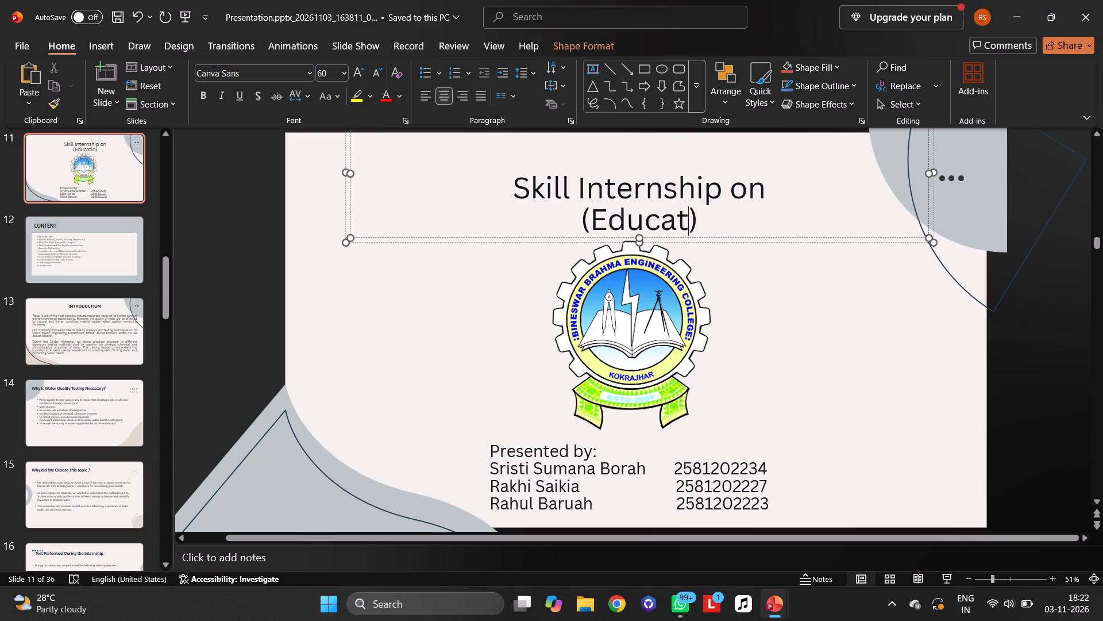
{"action": "key", "text": "BackSpace"}
{"action": "key", "text": "BackSpace"}
{"action": "key", "text": "BackSpace"}
{"action": "key", "text": "BackSpace"}
{"action": "key", "text": "BackSpace"}
{"action": "key", "text": "BackSpace"}
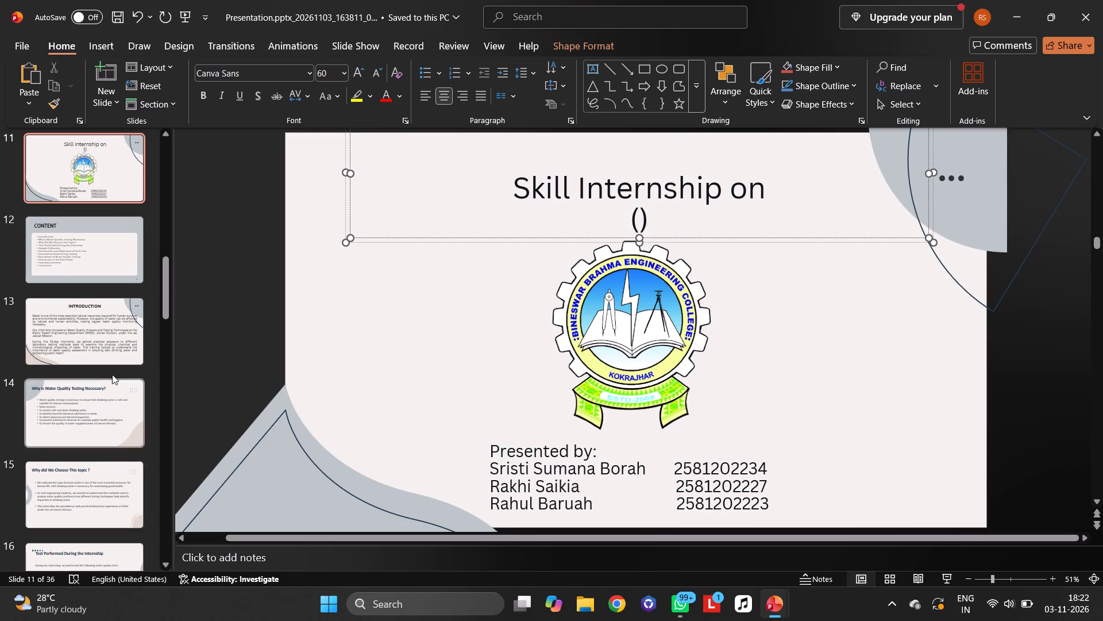
Look through the slide thumbnails to the end of the deck and view the Learning Outcomes slide.
{"action": "scroll", "coordinate": [110, 369], "scroll_direction": "down", "scroll_amount": 1}
{"action": "scroll", "coordinate": [110, 369], "scroll_direction": "up", "scroll_amount": 2}
{"action": "scroll", "coordinate": [110, 369], "scroll_direction": "down", "scroll_amount": 1}
{"action": "scroll", "coordinate": [110, 369], "scroll_direction": "up", "scroll_amount": 2}
{"action": "scroll", "coordinate": [110, 369], "scroll_direction": "down", "scroll_amount": 16}
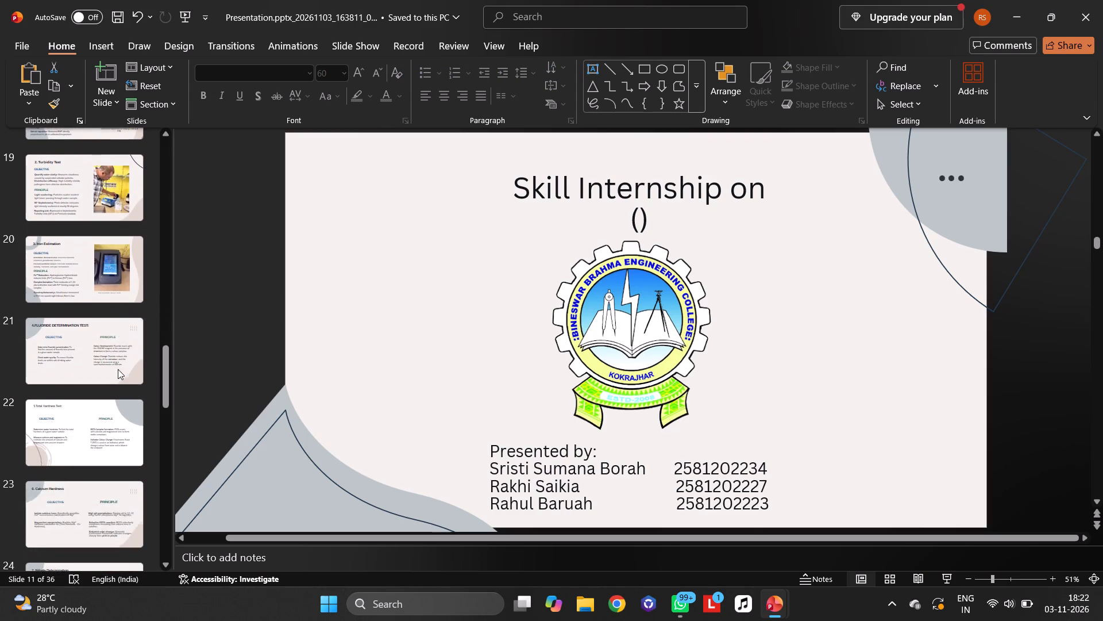
{"action": "scroll", "coordinate": [118, 369], "scroll_direction": "down", "scroll_amount": 6}
{"action": "scroll", "coordinate": [118, 369], "scroll_direction": "up", "scroll_amount": 1}
{"action": "scroll", "coordinate": [118, 369], "scroll_direction": "down", "scroll_amount": 1}
{"action": "scroll", "coordinate": [118, 369], "scroll_direction": "up", "scroll_amount": 2}
{"action": "scroll", "coordinate": [118, 369], "scroll_direction": "down", "scroll_amount": 3}
{"action": "scroll", "coordinate": [118, 369], "scroll_direction": "up", "scroll_amount": 1}
{"action": "scroll", "coordinate": [118, 369], "scroll_direction": "down", "scroll_amount": 6}
{"action": "scroll", "coordinate": [118, 369], "scroll_direction": "up", "scroll_amount": 1}
{"action": "scroll", "coordinate": [118, 369], "scroll_direction": "down", "scroll_amount": 2}
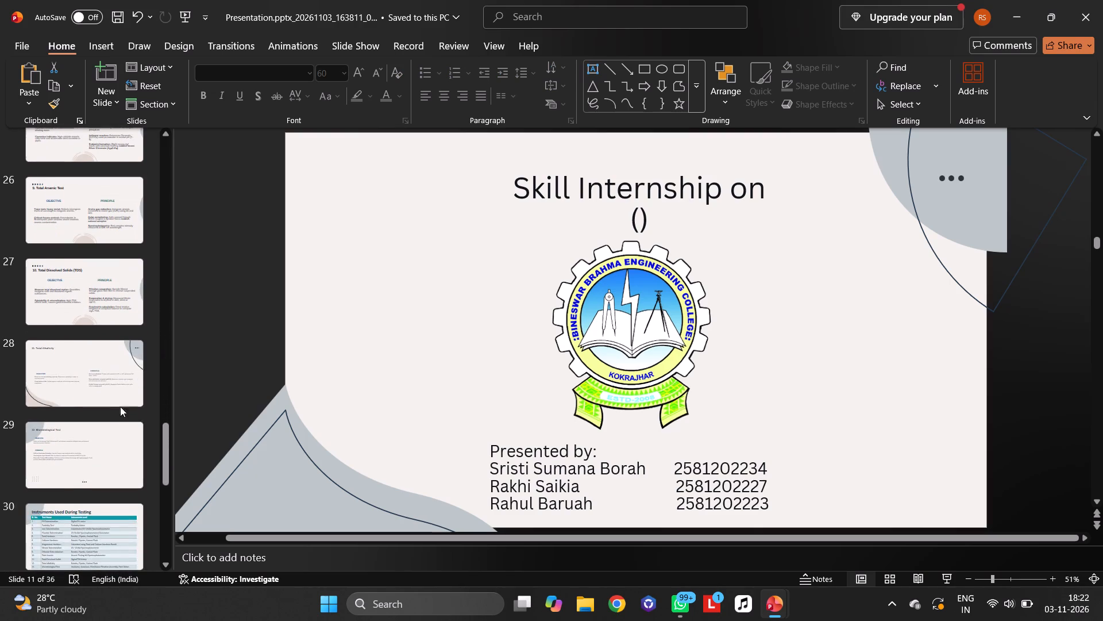
{"action": "scroll", "coordinate": [121, 408], "scroll_direction": "up", "scroll_amount": 2}
{"action": "scroll", "coordinate": [121, 408], "scroll_direction": "down", "scroll_amount": 5}
{"action": "scroll", "coordinate": [121, 408], "scroll_direction": "up", "scroll_amount": 2}
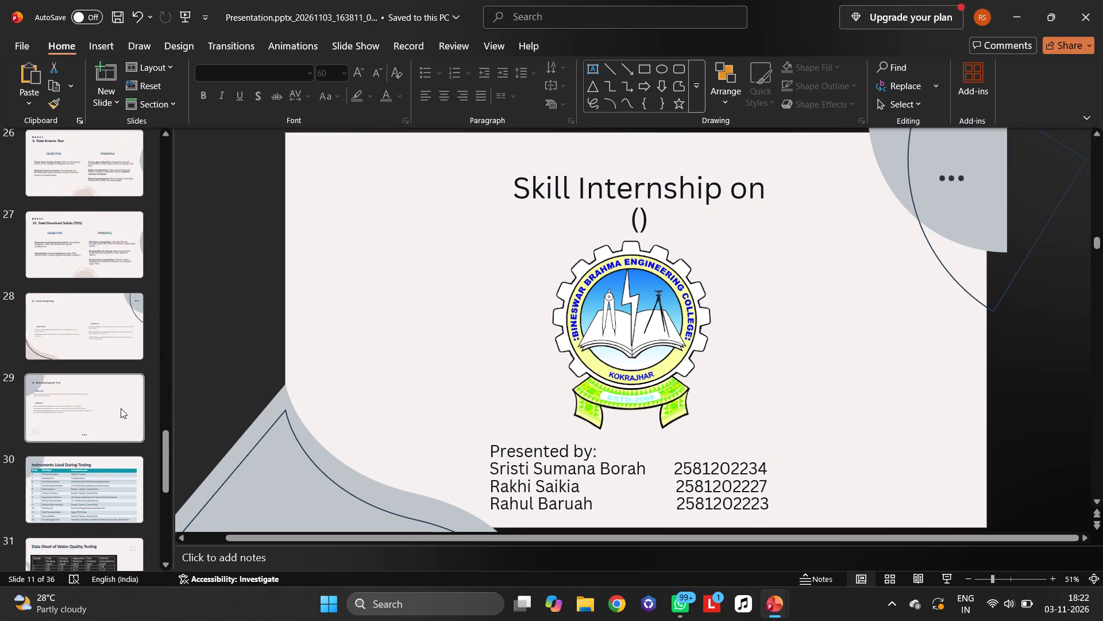
{"action": "scroll", "coordinate": [121, 408], "scroll_direction": "down", "scroll_amount": 1}
{"action": "scroll", "coordinate": [121, 408], "scroll_direction": "up", "scroll_amount": 1}
{"action": "scroll", "coordinate": [121, 408], "scroll_direction": "down", "scroll_amount": 2}
{"action": "left_click_drag", "start_coordinate": [166, 488], "coordinate": [163, 550]}
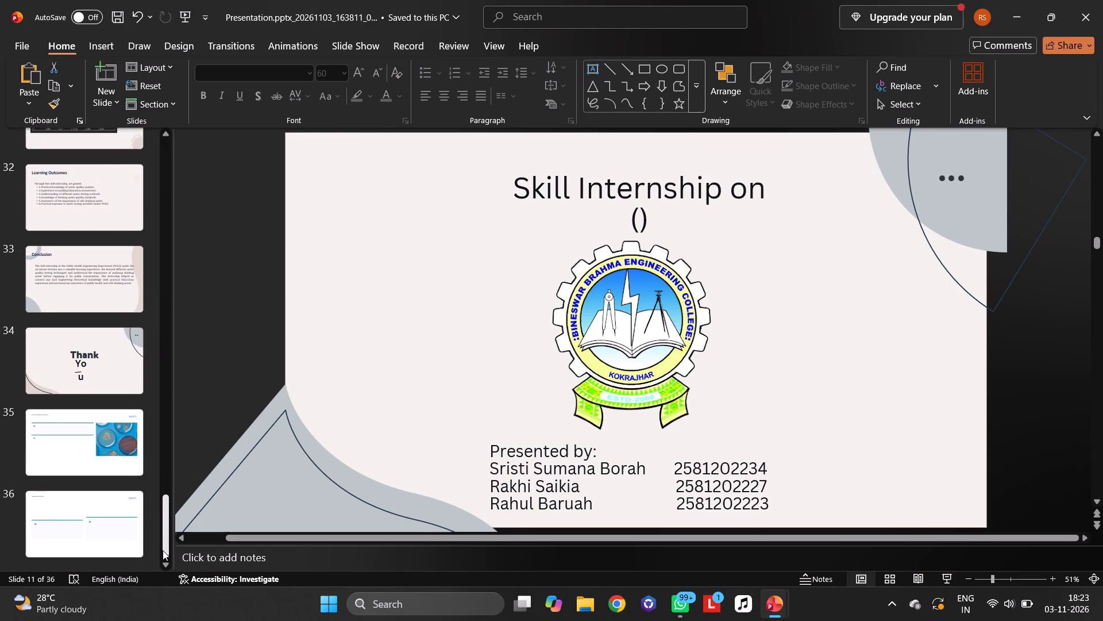
{"action": "left_click_drag", "start_coordinate": [163, 550], "coordinate": [163, 509]}
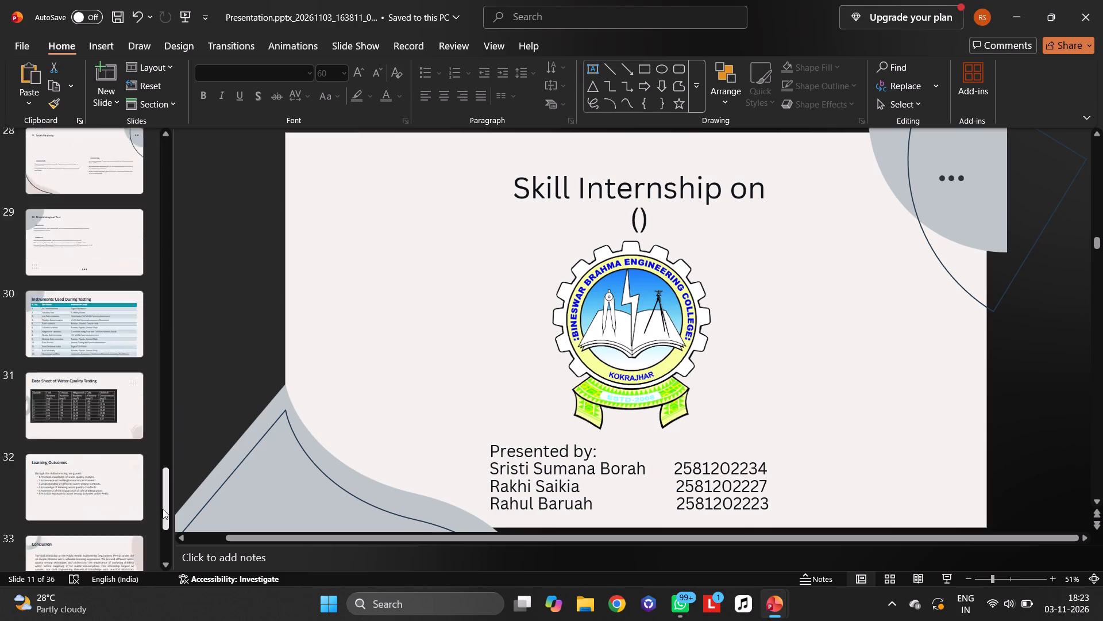
{"action": "left_click_drag", "start_coordinate": [163, 509], "coordinate": [163, 420]}
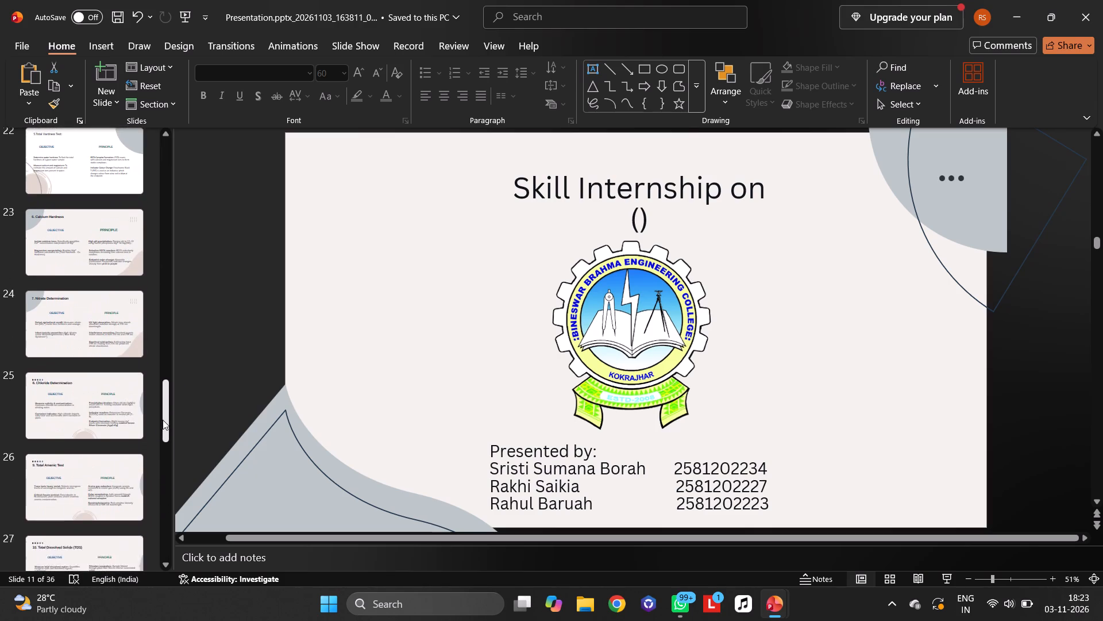
{"action": "left_click_drag", "start_coordinate": [163, 420], "coordinate": [199, 381]}
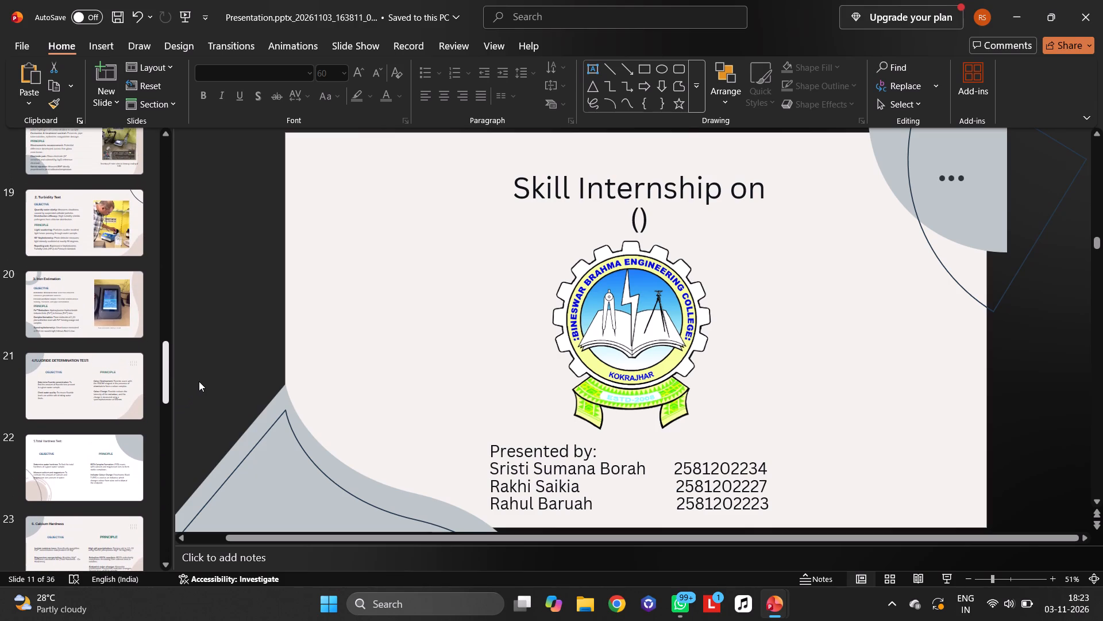
{"action": "left_click_drag", "start_coordinate": [199, 381], "coordinate": [180, 510]}
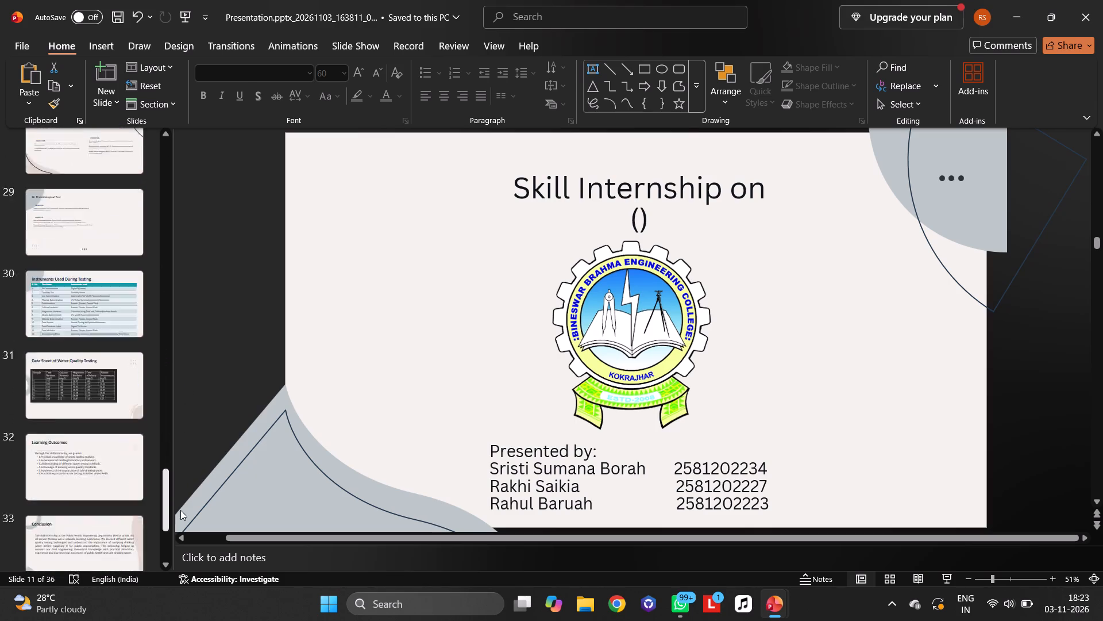
{"action": "left_click_drag", "start_coordinate": [180, 510], "coordinate": [163, 517]}
{"action": "left_click", "coordinate": [89, 363]}
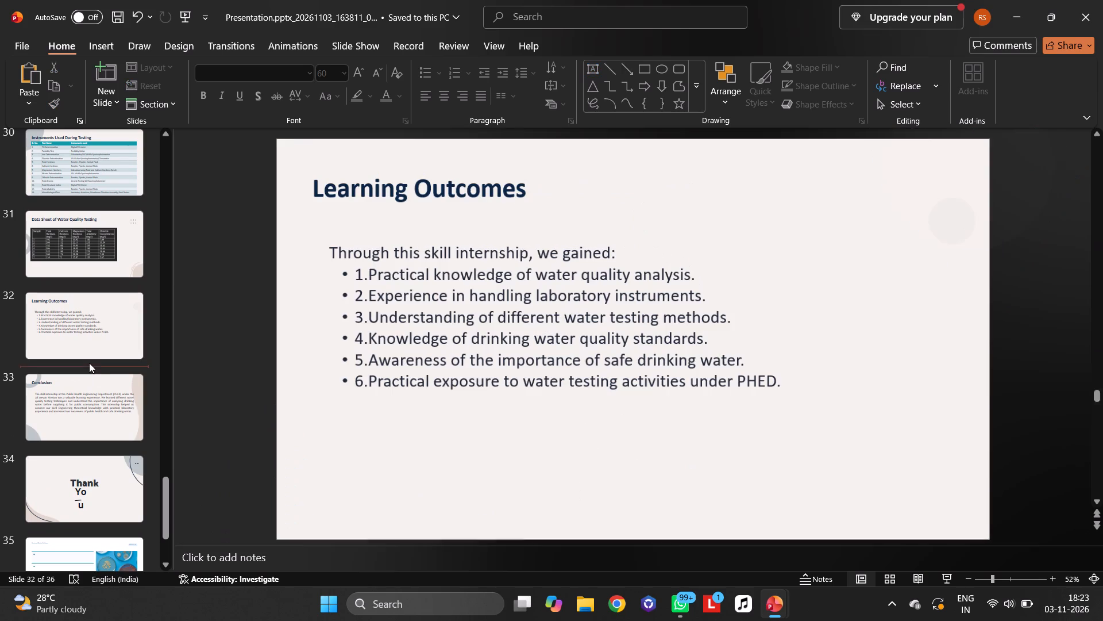
{"action": "left_click", "coordinate": [79, 310]}
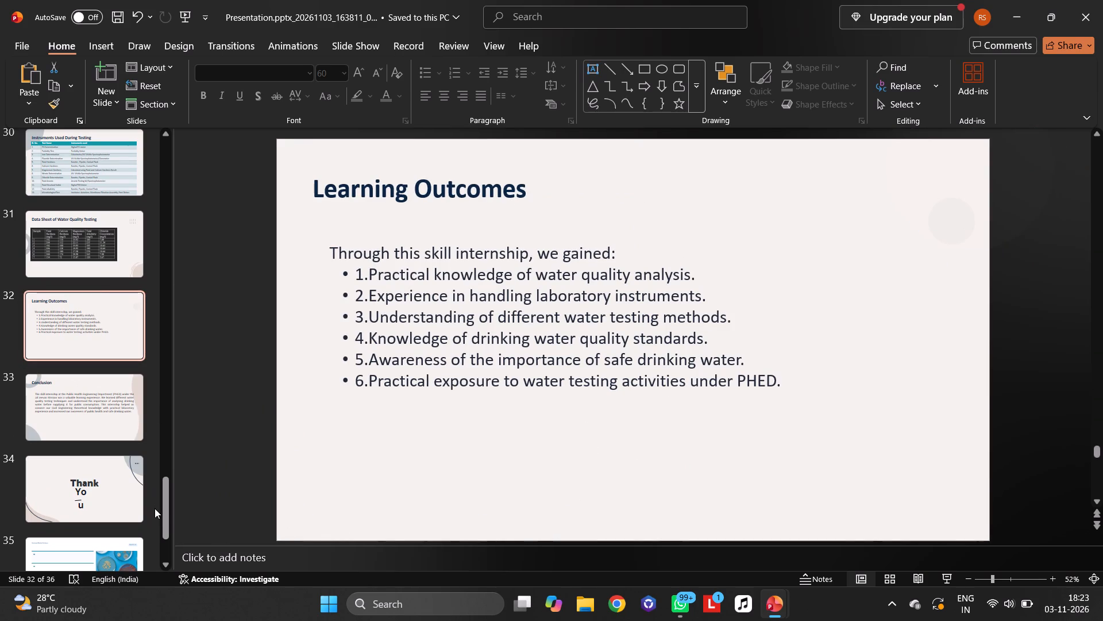
Go back through the water test slides and view the Nitrate Determination slide (slide 24).
{"action": "left_click_drag", "start_coordinate": [169, 512], "coordinate": [179, 424]}
{"action": "left_click", "coordinate": [114, 328]}
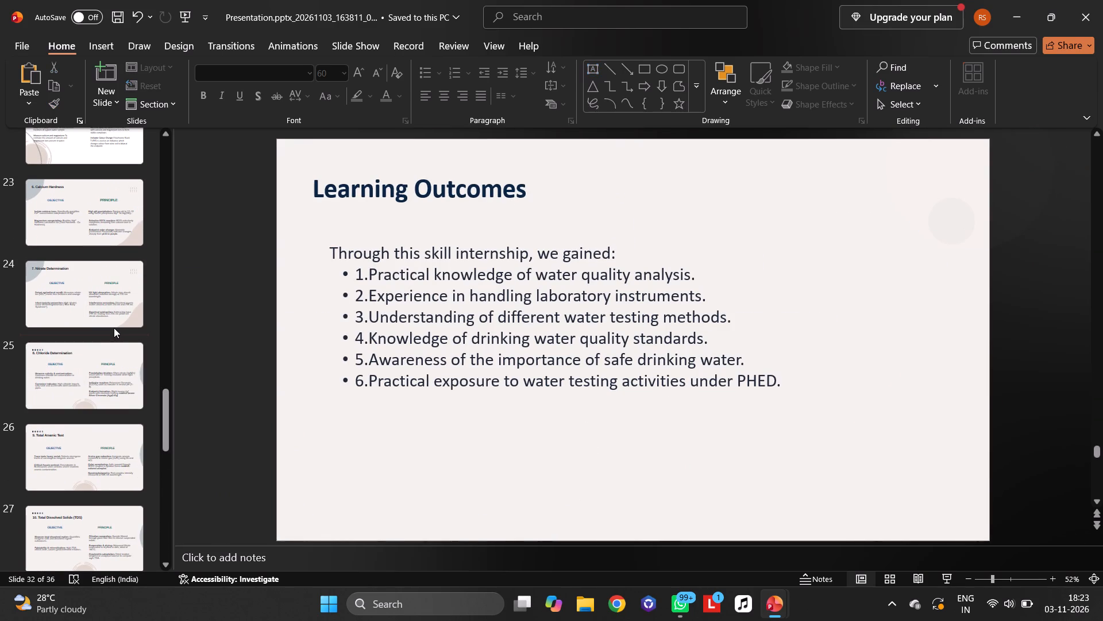
{"action": "left_click_drag", "start_coordinate": [165, 423], "coordinate": [165, 364]}
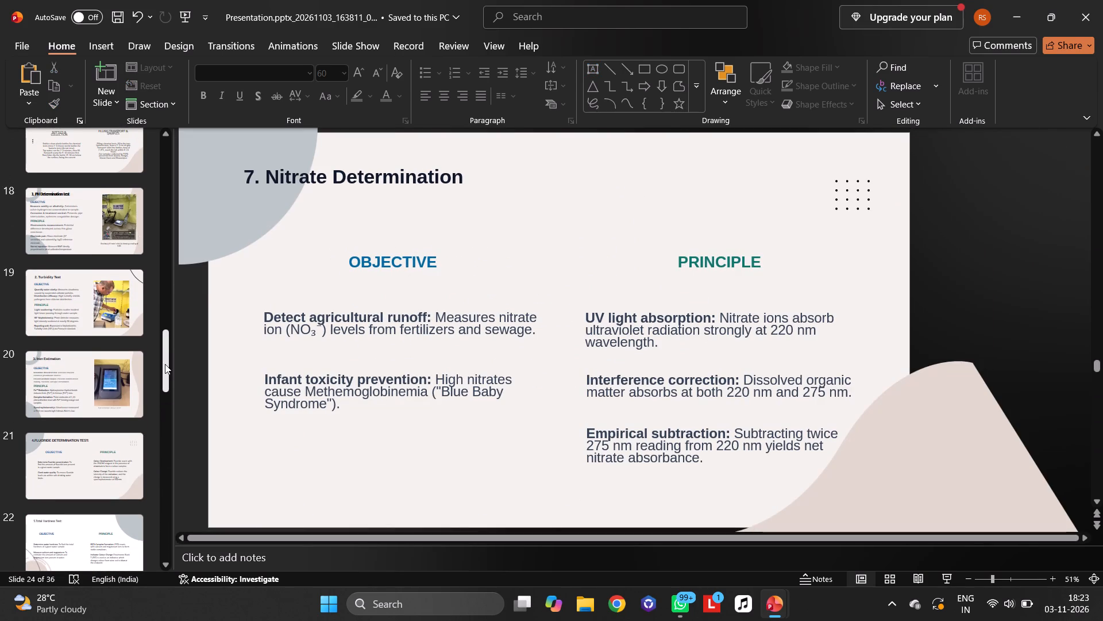
{"action": "left_click_drag", "start_coordinate": [161, 354], "coordinate": [167, 381]}
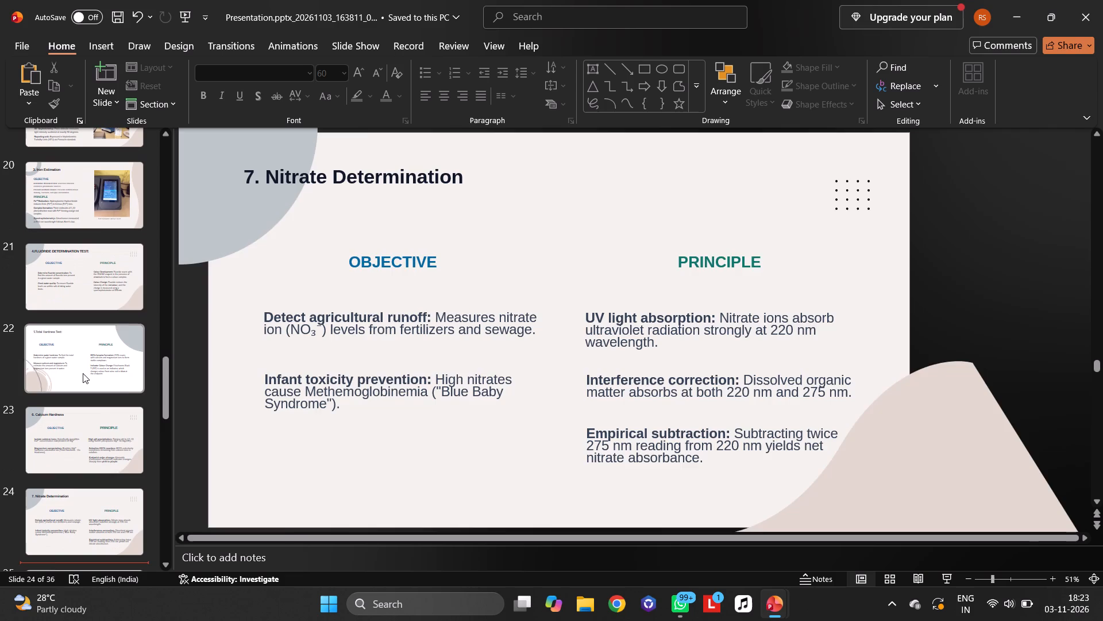
{"action": "left_click", "coordinate": [83, 373]}
{"action": "left_click_drag", "start_coordinate": [163, 390], "coordinate": [164, 404]}
{"action": "left_click", "coordinate": [75, 414]}
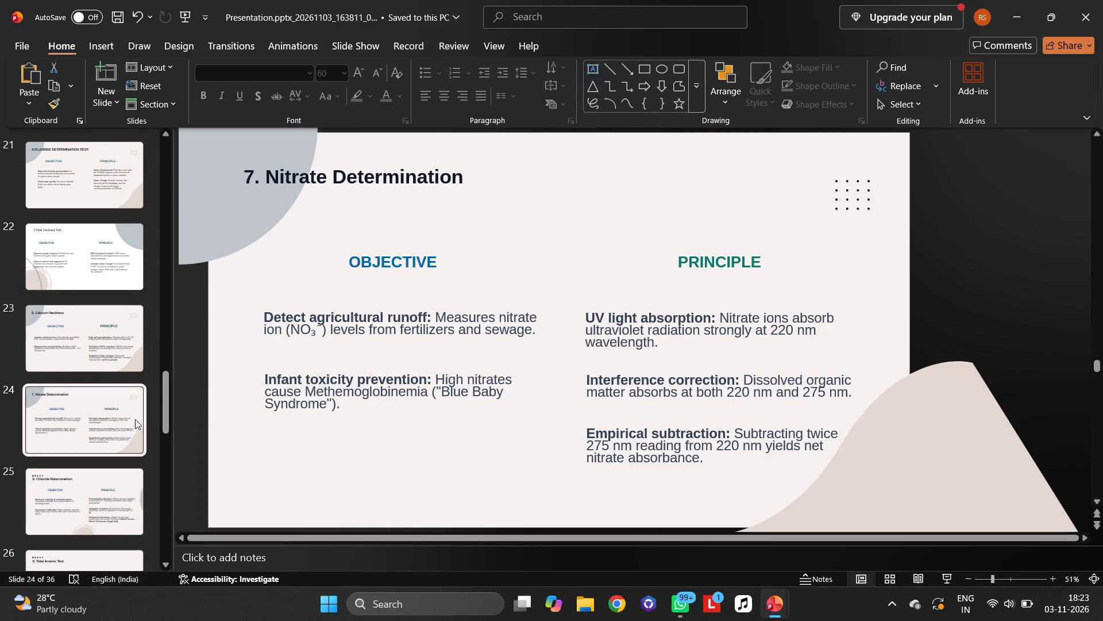
Review the water test slides from Total Hardness through Total Dissolved Solids (slides 22 to 27), comparing their layout and text size.
{"action": "left_click_drag", "start_coordinate": [165, 411], "coordinate": [170, 385]}
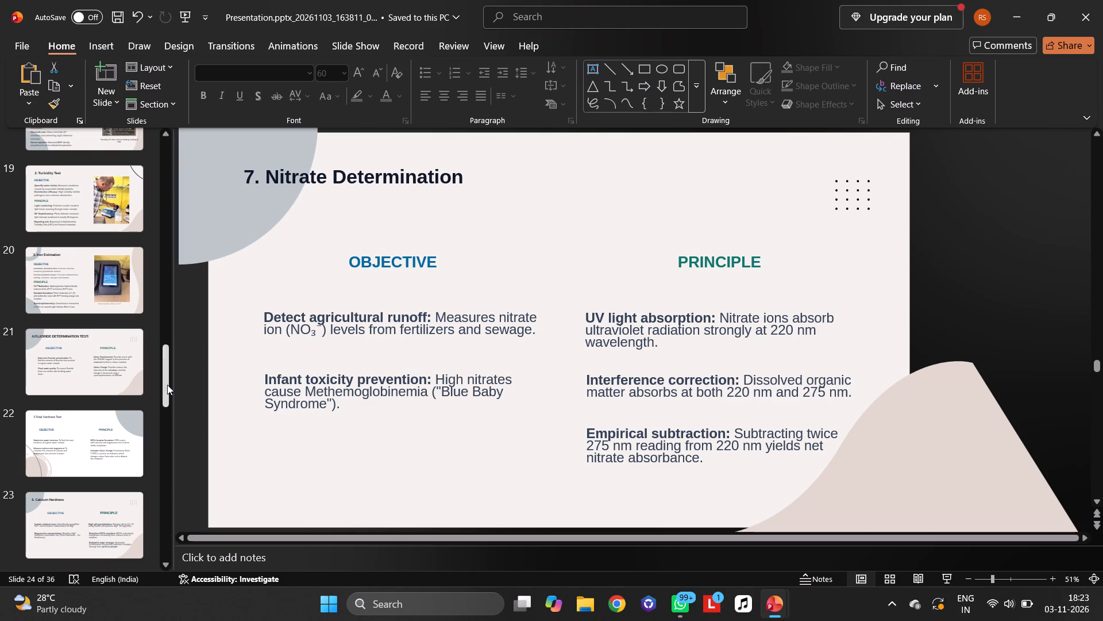
{"action": "left_click_drag", "start_coordinate": [167, 385], "coordinate": [169, 411]}
{"action": "left_click", "coordinate": [76, 423]}
{"action": "left_click", "coordinate": [87, 504]}
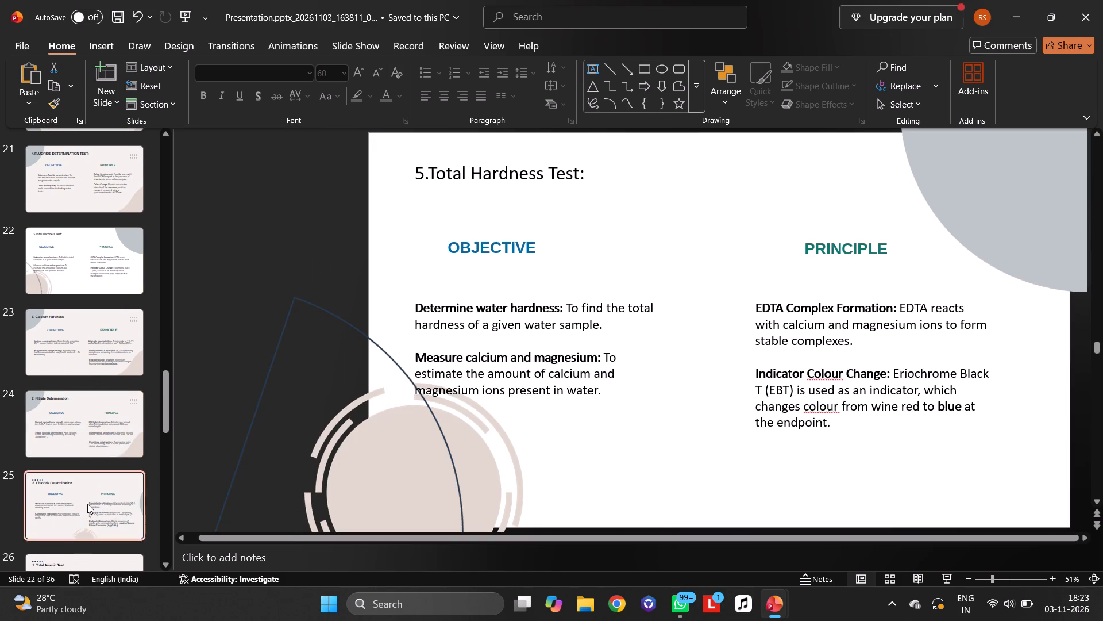
{"action": "left_click_drag", "start_coordinate": [157, 415], "coordinate": [160, 415]}
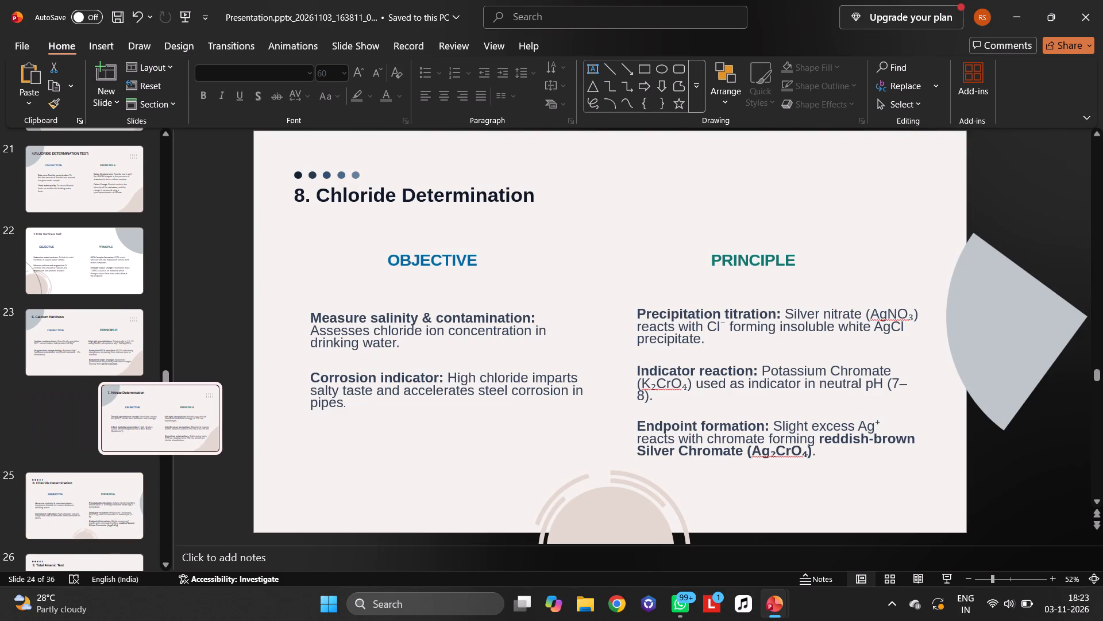
{"action": "left_click_drag", "start_coordinate": [160, 415], "coordinate": [104, 426]}
{"action": "left_click_drag", "start_coordinate": [162, 399], "coordinate": [162, 404]}
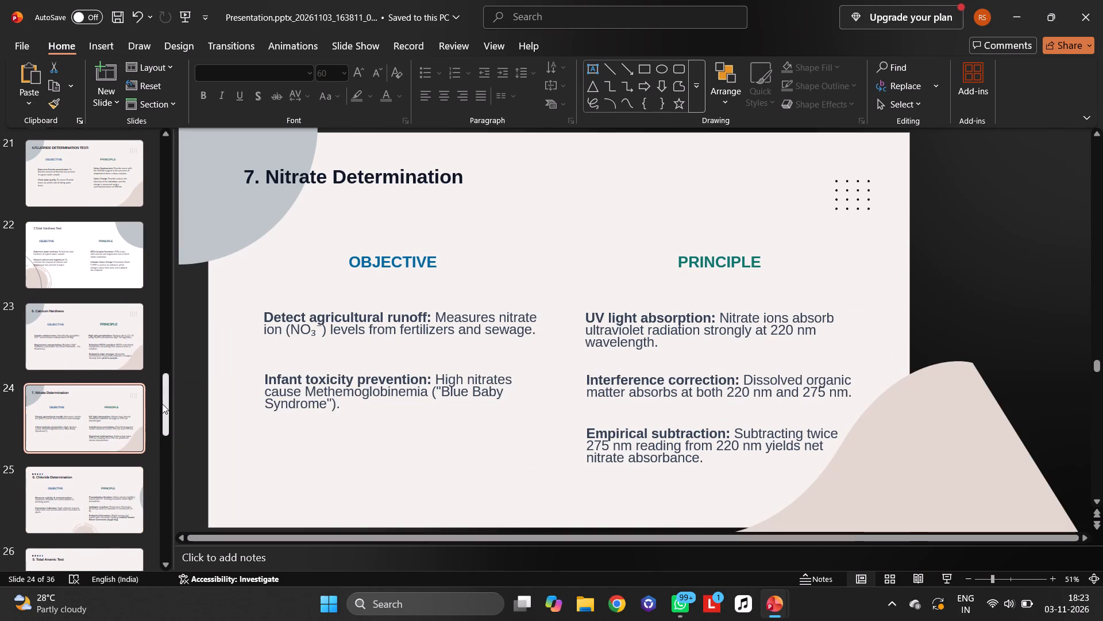
{"action": "left_click_drag", "start_coordinate": [162, 404], "coordinate": [156, 421]}
{"action": "left_click", "coordinate": [89, 412]}
{"action": "left_click", "coordinate": [92, 363]}
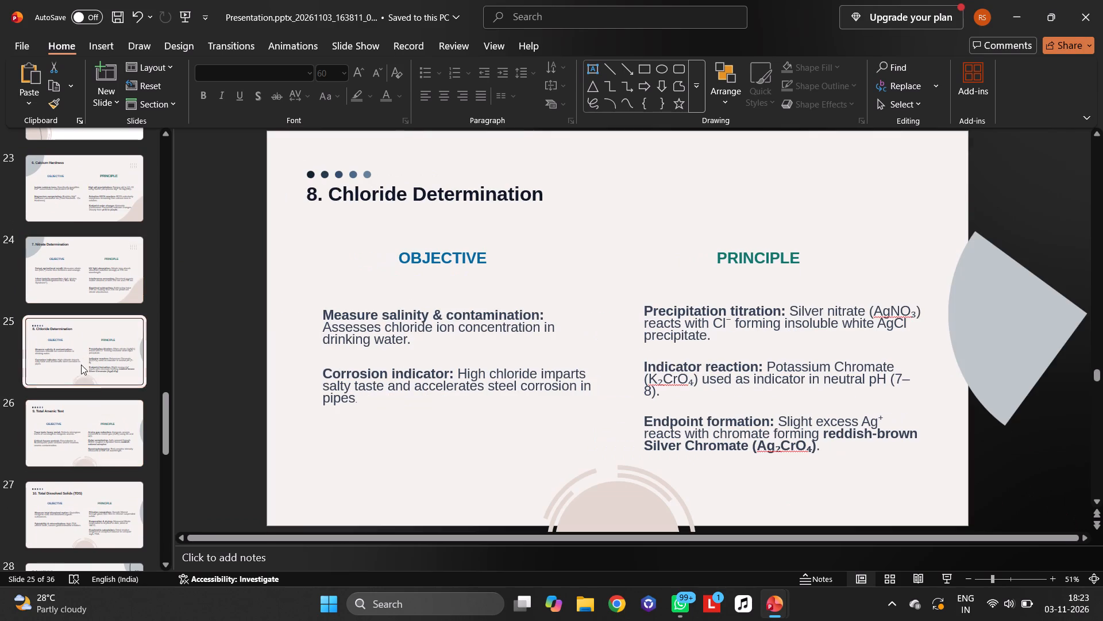
{"action": "left_click", "coordinate": [80, 279]}
{"action": "left_click_drag", "start_coordinate": [165, 436], "coordinate": [166, 444]}
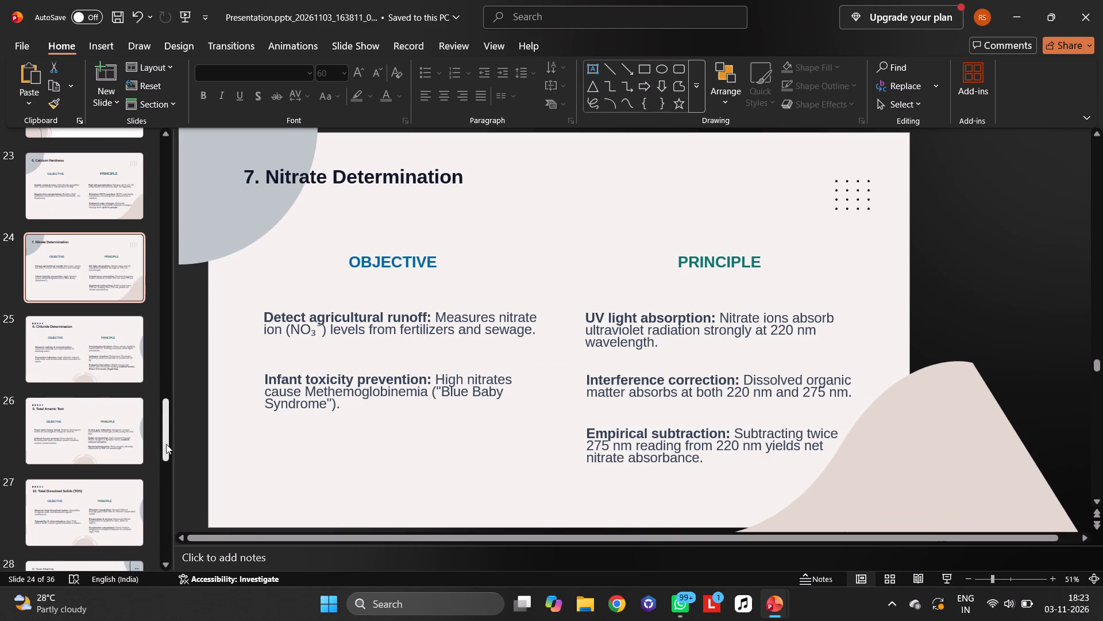
{"action": "left_click_drag", "start_coordinate": [166, 444], "coordinate": [166, 464]}
{"action": "left_click", "coordinate": [86, 341]}
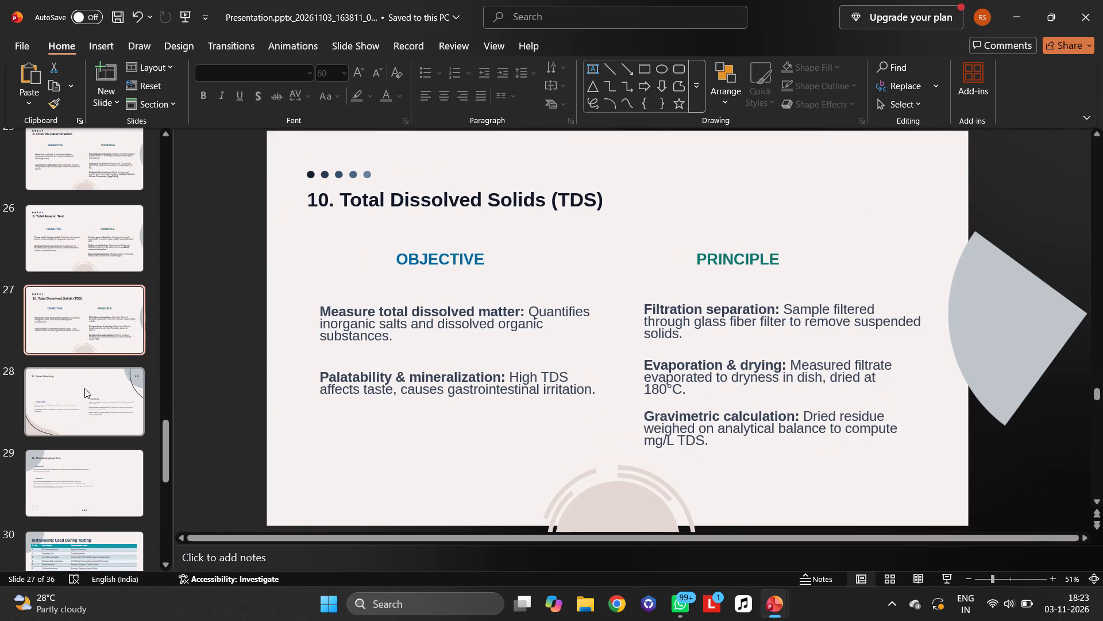
{"action": "left_click", "coordinate": [84, 389]}
{"action": "left_click", "coordinate": [79, 329]}
{"action": "left_click", "coordinate": [86, 235]}
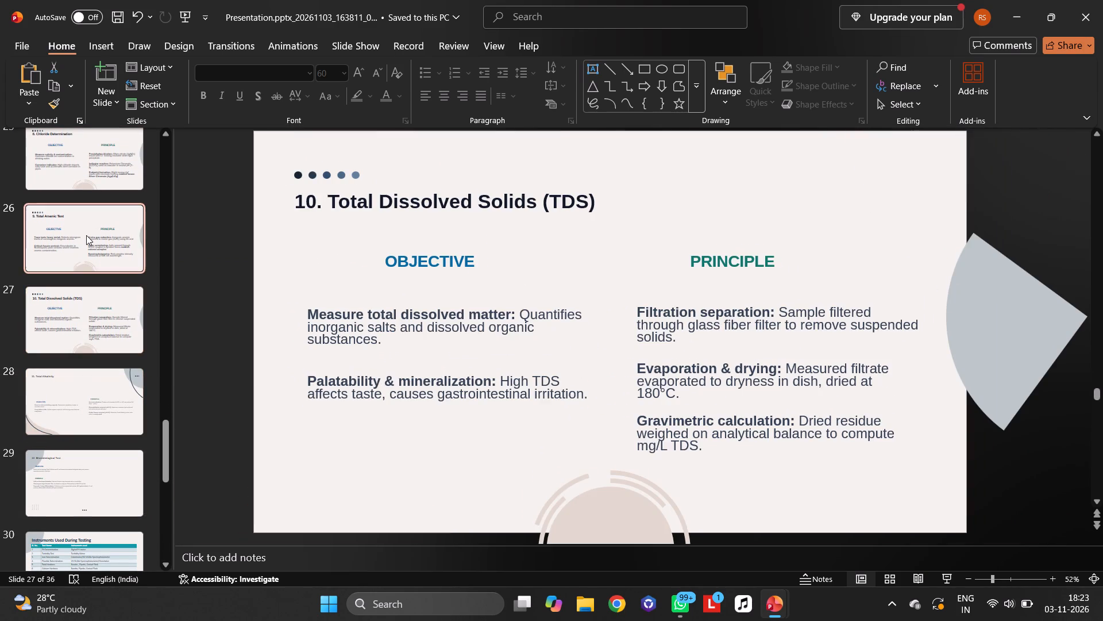
{"action": "left_click", "coordinate": [88, 325]}
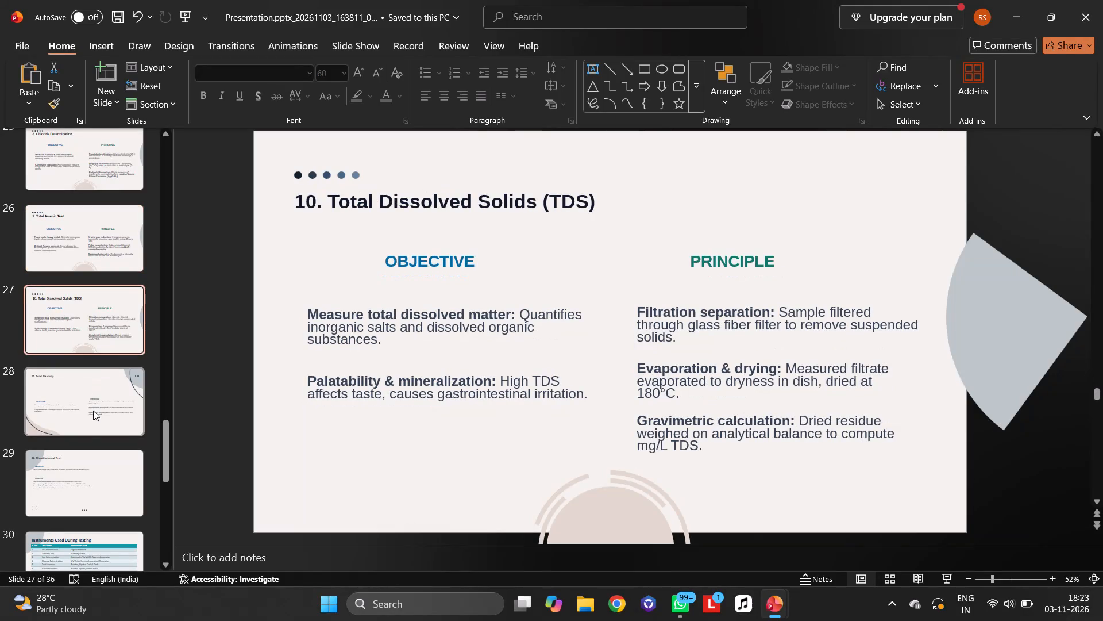
On the Total Alkalinity slide (slide 28), set the title "11. Total Alkalinity" to font size 40.
{"action": "left_click", "coordinate": [93, 411]}
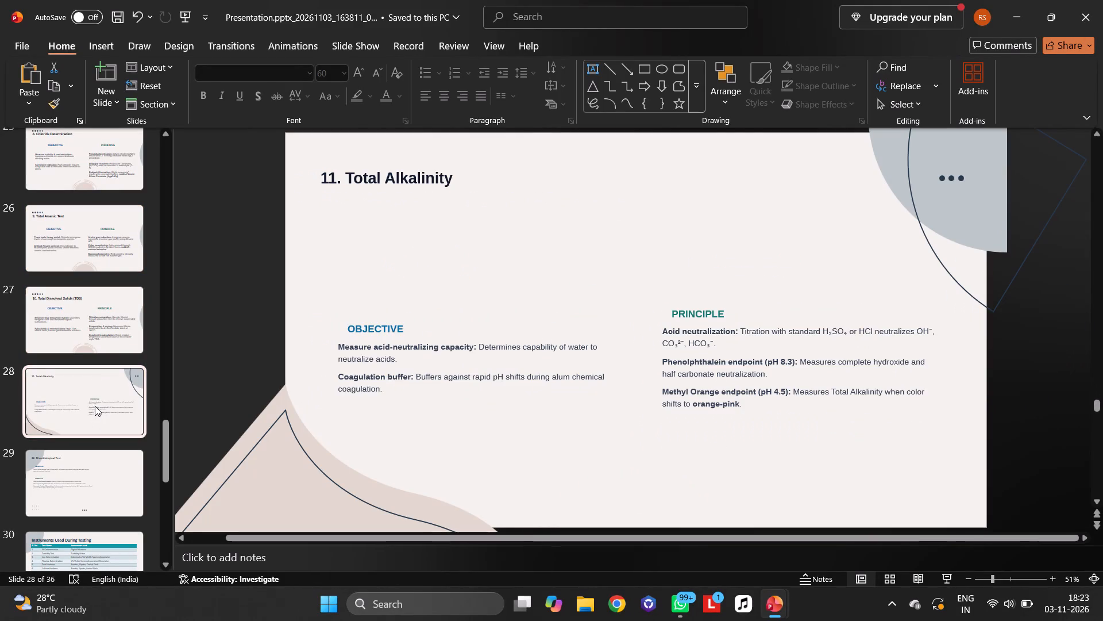
{"action": "left_click_drag", "start_coordinate": [324, 175], "coordinate": [370, 183]}
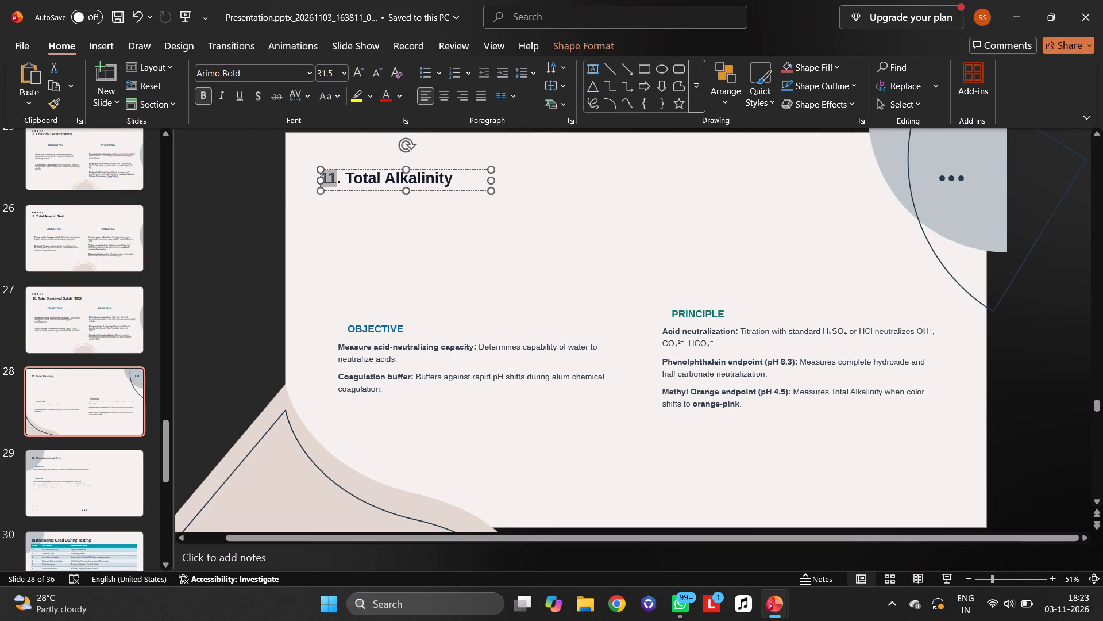
{"action": "left_click_drag", "start_coordinate": [370, 183], "coordinate": [443, 185]}
{"action": "left_click", "coordinate": [546, 137]}
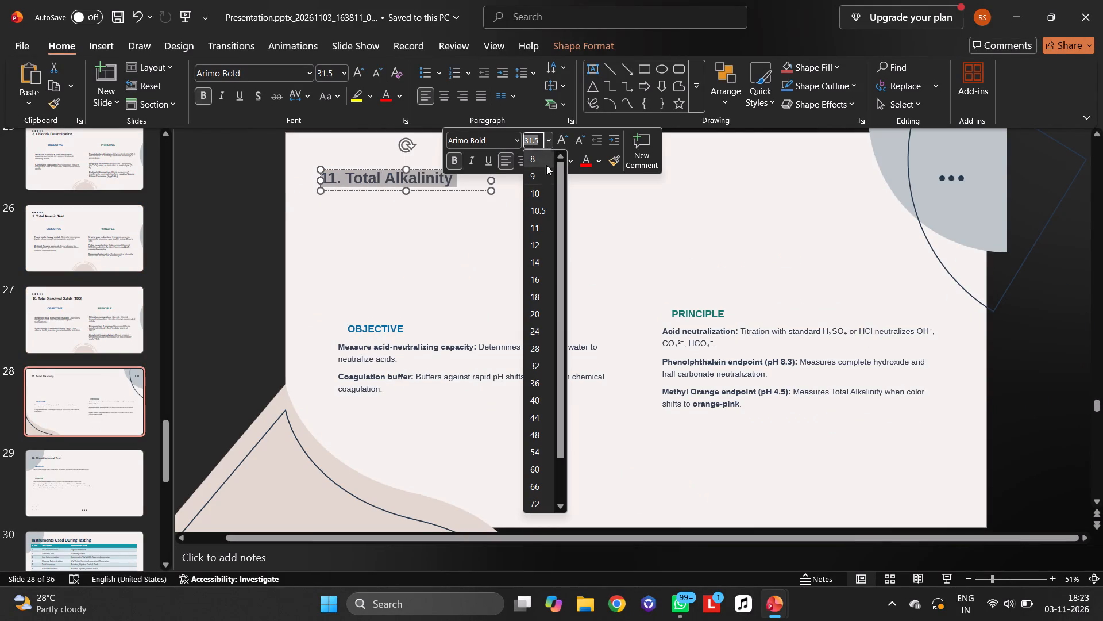
{"action": "left_click", "coordinate": [545, 401]}
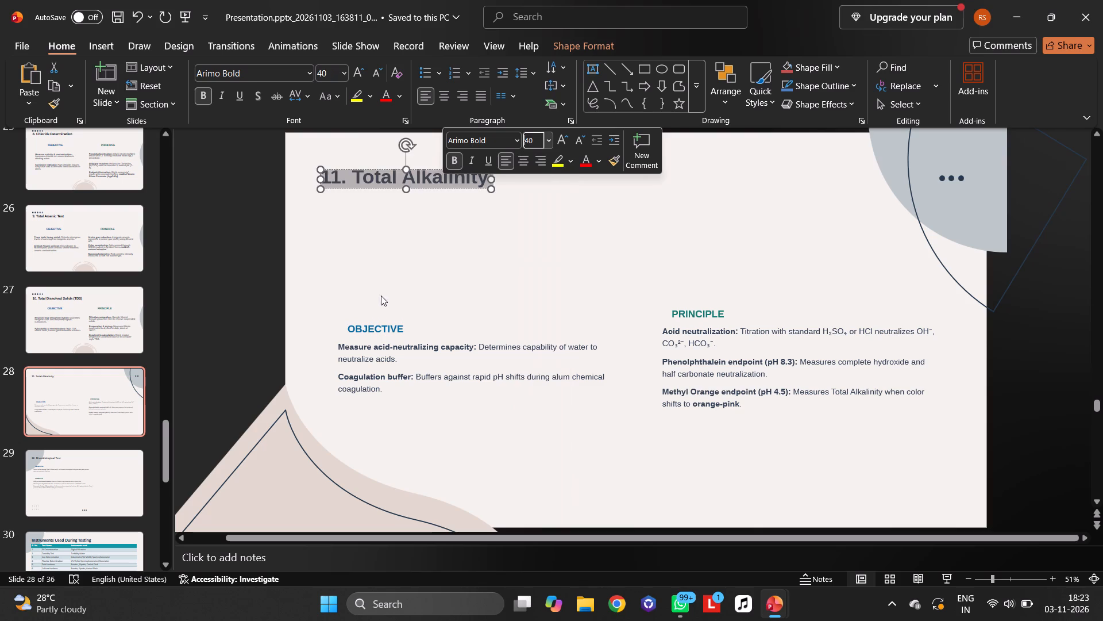
{"action": "left_click", "coordinate": [377, 293]}
Move the OBJECTIVE heading up to just below the Total Alkalinity title and set its font size to 32.
{"action": "left_click", "coordinate": [347, 325]}
{"action": "left_click_drag", "start_coordinate": [347, 325], "coordinate": [393, 333]}
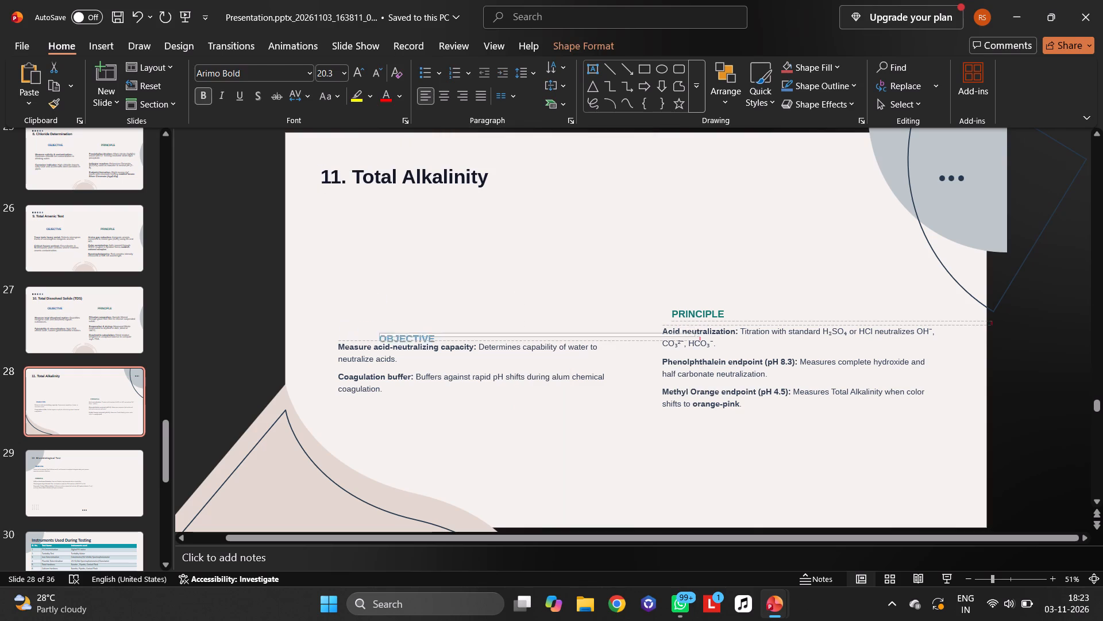
{"action": "left_click_drag", "start_coordinate": [393, 333], "coordinate": [349, 229]}
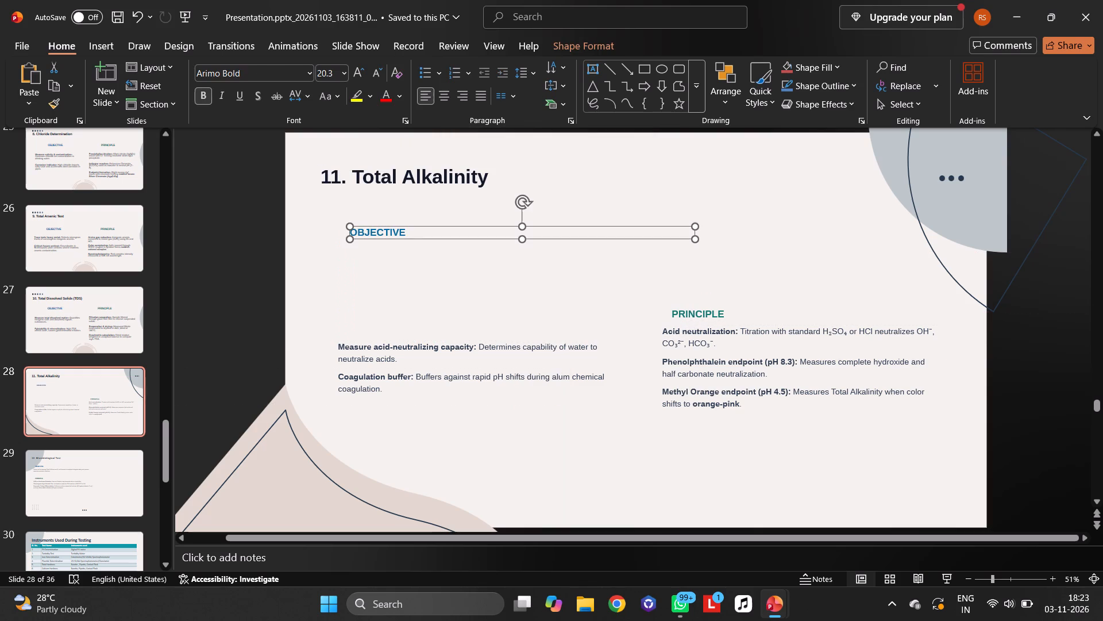
{"action": "left_click_drag", "start_coordinate": [405, 232], "coordinate": [345, 235]}
{"action": "left_click", "coordinate": [449, 190]}
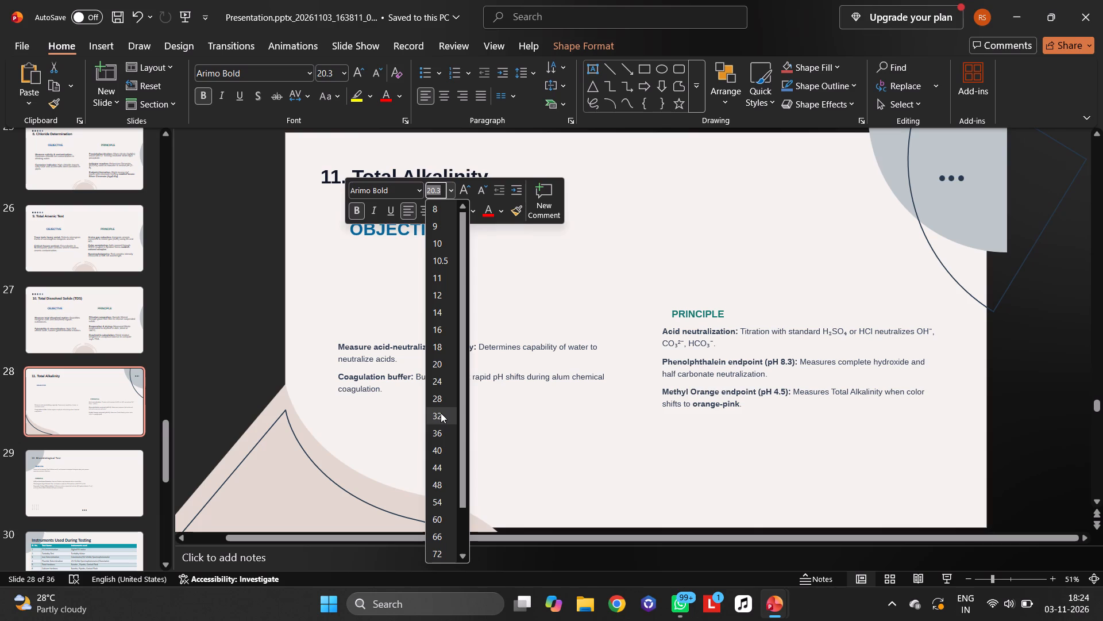
{"action": "left_click", "coordinate": [441, 412]}
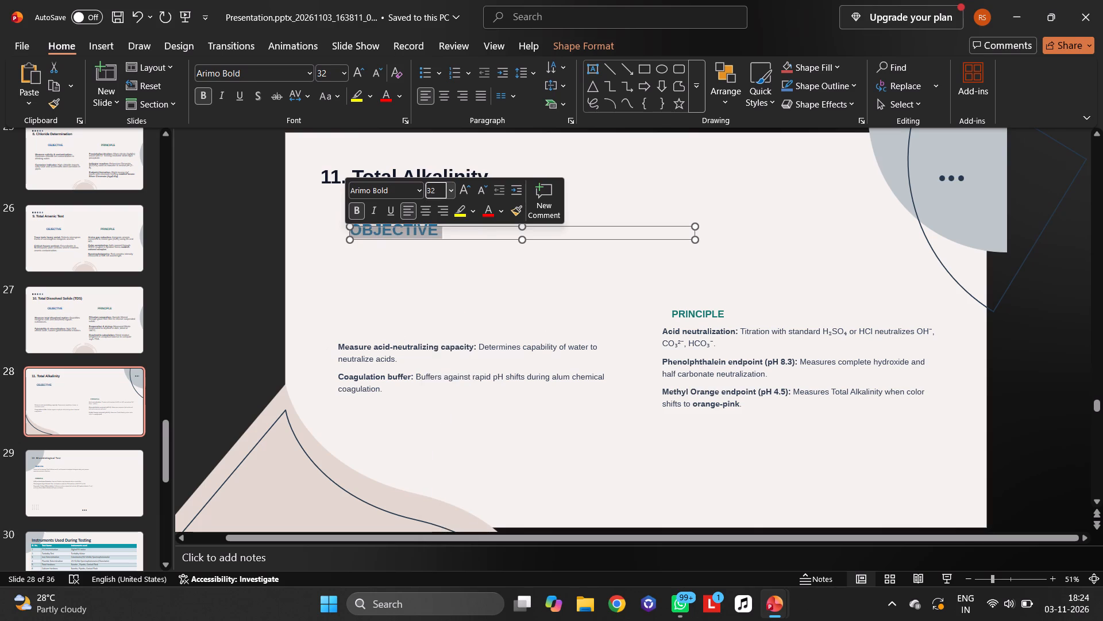
Set the "Measure acid-neutralizing capacity" and "Coagulation buffer" paragraphs to font size 28.
{"action": "left_click", "coordinate": [395, 357]}
{"action": "left_click_drag", "start_coordinate": [395, 357], "coordinate": [316, 333]}
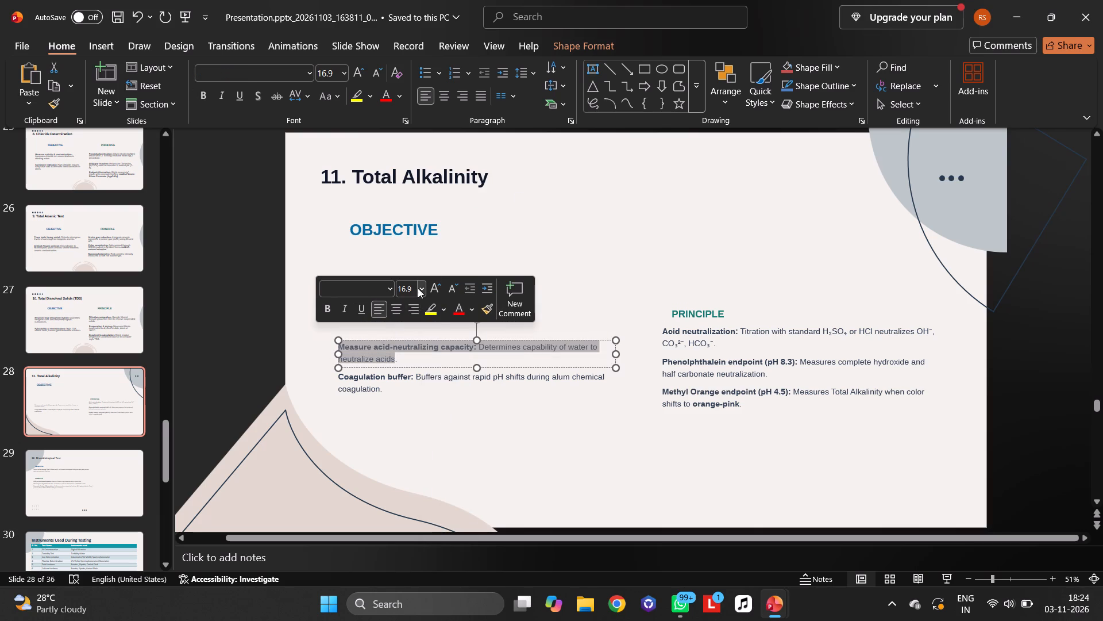
{"action": "left_click", "coordinate": [419, 284]}
{"action": "left_click", "coordinate": [416, 500]}
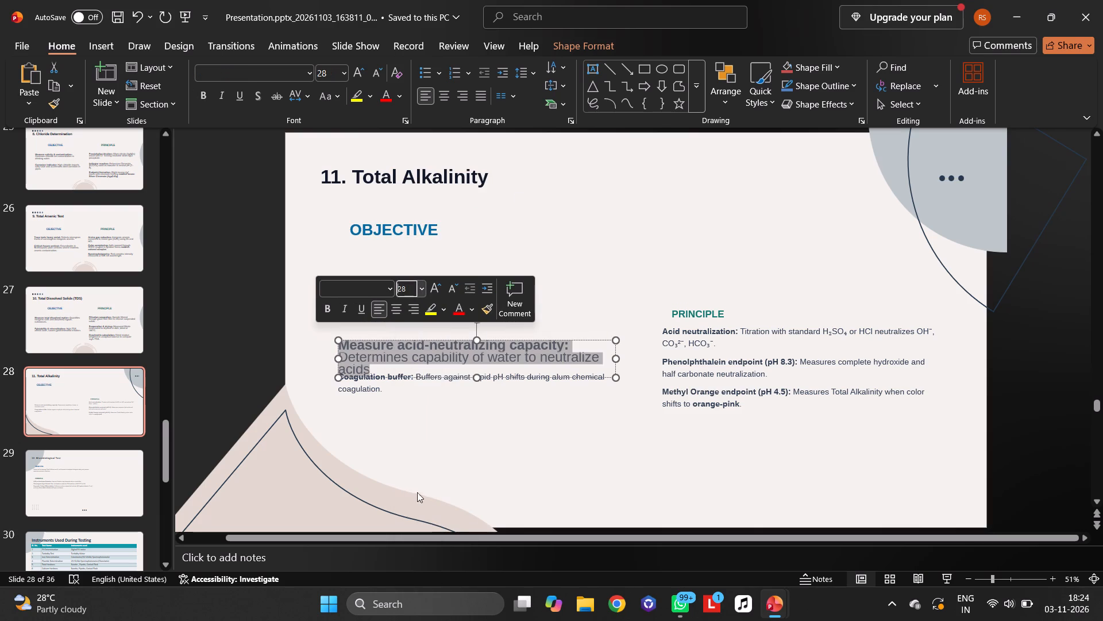
{"action": "left_click", "coordinate": [396, 400]}
{"action": "left_click_drag", "start_coordinate": [385, 388], "coordinate": [310, 359]}
{"action": "left_click", "coordinate": [412, 315]}
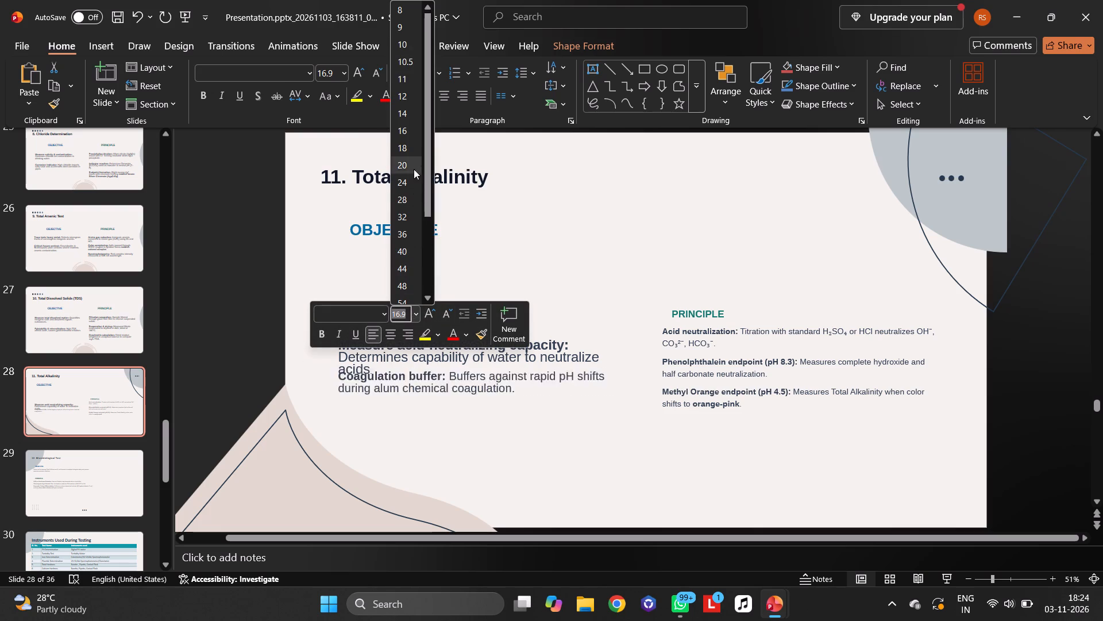
{"action": "left_click", "coordinate": [412, 191]}
{"action": "left_click", "coordinate": [303, 353]}
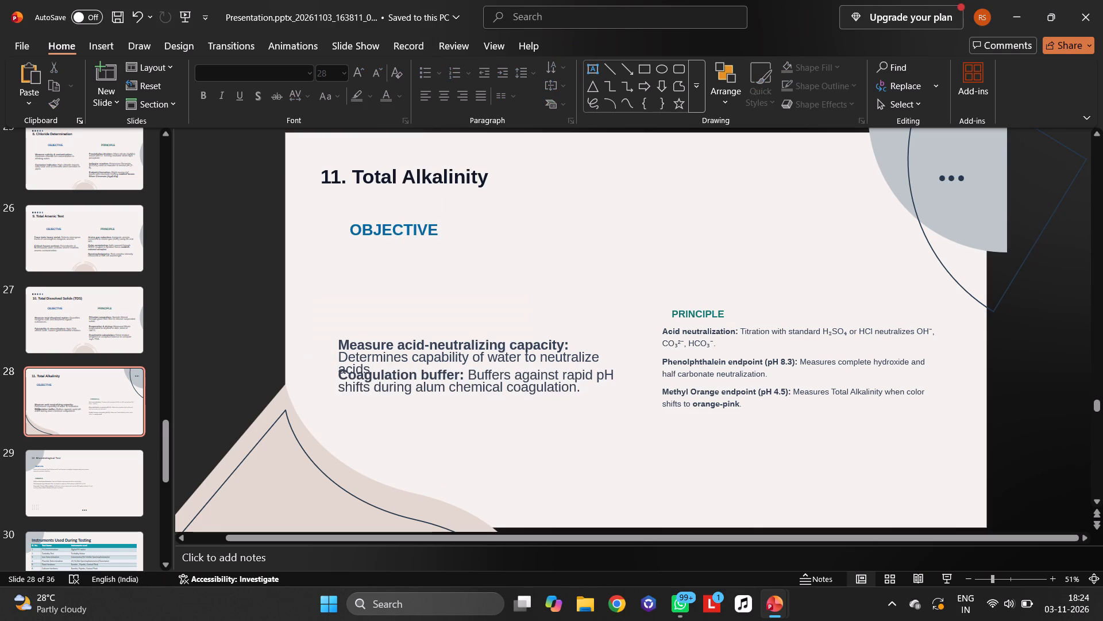
Space out the objective column: move both paragraphs up beneath the OBJECTIVE heading, left-aligned with each other, and shift the heading slightly right above them.
{"action": "left_click_drag", "start_coordinate": [335, 342], "coordinate": [320, 275]}
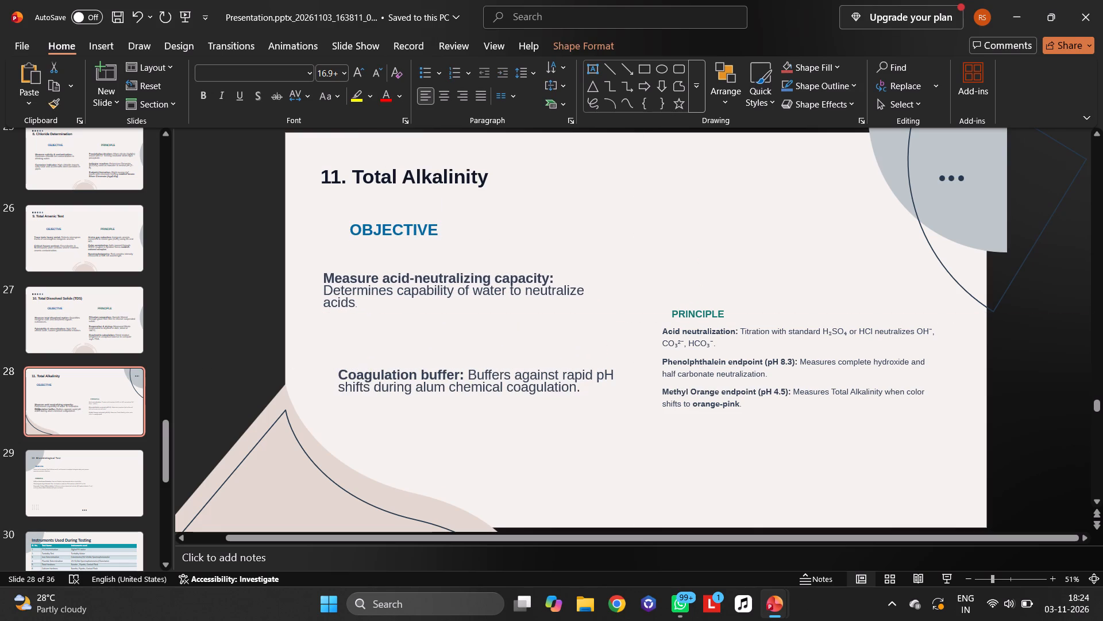
{"action": "left_click_drag", "start_coordinate": [320, 275], "coordinate": [319, 275]}
{"action": "left_click_drag", "start_coordinate": [348, 227], "coordinate": [370, 233]}
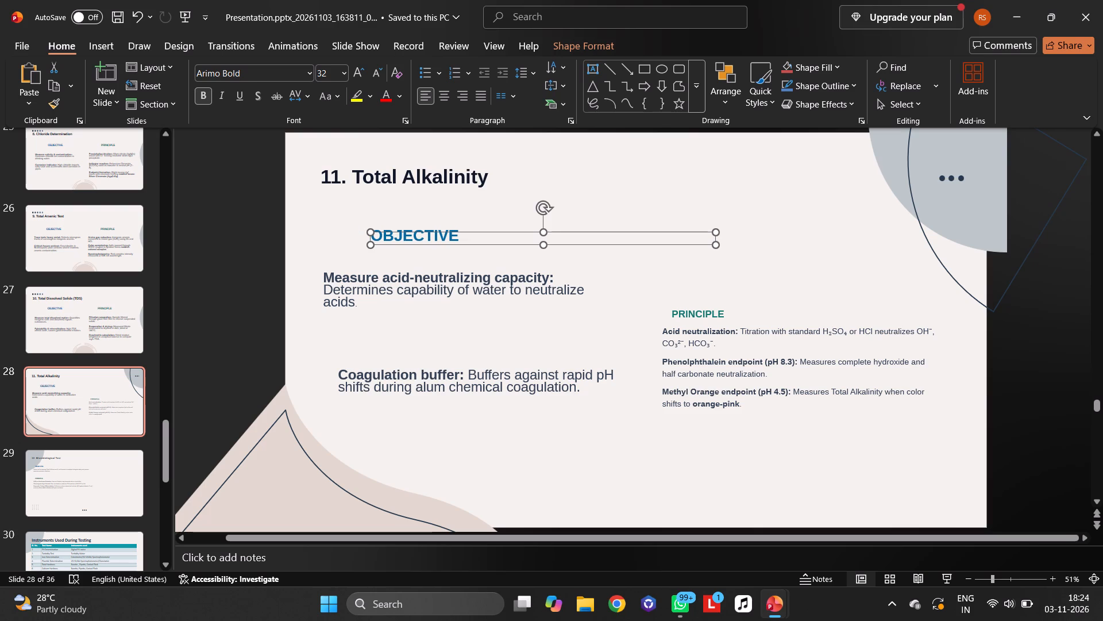
{"action": "left_click_drag", "start_coordinate": [337, 372], "coordinate": [312, 347]}
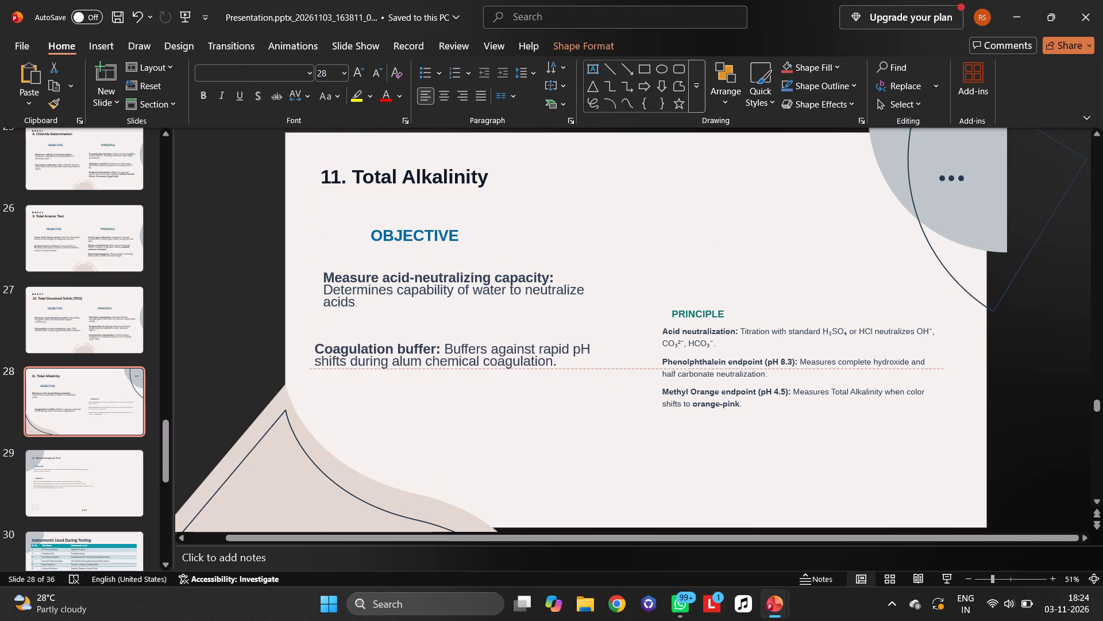
{"action": "left_click_drag", "start_coordinate": [312, 347], "coordinate": [320, 344]}
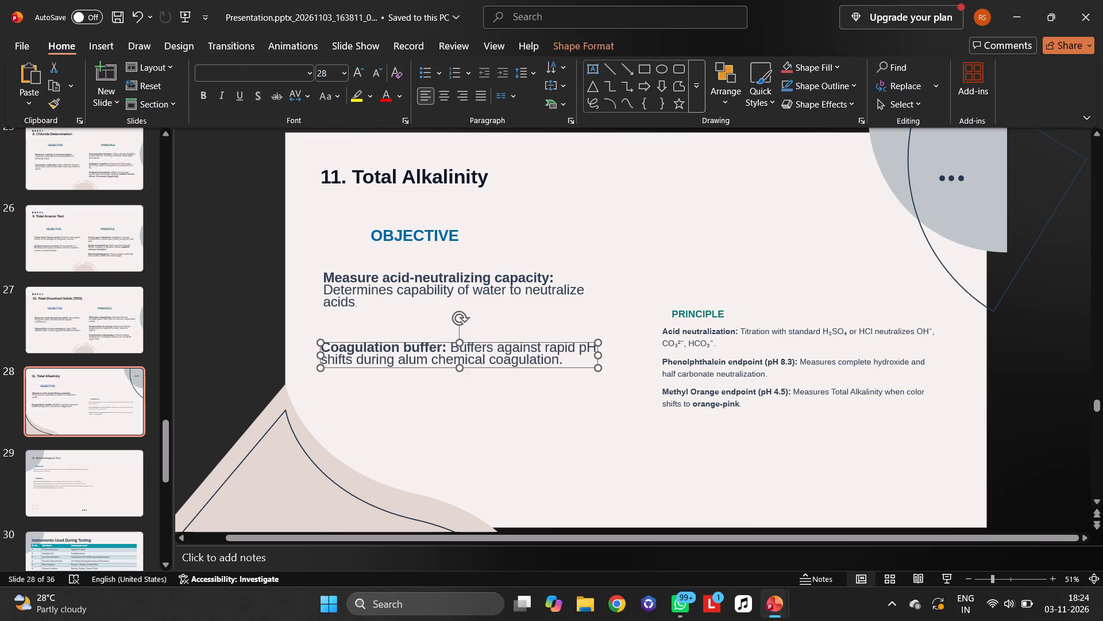
Move the PRINCIPLE heading up roughly level with the OBJECTIVE heading, set it to font size 32, and shift it right over its column.
{"action": "left_click_drag", "start_coordinate": [689, 315], "coordinate": [703, 303]}
{"action": "left_click", "coordinate": [721, 315]}
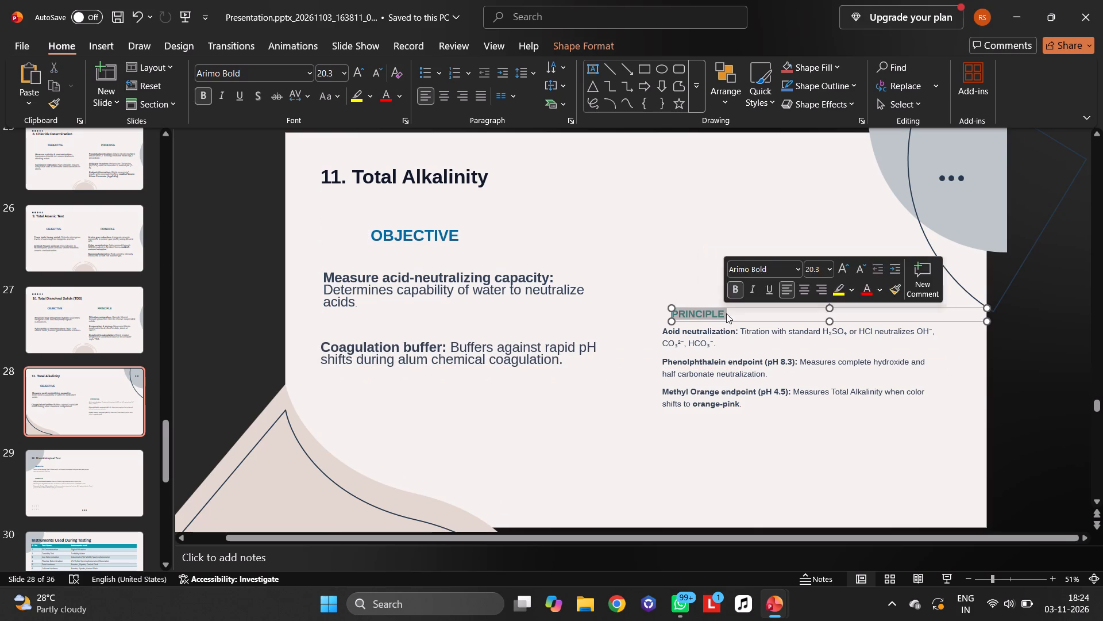
{"action": "left_click_drag", "start_coordinate": [726, 313], "coordinate": [705, 314]}
{"action": "left_click_drag", "start_coordinate": [726, 310], "coordinate": [695, 262]}
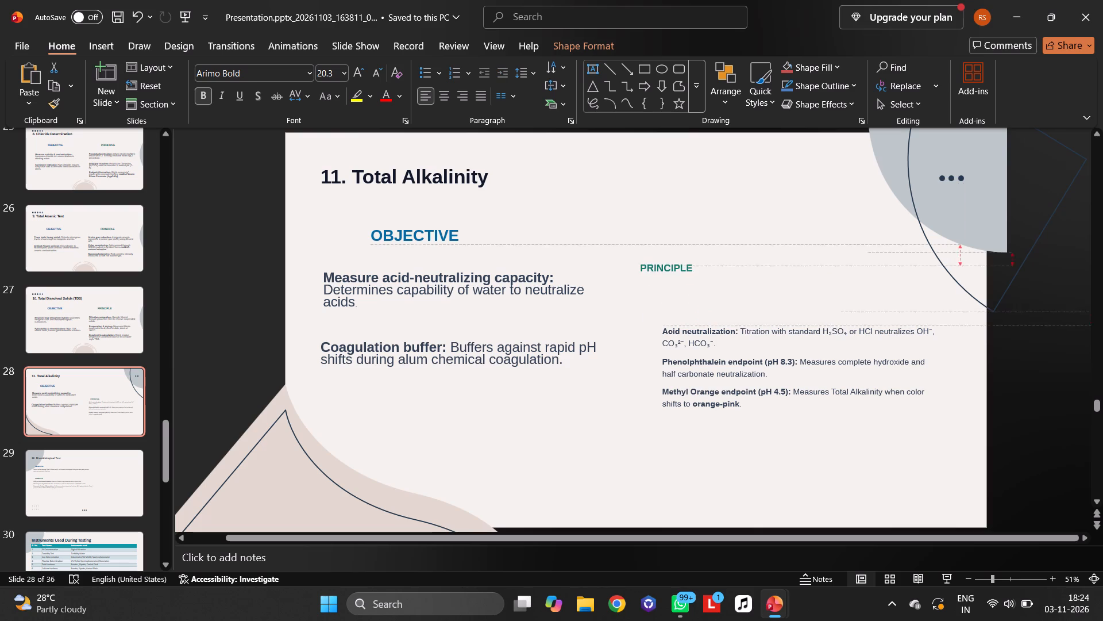
{"action": "left_click_drag", "start_coordinate": [695, 262], "coordinate": [699, 225]}
{"action": "left_click", "coordinate": [703, 233]}
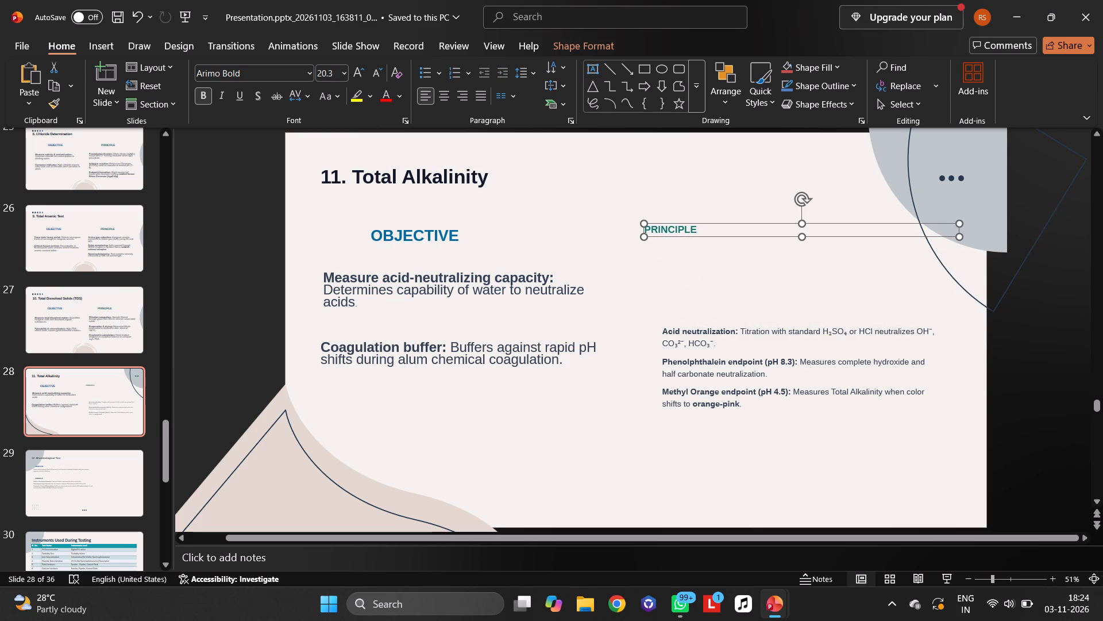
{"action": "left_click", "coordinate": [697, 231]}
{"action": "left_click_drag", "start_coordinate": [694, 229], "coordinate": [658, 233]}
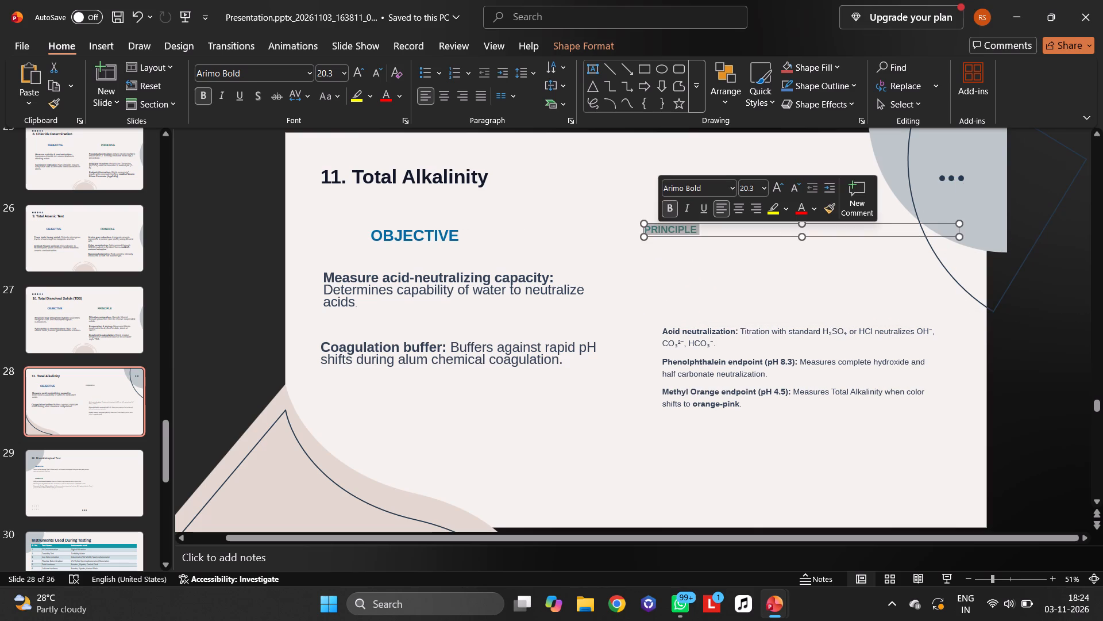
{"action": "left_click", "coordinate": [762, 188]}
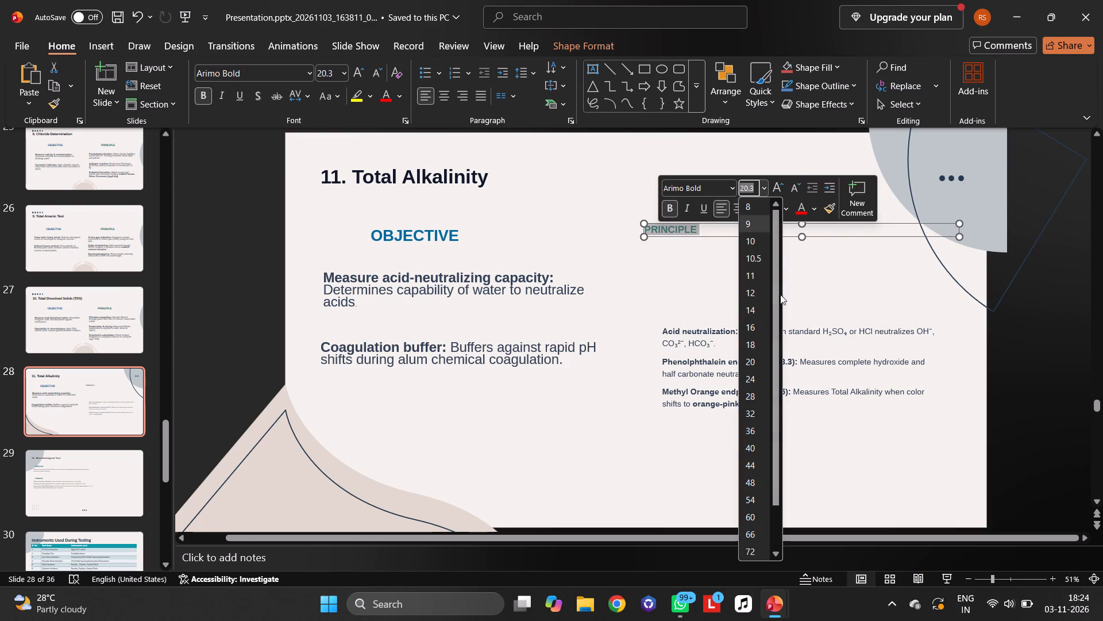
{"action": "left_click", "coordinate": [761, 412]}
{"action": "left_click", "coordinate": [683, 268]}
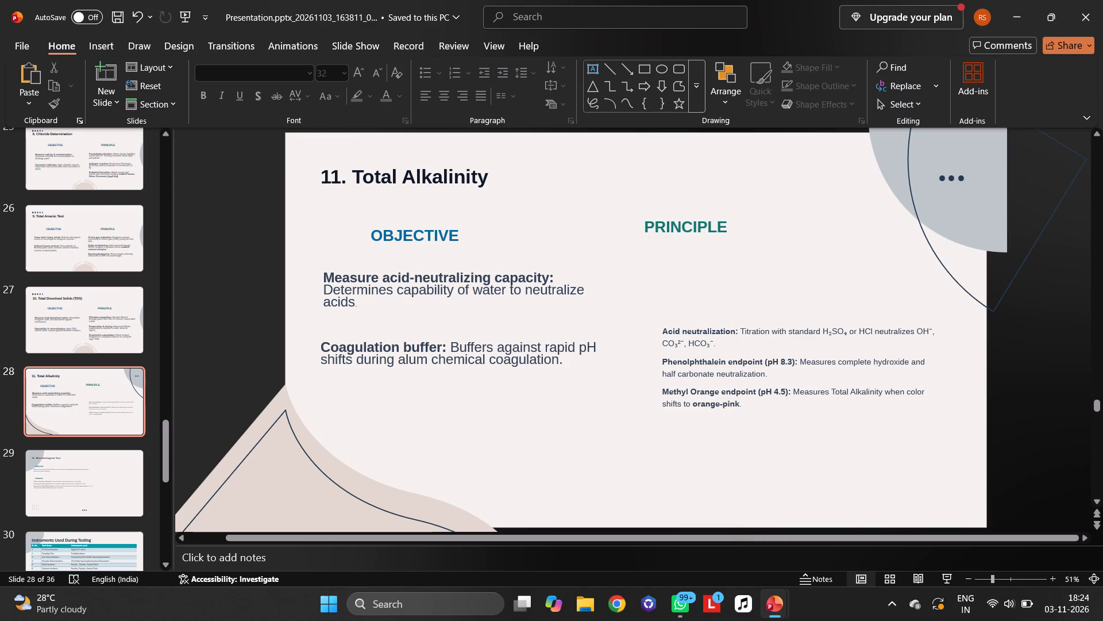
{"action": "left_click_drag", "start_coordinate": [641, 223], "coordinate": [691, 225]}
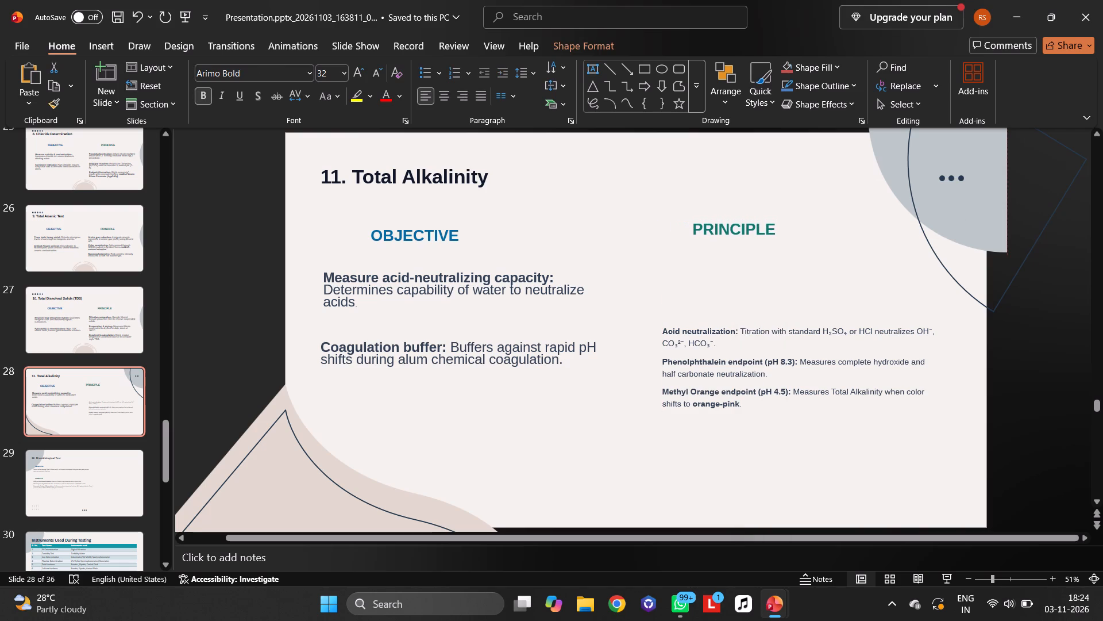
{"action": "left_click_drag", "start_coordinate": [691, 225], "coordinate": [691, 225]}
Set the "Acid neutralization", "Phenolphthalein endpoint" and "Methyl Orange endpoint" paragraphs to font size 28.
{"action": "left_click", "coordinate": [717, 351]}
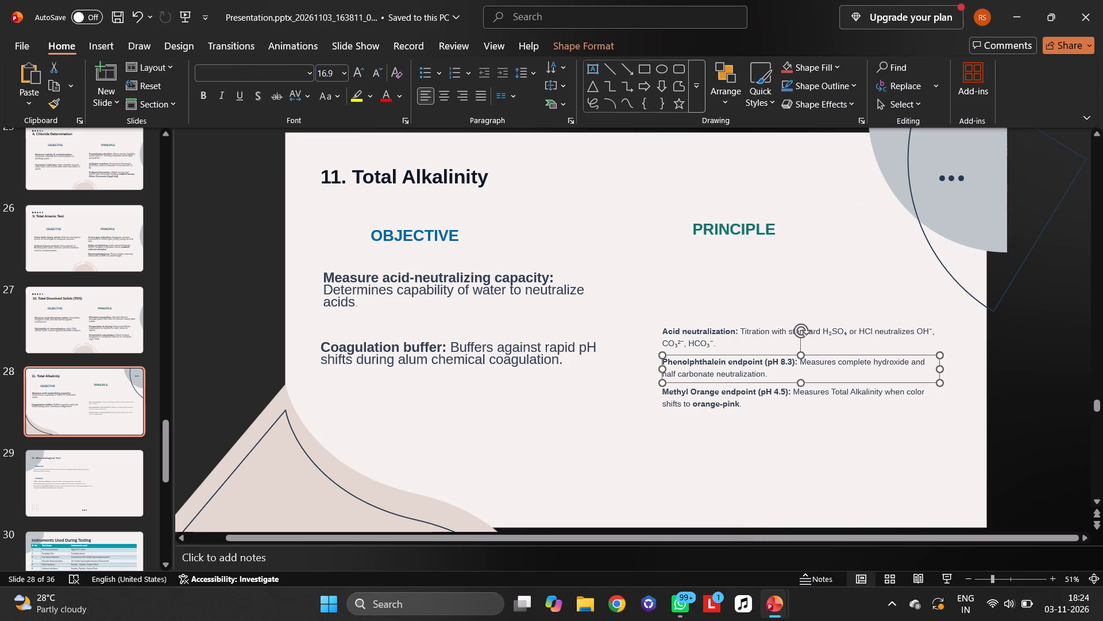
{"action": "left_click", "coordinate": [714, 343]}
{"action": "left_click_drag", "start_coordinate": [714, 343], "coordinate": [611, 312]}
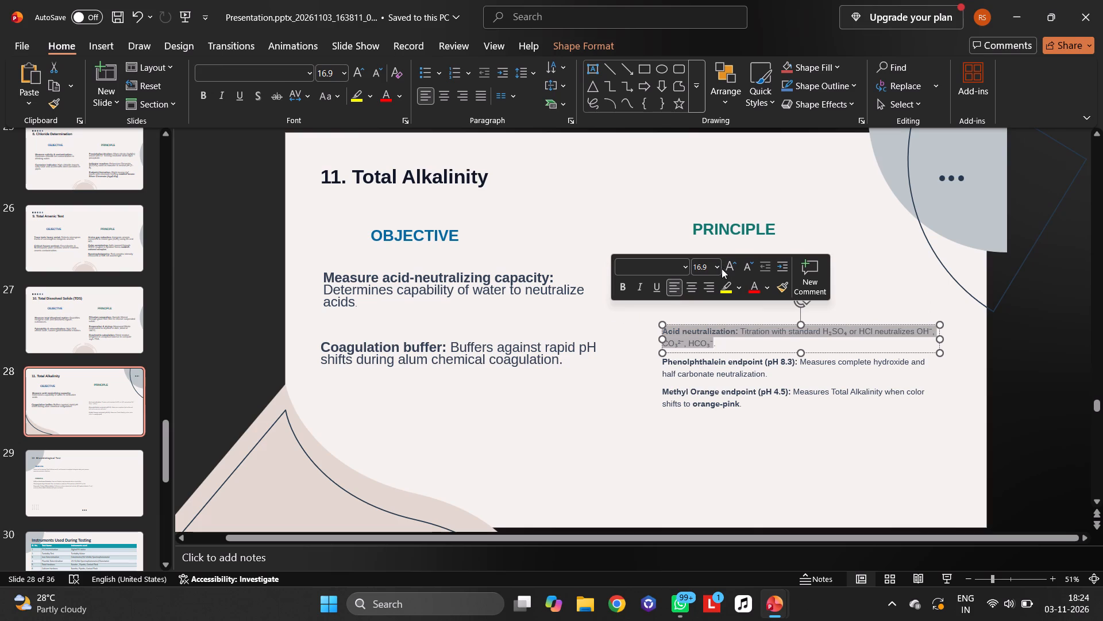
{"action": "left_click", "coordinate": [718, 269]}
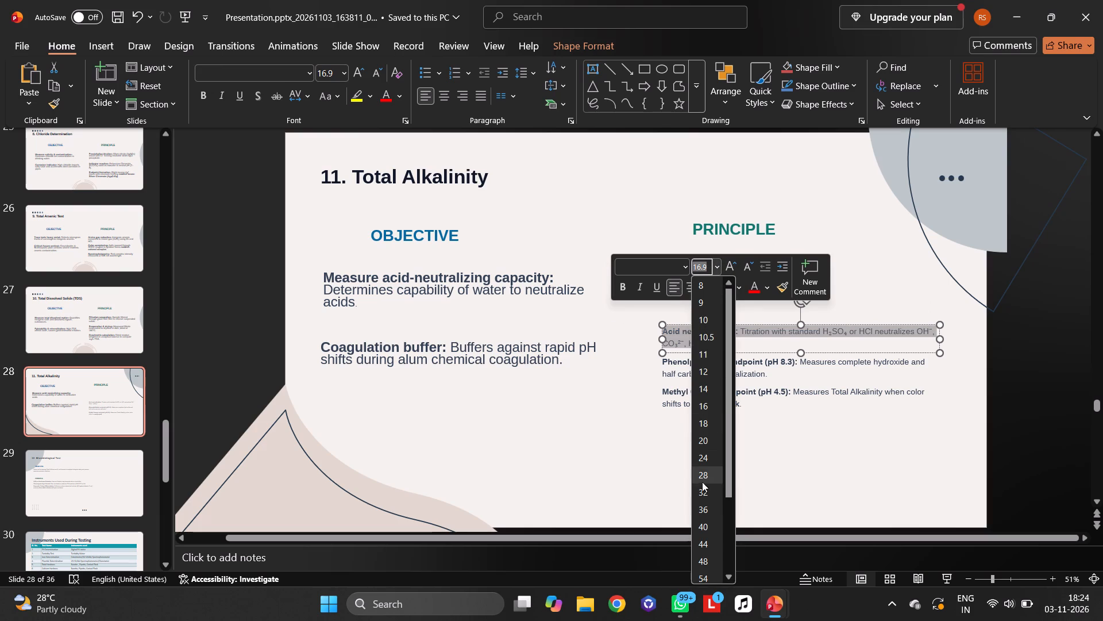
{"action": "left_click", "coordinate": [720, 475]}
{"action": "left_click", "coordinate": [784, 374]}
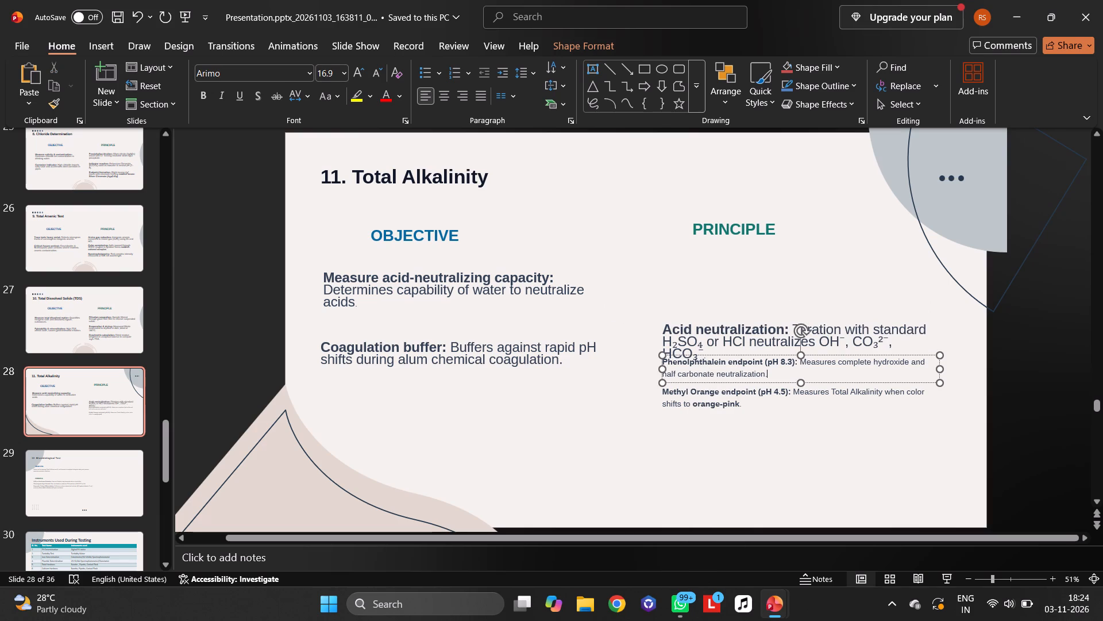
{"action": "left_click_drag", "start_coordinate": [769, 373], "coordinate": [608, 340]}
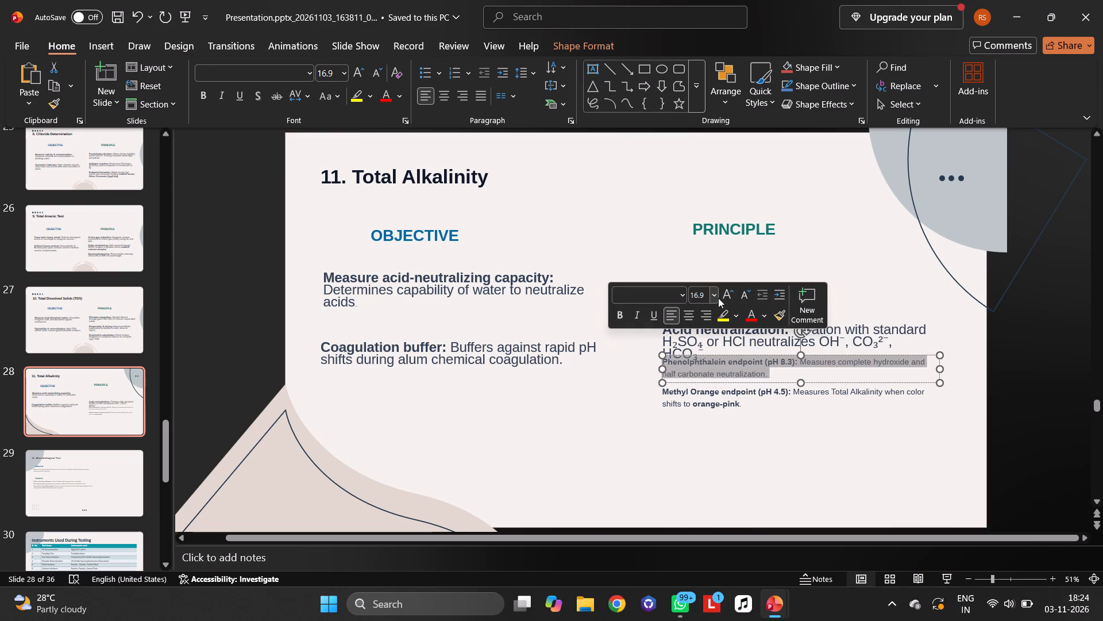
{"action": "left_click", "coordinate": [718, 298]}
{"action": "left_click", "coordinate": [701, 196]}
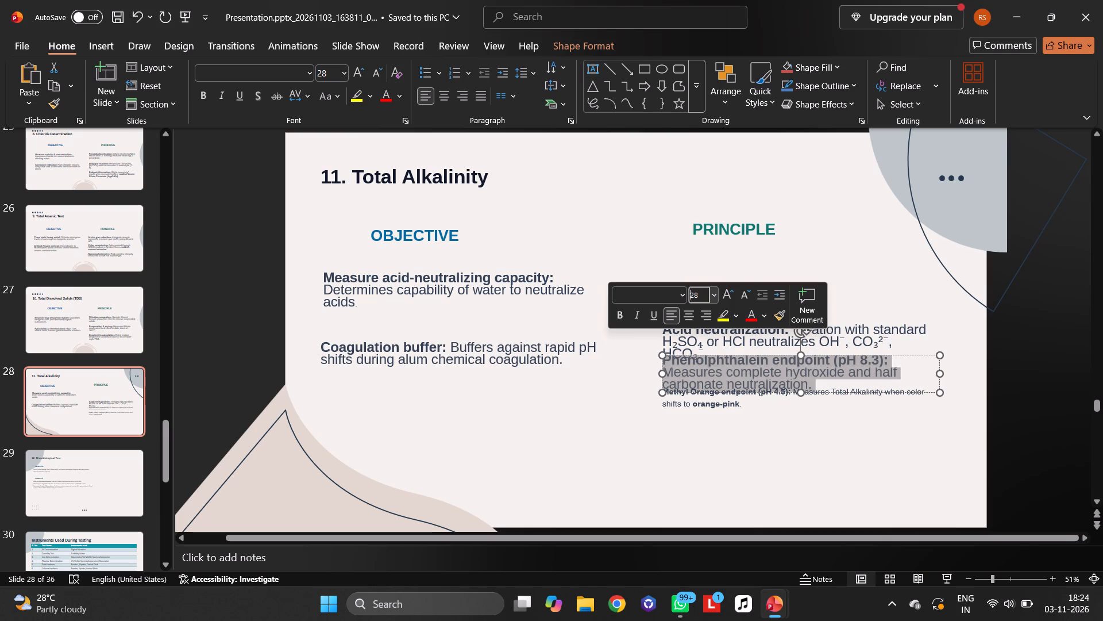
{"action": "left_click", "coordinate": [754, 419]}
{"action": "left_click", "coordinate": [743, 404]}
{"action": "left_click_drag", "start_coordinate": [742, 404], "coordinate": [604, 326]}
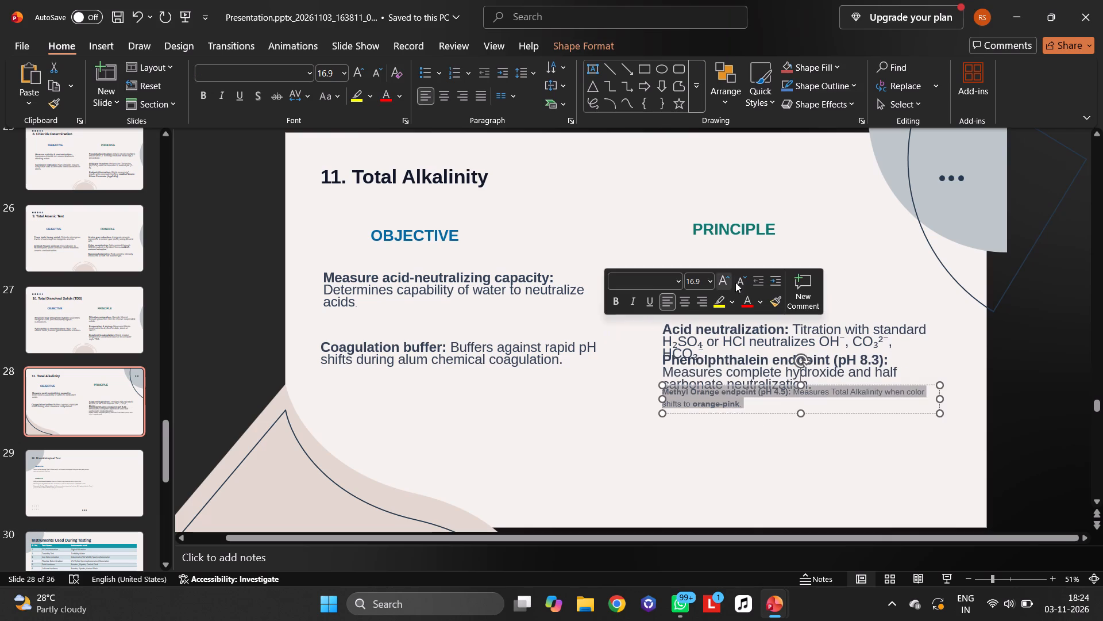
{"action": "left_click", "coordinate": [710, 279]}
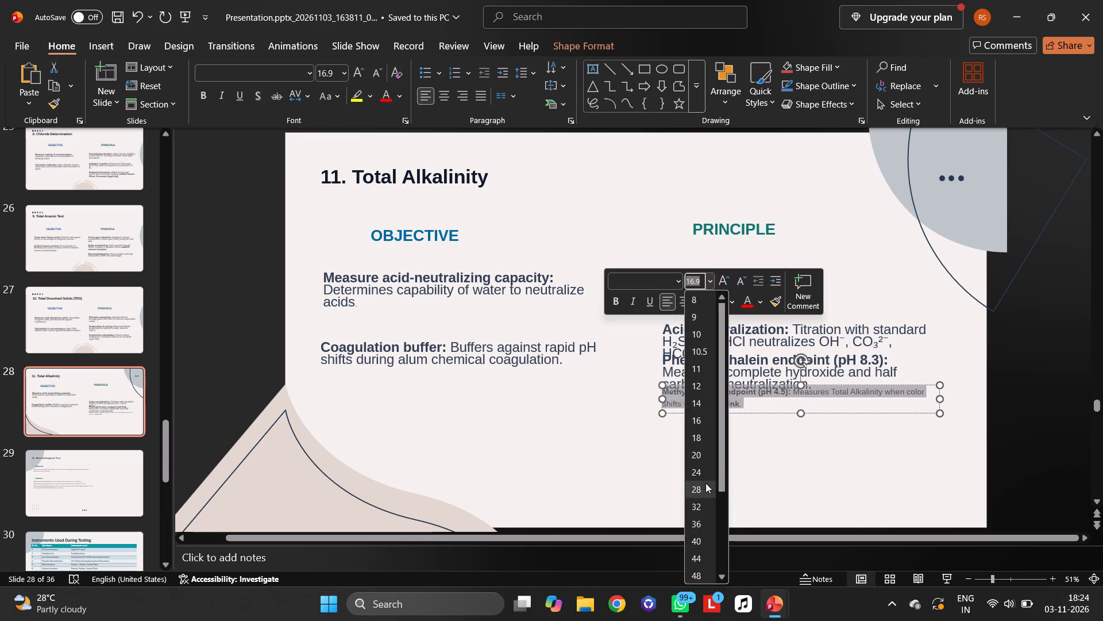
{"action": "left_click", "coordinate": [705, 491]}
{"action": "left_click", "coordinate": [631, 434]}
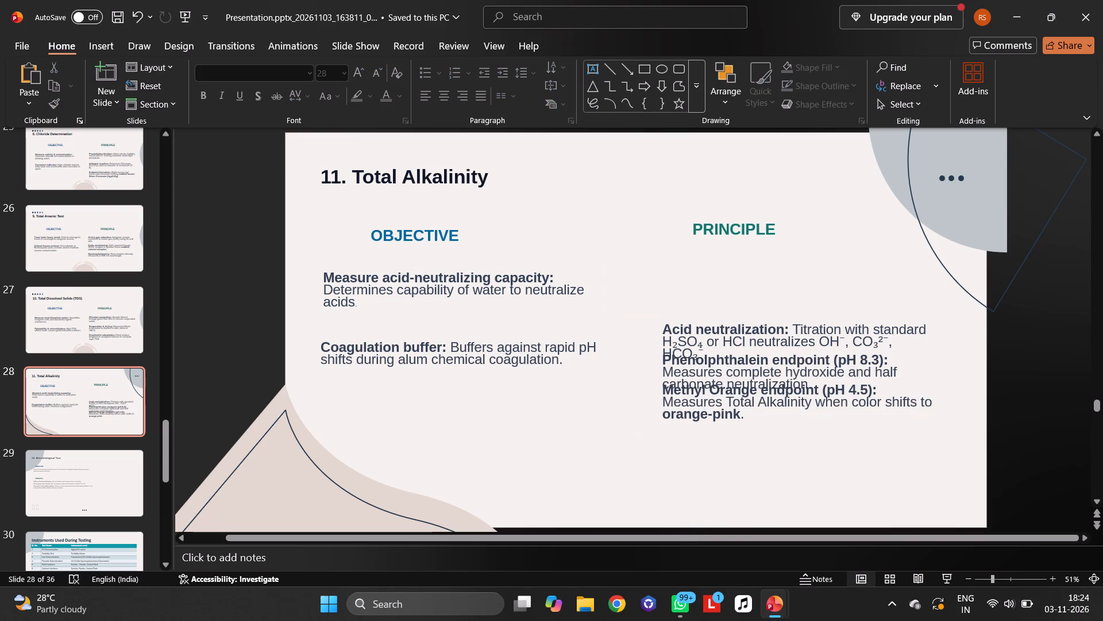
Space out the principle column without overlaps: move Acid neutralization up beneath PRINCIPLE, Phenolphthalein slightly up and Methyl Orange slightly down, roughly left-aligned.
{"action": "left_click_drag", "start_coordinate": [657, 327], "coordinate": [657, 272]}
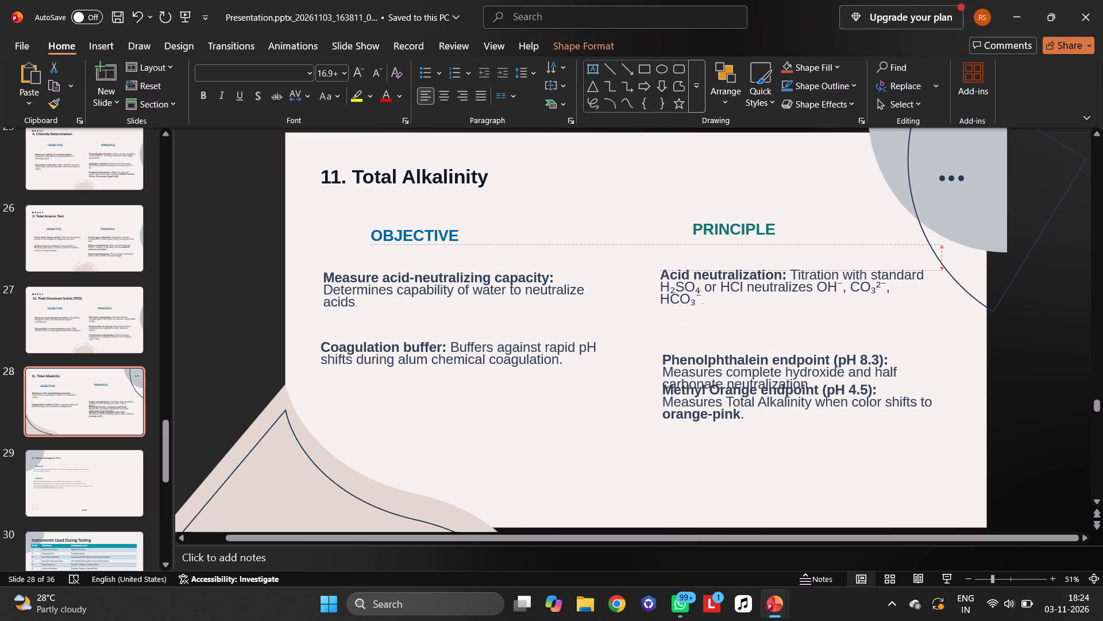
{"action": "left_click_drag", "start_coordinate": [657, 272], "coordinate": [656, 273]}
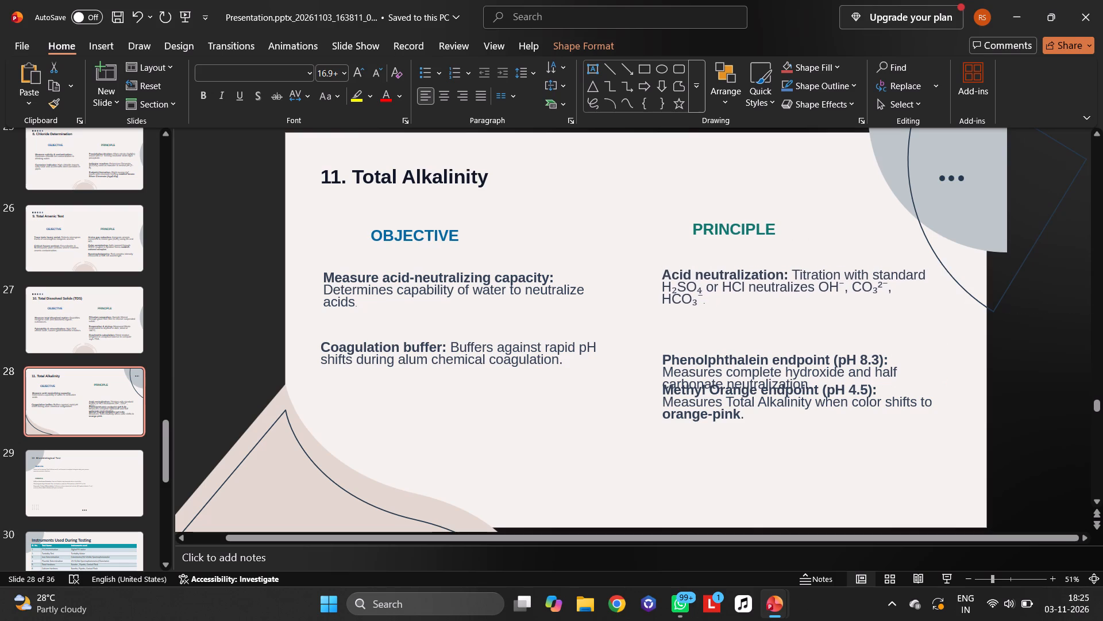
{"action": "left_click_drag", "start_coordinate": [656, 273], "coordinate": [657, 271]}
{"action": "left_click_drag", "start_coordinate": [657, 356], "coordinate": [661, 332]}
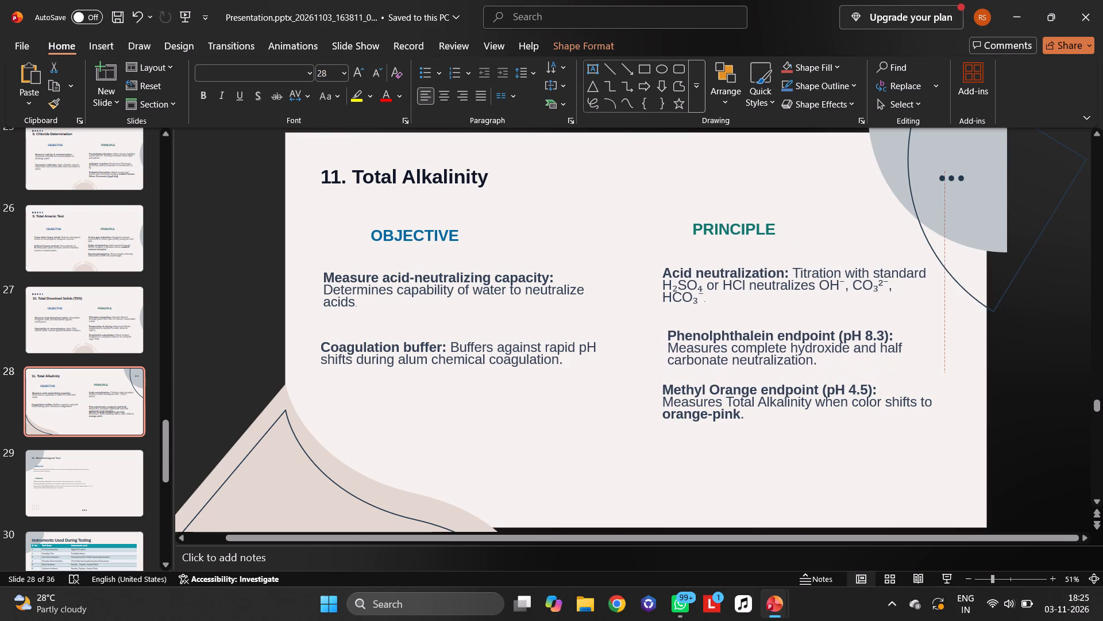
{"action": "left_click_drag", "start_coordinate": [661, 332], "coordinate": [651, 339]}
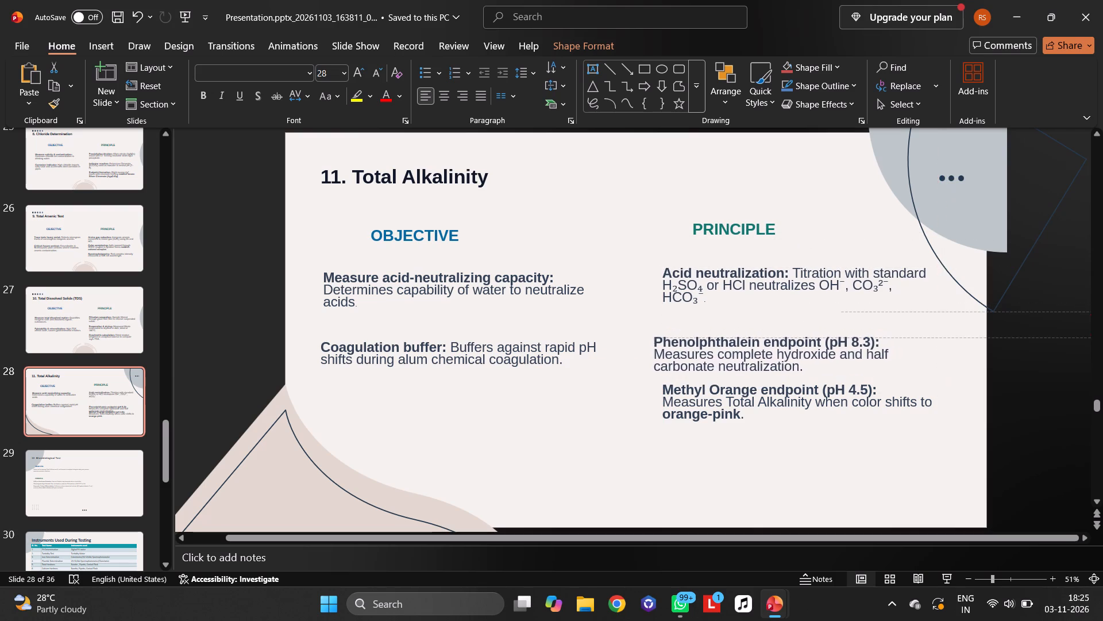
{"action": "left_click_drag", "start_coordinate": [651, 339], "coordinate": [654, 338]}
{"action": "left_click", "coordinate": [661, 411]}
{"action": "left_click_drag", "start_coordinate": [652, 391], "coordinate": [652, 392]}
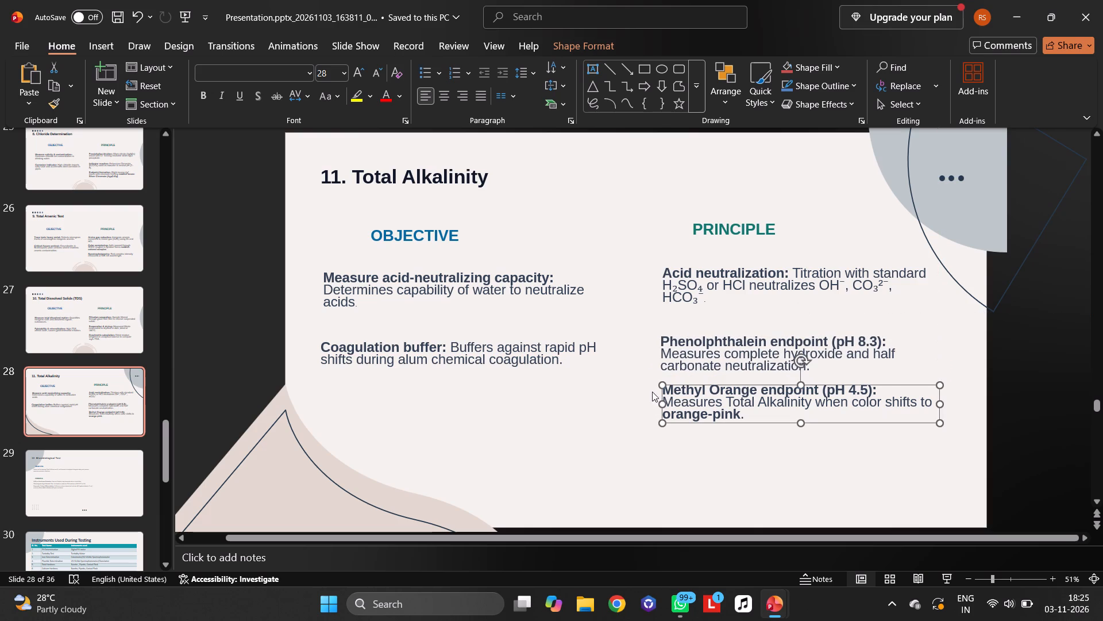
{"action": "left_click_drag", "start_coordinate": [652, 392], "coordinate": [655, 397]}
{"action": "left_click_drag", "start_coordinate": [657, 388], "coordinate": [654, 398]}
On slide 29, set the "12. Microbiological Test" title to font size 40.
{"action": "left_click", "coordinate": [61, 484]}
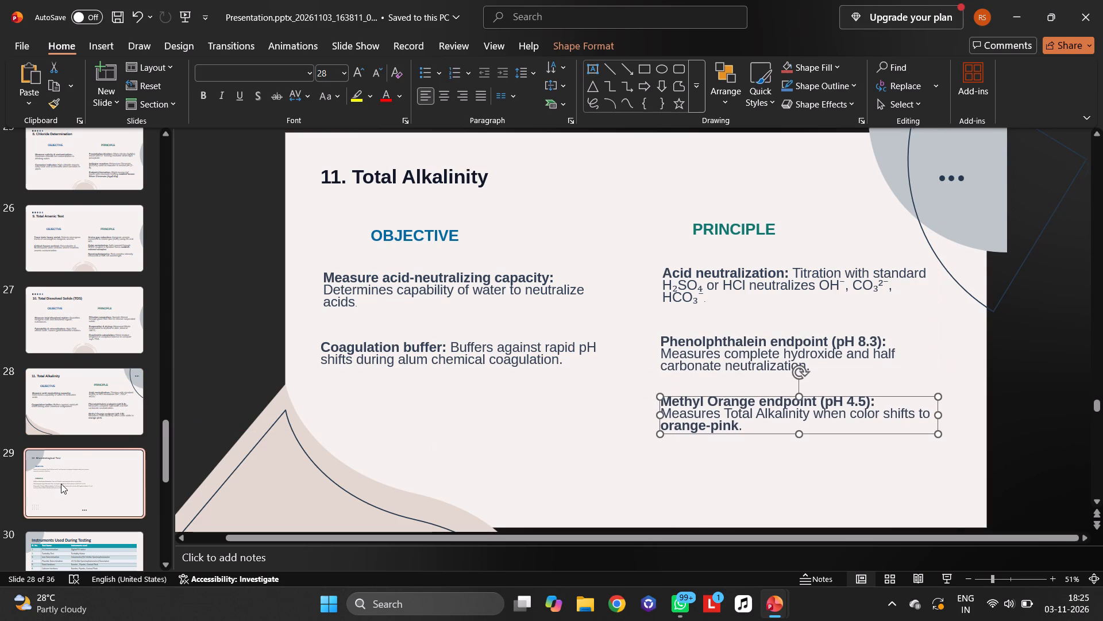
{"action": "left_click", "coordinate": [495, 187]}
{"action": "left_click", "coordinate": [491, 185]}
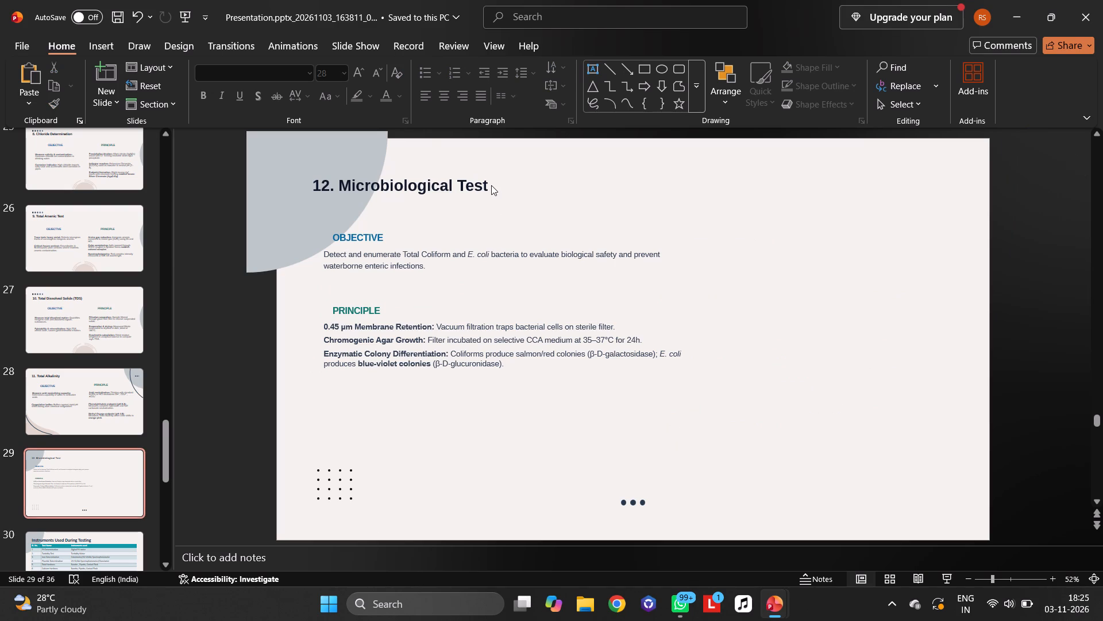
{"action": "left_click", "coordinate": [489, 185]}
{"action": "left_click_drag", "start_coordinate": [485, 185], "coordinate": [461, 186]}
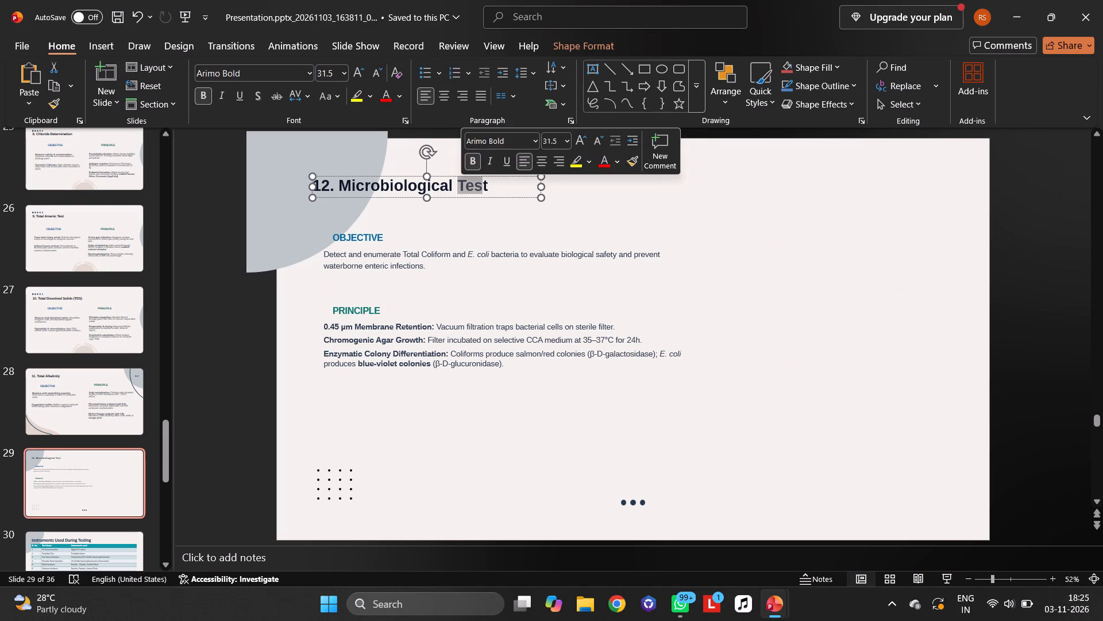
{"action": "left_click", "coordinate": [486, 183]}
{"action": "left_click_drag", "start_coordinate": [486, 183], "coordinate": [306, 186]}
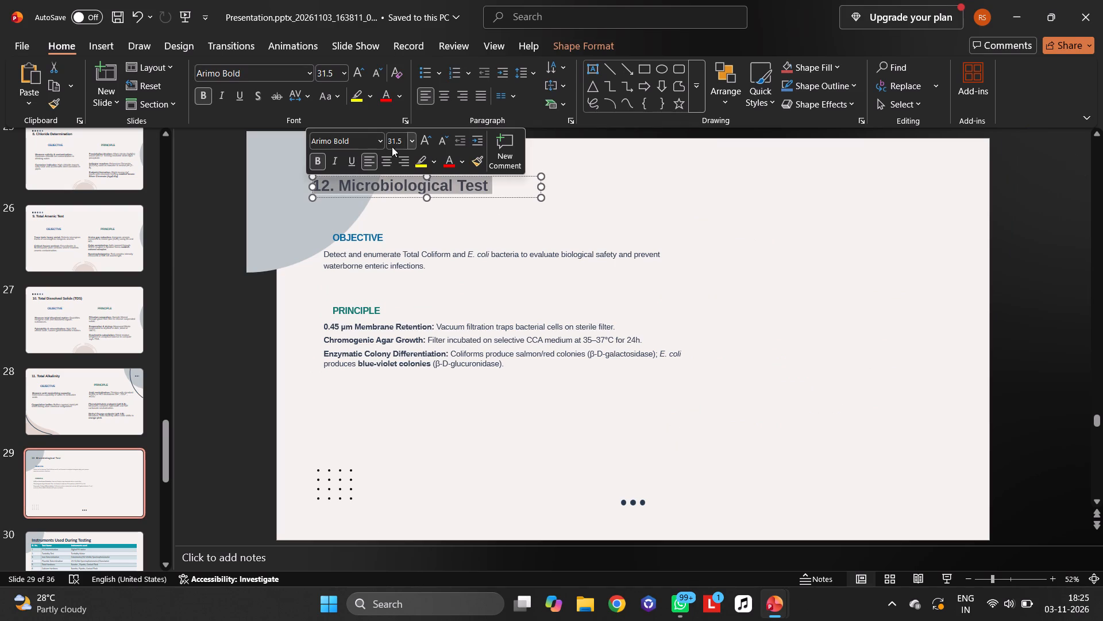
{"action": "left_click", "coordinate": [408, 140]}
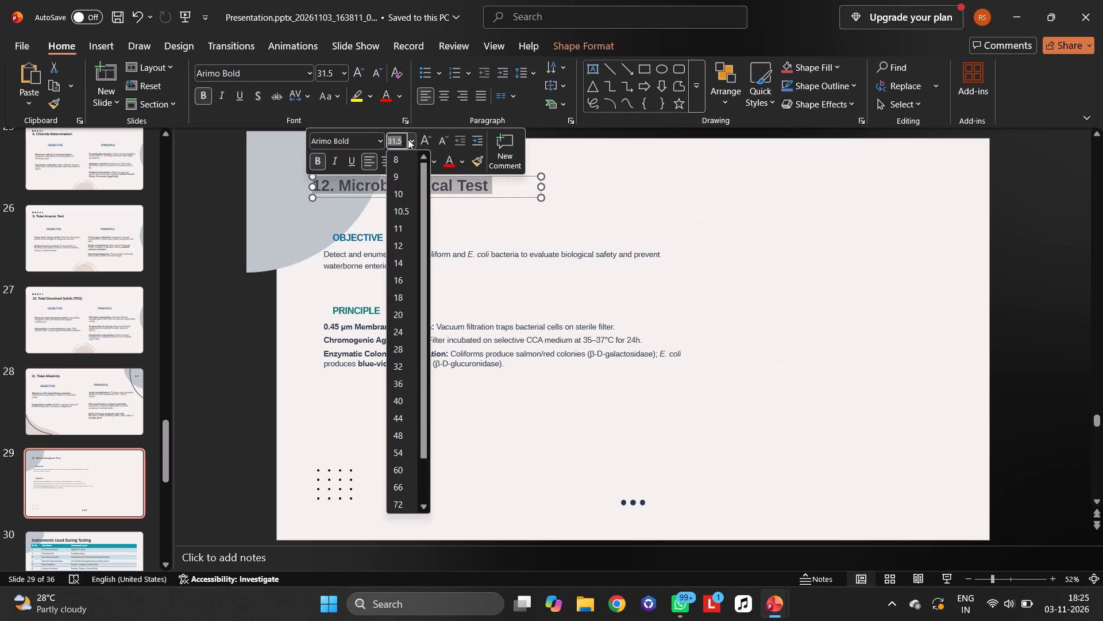
{"action": "left_click", "coordinate": [395, 393]}
{"action": "left_click", "coordinate": [428, 264]}
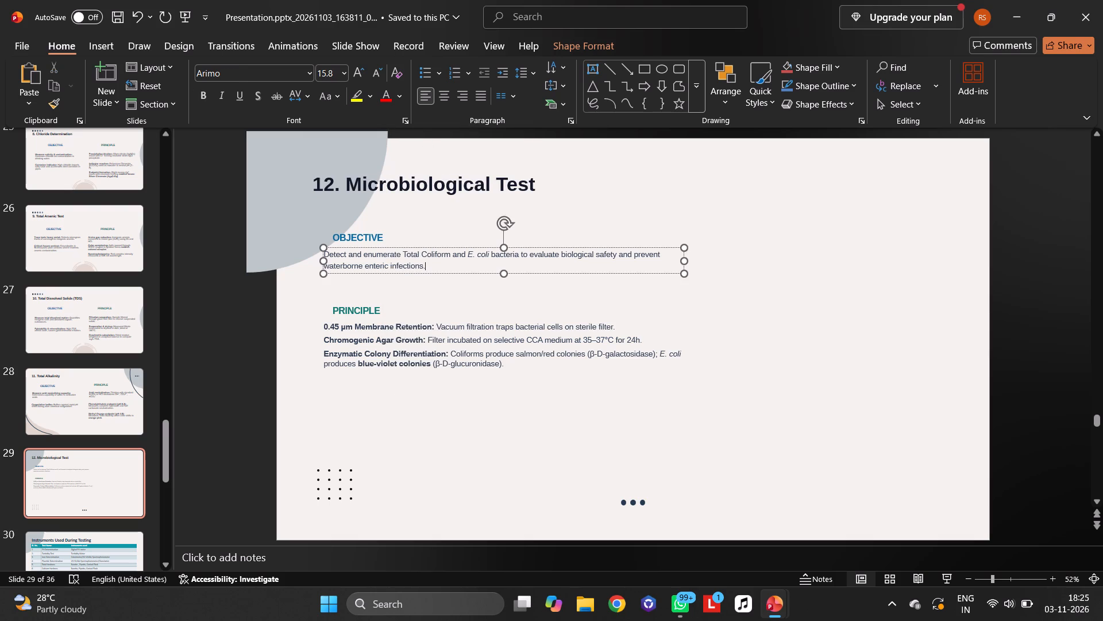
Shift the OBJECTIVE heading slightly up to left-align with the paragraph below it and set its font size to 32.
{"action": "left_click", "coordinate": [388, 236]}
{"action": "left_click", "coordinate": [383, 238]}
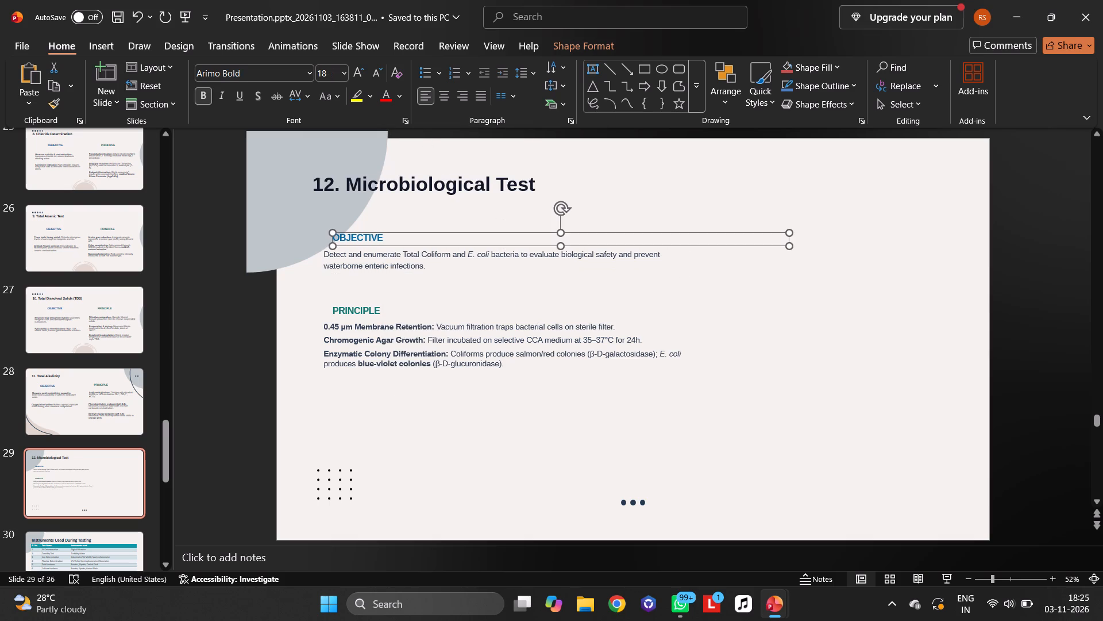
{"action": "left_click_drag", "start_coordinate": [383, 238], "coordinate": [372, 234]}
{"action": "left_click", "coordinate": [381, 231]}
{"action": "left_click", "coordinate": [375, 233]}
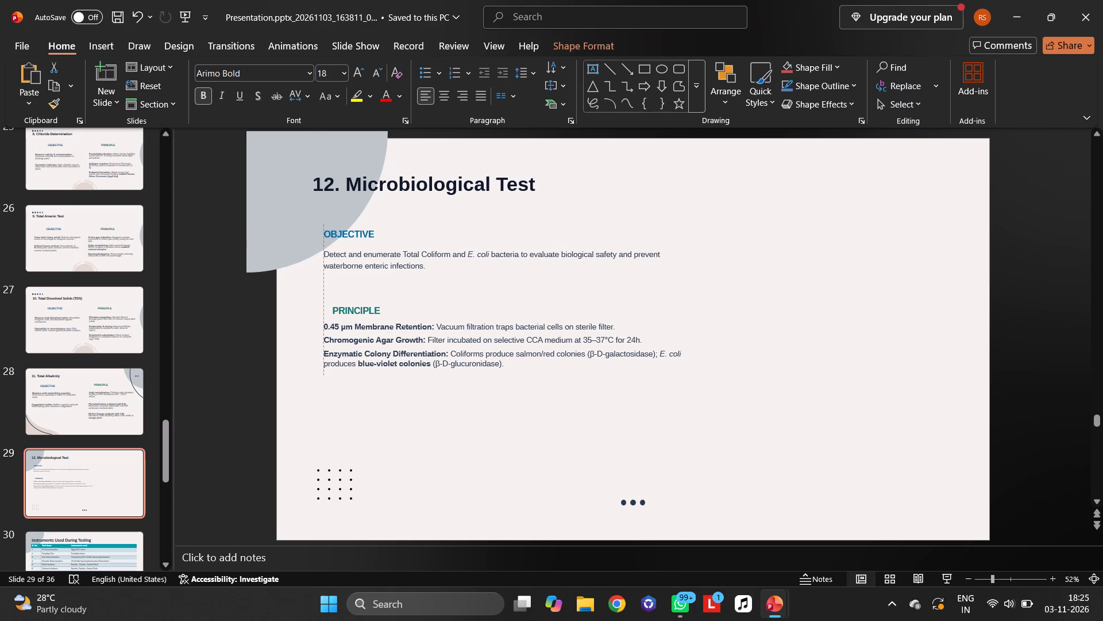
{"action": "left_click", "coordinate": [376, 233]}
{"action": "left_click_drag", "start_coordinate": [373, 233], "coordinate": [319, 239]}
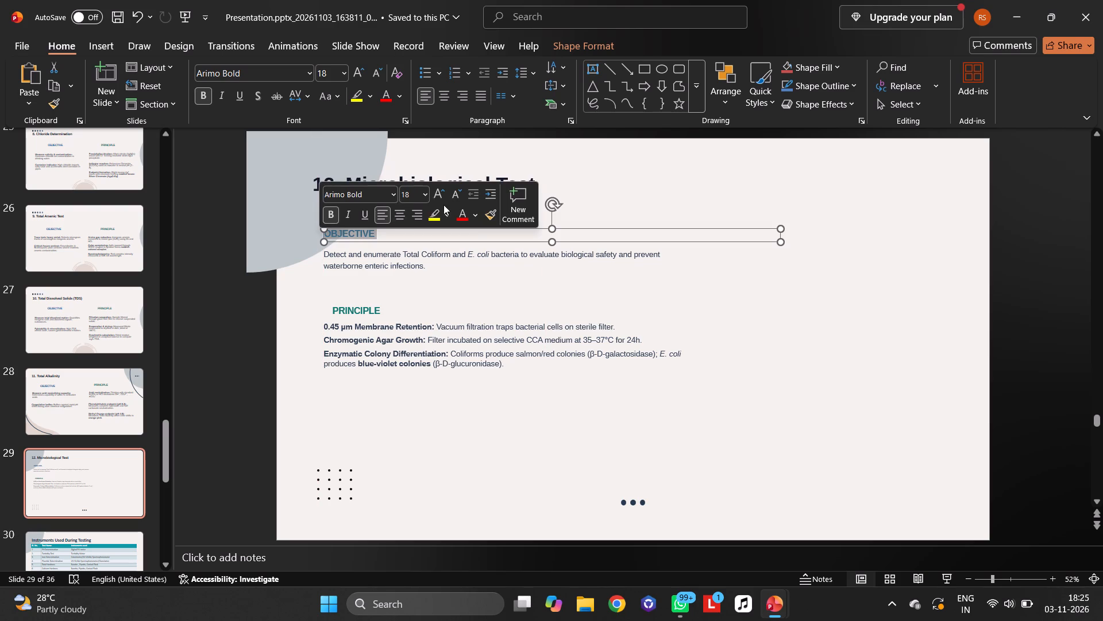
{"action": "left_click", "coordinate": [429, 198]}
{"action": "left_click", "coordinate": [414, 420]}
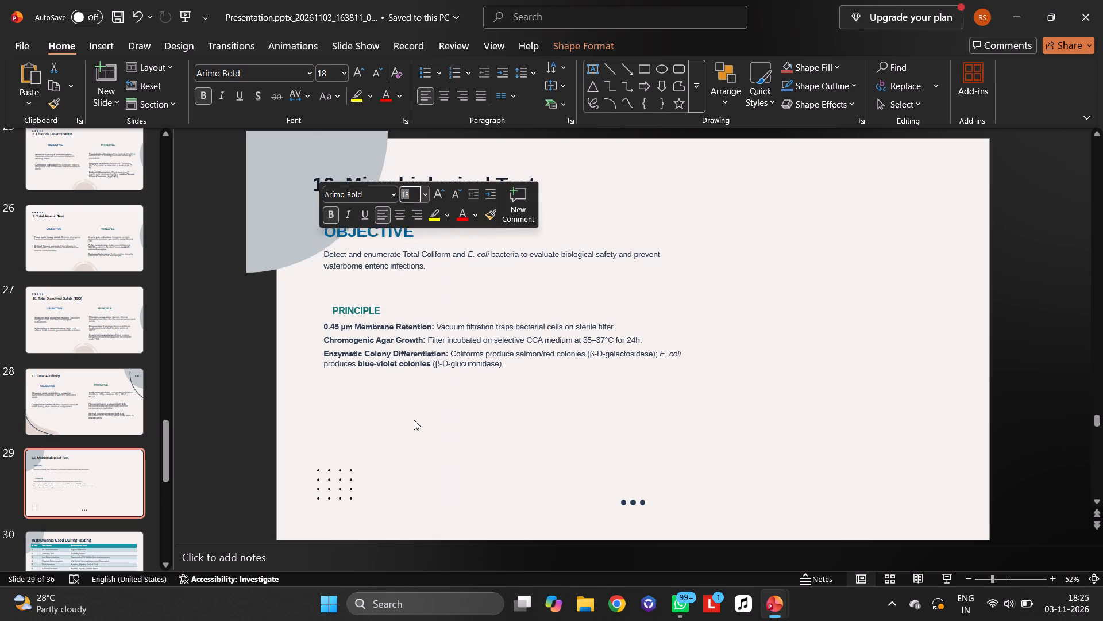
Set the "Detect and enumerate Total Coliform" objective paragraph to font size 28.
{"action": "left_click", "coordinate": [414, 252]}
{"action": "left_click", "coordinate": [422, 265]}
{"action": "left_click_drag", "start_coordinate": [425, 266], "coordinate": [317, 240]}
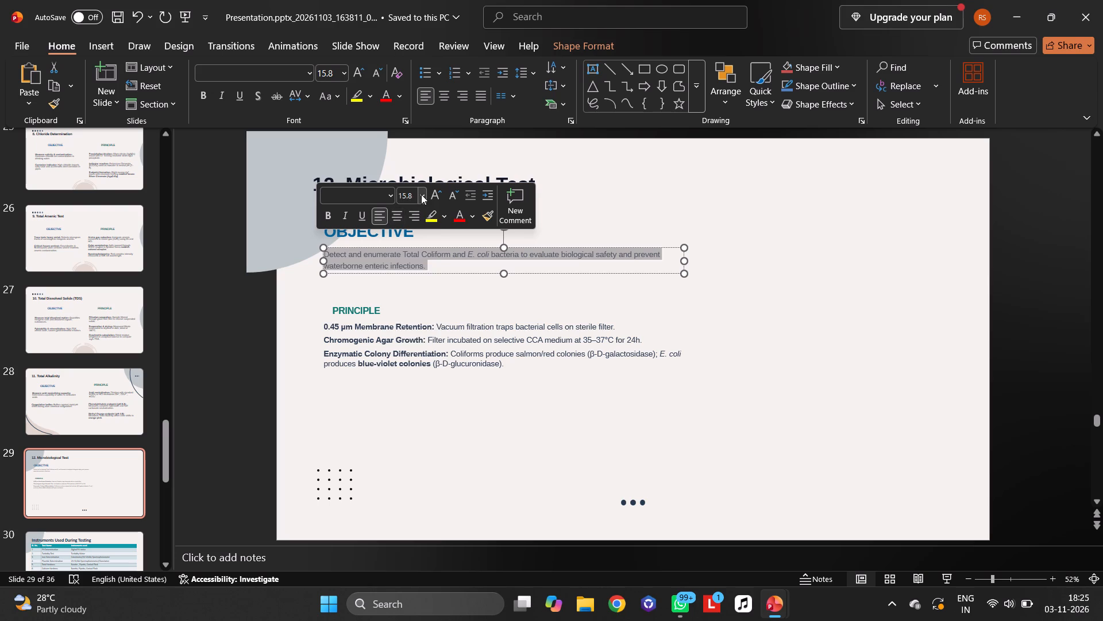
{"action": "left_click", "coordinate": [421, 194]}
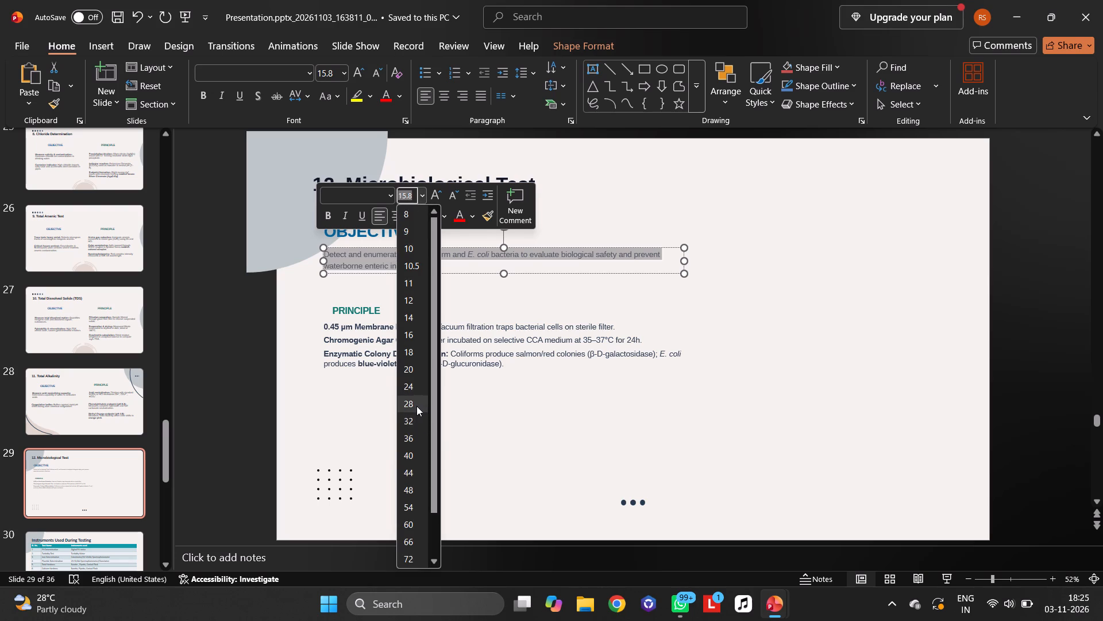
{"action": "left_click", "coordinate": [416, 406]}
Set the PRINCIPLE heading of the Microbiological Test slide to font size 32.
{"action": "left_click", "coordinate": [380, 318]}
{"action": "left_click", "coordinate": [380, 309]}
{"action": "left_click_drag", "start_coordinate": [380, 309], "coordinate": [364, 310]}
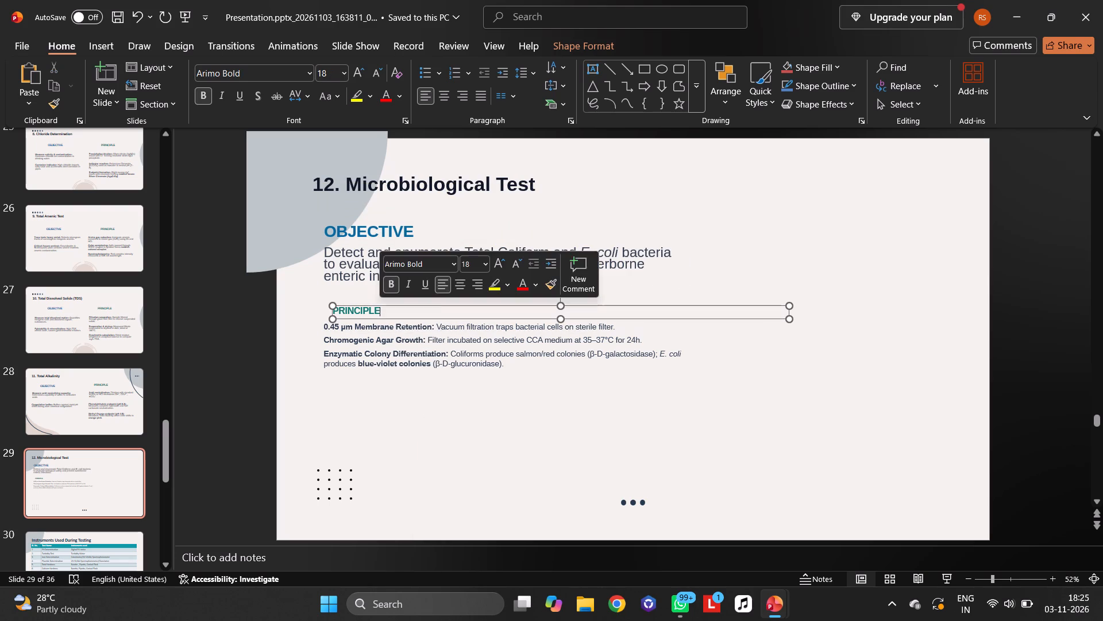
{"action": "left_click_drag", "start_coordinate": [364, 310], "coordinate": [318, 310]}
{"action": "left_click", "coordinate": [419, 267]}
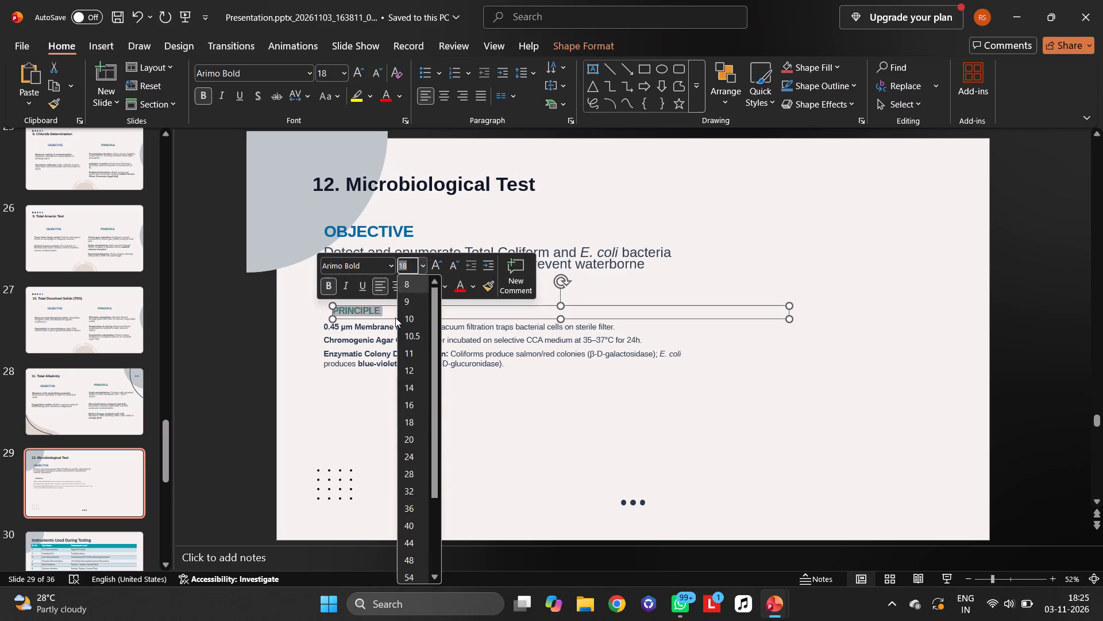
{"action": "left_click", "coordinate": [418, 489]}
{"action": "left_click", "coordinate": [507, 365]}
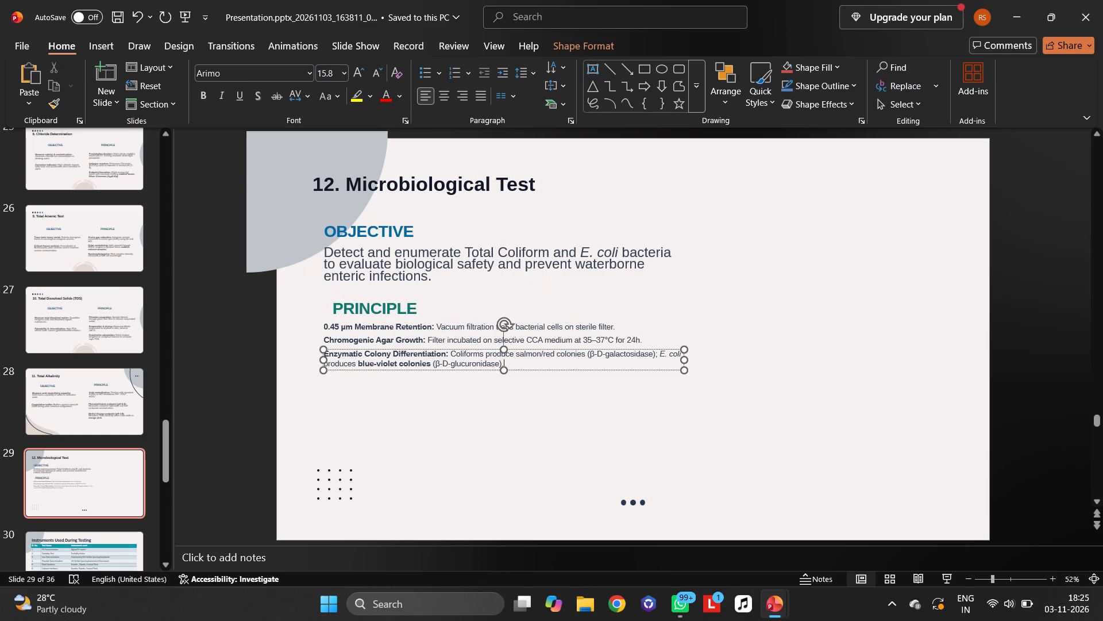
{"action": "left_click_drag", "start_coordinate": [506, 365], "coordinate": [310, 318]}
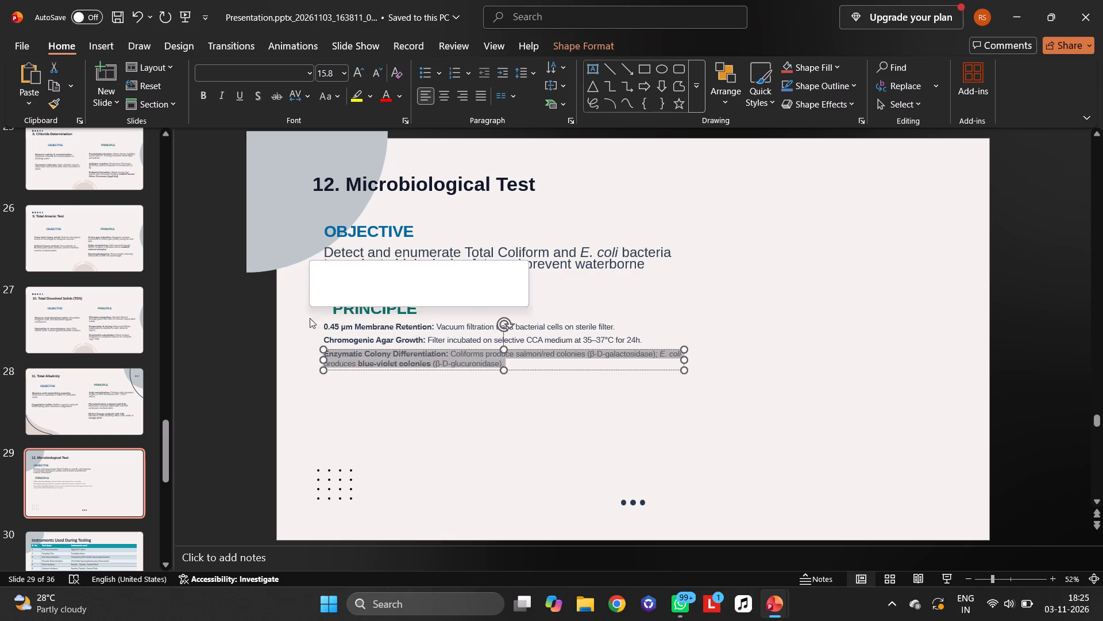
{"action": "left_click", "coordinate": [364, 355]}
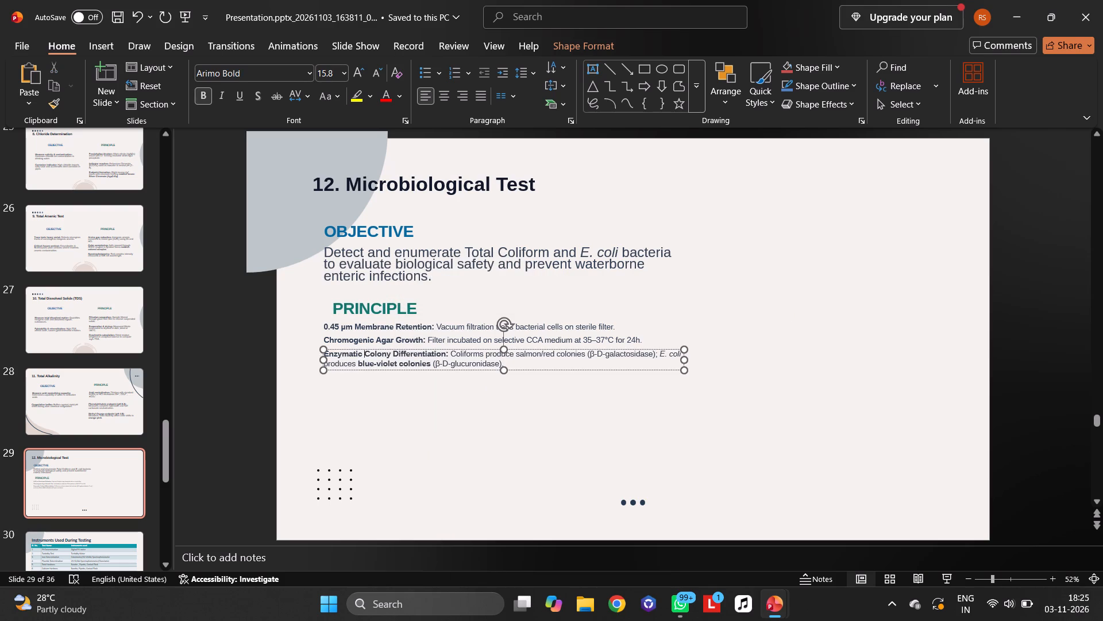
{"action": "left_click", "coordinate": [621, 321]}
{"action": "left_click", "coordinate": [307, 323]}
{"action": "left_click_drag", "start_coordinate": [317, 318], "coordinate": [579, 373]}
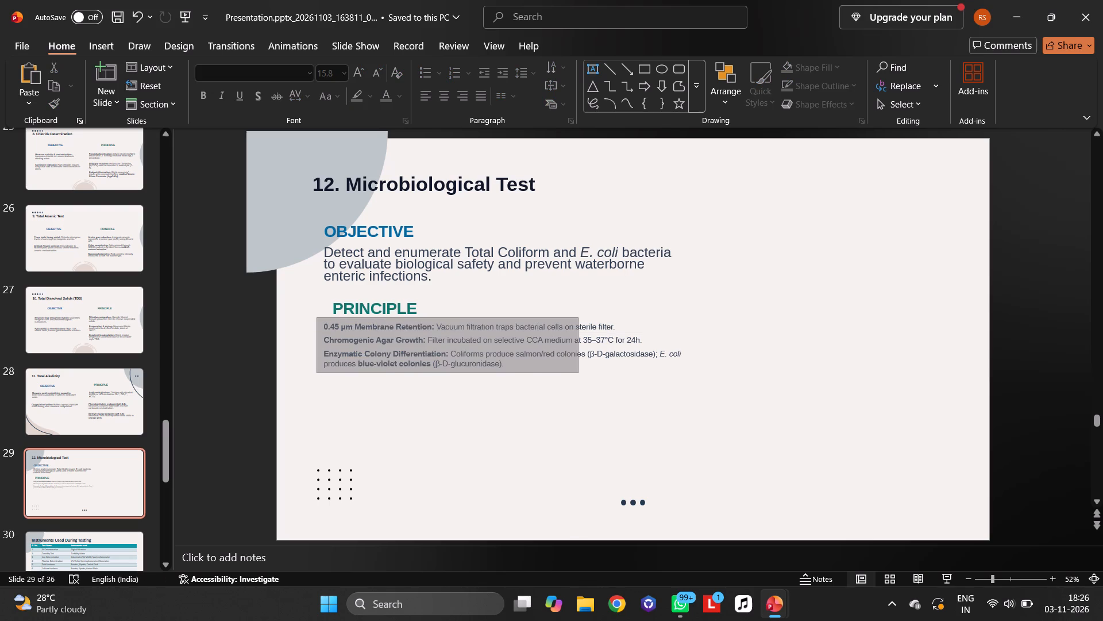
Set the "0.45 µm Membrane Retention" paragraph under PRINCIPLE to font size 28.
{"action": "left_click_drag", "start_coordinate": [613, 328], "coordinate": [190, 326]}
{"action": "left_click", "coordinate": [299, 281]}
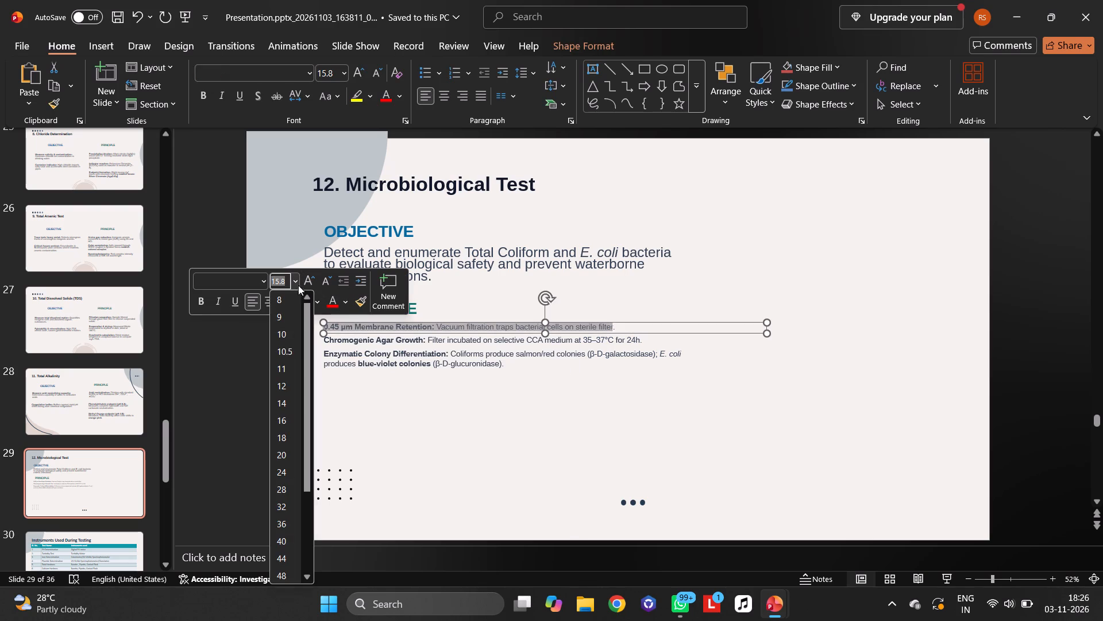
{"action": "left_click", "coordinate": [288, 492]}
{"action": "left_click", "coordinate": [607, 339]}
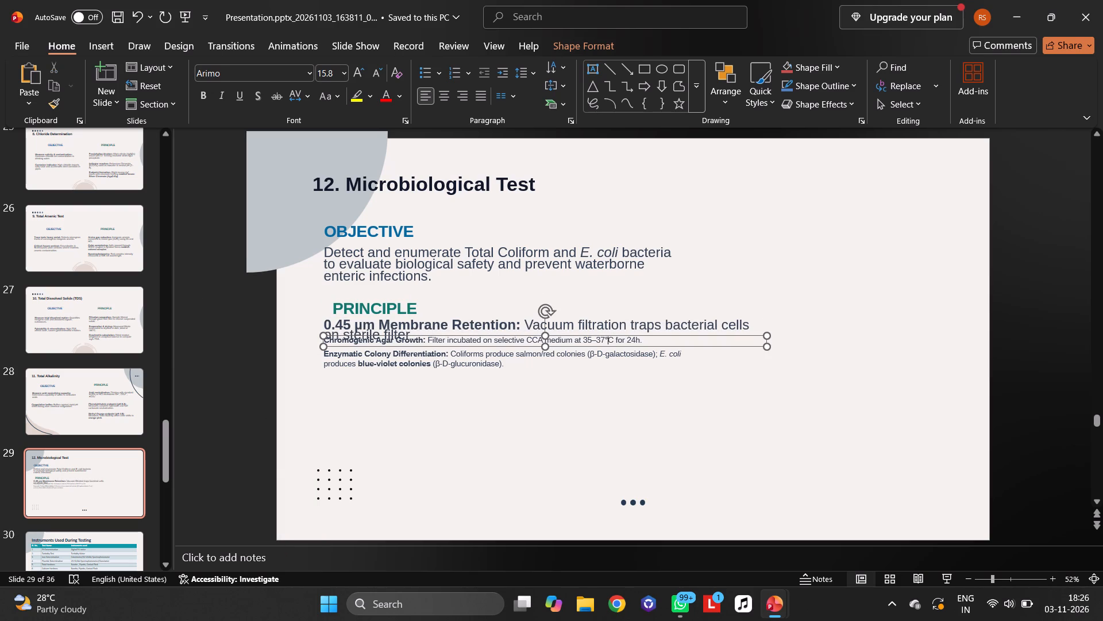
Set the "Chromogenic Agar Growth" paragraph on the Microbiological Test slide to font size 28.
{"action": "left_click", "coordinate": [642, 339]}
{"action": "left_click_drag", "start_coordinate": [642, 339], "coordinate": [238, 352]}
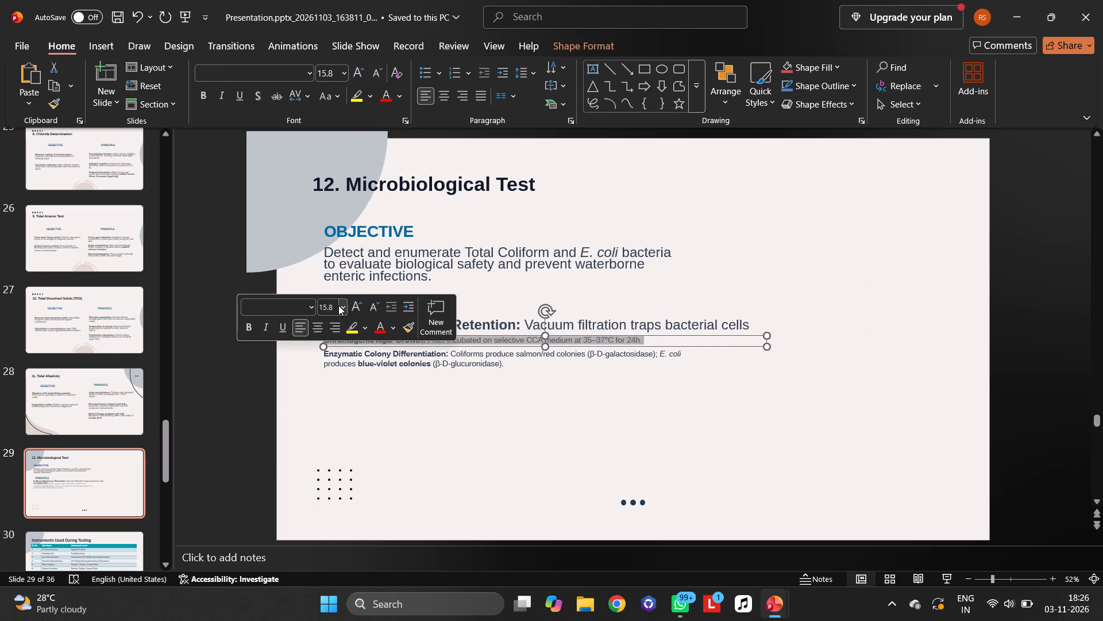
{"action": "left_click", "coordinate": [338, 305]}
{"action": "left_click", "coordinate": [340, 200]}
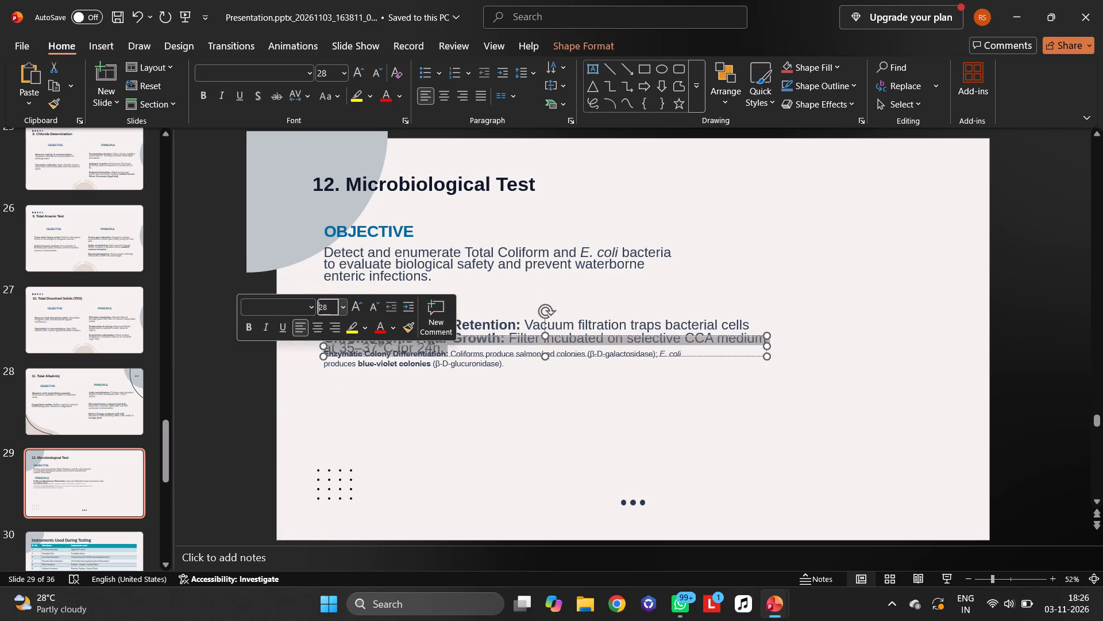
Set the "Enzymatic Colony Differentiation" paragraph to font size 28.
{"action": "left_click", "coordinate": [511, 365]}
{"action": "left_click_drag", "start_coordinate": [511, 367], "coordinate": [157, 324]}
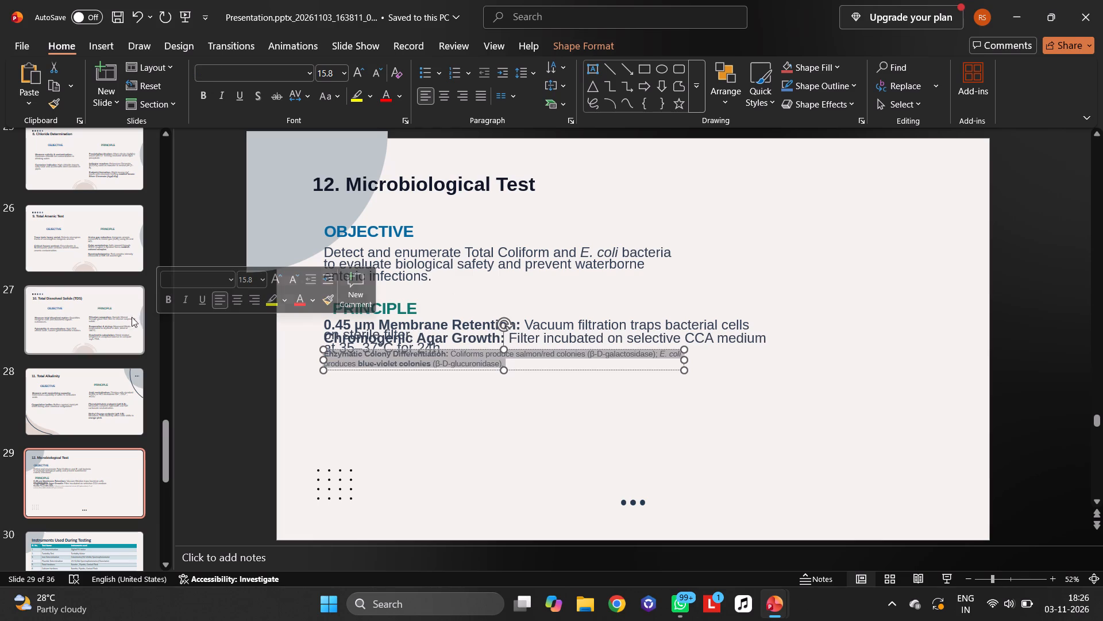
{"action": "left_click", "coordinate": [260, 279]}
{"action": "left_click", "coordinate": [255, 487]}
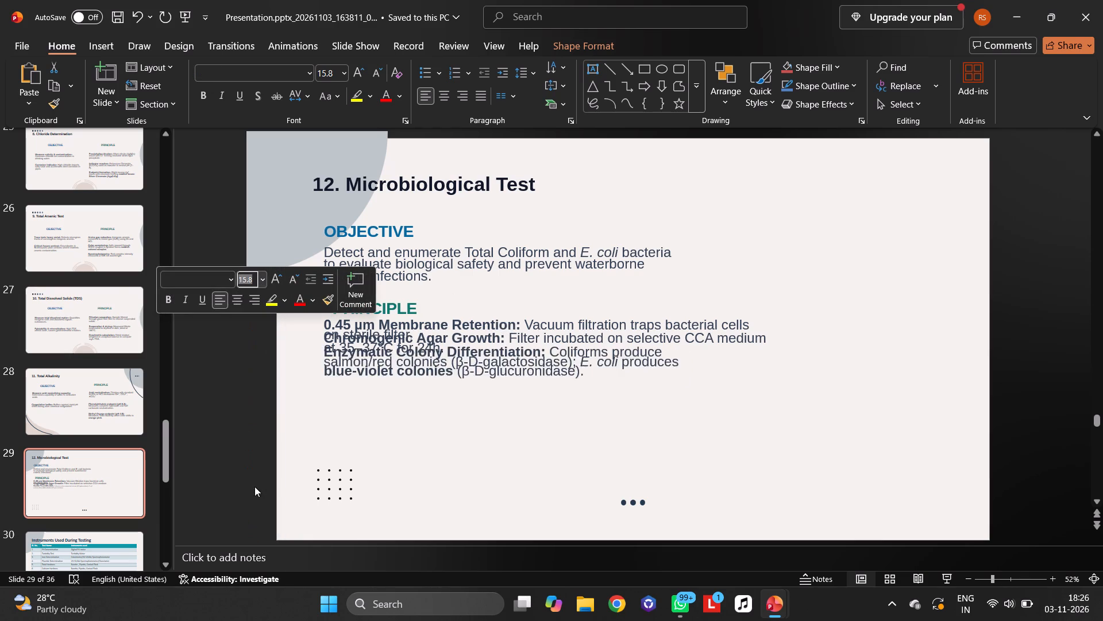
{"action": "left_click", "coordinate": [281, 413]}
Move the three overlapping PRINCIPLE paragraphs down the slide, evenly spaced and left-aligned, with Enzymatic Colony Differentiation lowest.
{"action": "left_click_drag", "start_coordinate": [319, 357], "coordinate": [323, 394]}
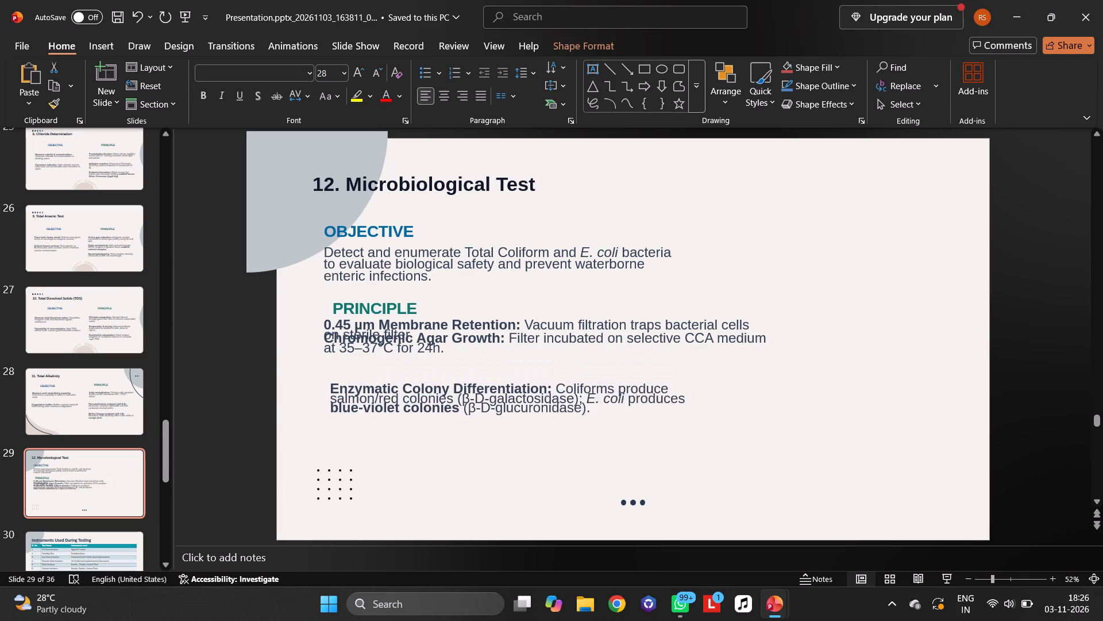
{"action": "left_click_drag", "start_coordinate": [323, 394], "coordinate": [318, 431]}
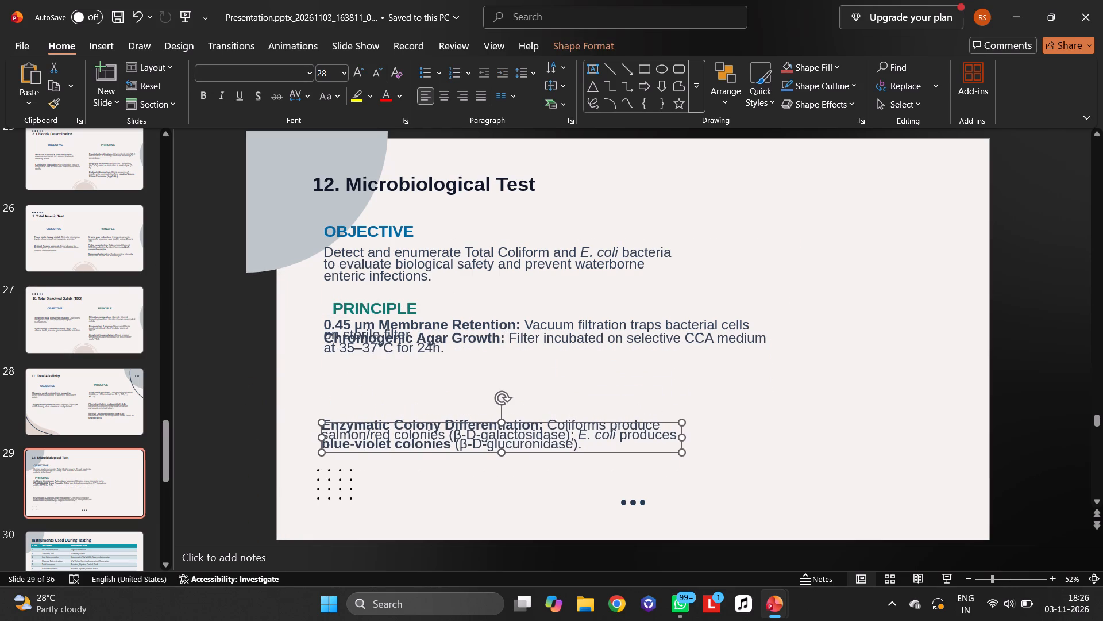
{"action": "left_click_drag", "start_coordinate": [322, 341], "coordinate": [321, 390]}
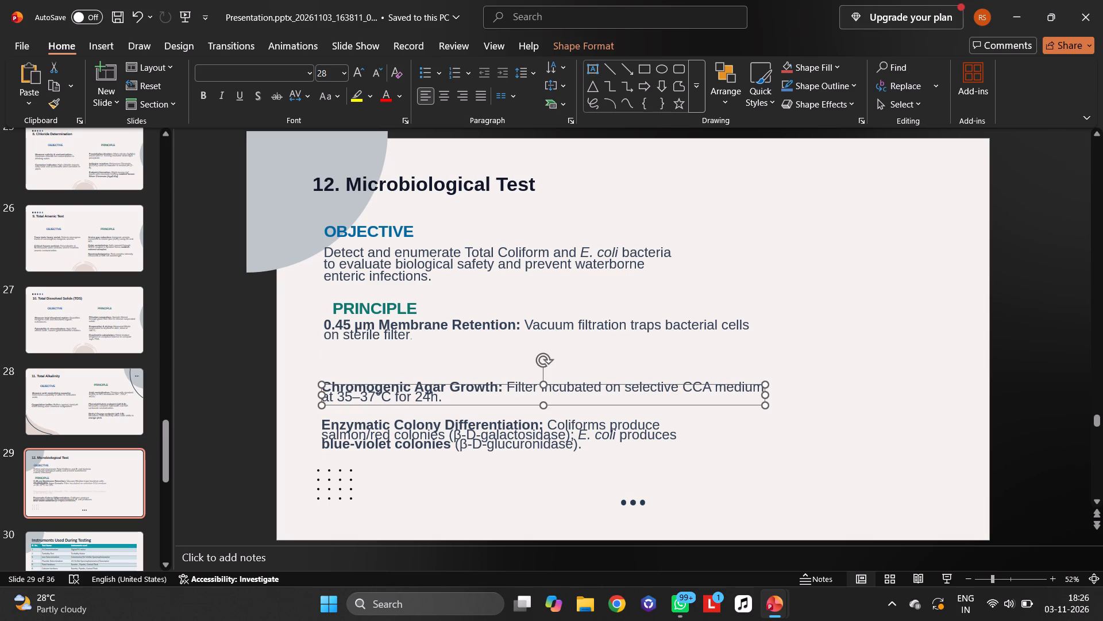
{"action": "left_click_drag", "start_coordinate": [323, 332], "coordinate": [322, 348]}
{"action": "left_click", "coordinate": [279, 355]}
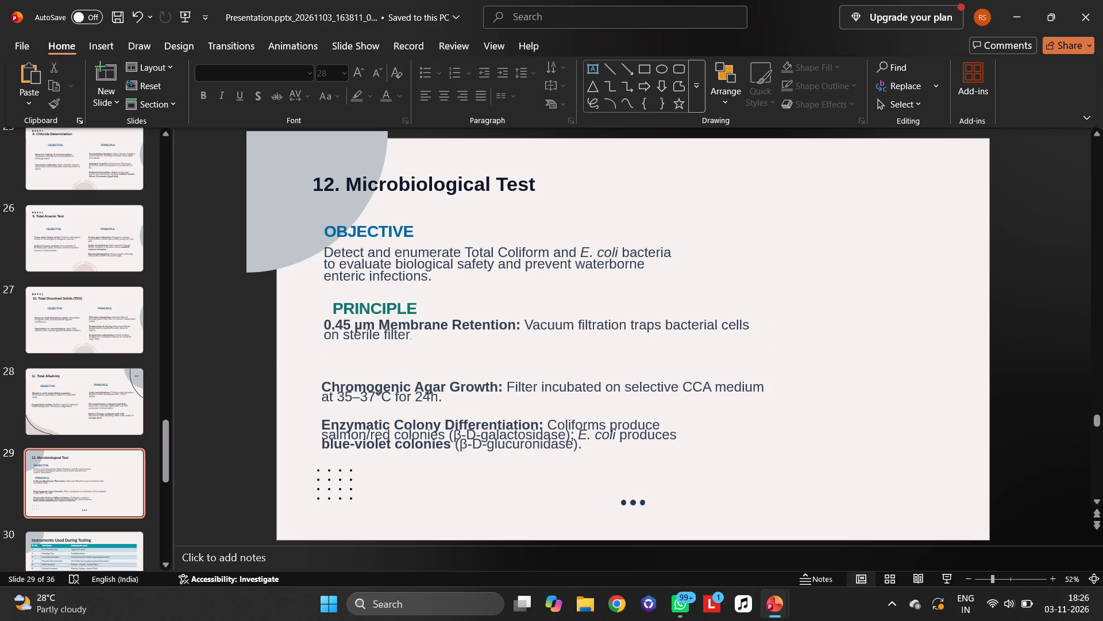
{"action": "left_click_drag", "start_coordinate": [319, 322], "coordinate": [317, 350]}
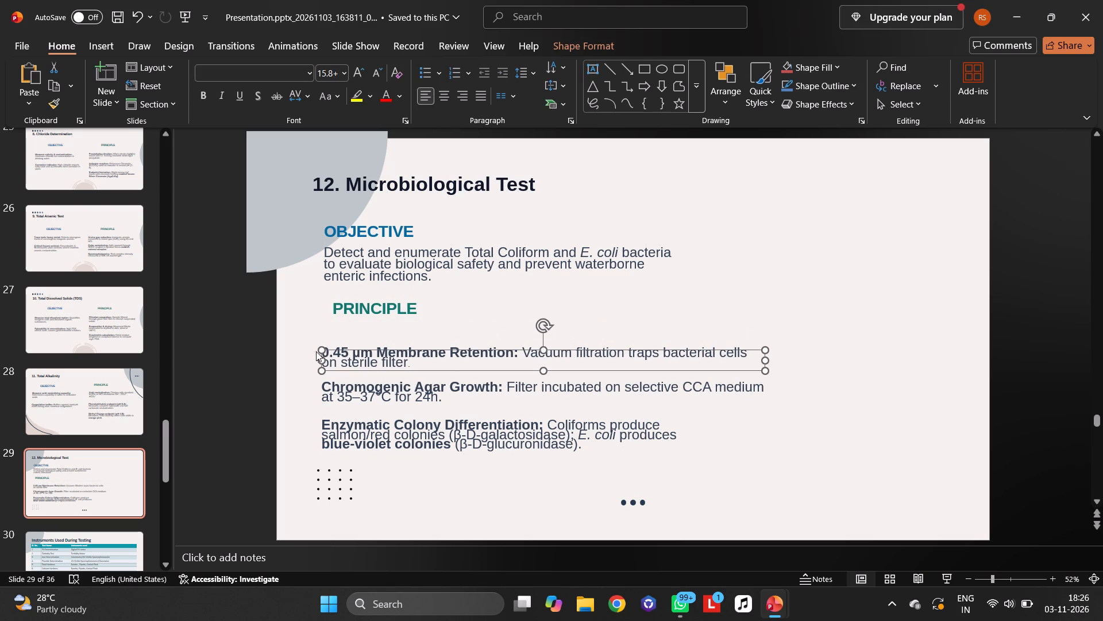
Move the PRINCIPLE heading slightly down and left-align it with the paragraphs below it.
{"action": "left_click_drag", "start_coordinate": [330, 305], "coordinate": [314, 318]}
{"action": "left_click_drag", "start_coordinate": [314, 318], "coordinate": [320, 319]}
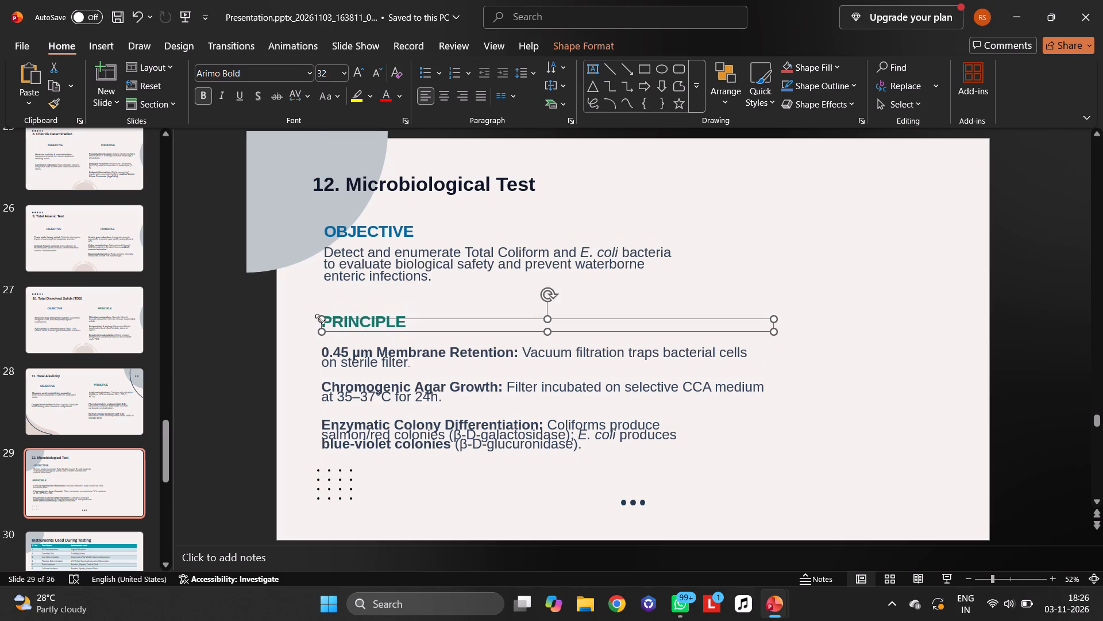
Move the objective paragraph and OBJECTIVE heading down, left-aligned above PRINCIPLE, and reposition the grey quarter-circle at the slide's corner.
{"action": "left_click_drag", "start_coordinate": [322, 251], "coordinate": [320, 275]}
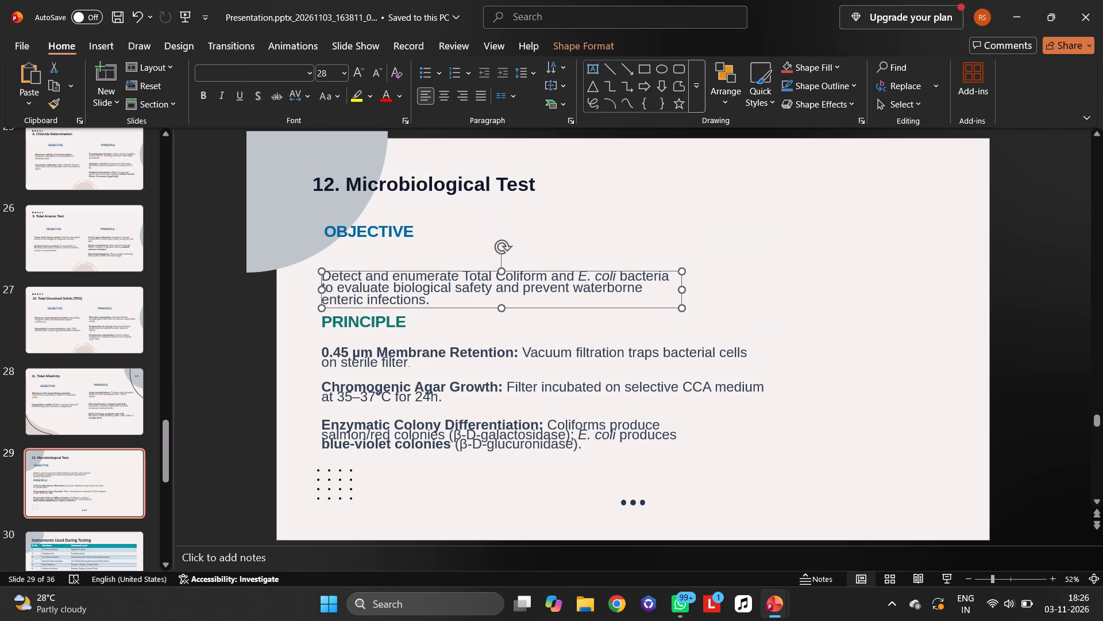
{"action": "left_click", "coordinate": [325, 231]}
{"action": "left_click", "coordinate": [318, 229]}
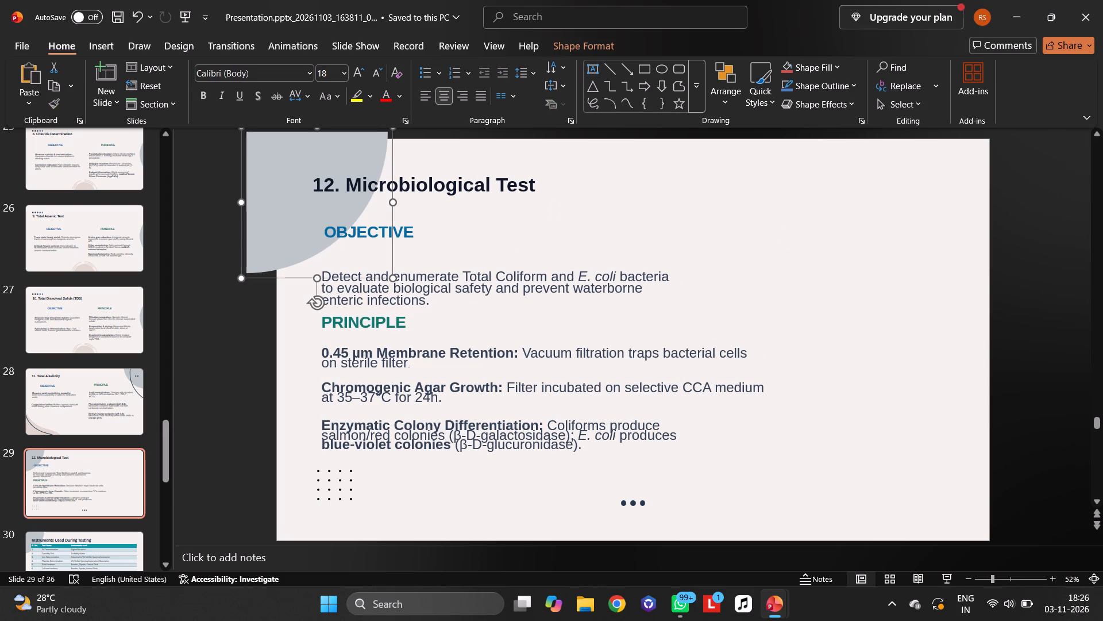
{"action": "left_click_drag", "start_coordinate": [323, 229], "coordinate": [321, 243]}
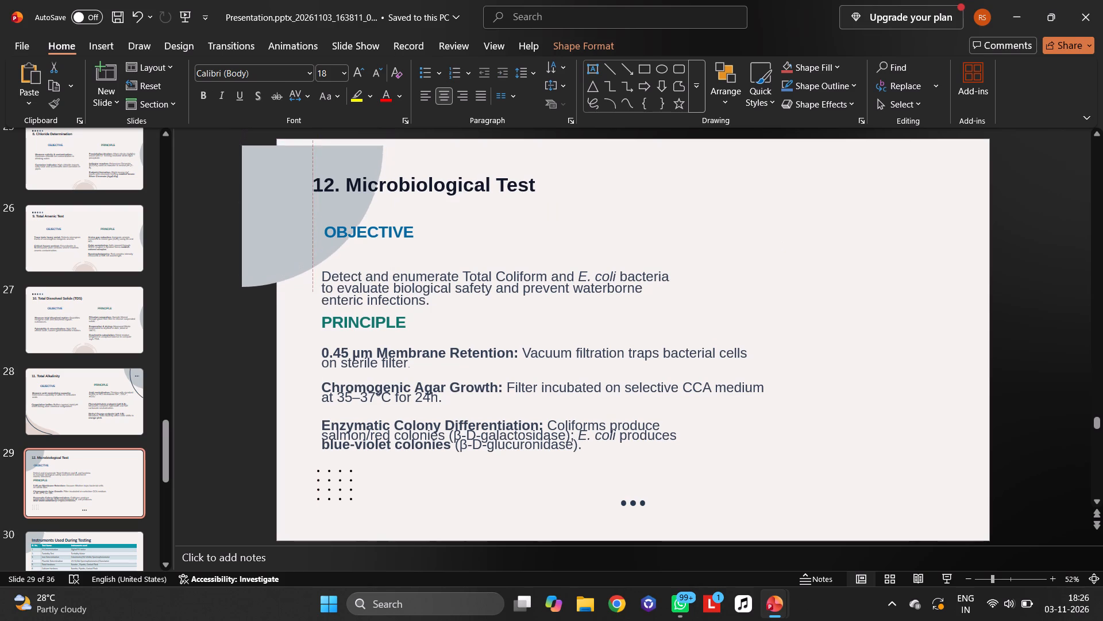
{"action": "left_click_drag", "start_coordinate": [321, 243], "coordinate": [295, 214]}
{"action": "left_click_drag", "start_coordinate": [322, 228], "coordinate": [321, 231]}
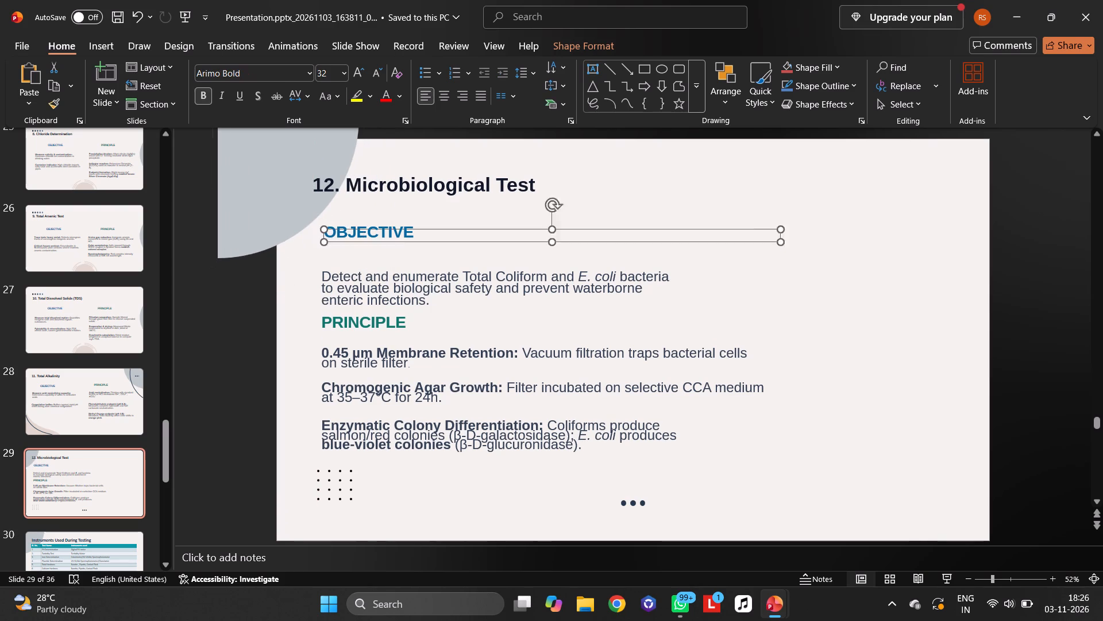
{"action": "left_click_drag", "start_coordinate": [321, 231], "coordinate": [319, 244]}
{"action": "left_click_drag", "start_coordinate": [275, 216], "coordinate": [292, 227]}
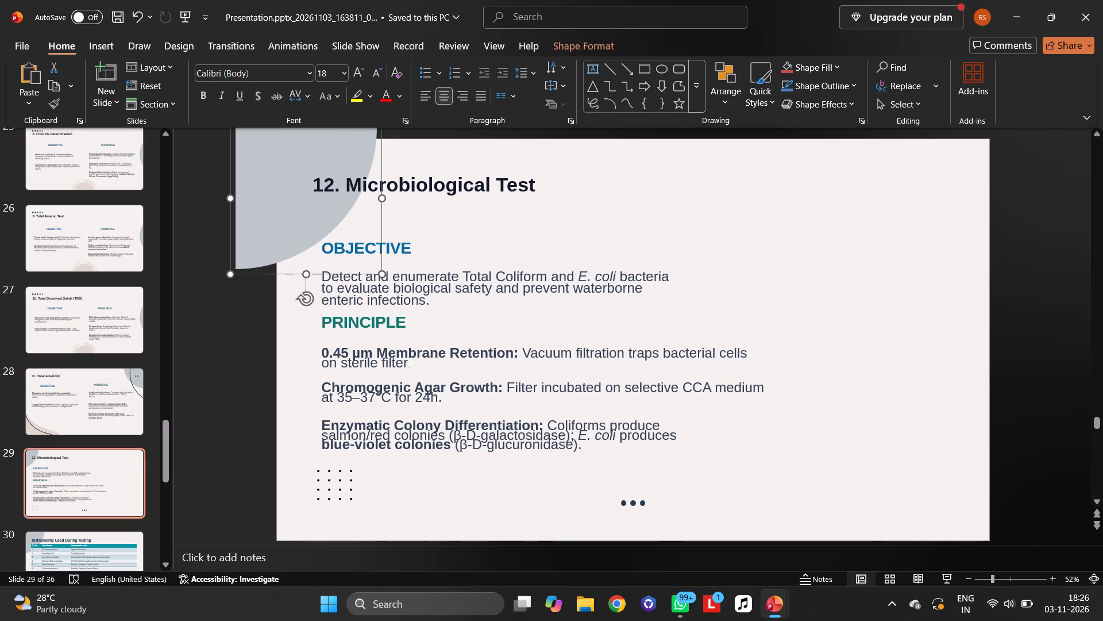
Shift the "12. Microbiological Test" title slightly right so it lines up with the headings below.
{"action": "left_click_drag", "start_coordinate": [314, 180], "coordinate": [318, 181]}
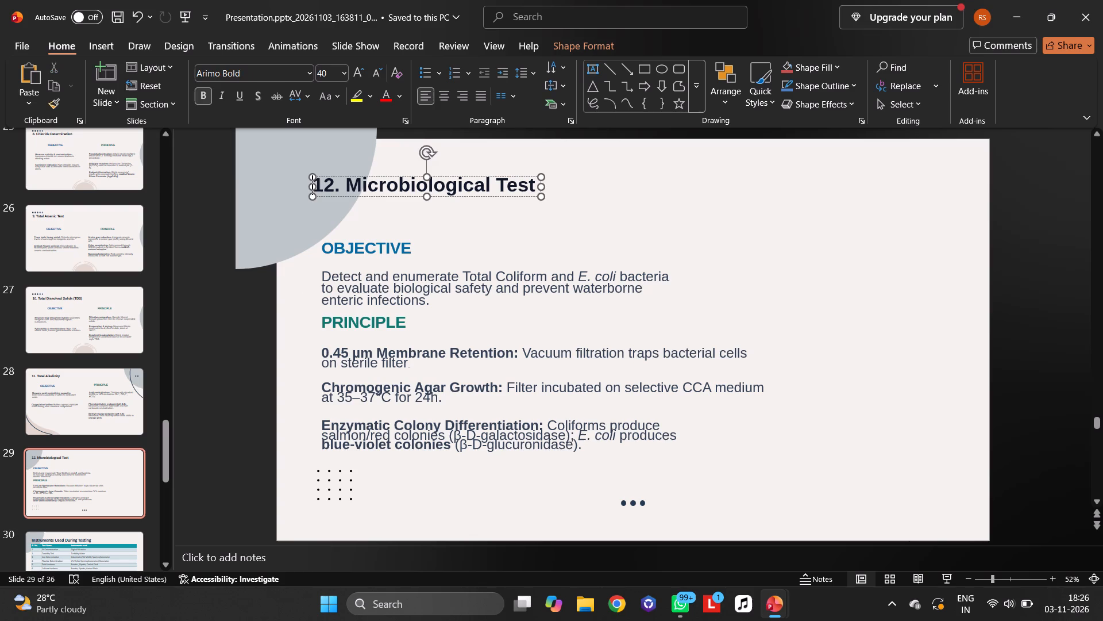
{"action": "left_click_drag", "start_coordinate": [318, 181], "coordinate": [321, 183]}
{"action": "left_click", "coordinate": [487, 227]}
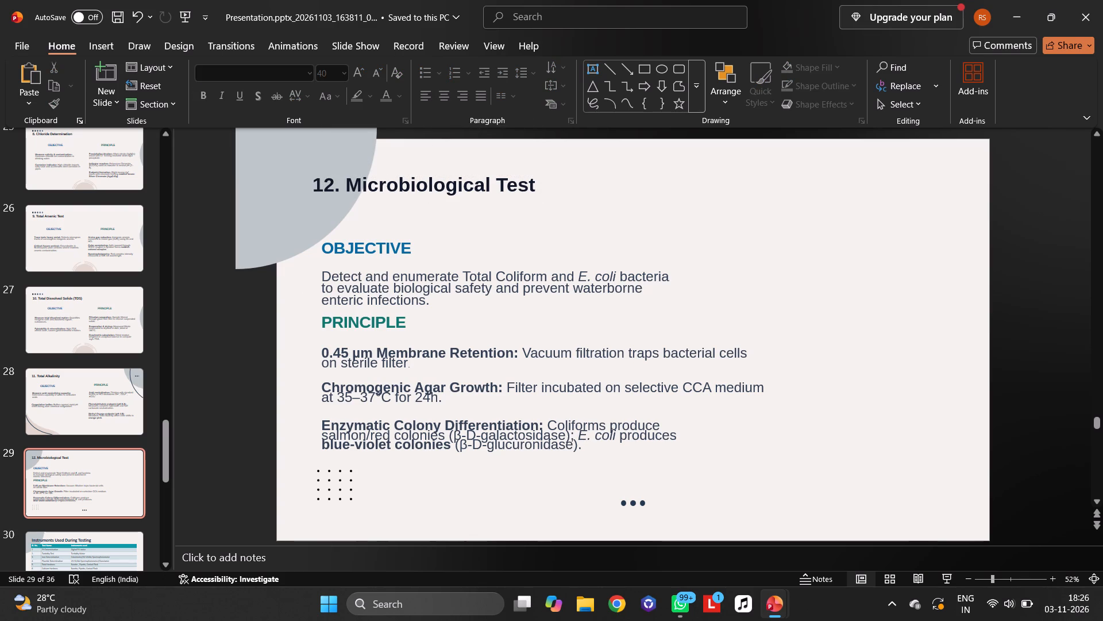
{"action": "left_click_drag", "start_coordinate": [535, 179], "coordinate": [544, 185]}
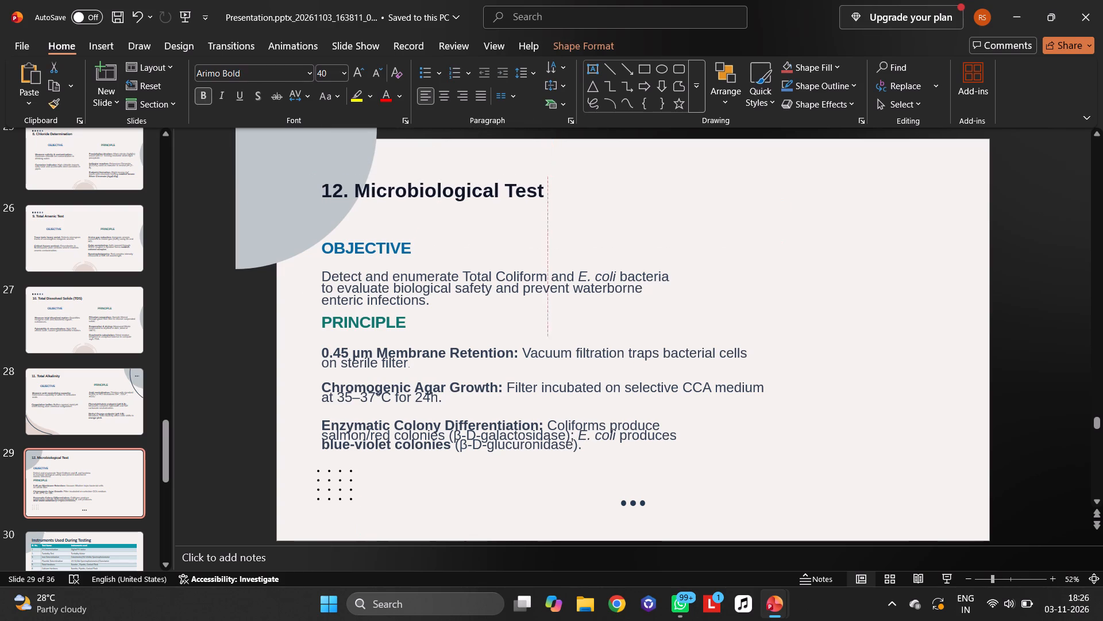
{"action": "left_click_drag", "start_coordinate": [544, 185], "coordinate": [541, 189]}
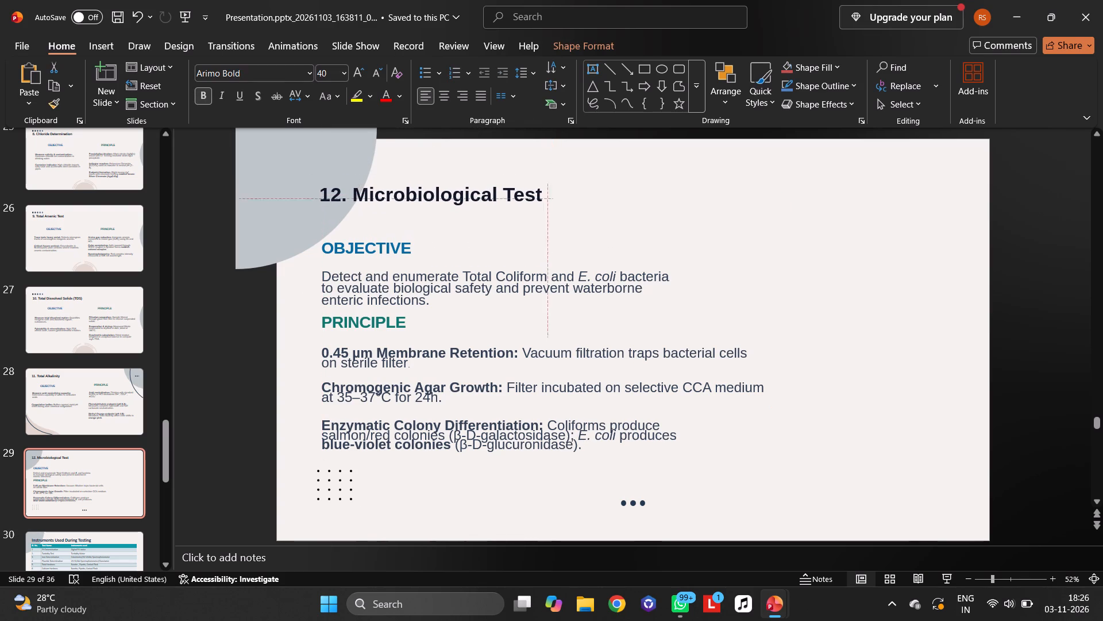
{"action": "left_click_drag", "start_coordinate": [541, 189], "coordinate": [542, 181]}
Review the Instruments Used During Testing, Data Sheet of Water Quality Testing and Learning Outcomes slides.
{"action": "scroll", "coordinate": [87, 508], "scroll_direction": "down", "scroll_amount": 1}
{"action": "left_click", "coordinate": [87, 508]}
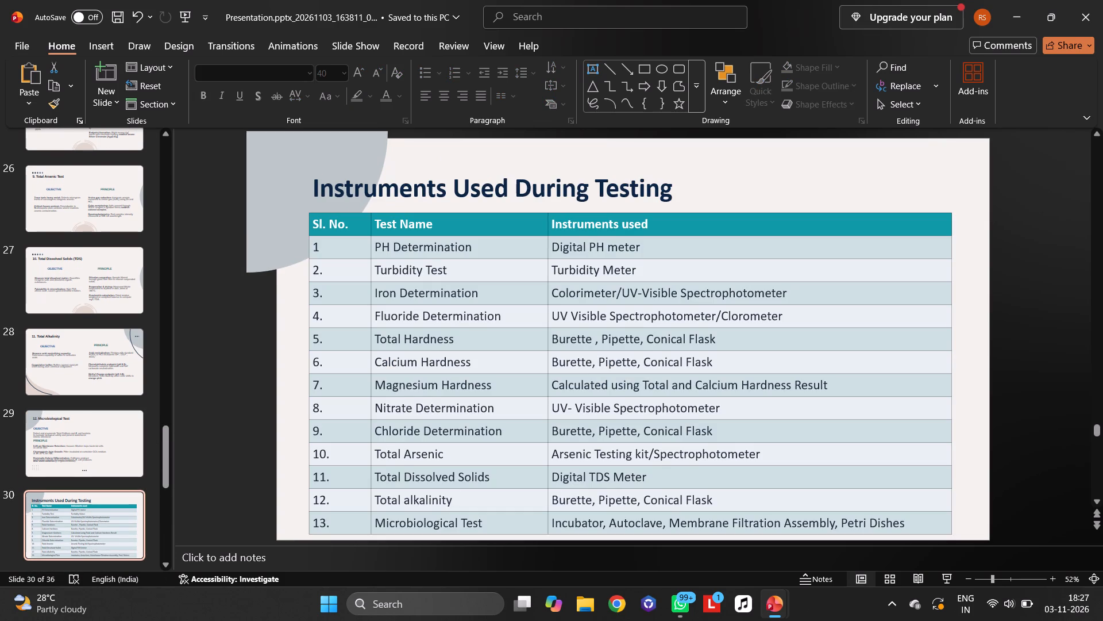
{"action": "left_click_drag", "start_coordinate": [163, 468], "coordinate": [163, 487]}
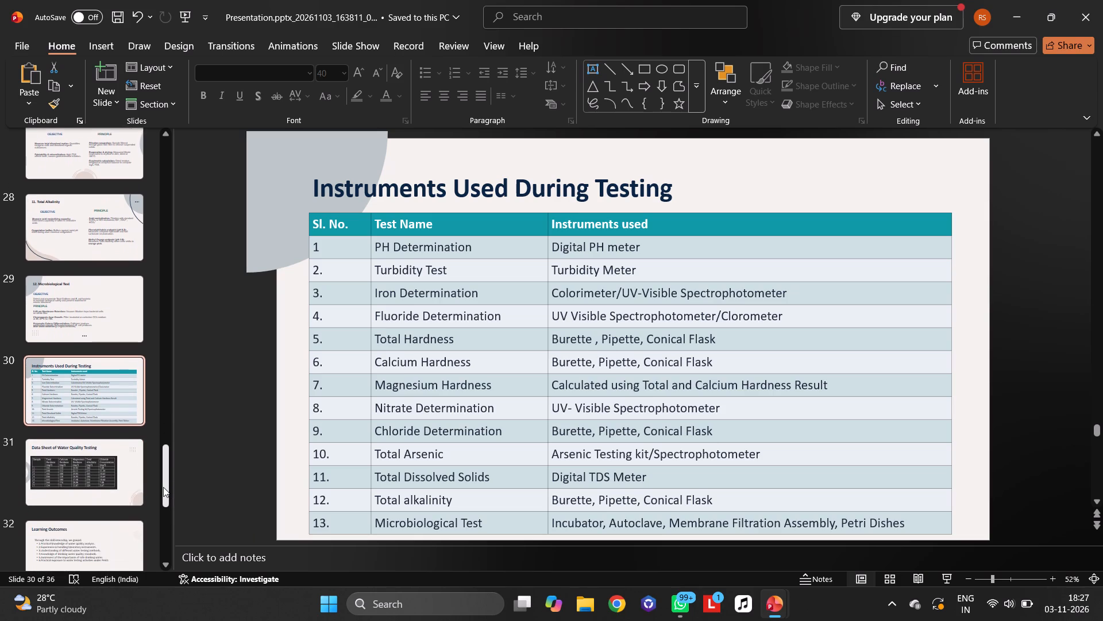
{"action": "left_click_drag", "start_coordinate": [163, 487], "coordinate": [163, 489]}
{"action": "left_click", "coordinate": [101, 486]}
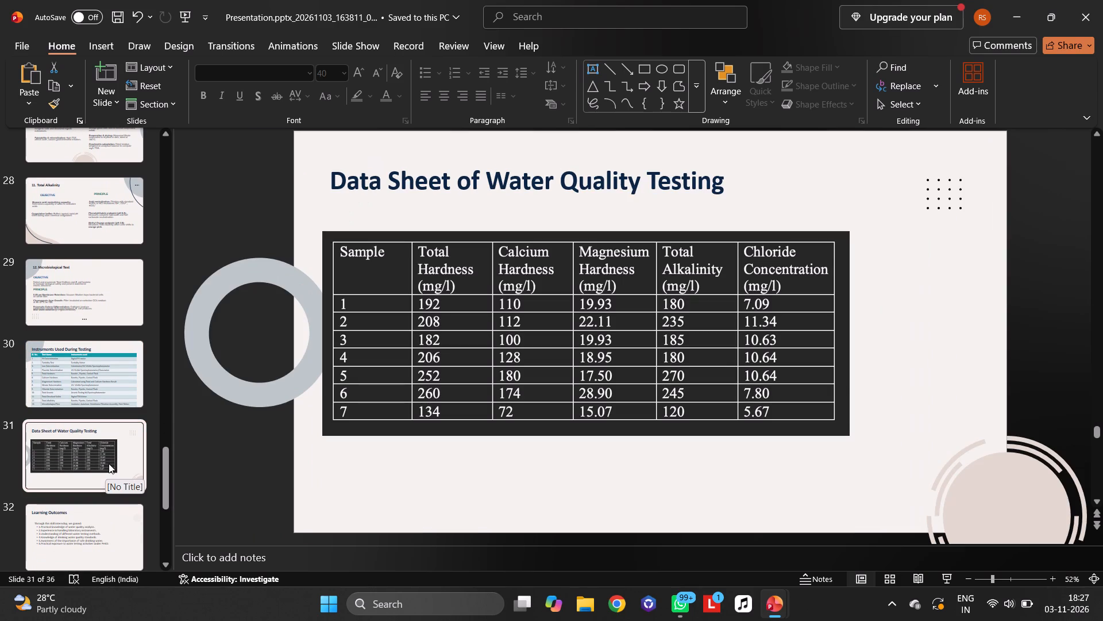
{"action": "left_click", "coordinate": [80, 543]}
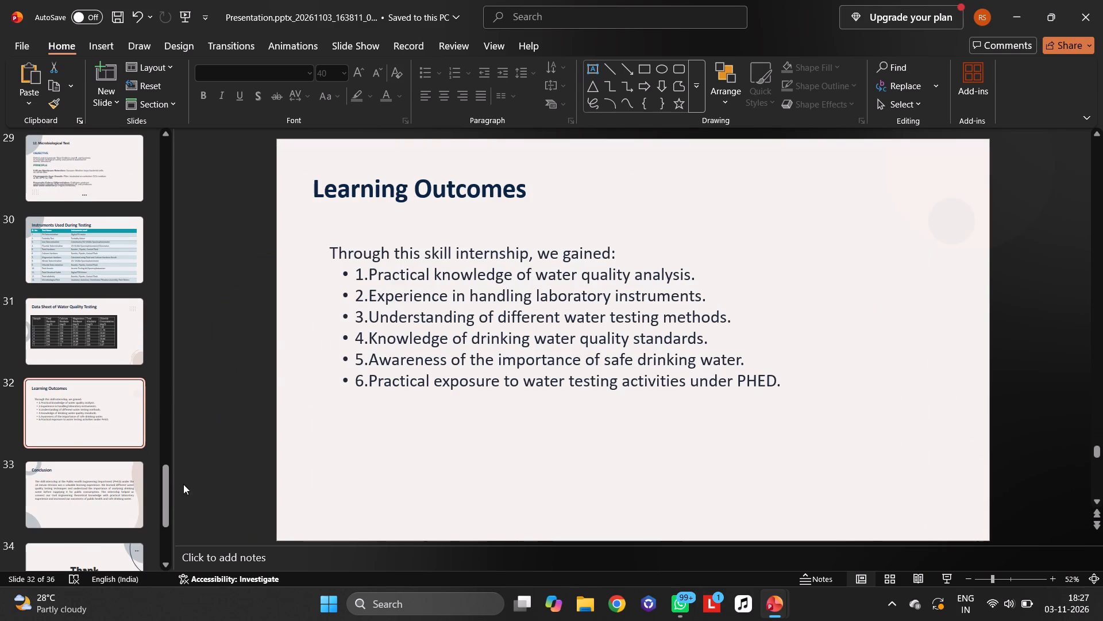
Widen the "You" text box on the Thank You slide so the word fits on one line.
{"action": "left_click_drag", "start_coordinate": [163, 498], "coordinate": [165, 524]}
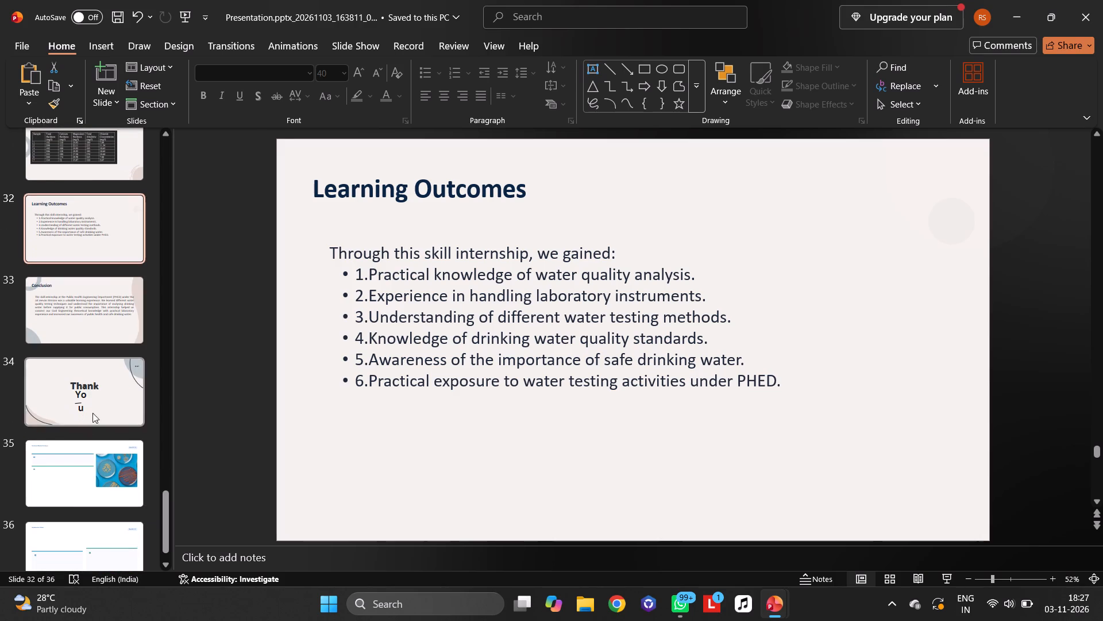
{"action": "left_click", "coordinate": [105, 396]}
{"action": "left_click", "coordinate": [657, 351]}
{"action": "left_click", "coordinate": [650, 367]}
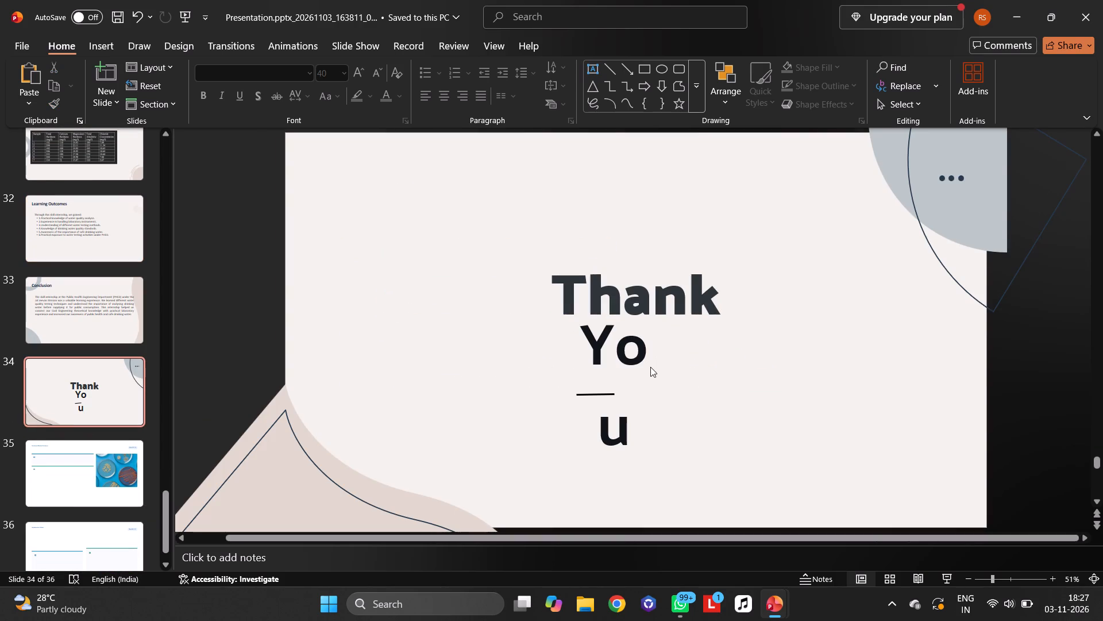
{"action": "left_click", "coordinate": [629, 358]}
{"action": "left_click", "coordinate": [635, 430]}
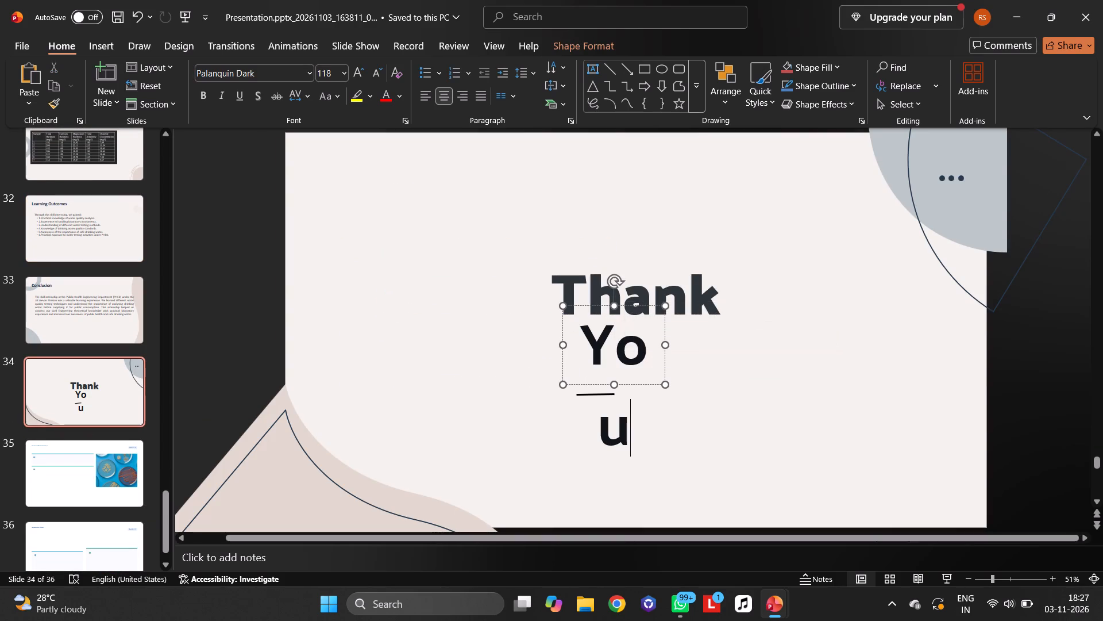
{"action": "key", "text": "BackSpace"}
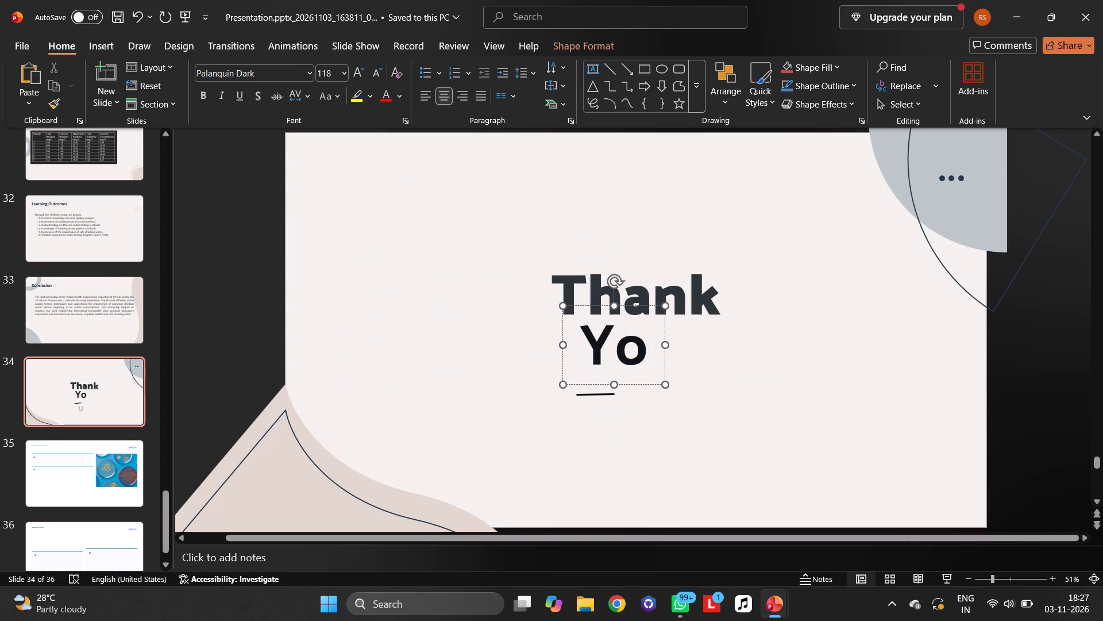
{"action": "key", "text": "u"}
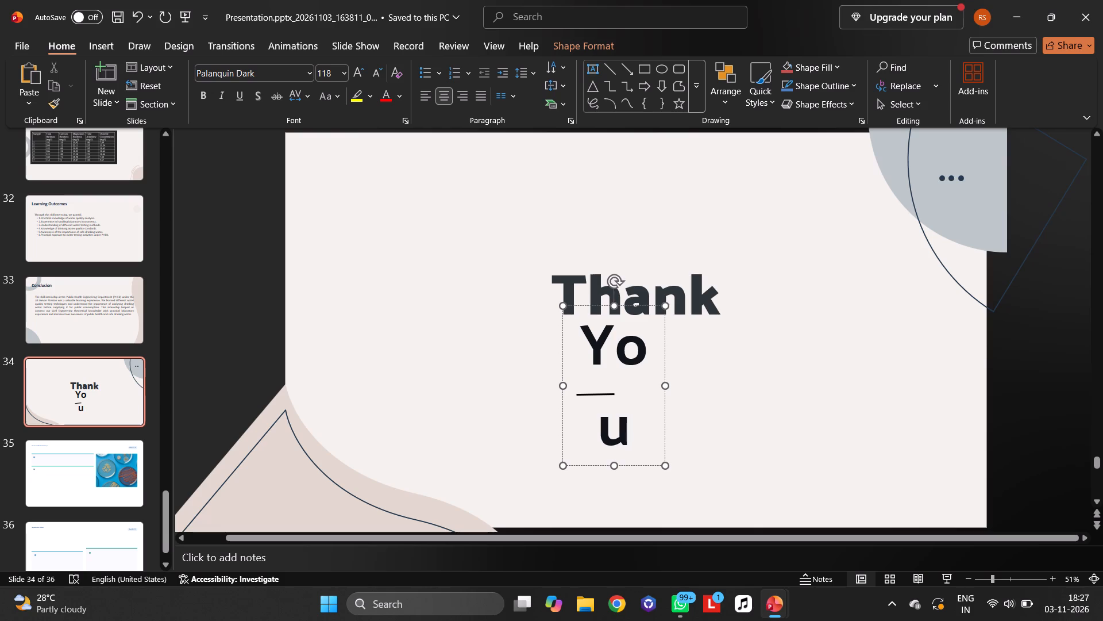
{"action": "left_click_drag", "start_coordinate": [665, 464], "coordinate": [714, 431]}
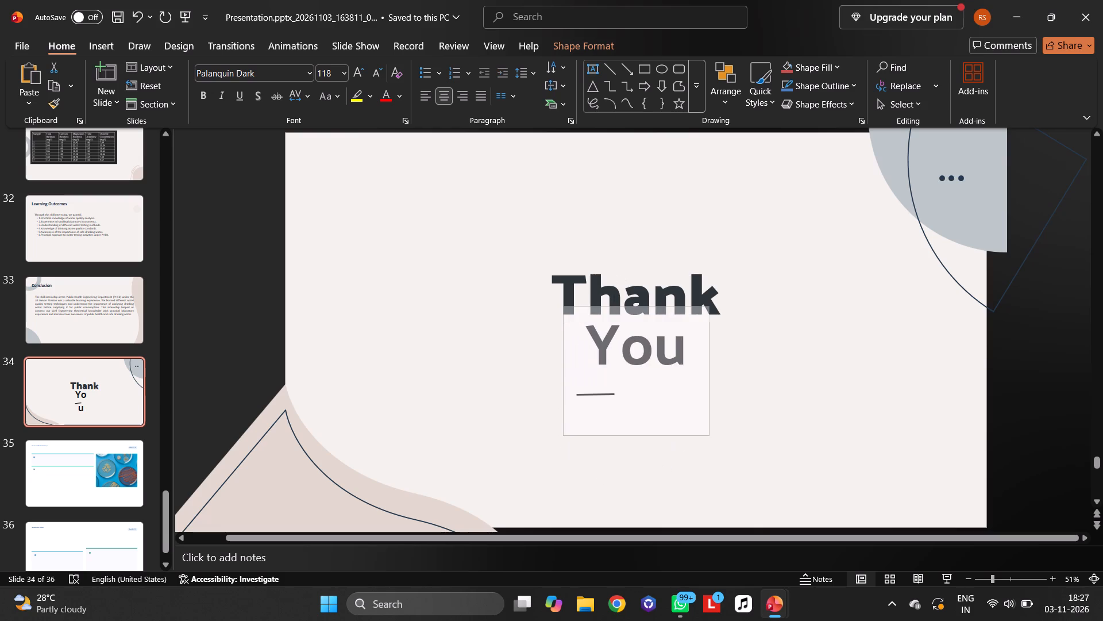
{"action": "left_click_drag", "start_coordinate": [714, 431], "coordinate": [720, 445]}
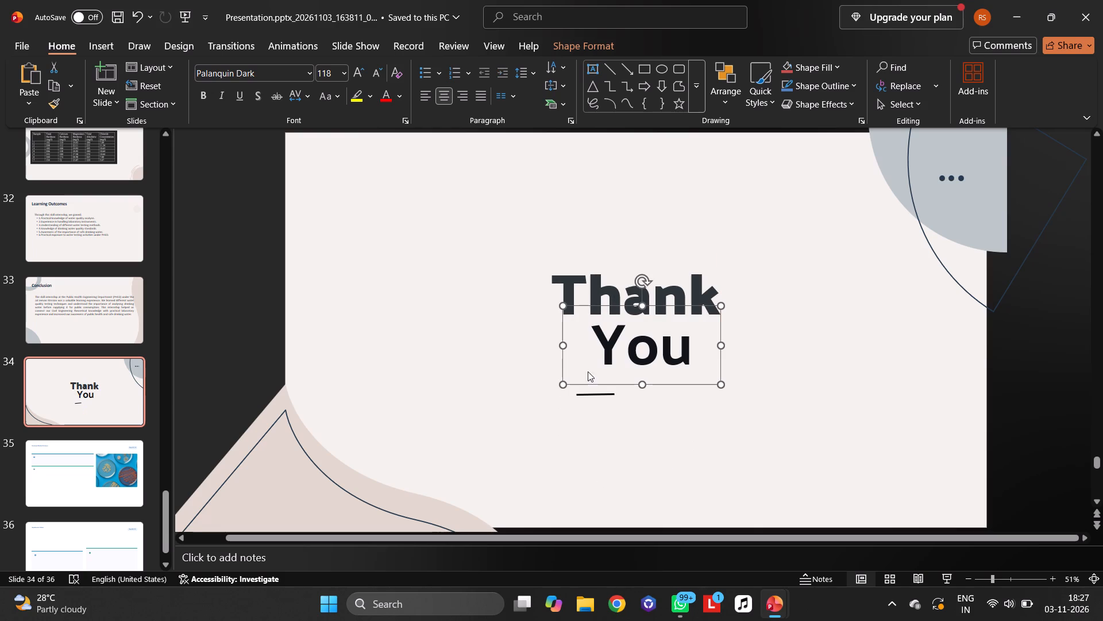
Move the word "Thank" up and slightly left so it clears the word "You" on the Thank You slide.
{"action": "left_click_drag", "start_coordinate": [591, 356], "coordinate": [580, 363]}
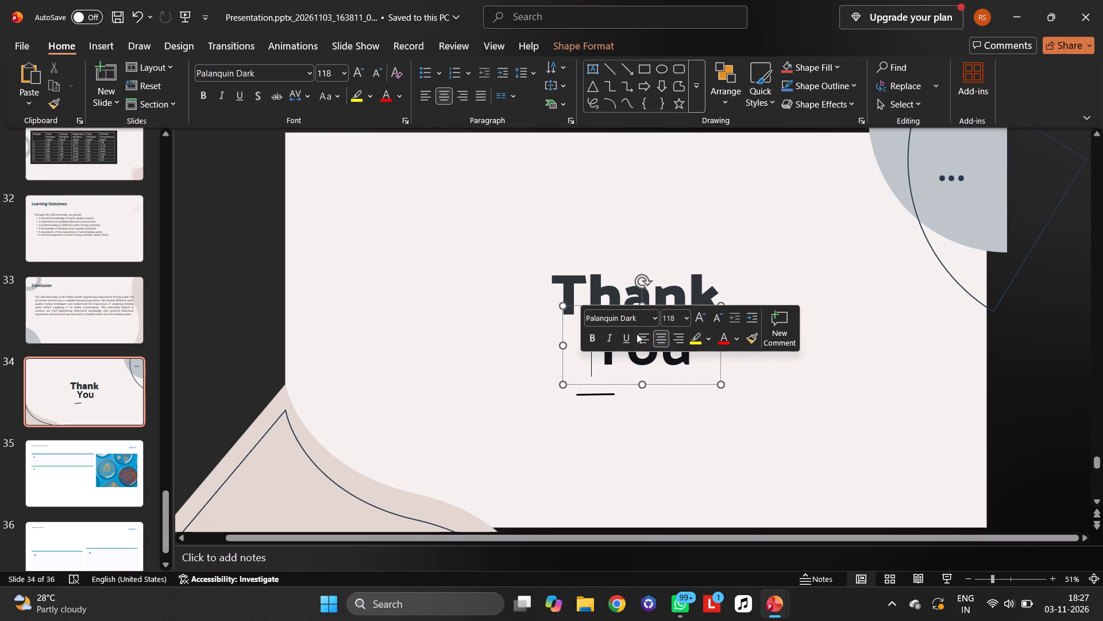
{"action": "left_click", "coordinate": [542, 302]}
{"action": "left_click", "coordinate": [575, 289]}
{"action": "left_click", "coordinate": [628, 288]}
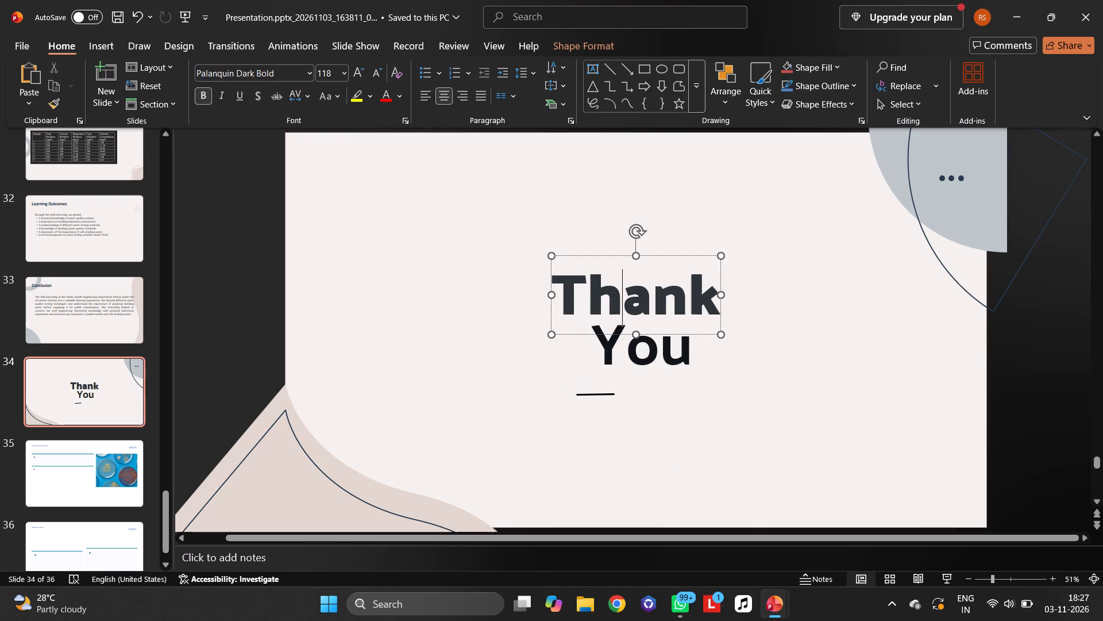
{"action": "left_click_drag", "start_coordinate": [553, 302], "coordinate": [674, 303]}
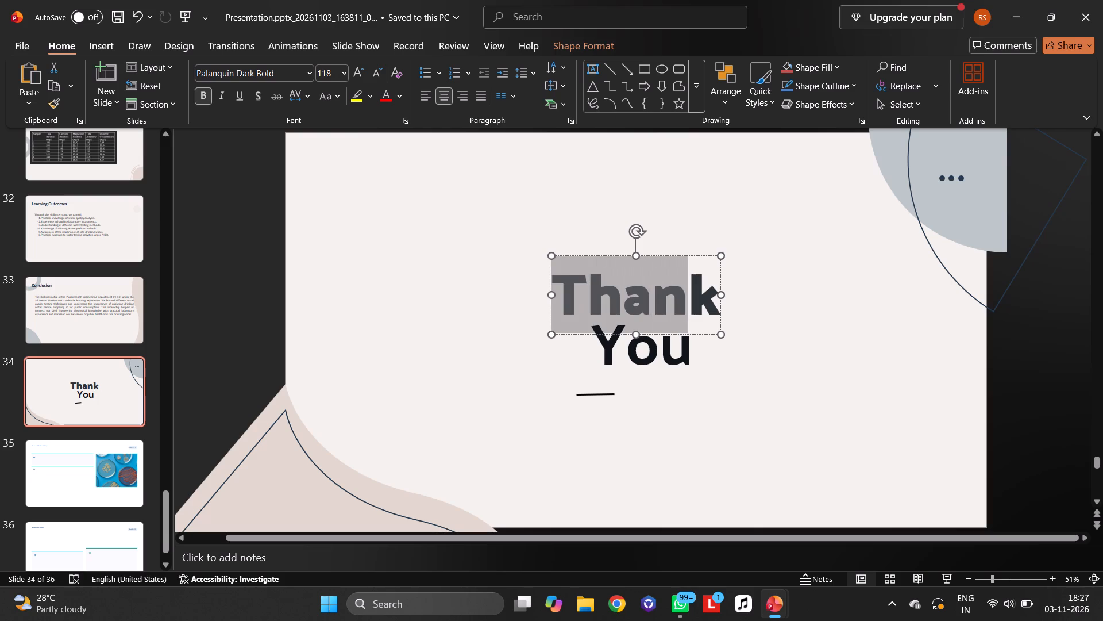
{"action": "left_click_drag", "start_coordinate": [674, 303], "coordinate": [746, 301]}
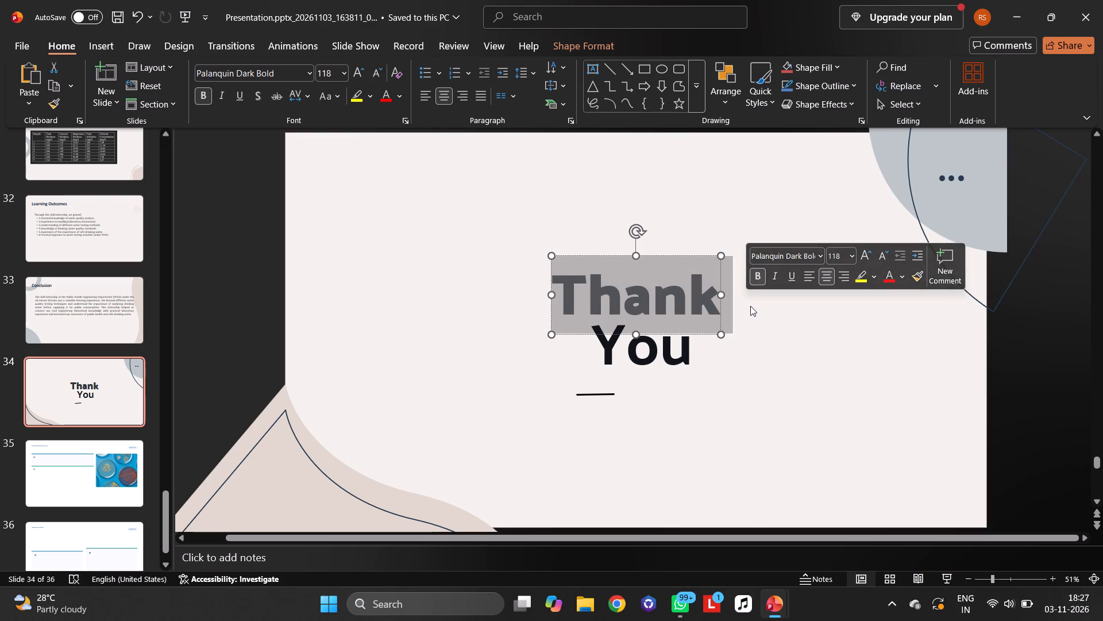
{"action": "left_click", "coordinate": [593, 360]}
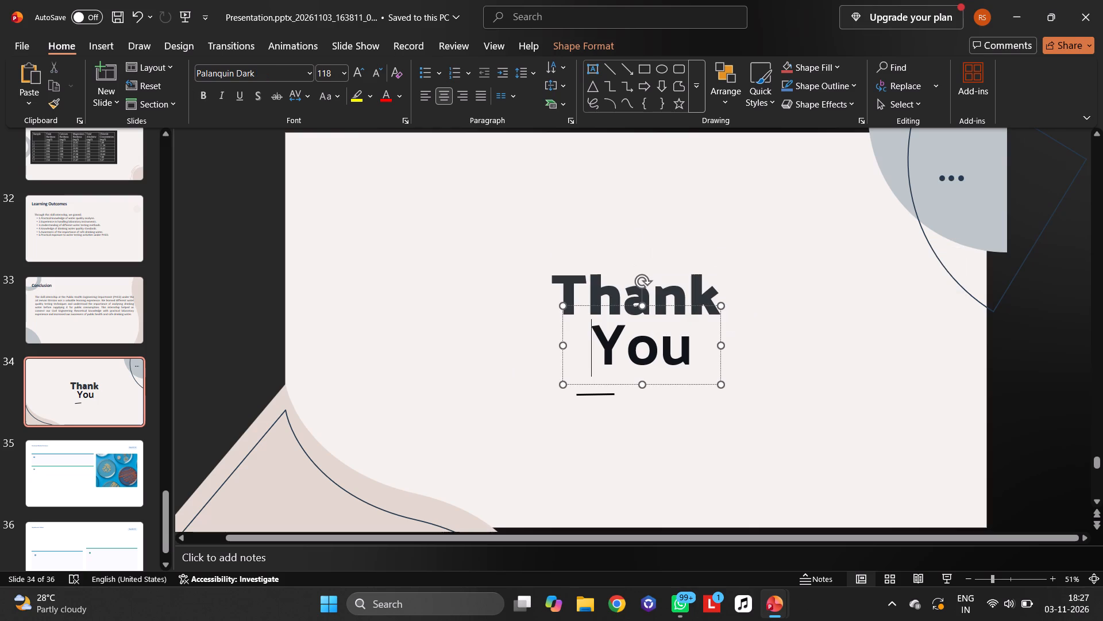
{"action": "left_click", "coordinate": [553, 281]}
{"action": "left_click_drag", "start_coordinate": [553, 281], "coordinate": [543, 257]}
Change the font of "You" to Palanquin Dark Bold so it matches "Thank".
{"action": "left_click_drag", "start_coordinate": [708, 284], "coordinate": [552, 304]}
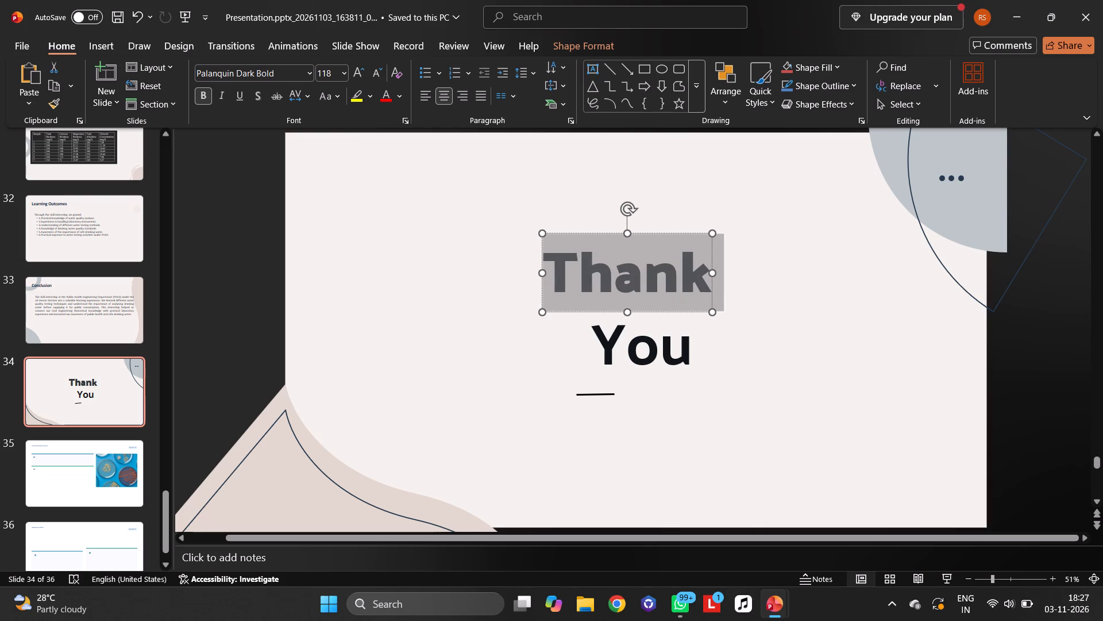
{"action": "left_click_drag", "start_coordinate": [552, 304], "coordinate": [549, 302]}
{"action": "left_click", "coordinate": [622, 255]}
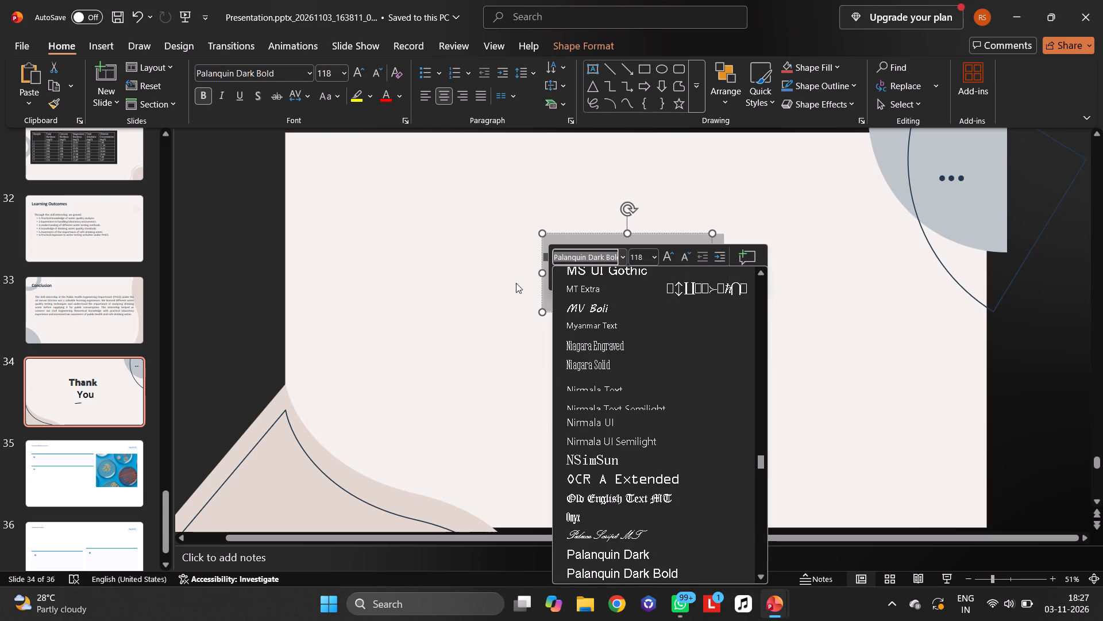
{"action": "left_click", "coordinate": [493, 368]}
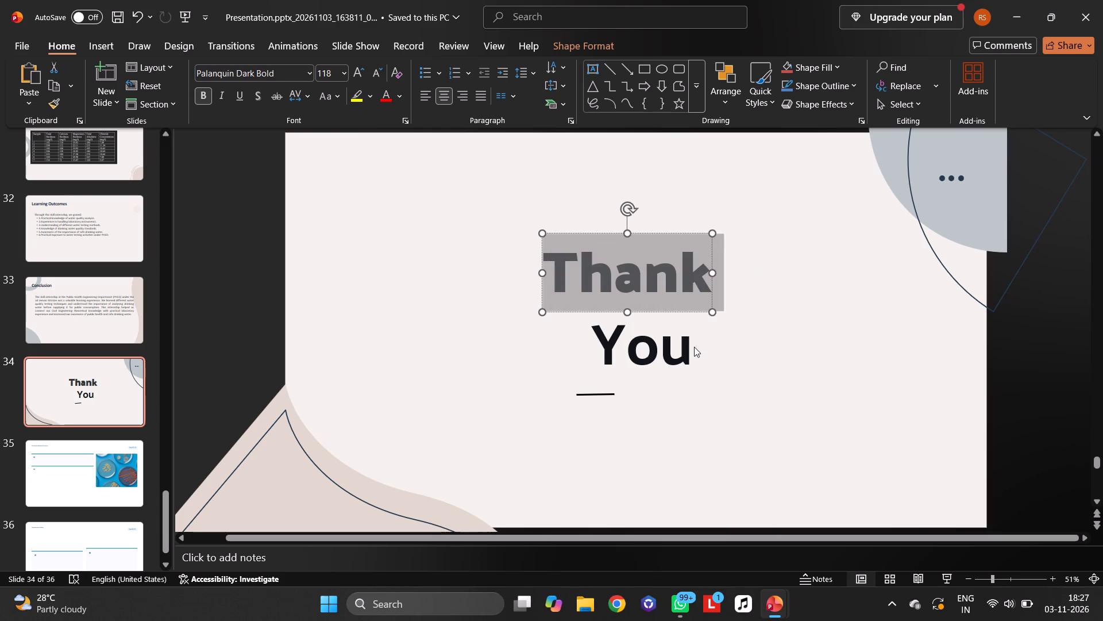
{"action": "left_click_drag", "start_coordinate": [691, 354], "coordinate": [548, 363]}
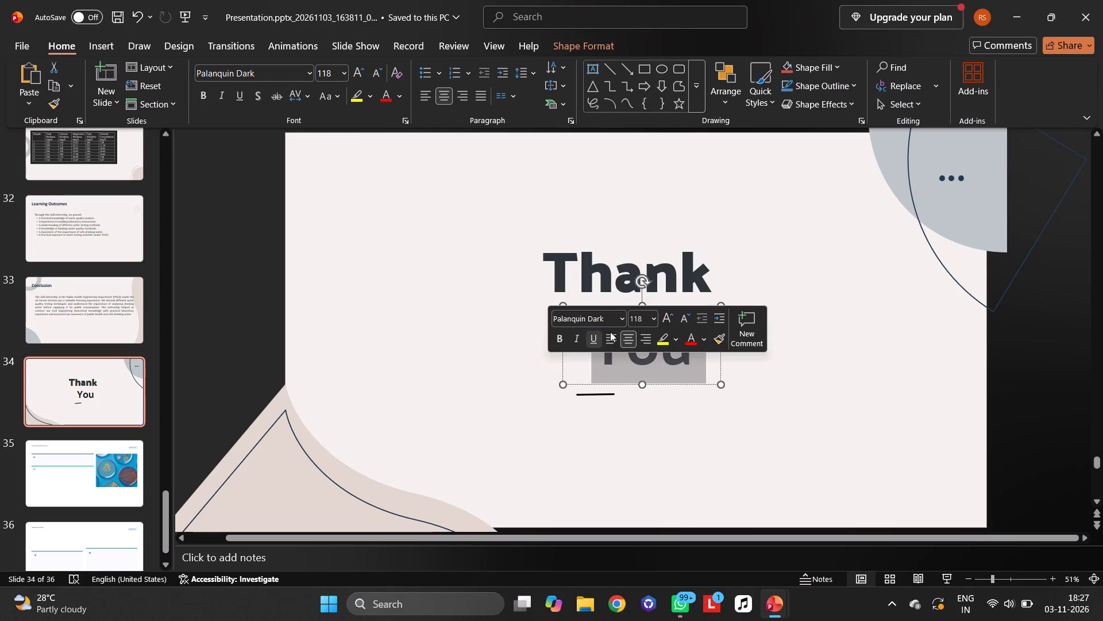
{"action": "left_click", "coordinate": [624, 323]}
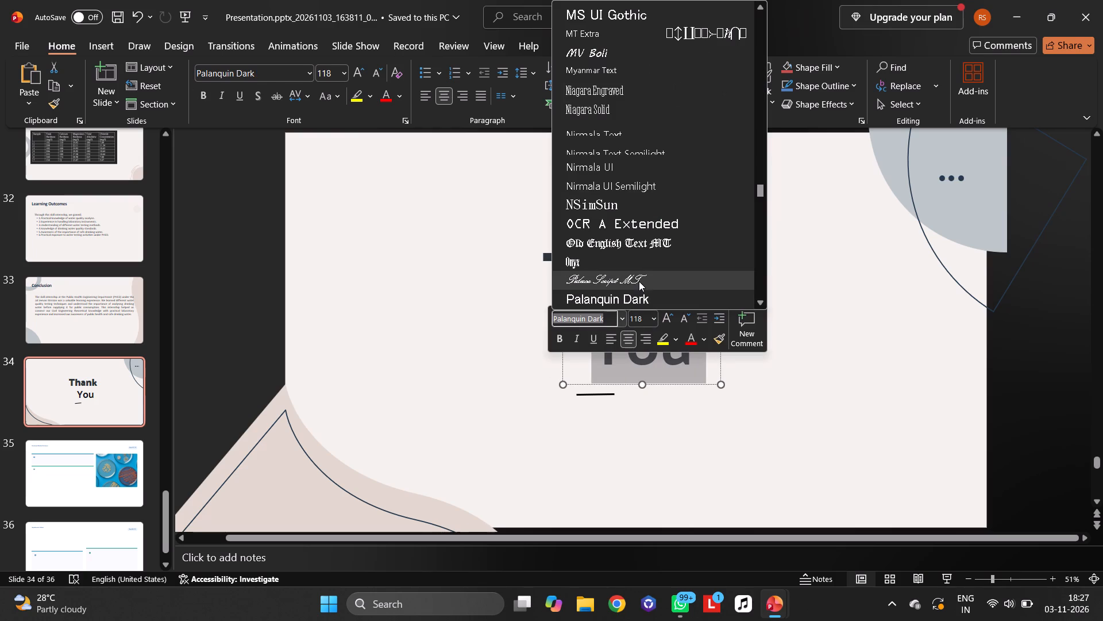
{"action": "left_click", "coordinate": [761, 303]}
{"action": "left_click", "coordinate": [677, 294]}
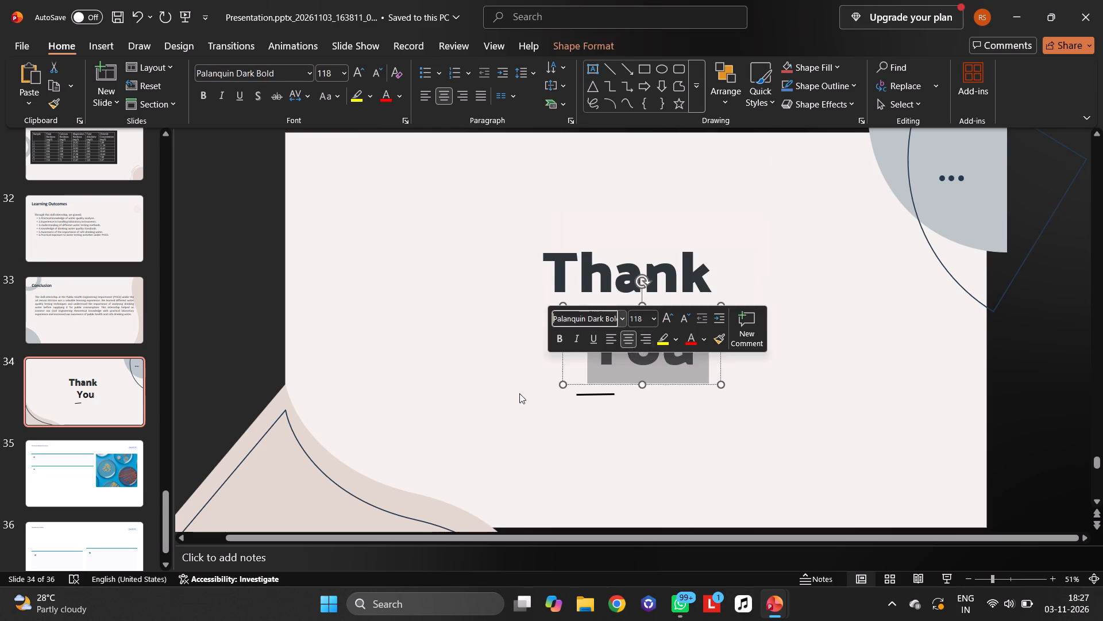
{"action": "left_click", "coordinate": [519, 393]}
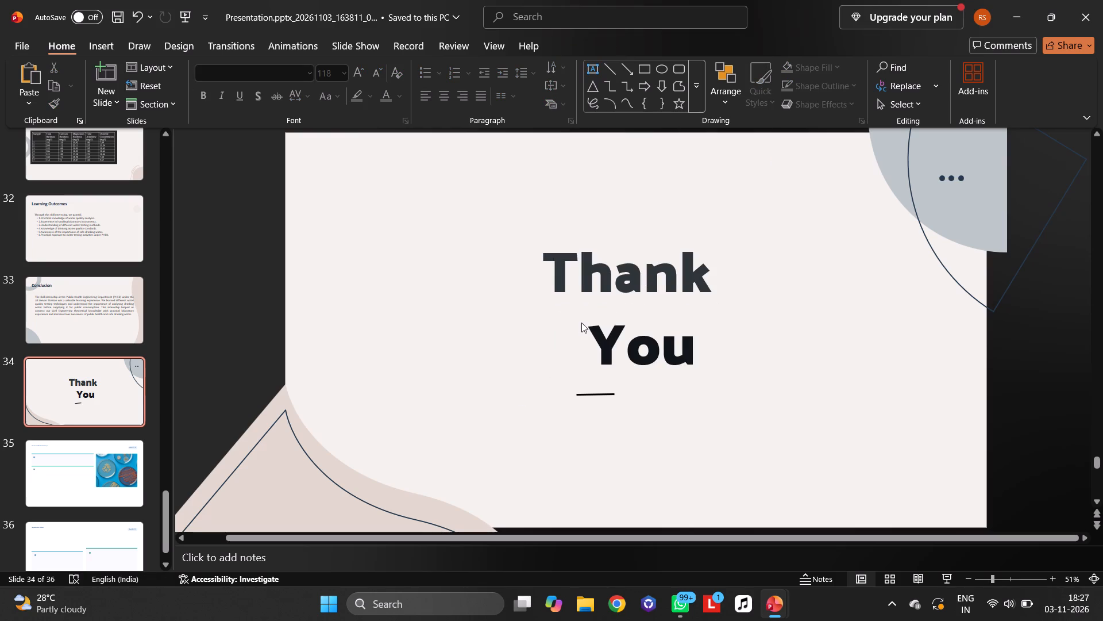
Shift "Thank" slightly right and move "You" up and left so the two words sit close together, roughly centred.
{"action": "left_click_drag", "start_coordinate": [581, 324], "coordinate": [577, 324]}
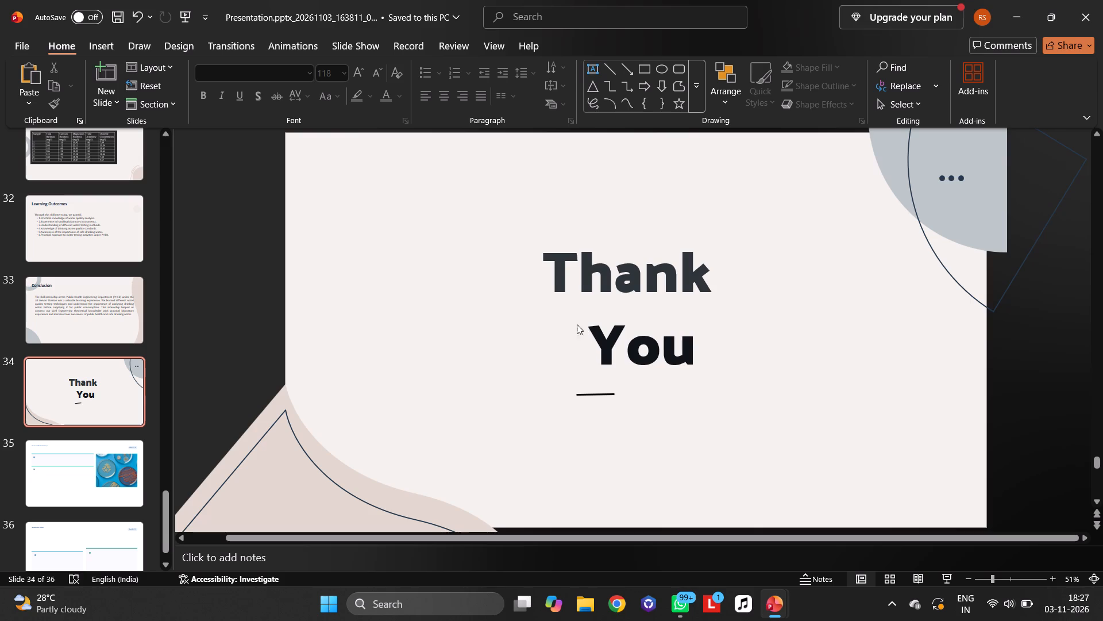
{"action": "left_click_drag", "start_coordinate": [577, 324], "coordinate": [568, 324]}
{"action": "left_click", "coordinate": [572, 318]}
{"action": "left_click_drag", "start_coordinate": [591, 325], "coordinate": [583, 329]}
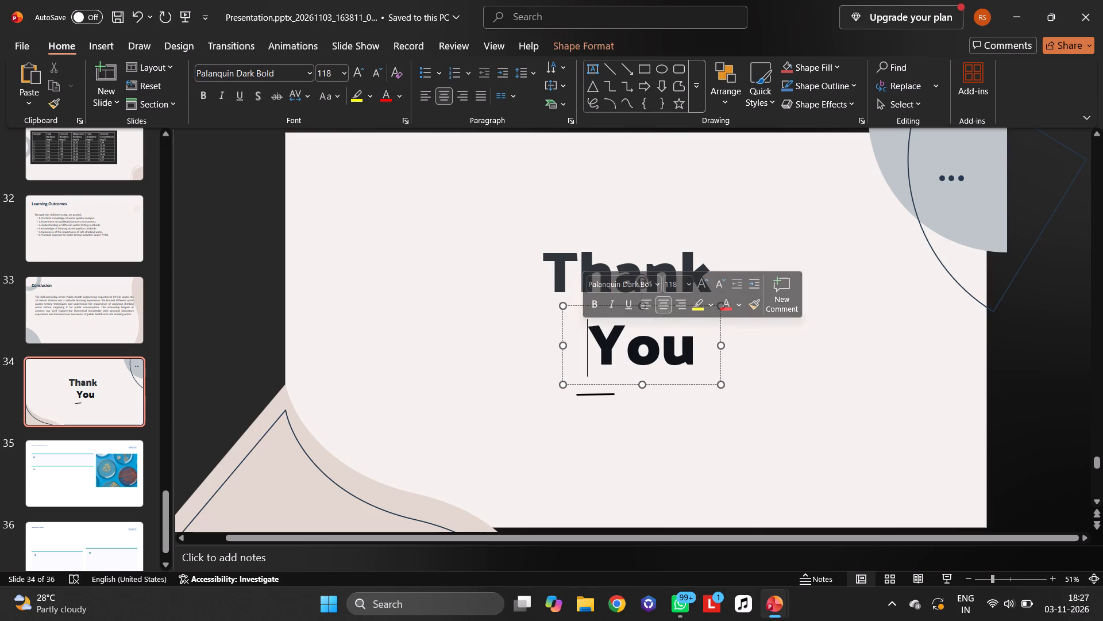
{"action": "left_click_drag", "start_coordinate": [556, 311], "coordinate": [562, 308]}
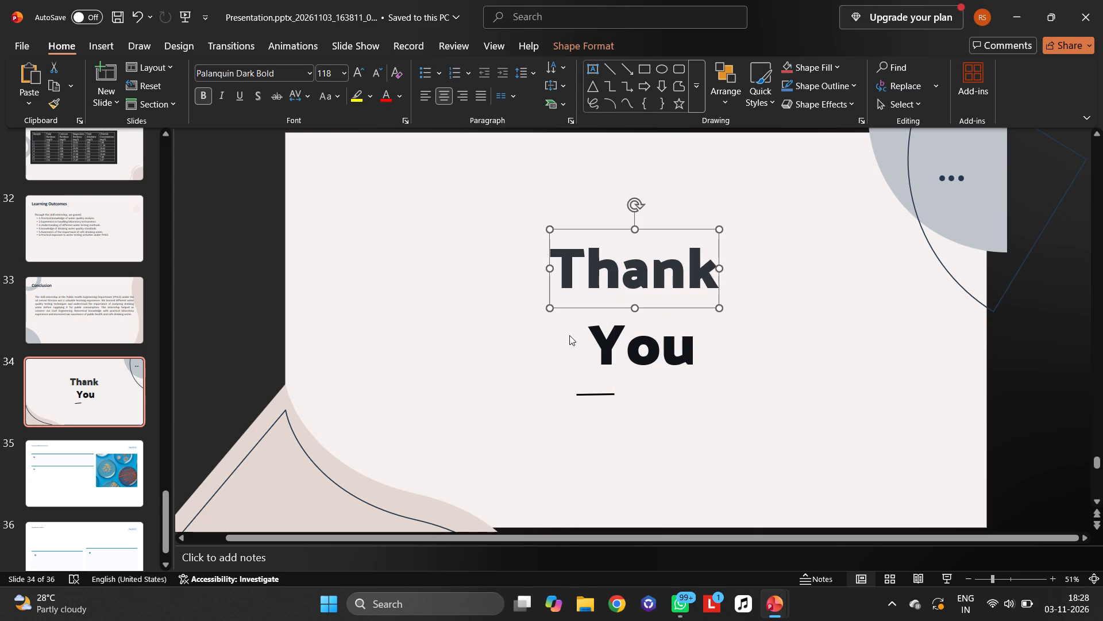
{"action": "left_click", "coordinate": [577, 344]}
{"action": "left_click_drag", "start_coordinate": [576, 340], "coordinate": [577, 334]}
{"action": "left_click_drag", "start_coordinate": [579, 319], "coordinate": [576, 330]}
{"action": "left_click_drag", "start_coordinate": [580, 331], "coordinate": [614, 348]}
{"action": "left_click_drag", "start_coordinate": [687, 363], "coordinate": [680, 364]}
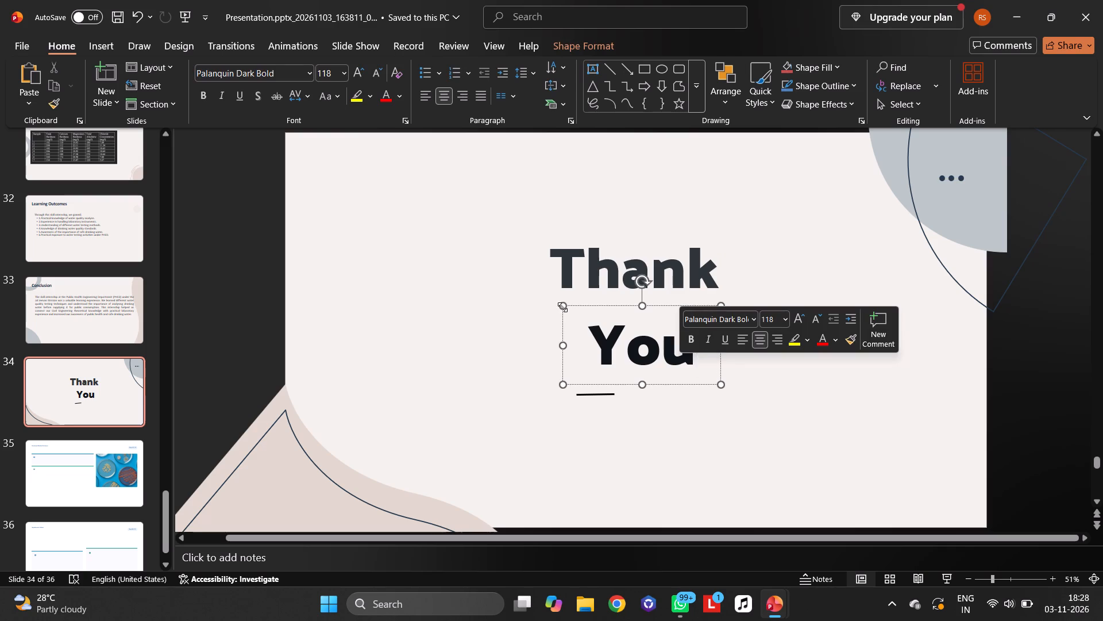
{"action": "left_click_drag", "start_coordinate": [565, 315], "coordinate": [550, 298]}
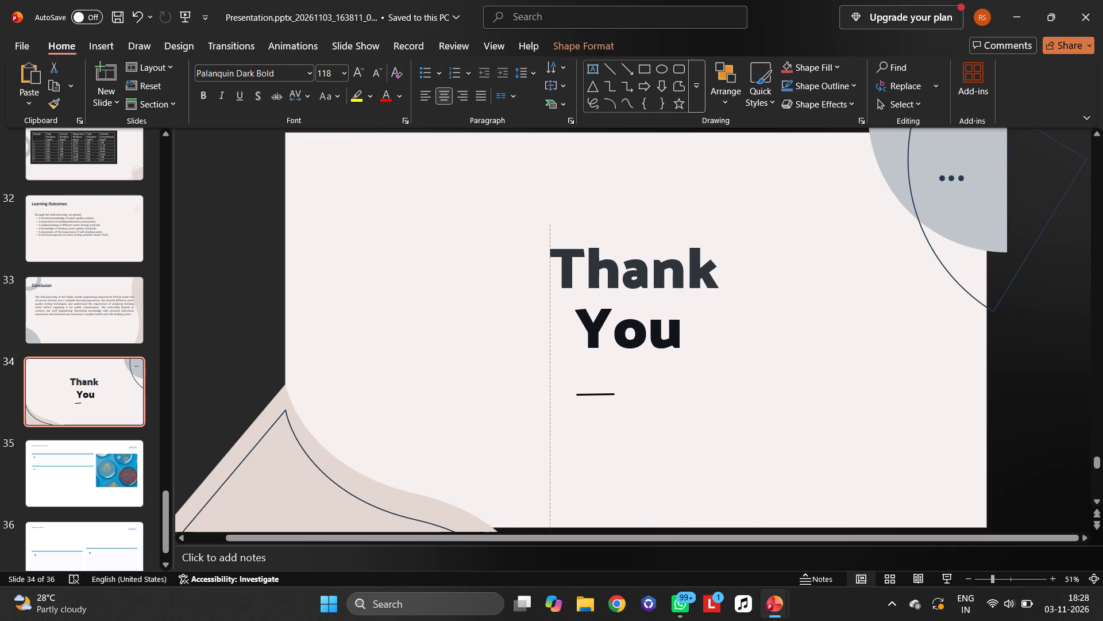
{"action": "left_click_drag", "start_coordinate": [550, 298], "coordinate": [547, 298]}
Delete the short decorative line beneath "You" on the Thank You slide.
{"action": "left_click_drag", "start_coordinate": [595, 396], "coordinate": [610, 389]}
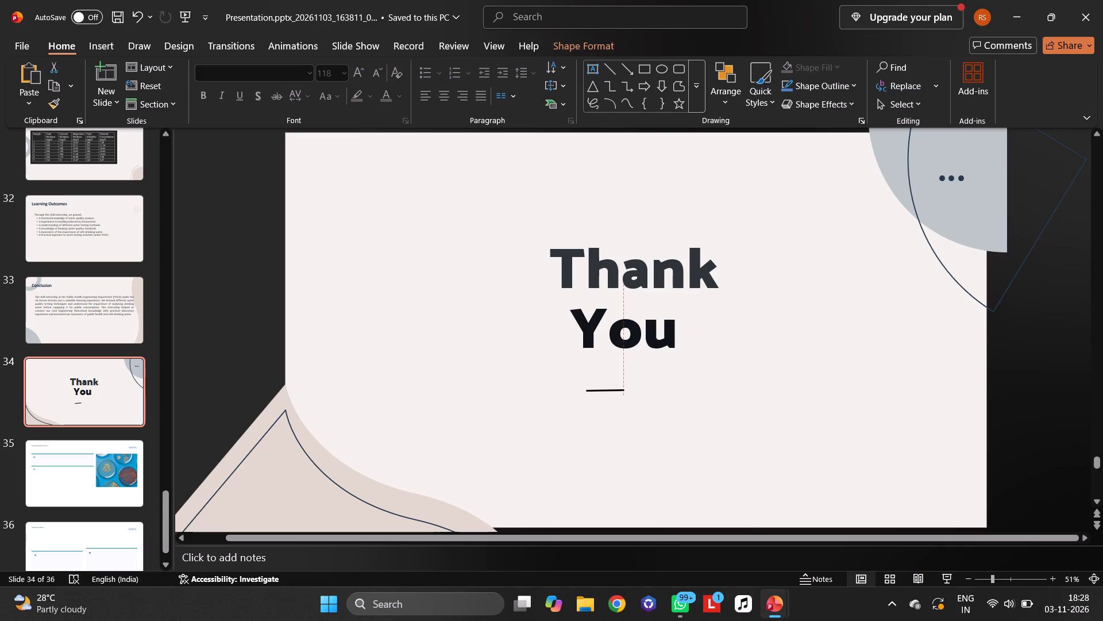
{"action": "left_click_drag", "start_coordinate": [610, 389], "coordinate": [626, 373]}
{"action": "left_click_drag", "start_coordinate": [626, 373], "coordinate": [636, 438]}
{"action": "right_click", "coordinate": [636, 438]}
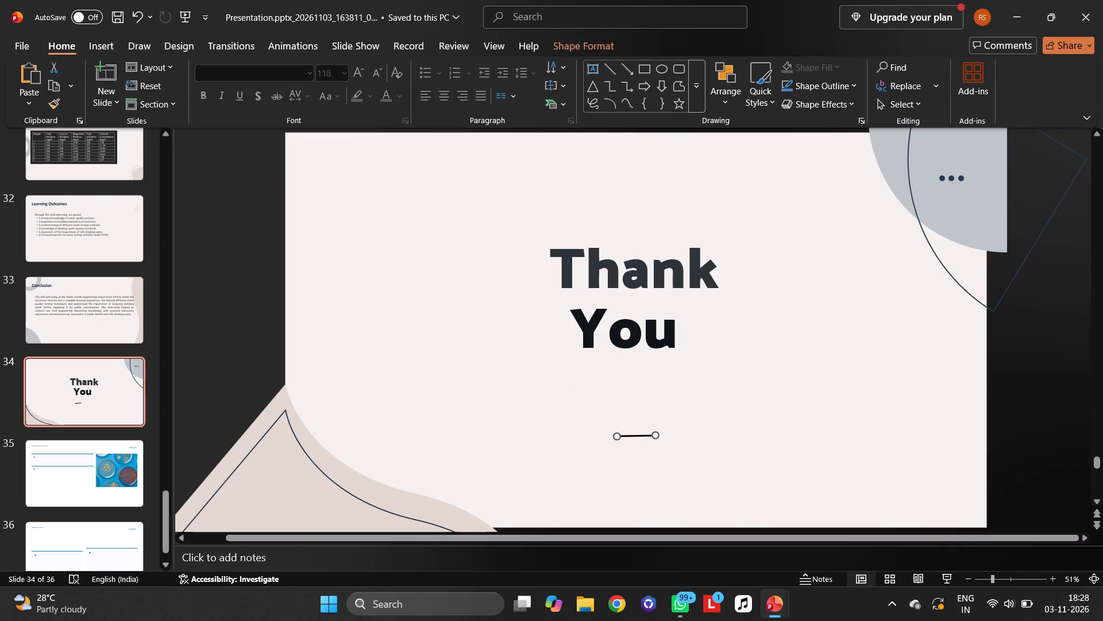
{"action": "right_click", "coordinate": [636, 439]}
{"action": "left_click", "coordinate": [400, 417]}
{"action": "left_click_drag", "start_coordinate": [634, 435], "coordinate": [621, 255]}
{"action": "left_click_drag", "start_coordinate": [621, 255], "coordinate": [628, 366]}
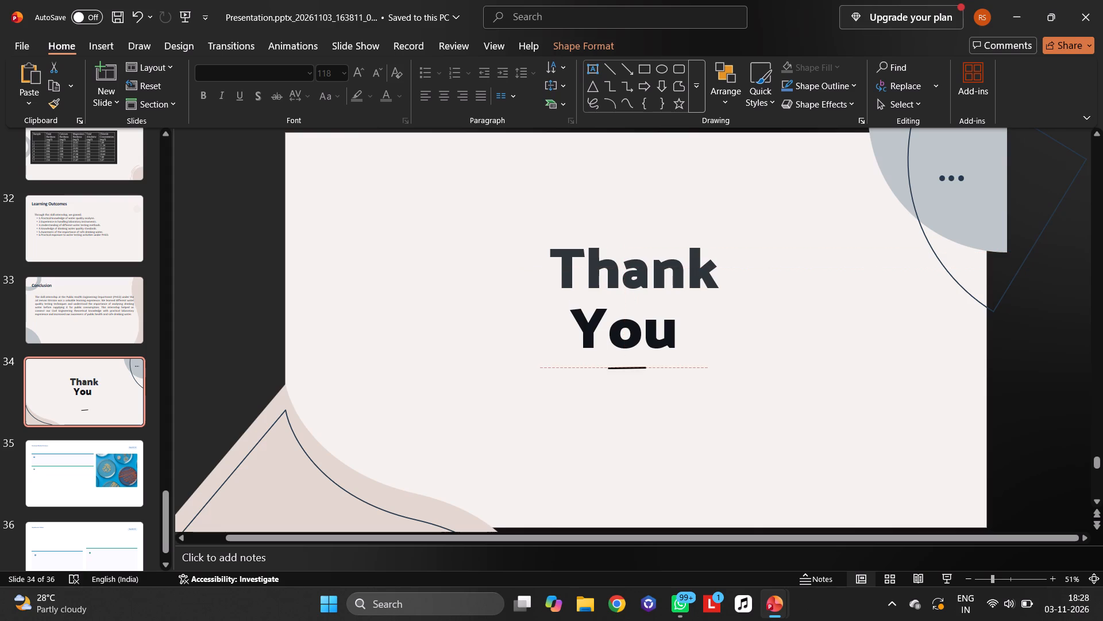
{"action": "left_click_drag", "start_coordinate": [628, 366], "coordinate": [633, 409]}
{"action": "right_click", "coordinate": [633, 409]}
{"action": "key", "text": "BackSpace"}
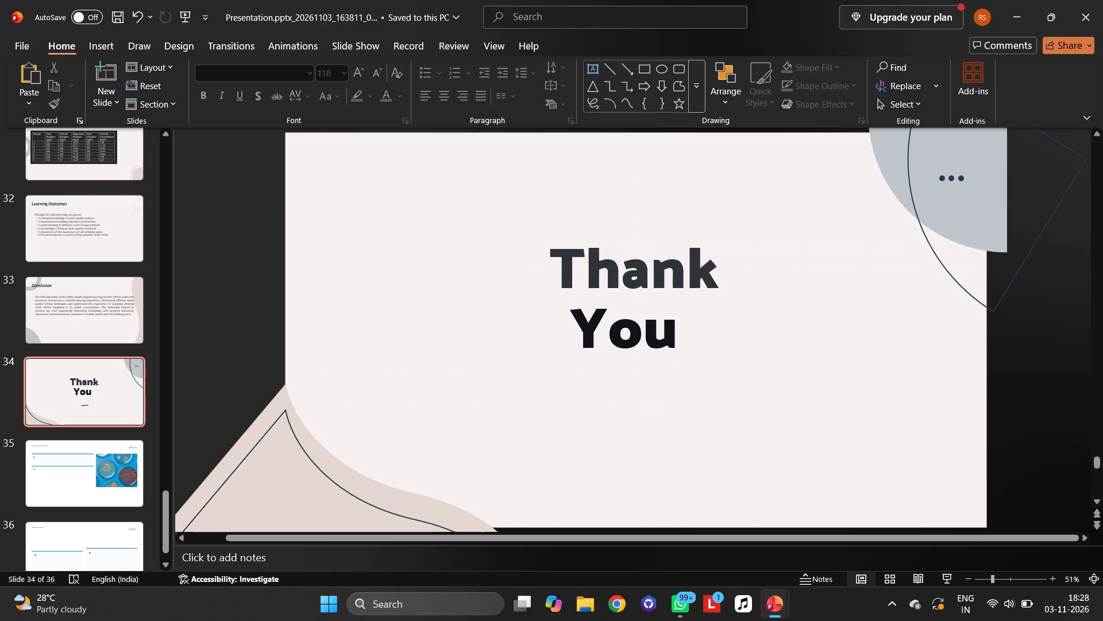
Review the two leftover slides after Thank You, Membrane Filtration Technique and Nephelometric Method.
{"action": "left_click", "coordinate": [113, 451]}
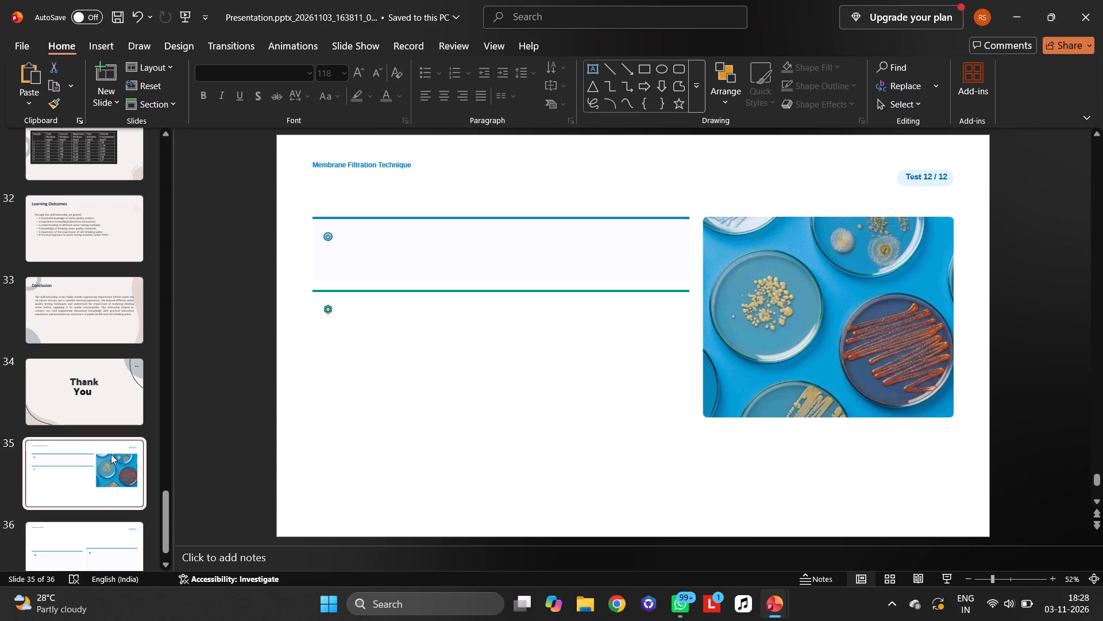
{"action": "left_click", "coordinate": [98, 507]}
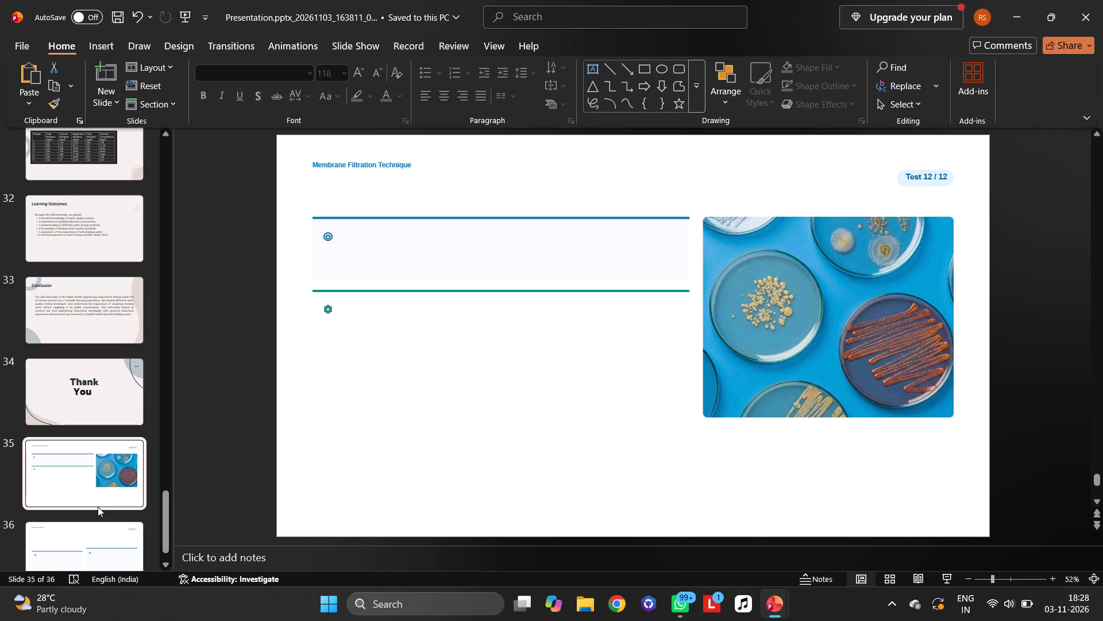
{"action": "scroll", "coordinate": [100, 498], "scroll_direction": "down", "scroll_amount": 2}
{"action": "left_click", "coordinate": [84, 505]}
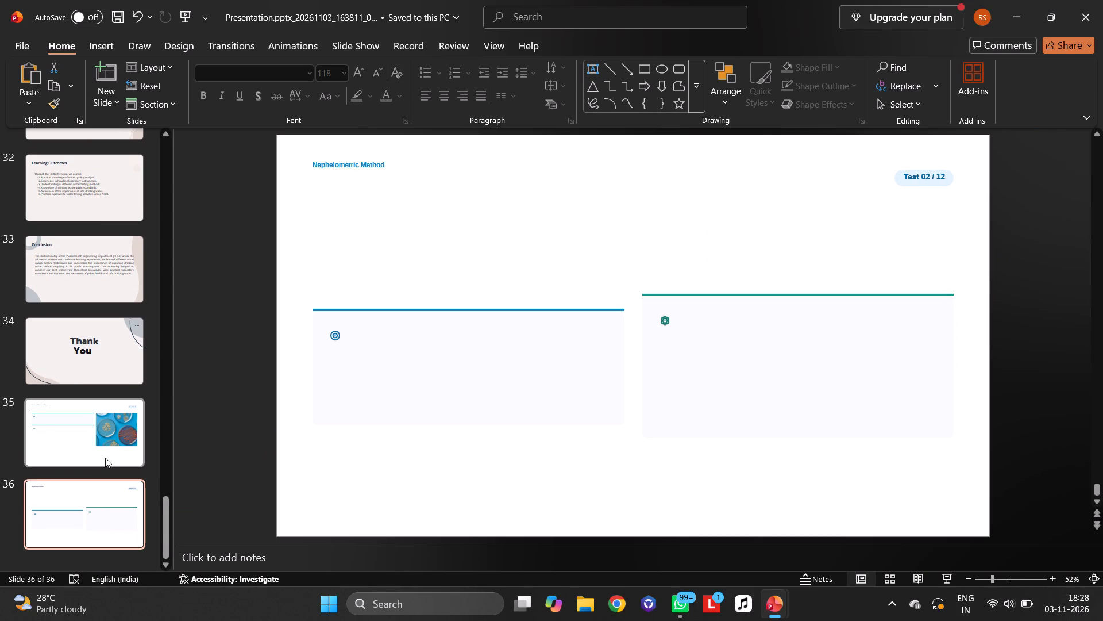
{"action": "left_click", "coordinate": [105, 458]}
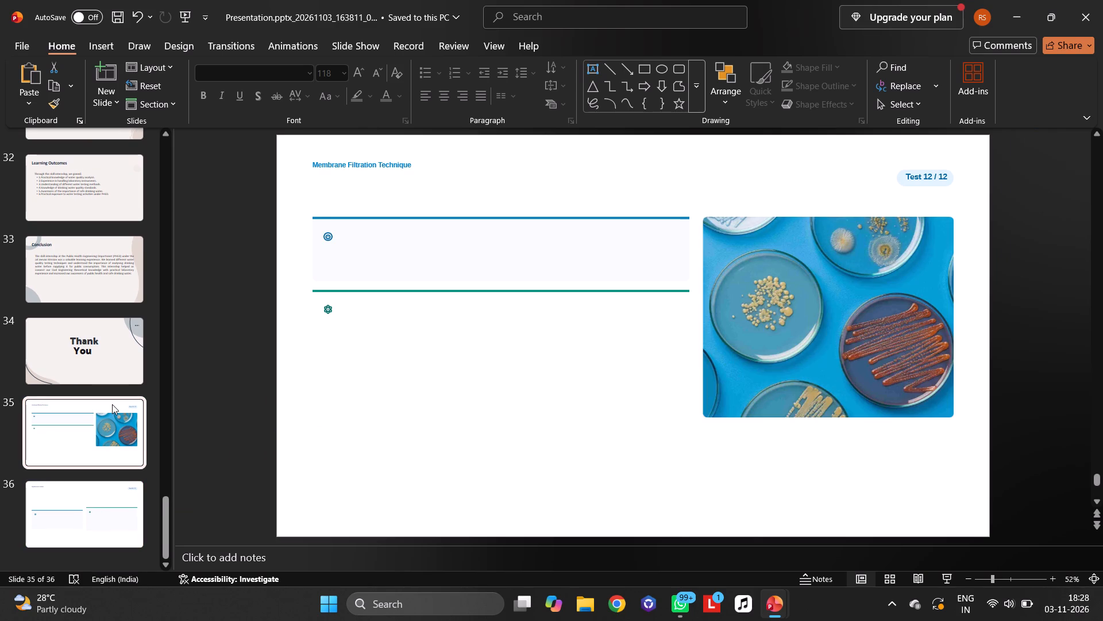
{"action": "scroll", "coordinate": [70, 251], "scroll_direction": "up", "scroll_amount": 1}
{"action": "scroll", "coordinate": [70, 251], "scroll_direction": "down", "scroll_amount": 2}
{"action": "scroll", "coordinate": [70, 251], "scroll_direction": "up", "scroll_amount": 1}
{"action": "scroll", "coordinate": [70, 249], "scroll_direction": "down", "scroll_amount": 1}
{"action": "scroll", "coordinate": [73, 235], "scroll_direction": "up", "scroll_amount": 2}
{"action": "scroll", "coordinate": [73, 235], "scroll_direction": "down", "scroll_amount": 1}
{"action": "scroll", "coordinate": [73, 235], "scroll_direction": "up", "scroll_amount": 2}
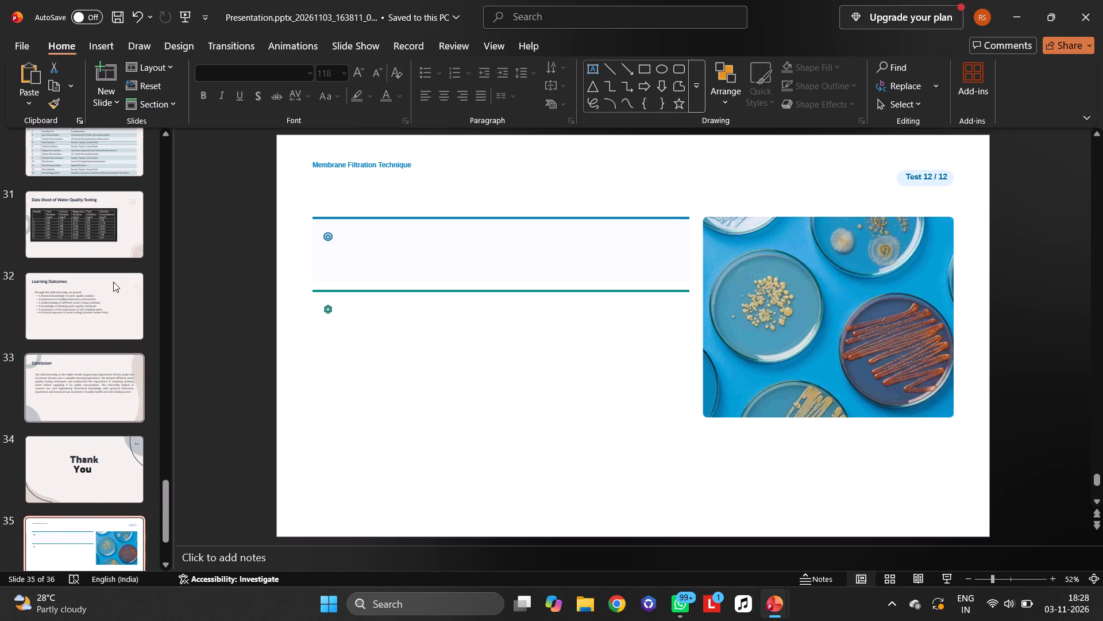
Look through the earlier slides, from the survey conclusion to Sample Collection, and back to the water testing introduction.
{"action": "left_click_drag", "start_coordinate": [164, 519], "coordinate": [184, 137]}
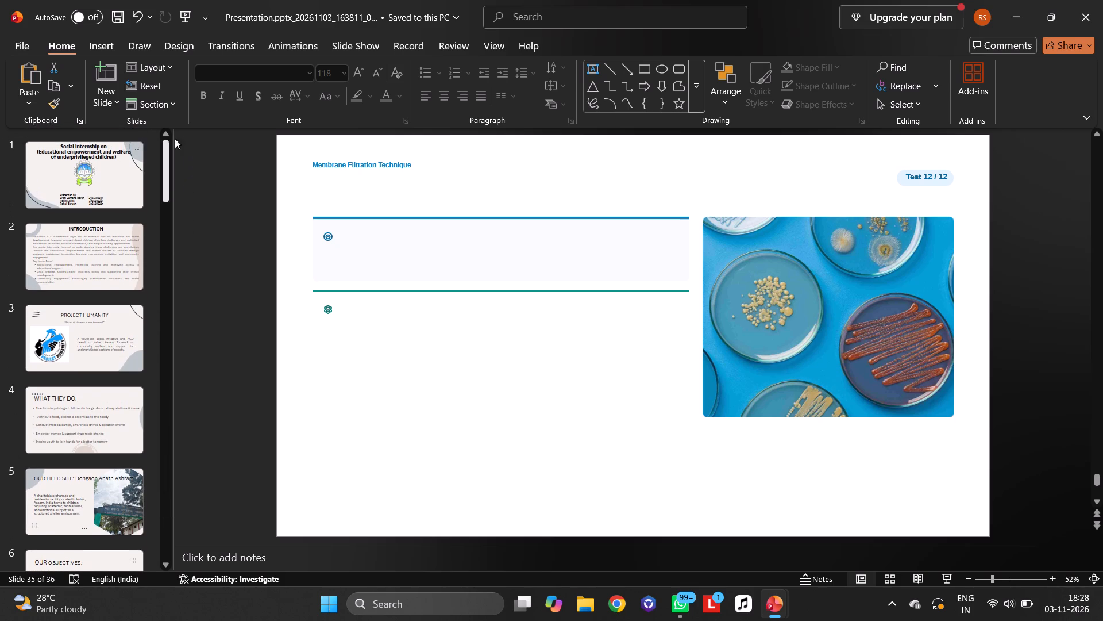
{"action": "left_click_drag", "start_coordinate": [163, 182], "coordinate": [164, 279]}
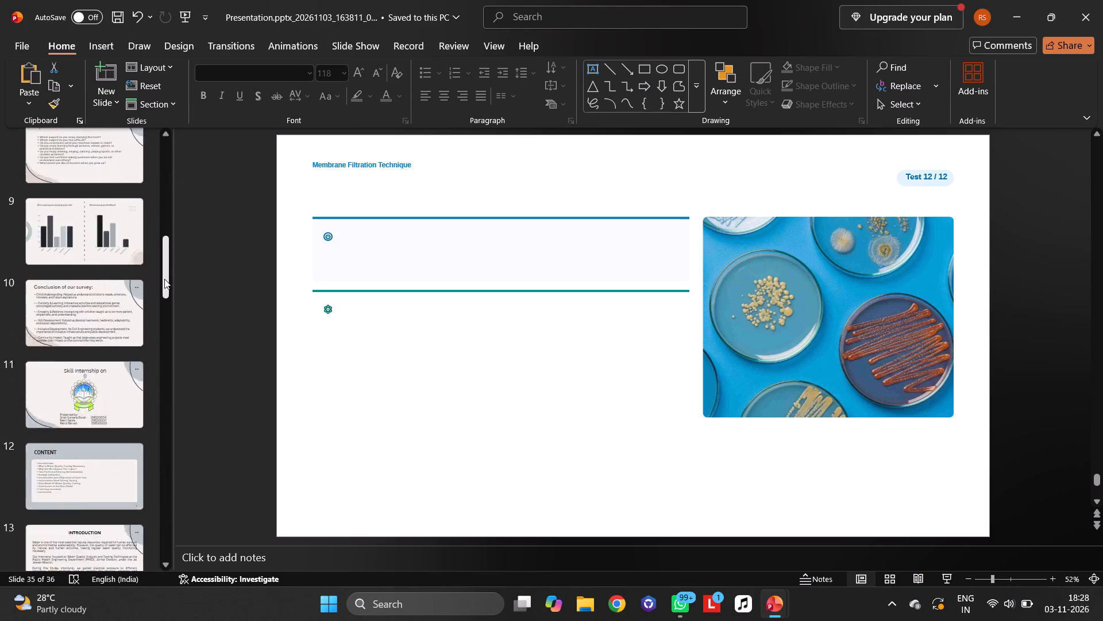
{"action": "left_click_drag", "start_coordinate": [164, 279], "coordinate": [164, 281]}
{"action": "left_click", "coordinate": [95, 263]}
{"action": "left_click", "coordinate": [87, 209]}
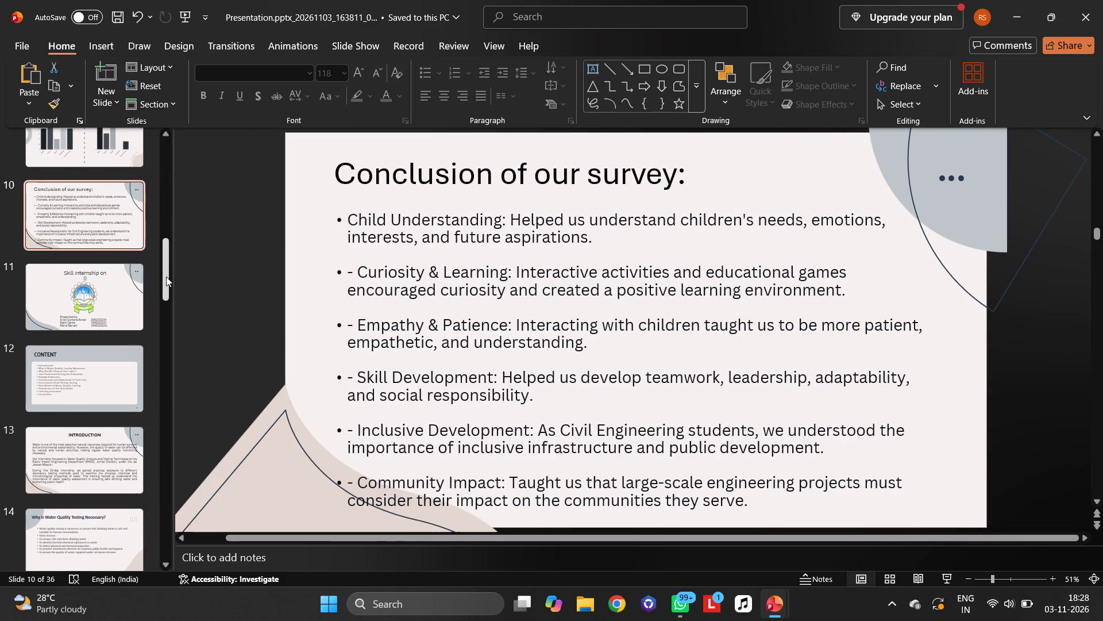
{"action": "left_click_drag", "start_coordinate": [166, 279], "coordinate": [173, 321]}
{"action": "left_click", "coordinate": [96, 264]}
{"action": "left_click", "coordinate": [74, 390]}
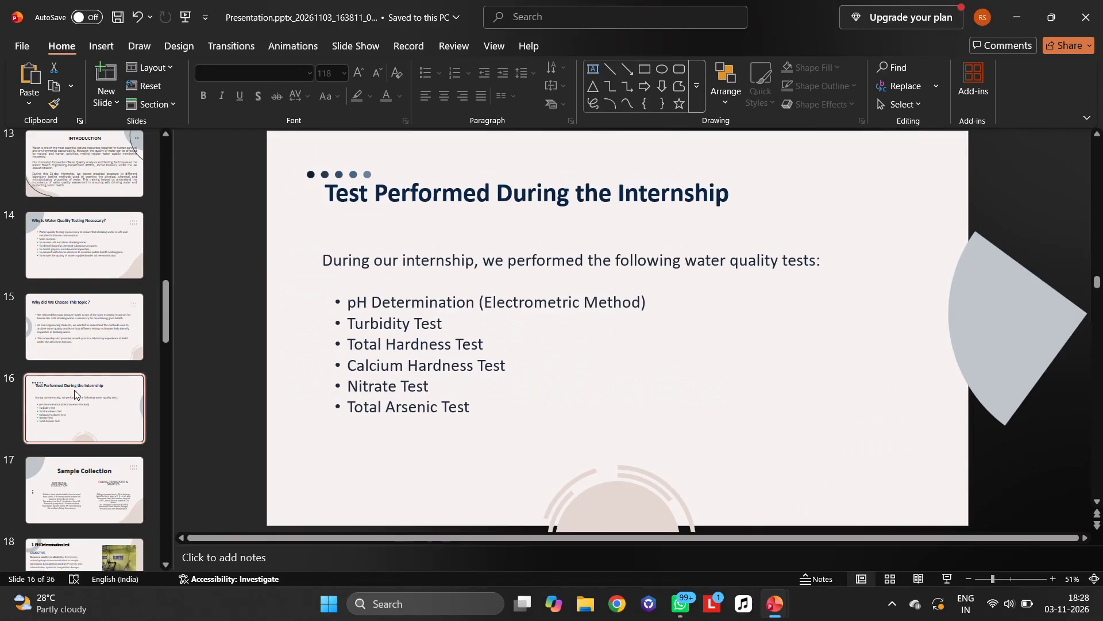
{"action": "left_click", "coordinate": [80, 469]}
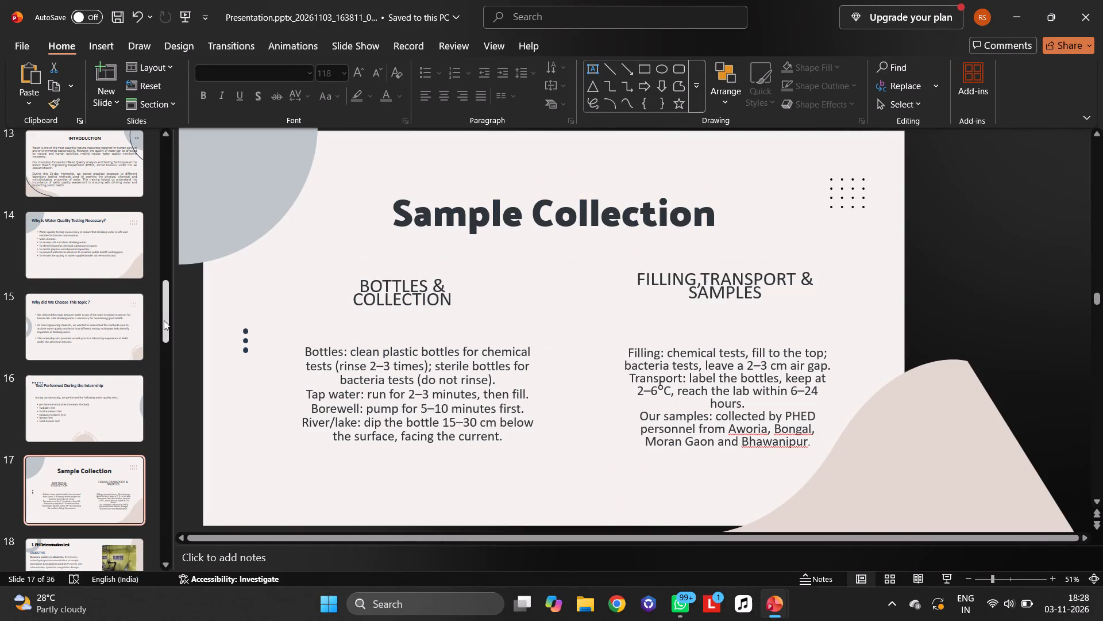
{"action": "left_click_drag", "start_coordinate": [164, 320], "coordinate": [168, 327]}
{"action": "left_click", "coordinate": [80, 179]}
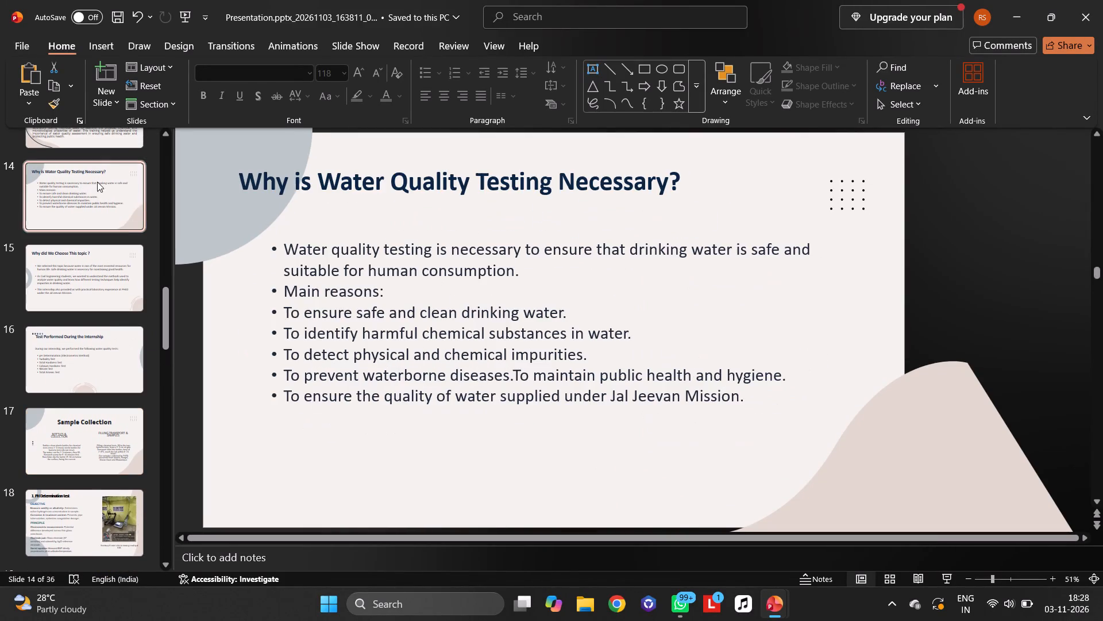
{"action": "left_click", "coordinate": [102, 137]}
Open the Skill Internship title slide and place the text cursor inside the title's empty parentheses.
{"action": "left_click_drag", "start_coordinate": [164, 311], "coordinate": [163, 254]}
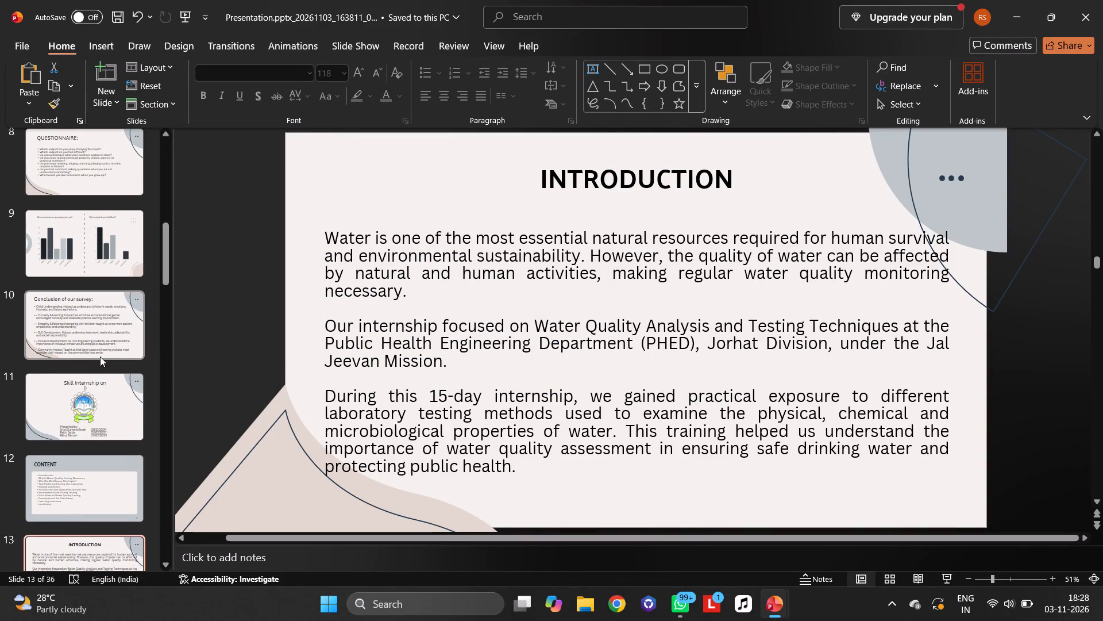
{"action": "left_click", "coordinate": [70, 412]}
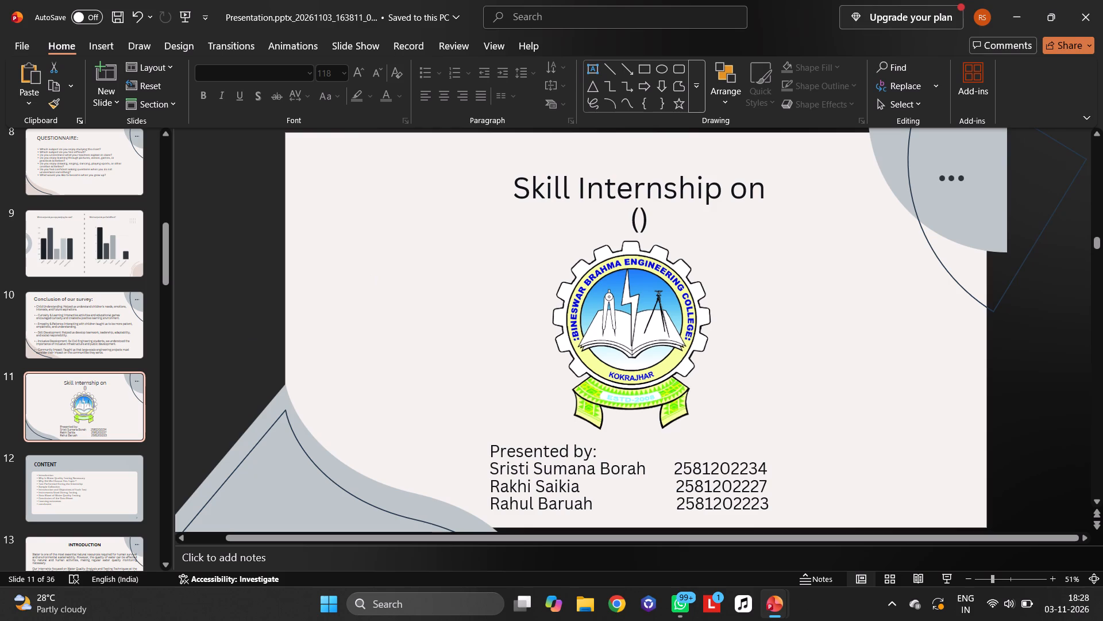
{"action": "left_click", "coordinate": [637, 215]}
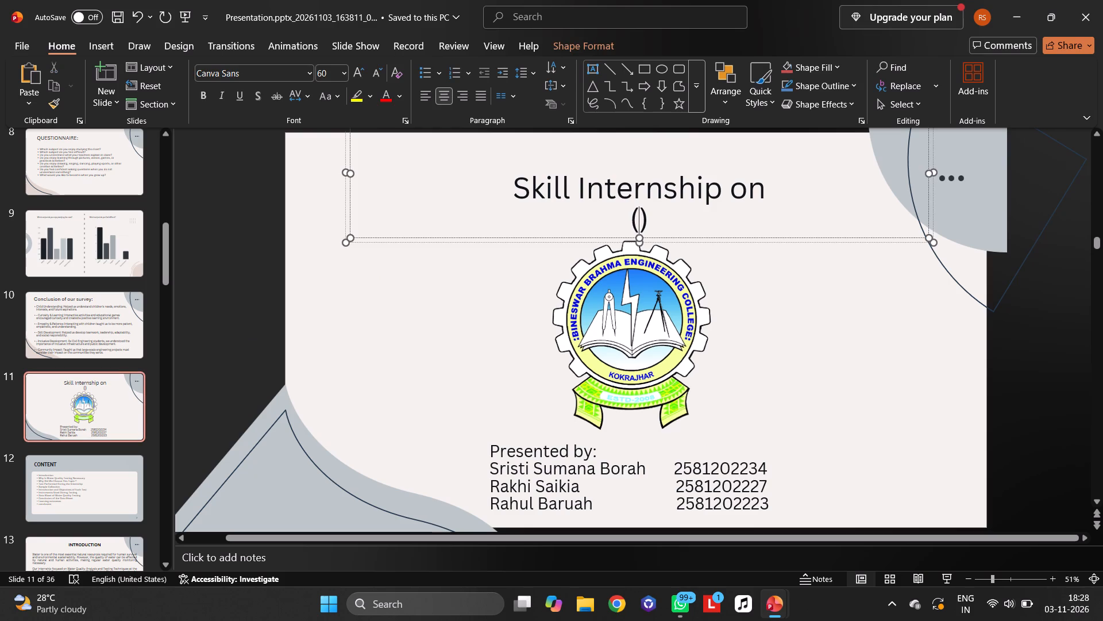
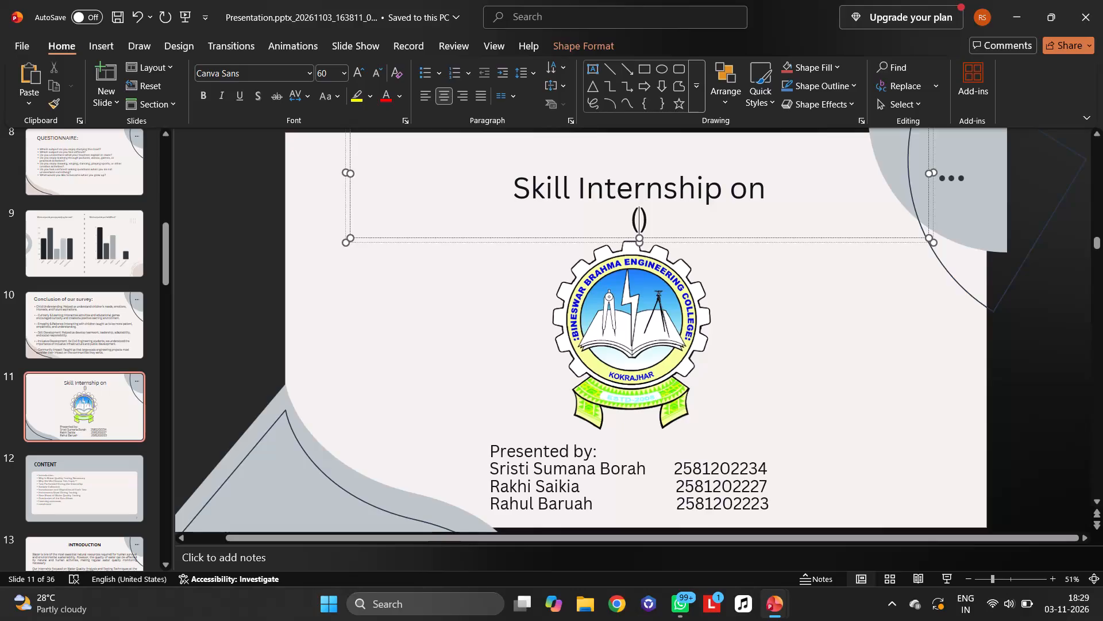
Enter "Water" followed by a space inside the title's parentheses on the Skill Internship slide.
{"action": "type", "text": "Wa"}
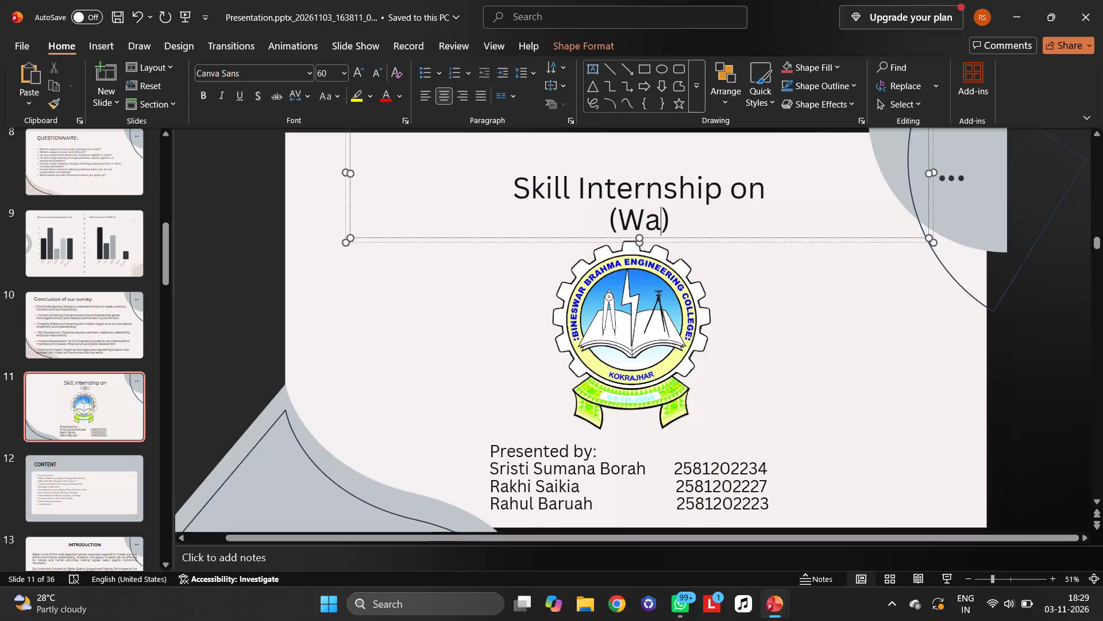
{"action": "key", "text": "t"}
{"action": "type", "text": "er"}
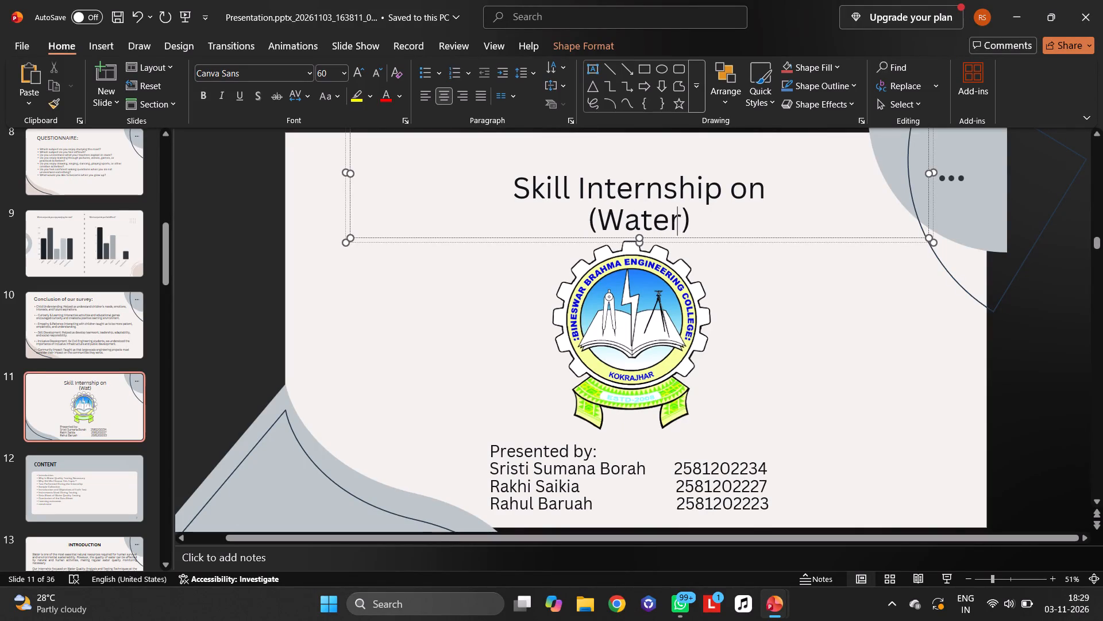
{"action": "key", "text": "space"}
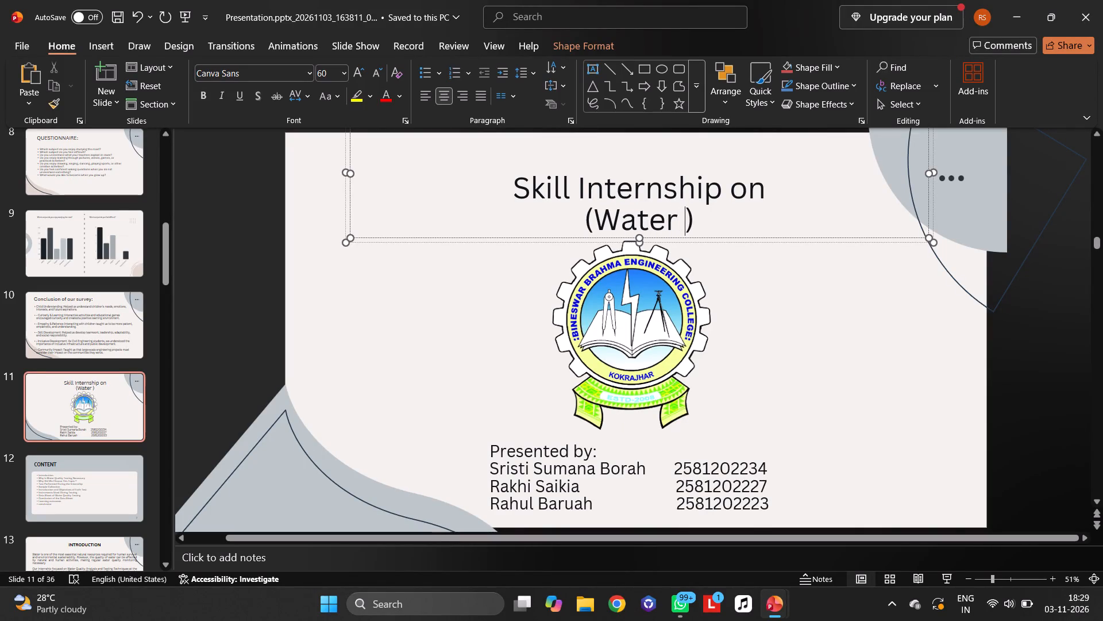
{"action": "type", "text": "an"}
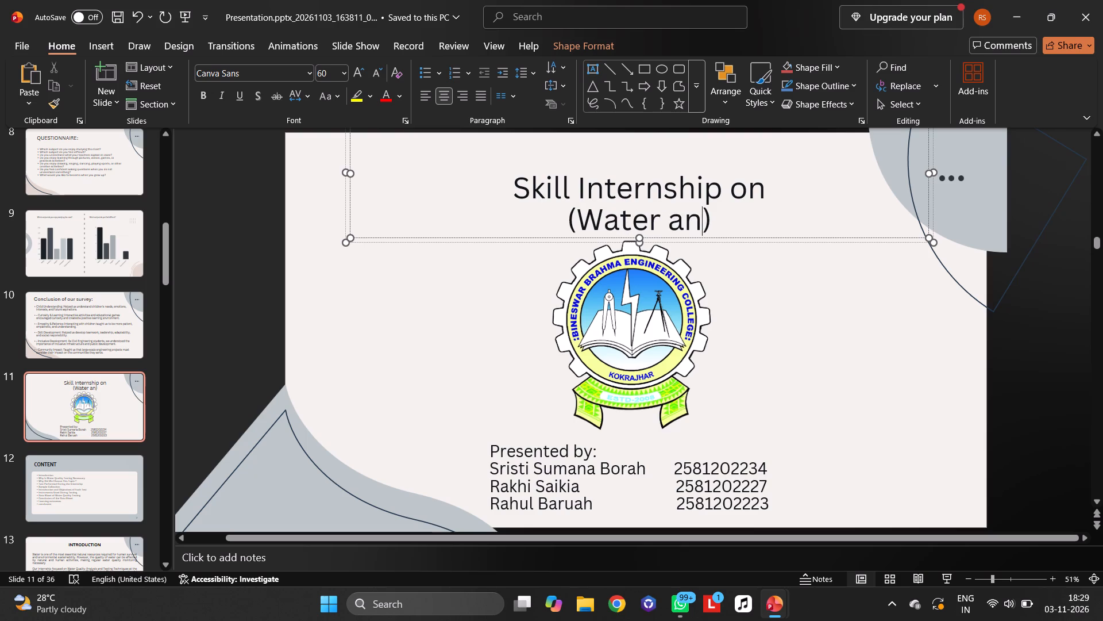
{"action": "key", "text": "BackSpace"}
{"action": "key", "text": "BackSpace"}
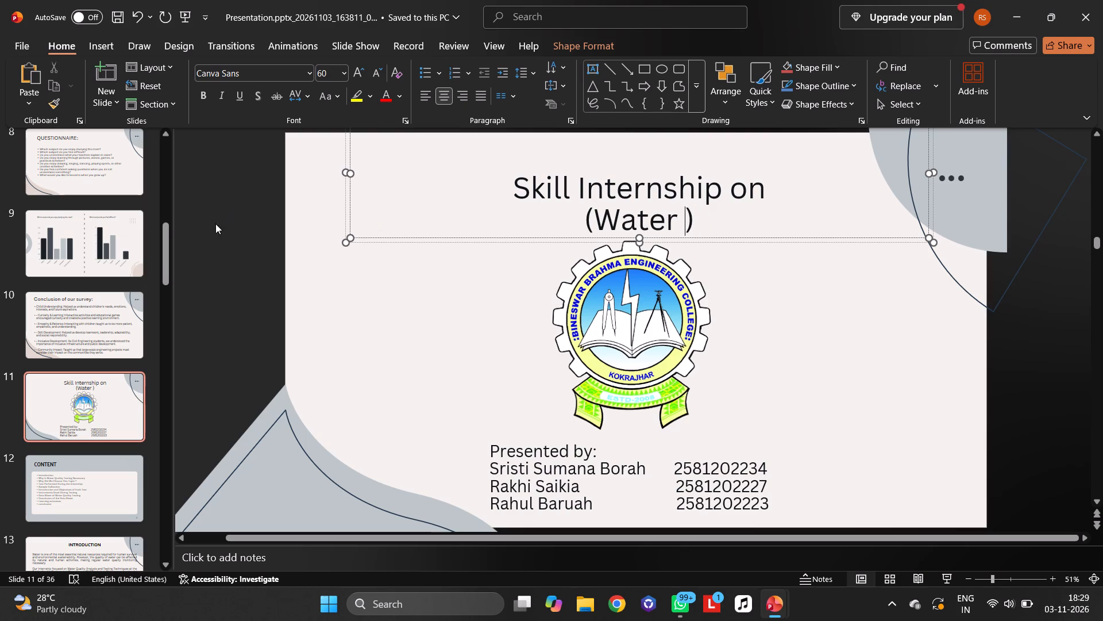
Check the font of the Social Internship title on the first slide.
{"action": "left_click_drag", "start_coordinate": [163, 256], "coordinate": [180, 117]}
{"action": "left_click", "coordinate": [58, 187]}
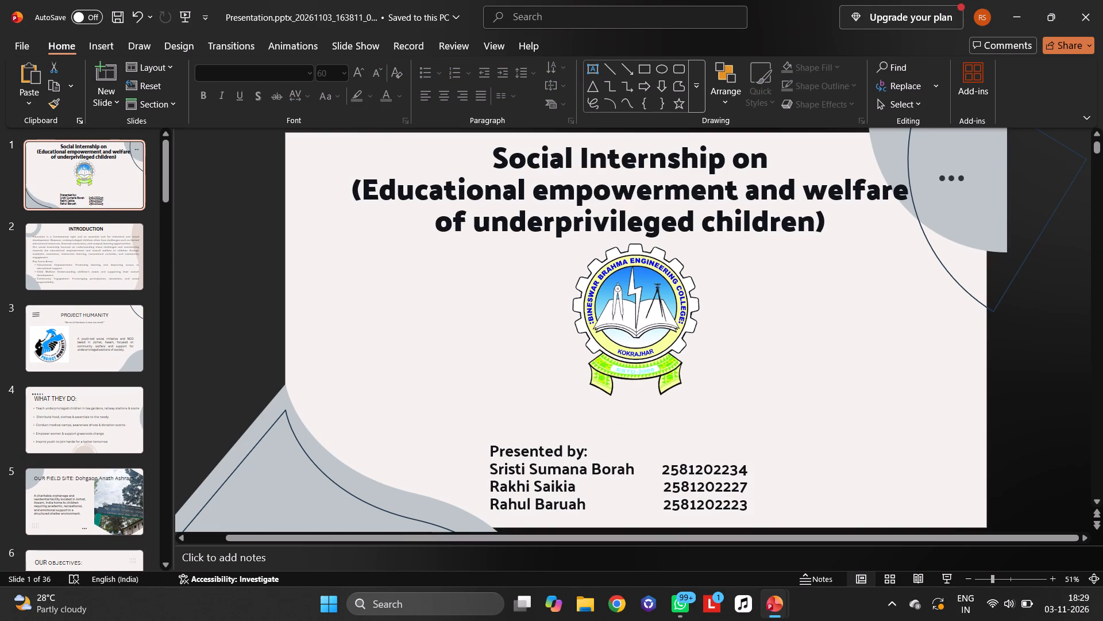
{"action": "right_click", "coordinate": [546, 163]}
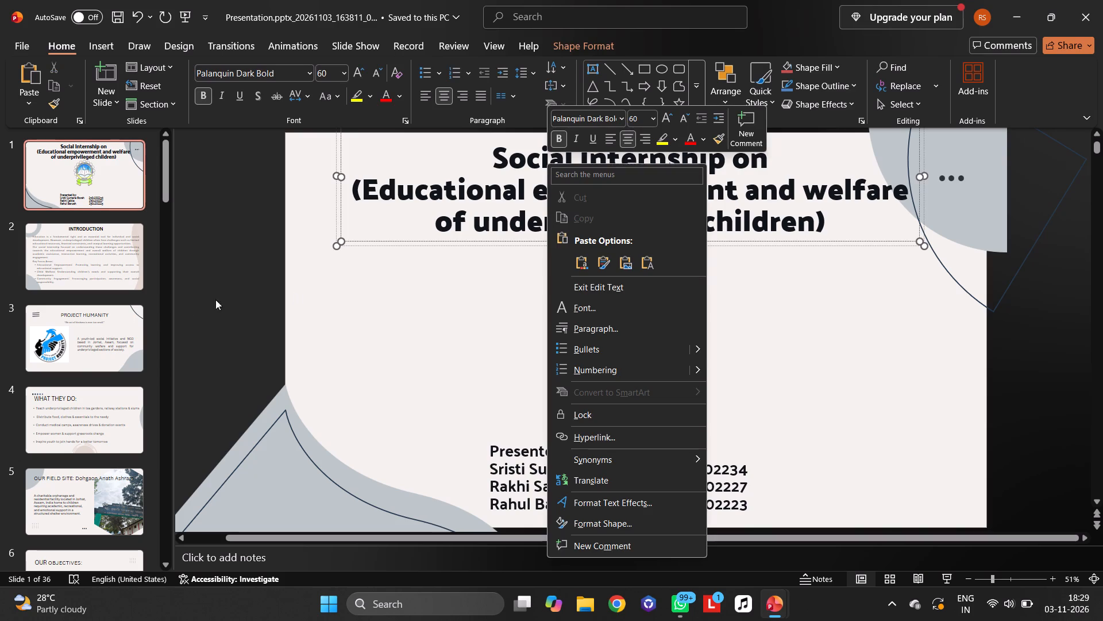
{"action": "left_click", "coordinate": [82, 364]}
Set the font of the whole Skill Internship title, including the parenthesised line, to Book Antiqua.
{"action": "left_click_drag", "start_coordinate": [167, 191], "coordinate": [163, 238]}
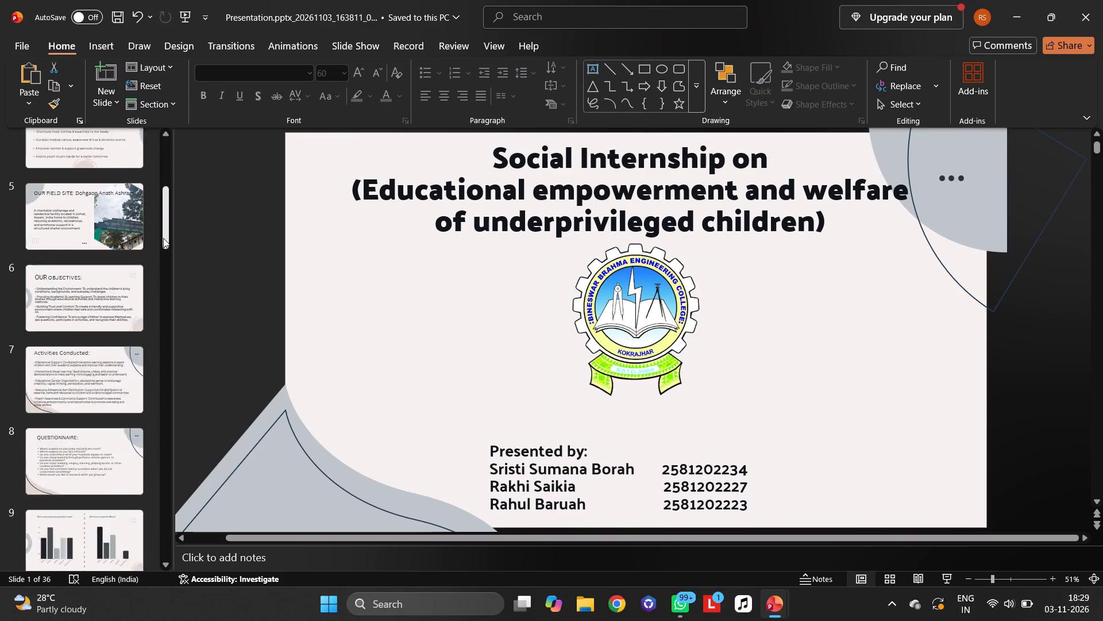
{"action": "left_click_drag", "start_coordinate": [163, 238], "coordinate": [167, 287]}
{"action": "left_click", "coordinate": [110, 310]}
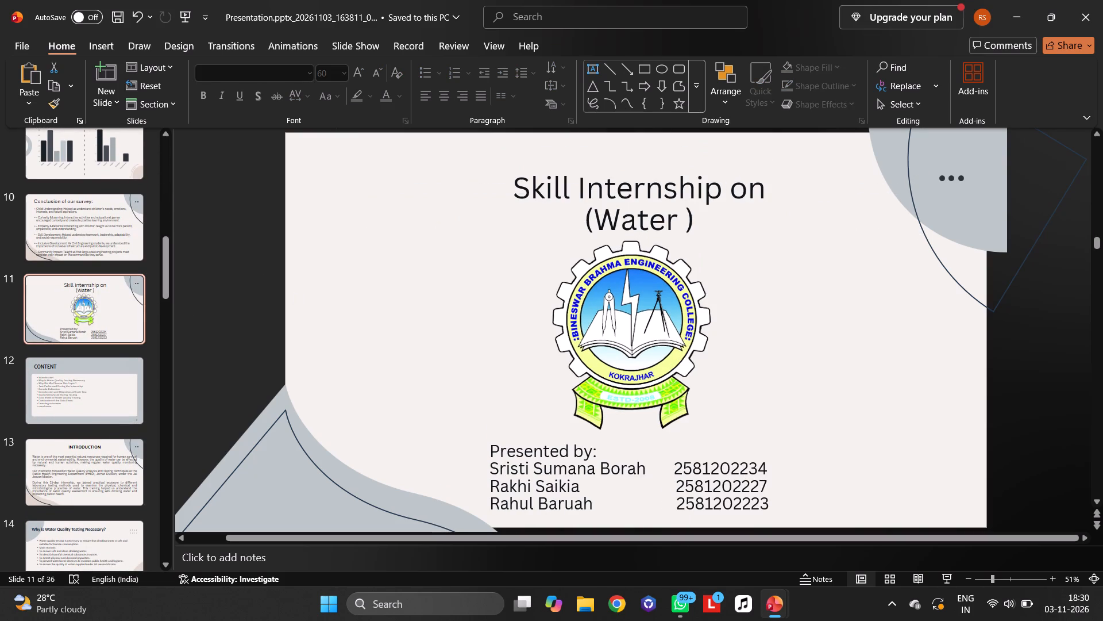
{"action": "left_click", "coordinate": [533, 193]}
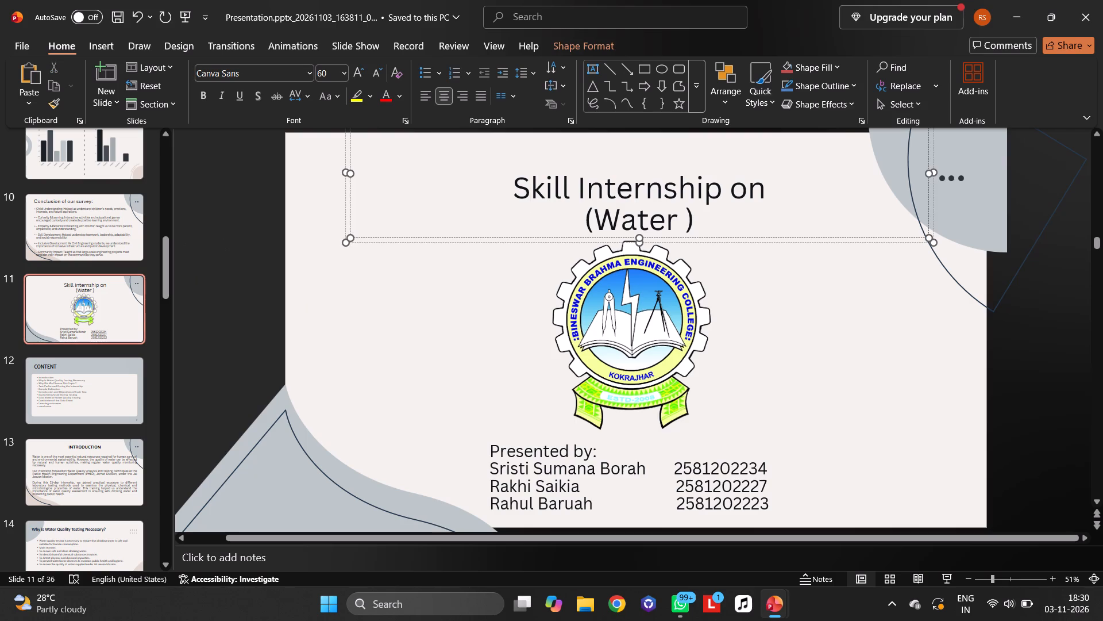
{"action": "left_click_drag", "start_coordinate": [708, 218], "coordinate": [630, 218]}
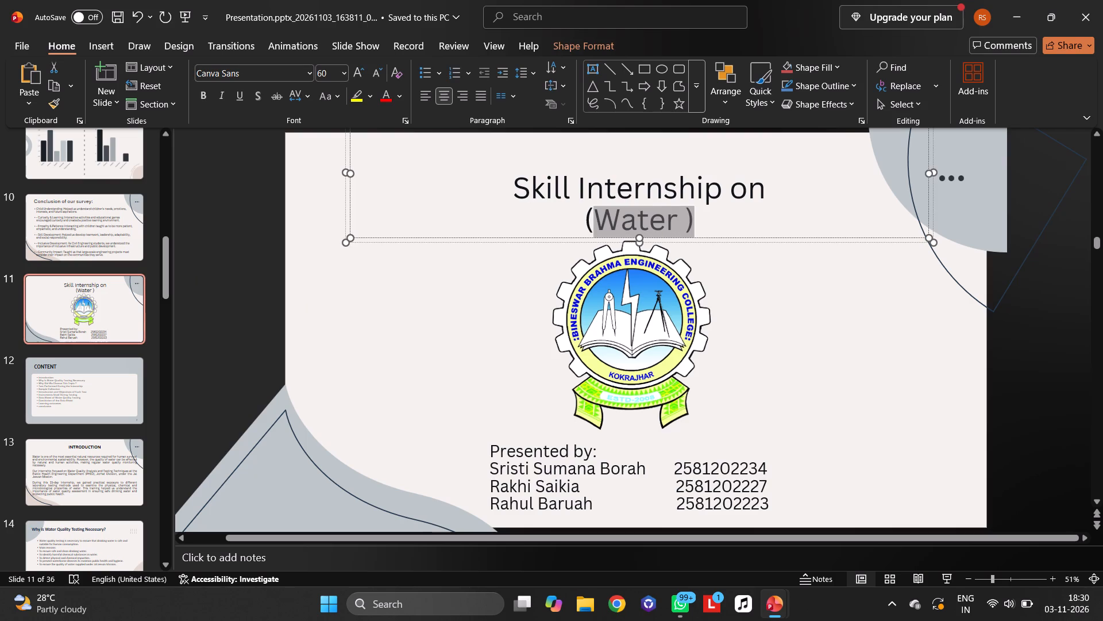
{"action": "left_click_drag", "start_coordinate": [630, 218], "coordinate": [449, 170]}
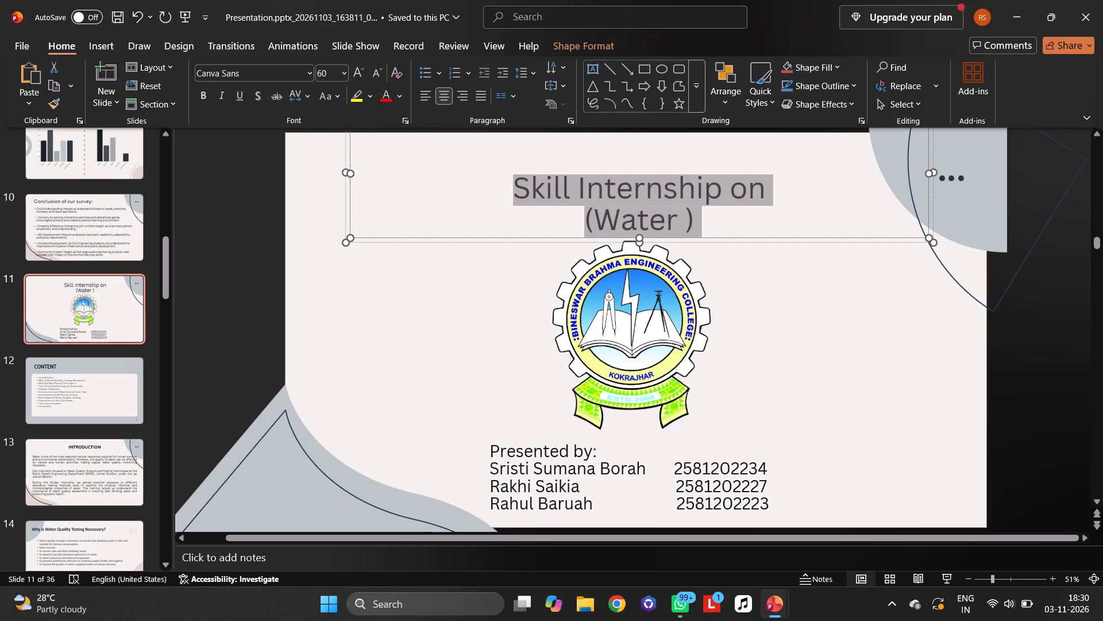
{"action": "right_click", "coordinate": [554, 185]}
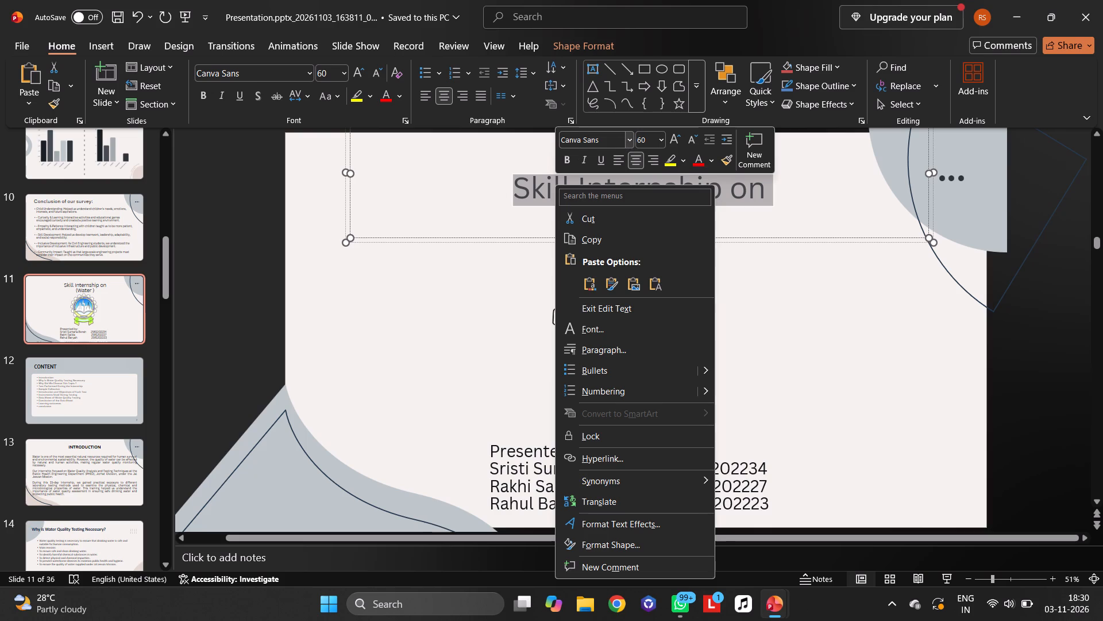
{"action": "left_click", "coordinate": [628, 137]}
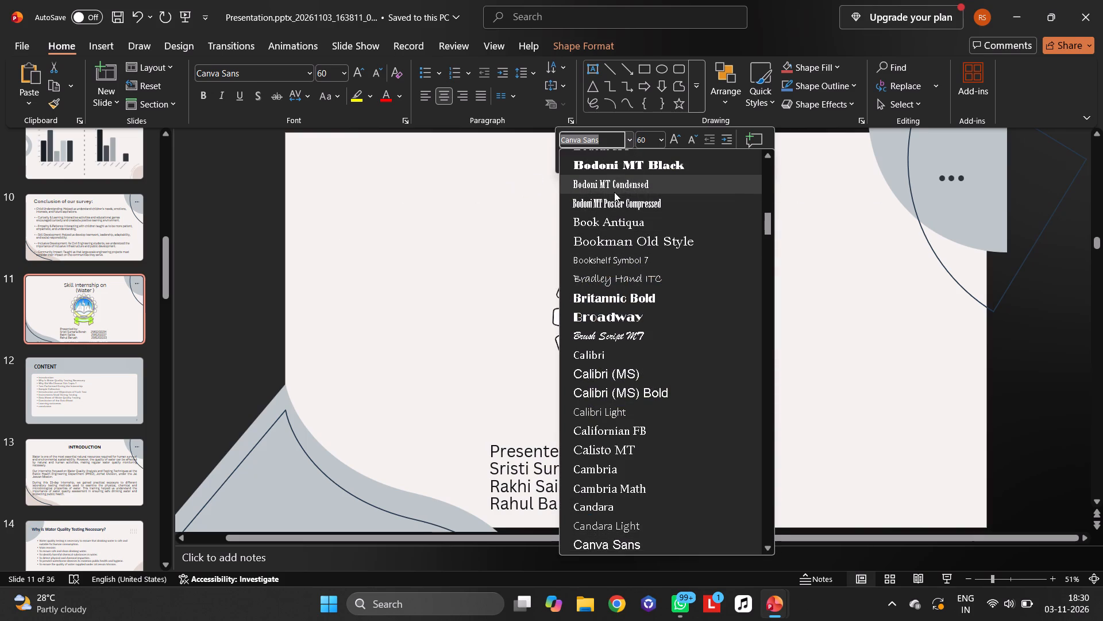
{"action": "left_click", "coordinate": [637, 223]}
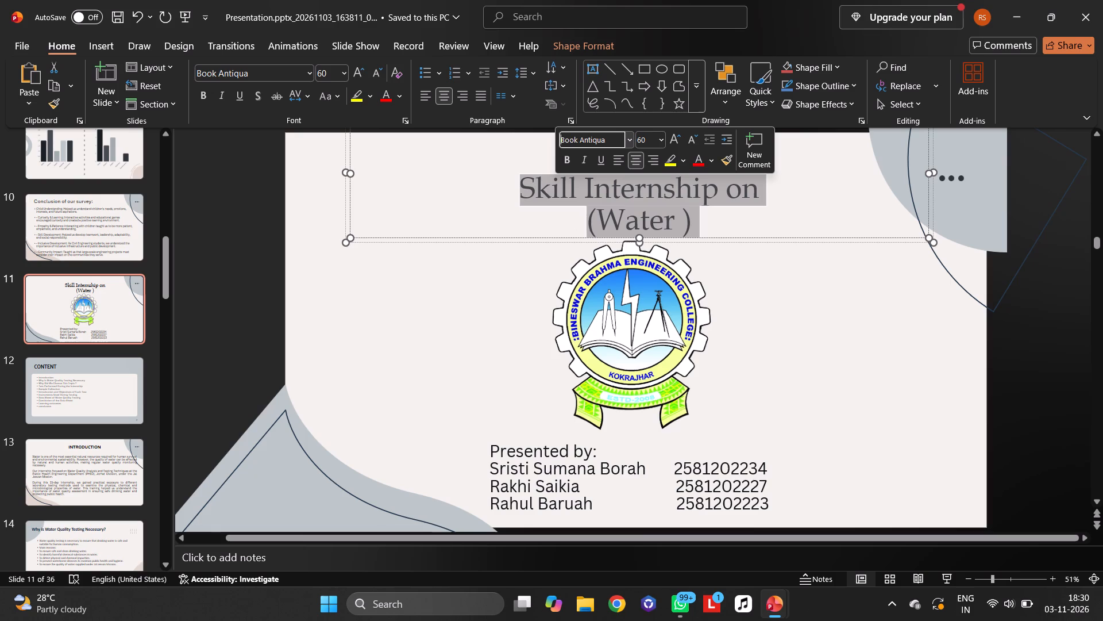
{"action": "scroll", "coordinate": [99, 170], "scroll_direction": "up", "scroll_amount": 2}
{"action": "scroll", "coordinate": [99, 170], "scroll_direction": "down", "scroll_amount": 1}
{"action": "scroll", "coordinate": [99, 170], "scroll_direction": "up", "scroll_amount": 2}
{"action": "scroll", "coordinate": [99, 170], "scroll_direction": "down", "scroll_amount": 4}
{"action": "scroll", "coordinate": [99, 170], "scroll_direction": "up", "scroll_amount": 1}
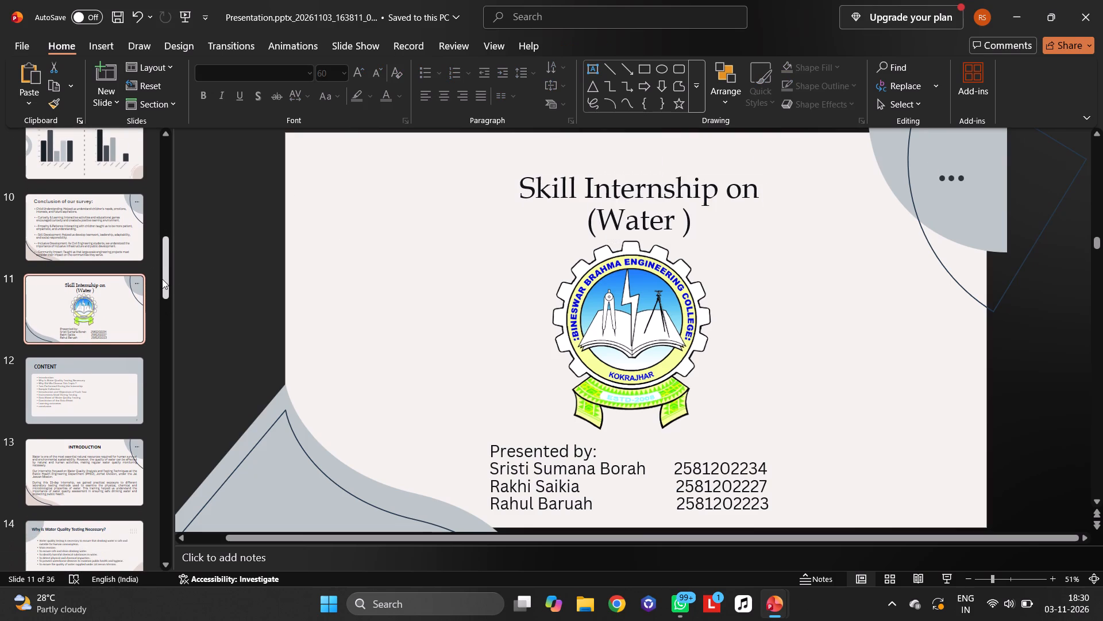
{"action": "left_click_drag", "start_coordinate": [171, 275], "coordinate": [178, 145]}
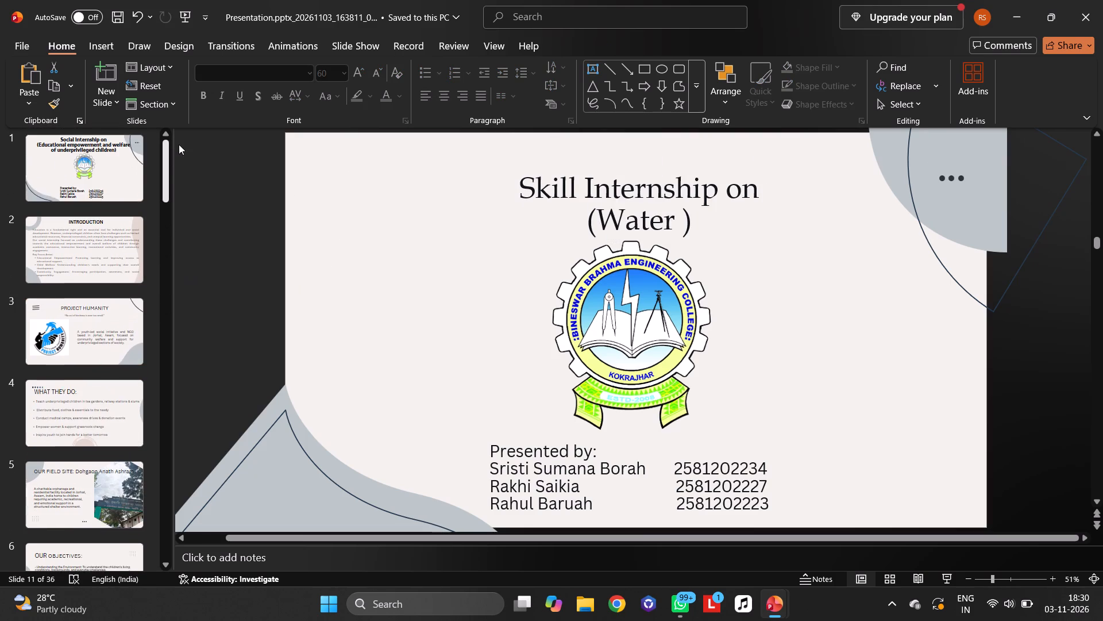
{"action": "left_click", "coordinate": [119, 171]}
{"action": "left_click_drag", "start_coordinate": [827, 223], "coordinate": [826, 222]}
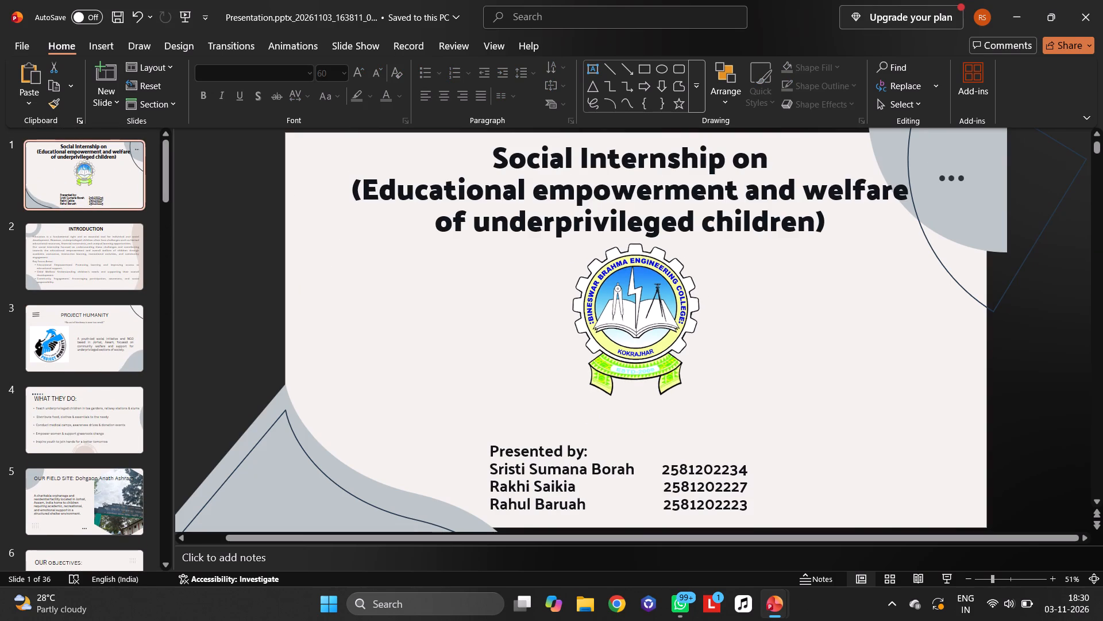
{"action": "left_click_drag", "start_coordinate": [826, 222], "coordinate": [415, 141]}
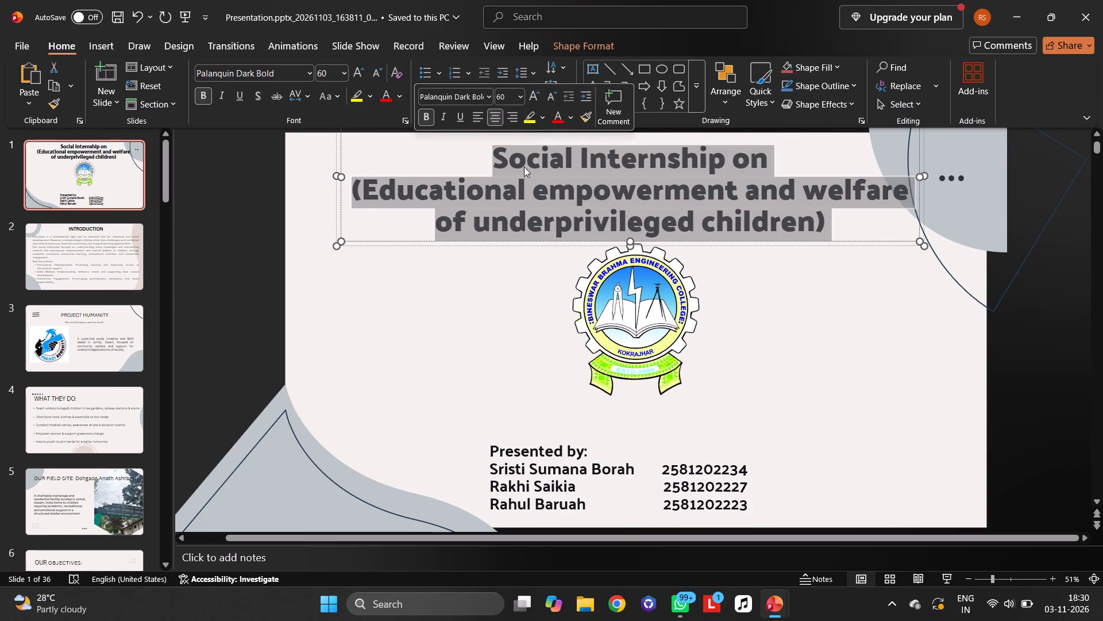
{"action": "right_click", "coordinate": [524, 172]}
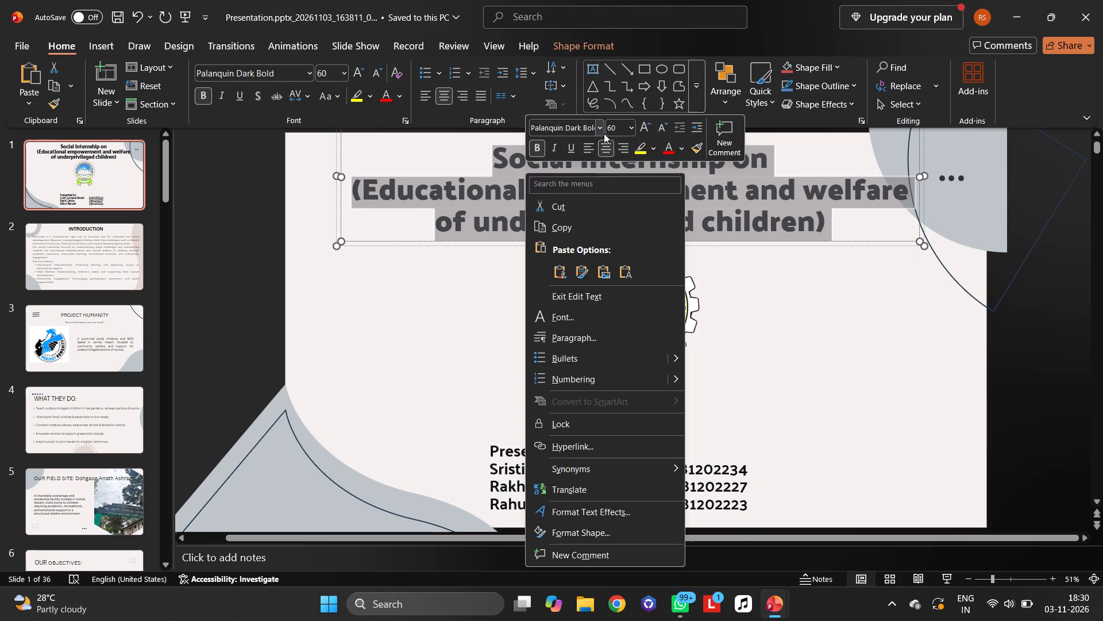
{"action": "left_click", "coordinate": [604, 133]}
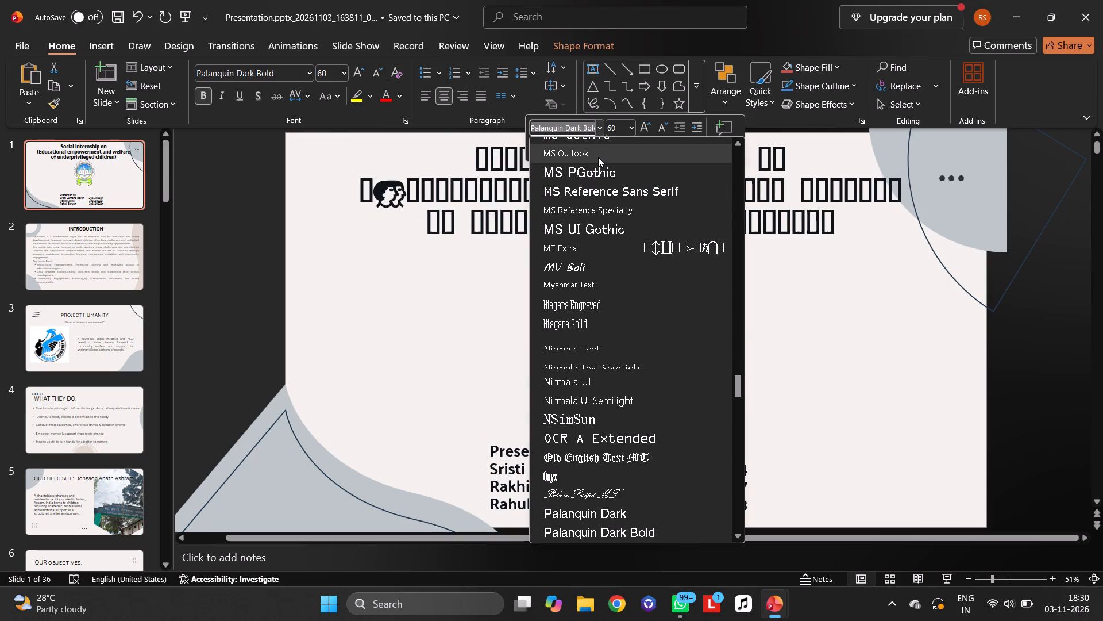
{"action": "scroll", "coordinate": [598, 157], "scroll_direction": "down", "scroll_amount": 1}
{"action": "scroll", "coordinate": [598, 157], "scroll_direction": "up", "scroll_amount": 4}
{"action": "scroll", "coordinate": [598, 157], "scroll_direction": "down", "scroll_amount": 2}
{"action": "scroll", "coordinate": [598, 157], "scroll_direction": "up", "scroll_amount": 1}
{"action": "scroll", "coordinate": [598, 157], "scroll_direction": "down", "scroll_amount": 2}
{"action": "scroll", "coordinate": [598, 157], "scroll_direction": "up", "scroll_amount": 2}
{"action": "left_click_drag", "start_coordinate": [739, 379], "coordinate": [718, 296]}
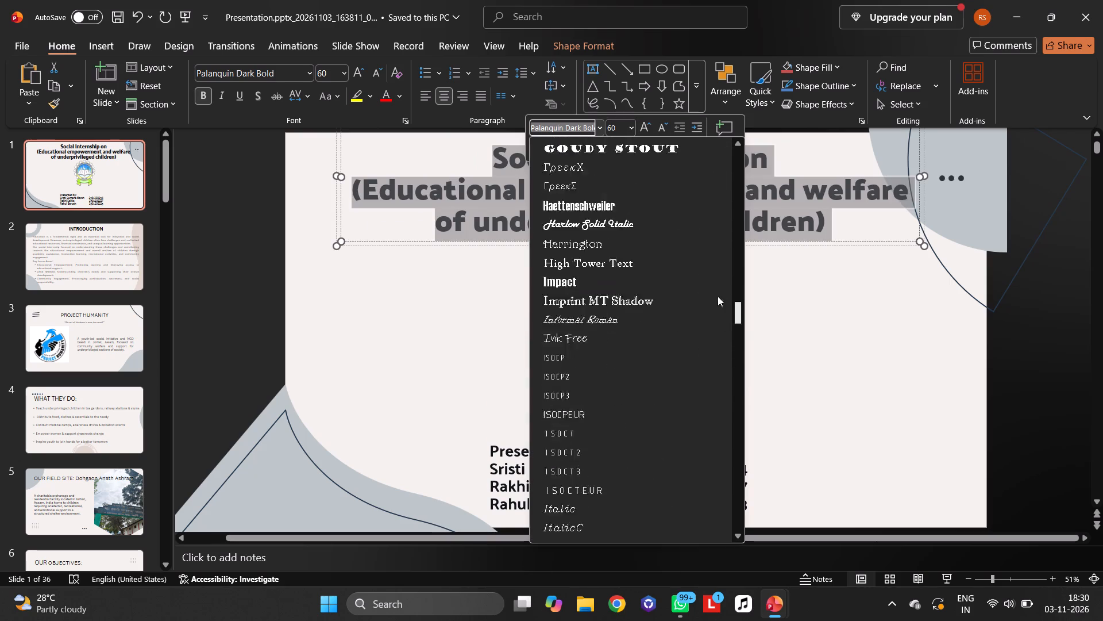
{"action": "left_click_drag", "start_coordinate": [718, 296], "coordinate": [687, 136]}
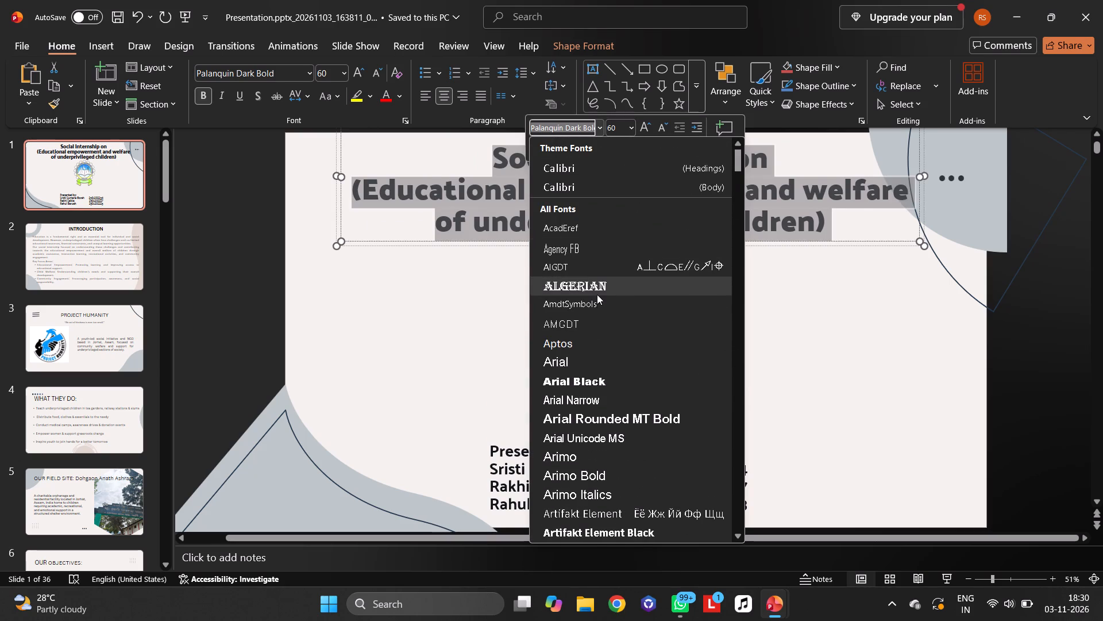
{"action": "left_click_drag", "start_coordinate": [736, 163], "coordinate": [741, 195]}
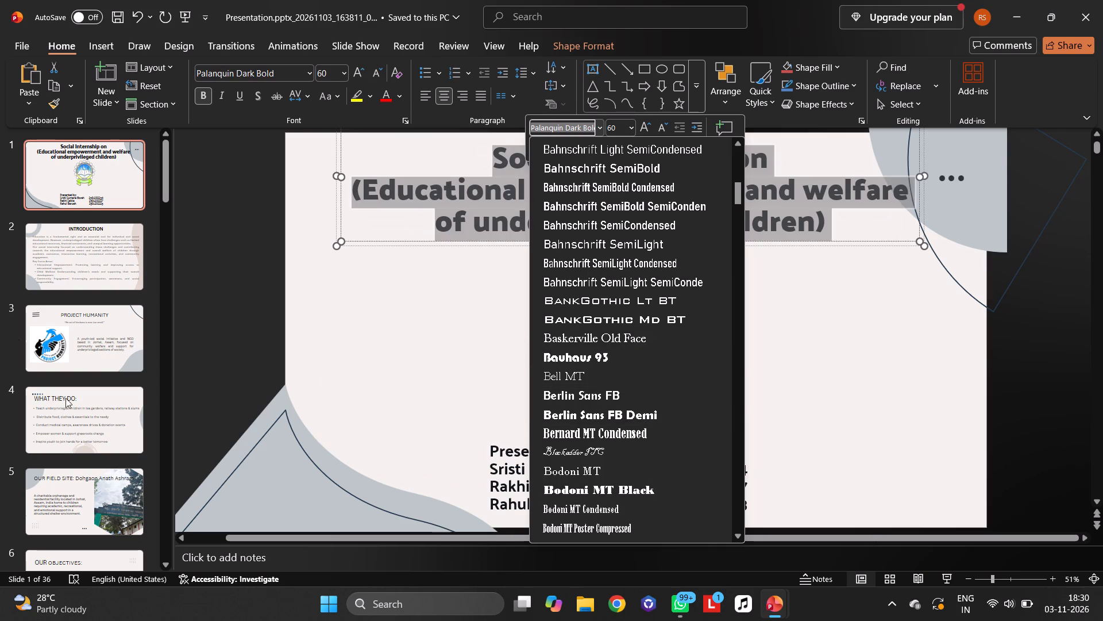
Check which font the Skill Internship title uses on slide 11.
{"action": "scroll", "coordinate": [64, 432], "scroll_direction": "down", "scroll_amount": 4}
{"action": "scroll", "coordinate": [83, 448], "scroll_direction": "up", "scroll_amount": 1}
{"action": "scroll", "coordinate": [85, 453], "scroll_direction": "down", "scroll_amount": 2}
{"action": "scroll", "coordinate": [85, 453], "scroll_direction": "up", "scroll_amount": 1}
{"action": "scroll", "coordinate": [86, 453], "scroll_direction": "down", "scroll_amount": 1}
{"action": "scroll", "coordinate": [87, 456], "scroll_direction": "up", "scroll_amount": 3}
{"action": "scroll", "coordinate": [87, 456], "scroll_direction": "down", "scroll_amount": 2}
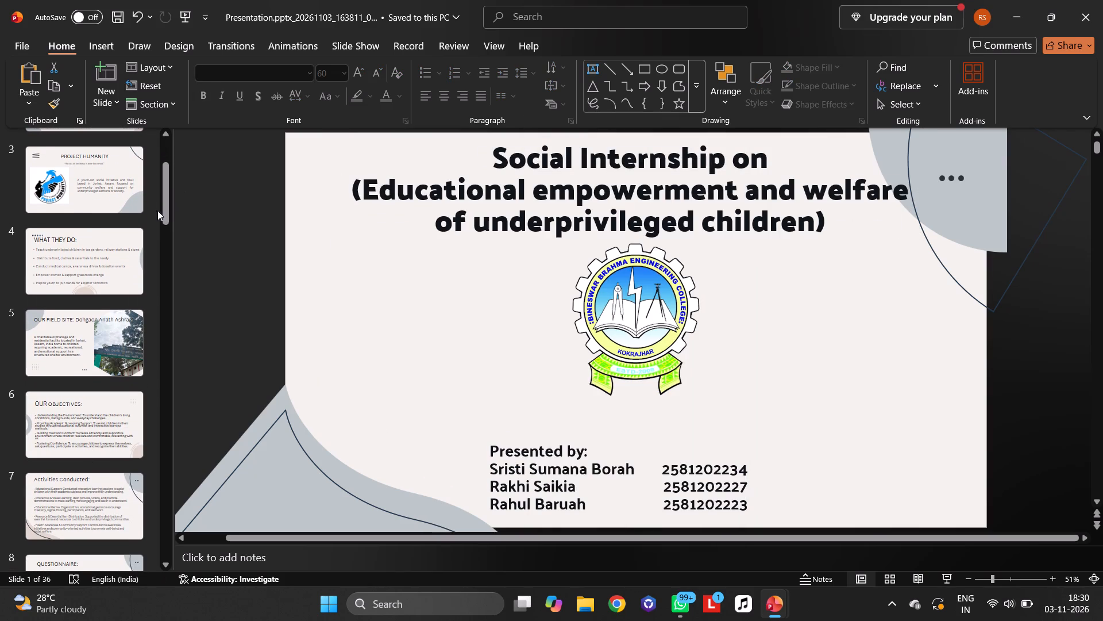
{"action": "left_click_drag", "start_coordinate": [165, 205], "coordinate": [168, 271]}
{"action": "left_click", "coordinate": [62, 375]}
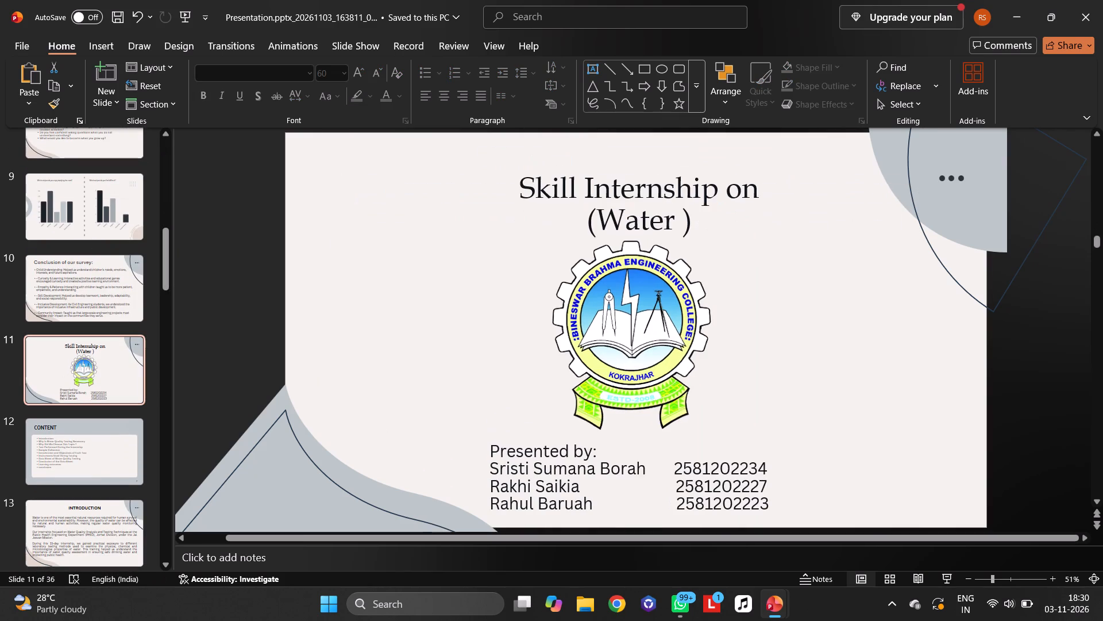
{"action": "right_click", "coordinate": [587, 190]}
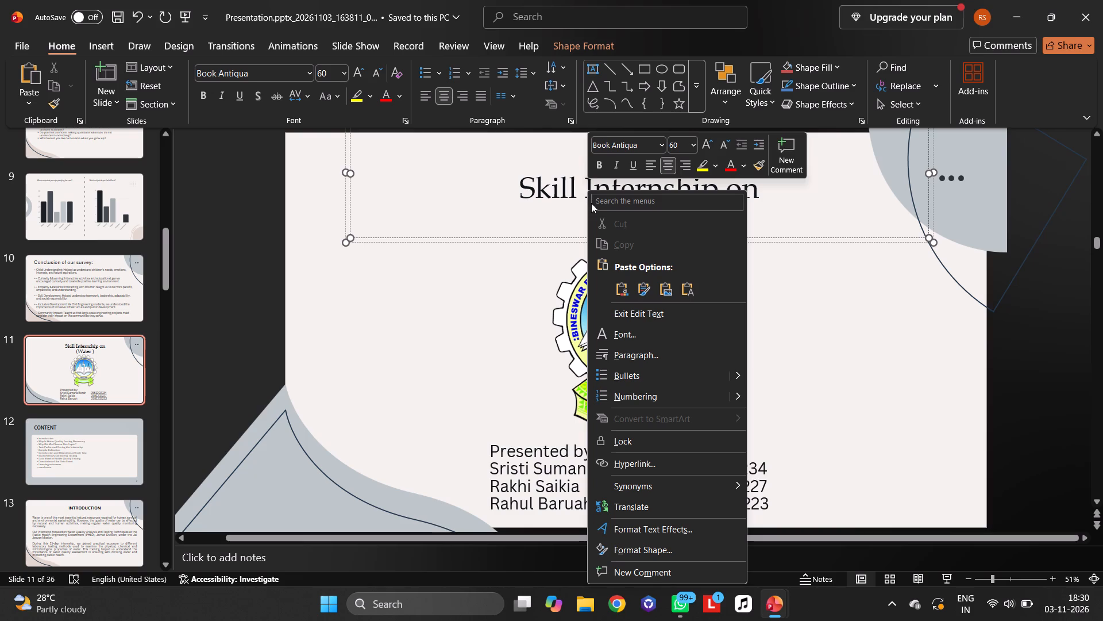
{"action": "left_click_drag", "start_coordinate": [165, 256], "coordinate": [165, 253]}
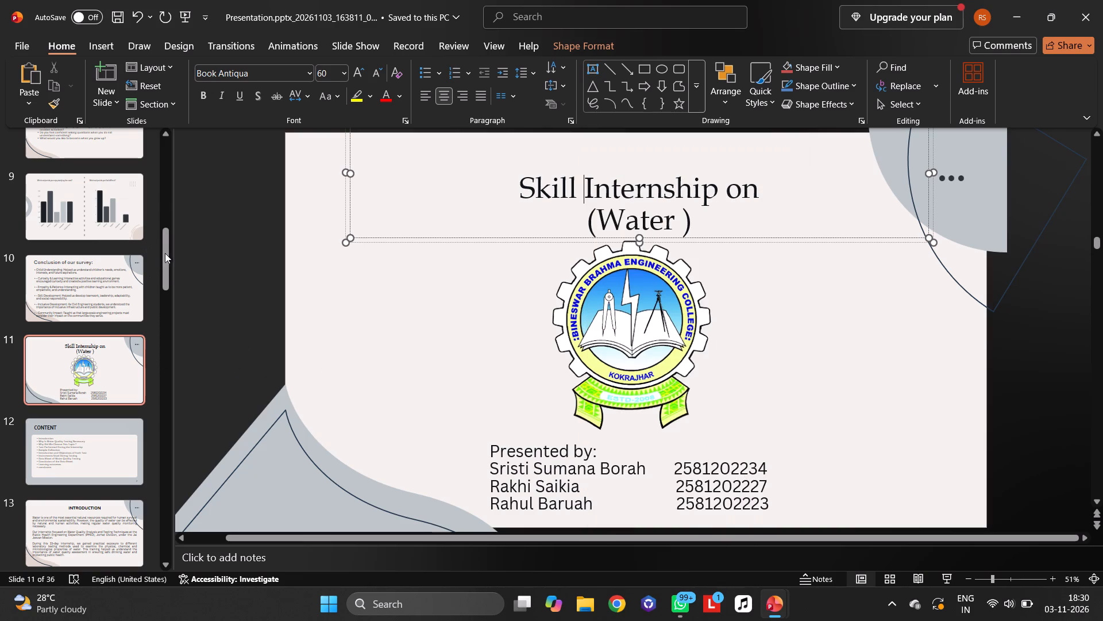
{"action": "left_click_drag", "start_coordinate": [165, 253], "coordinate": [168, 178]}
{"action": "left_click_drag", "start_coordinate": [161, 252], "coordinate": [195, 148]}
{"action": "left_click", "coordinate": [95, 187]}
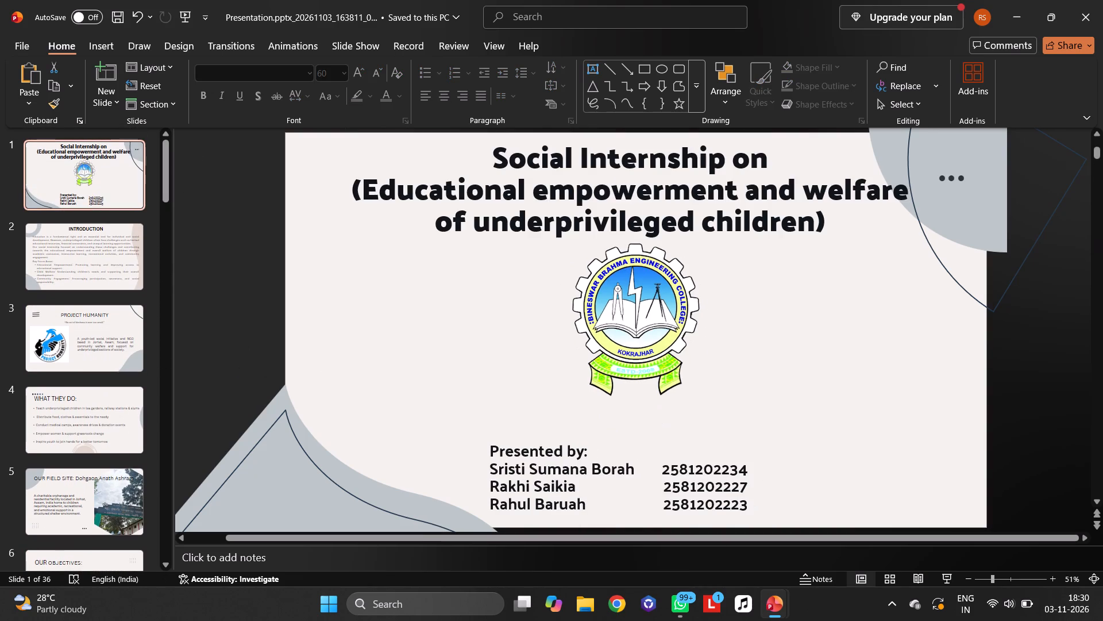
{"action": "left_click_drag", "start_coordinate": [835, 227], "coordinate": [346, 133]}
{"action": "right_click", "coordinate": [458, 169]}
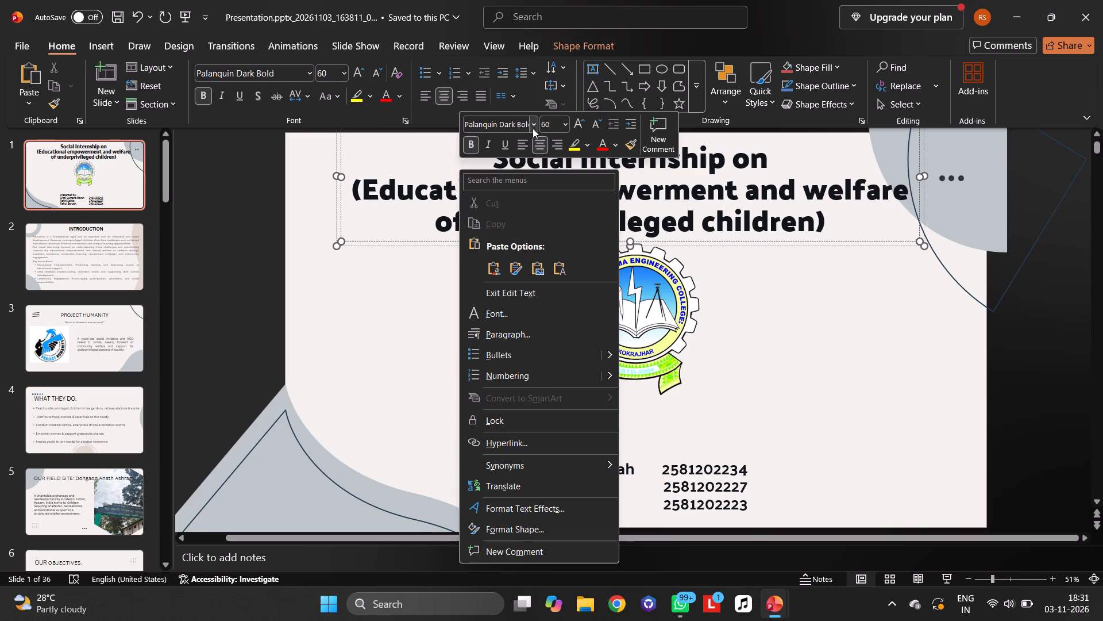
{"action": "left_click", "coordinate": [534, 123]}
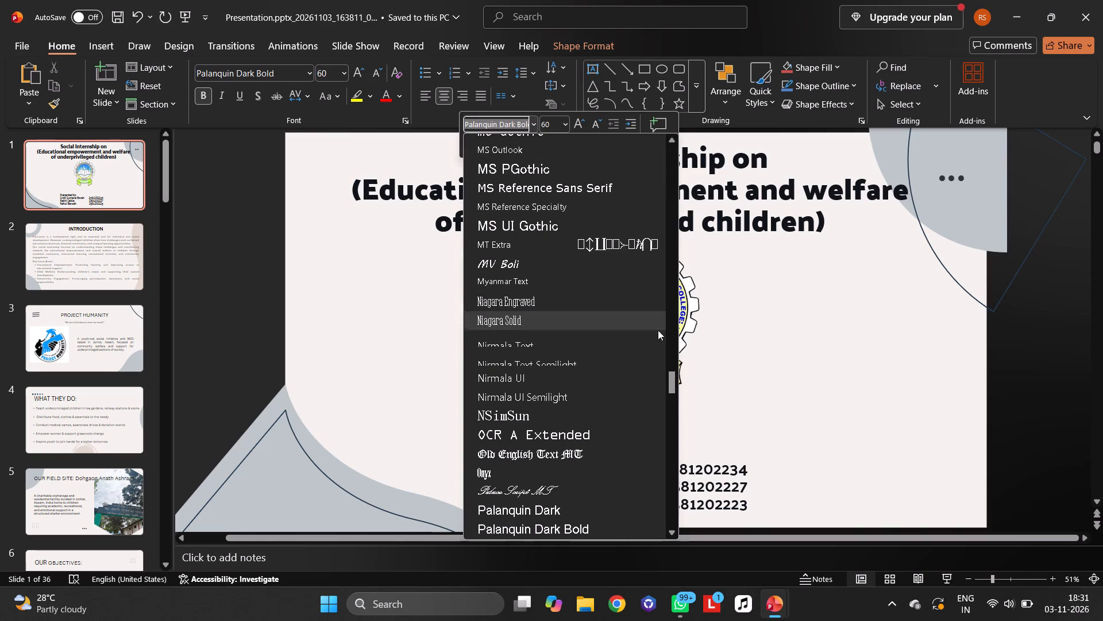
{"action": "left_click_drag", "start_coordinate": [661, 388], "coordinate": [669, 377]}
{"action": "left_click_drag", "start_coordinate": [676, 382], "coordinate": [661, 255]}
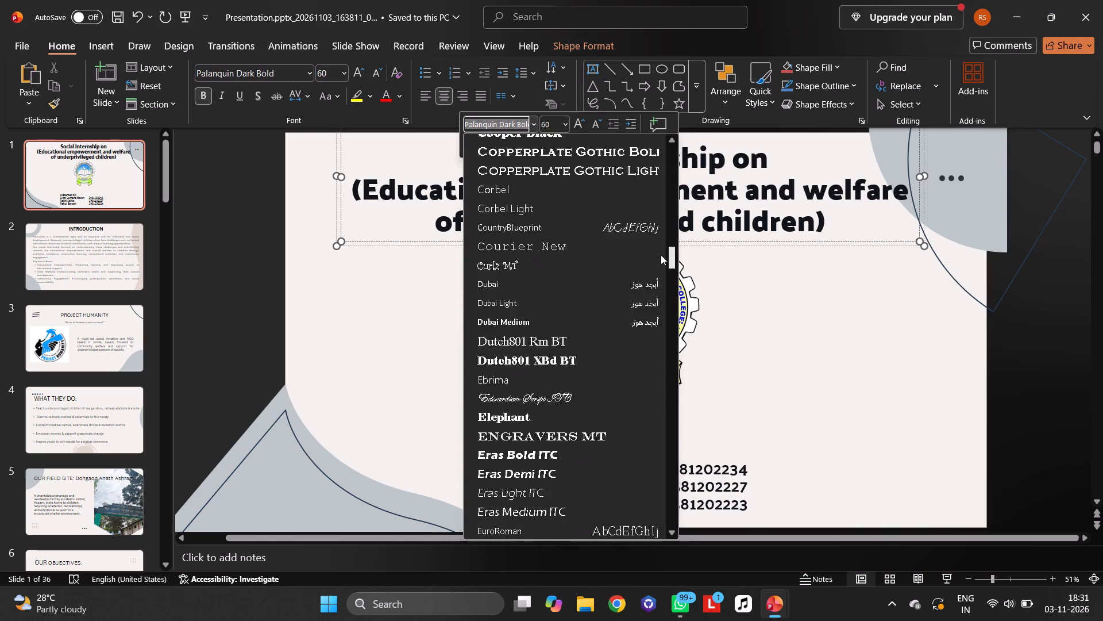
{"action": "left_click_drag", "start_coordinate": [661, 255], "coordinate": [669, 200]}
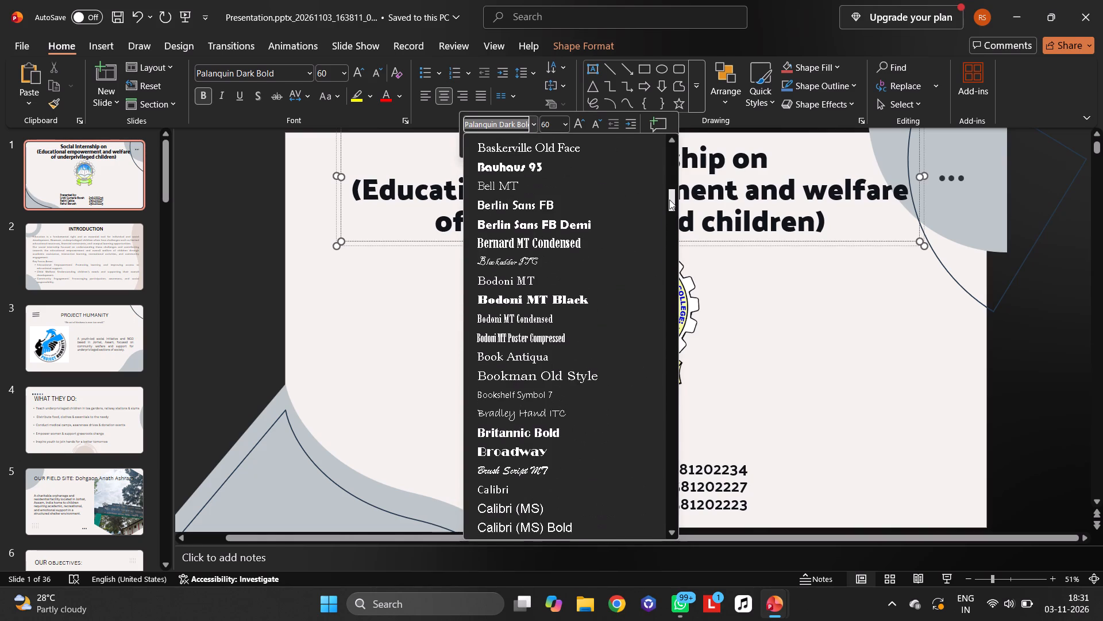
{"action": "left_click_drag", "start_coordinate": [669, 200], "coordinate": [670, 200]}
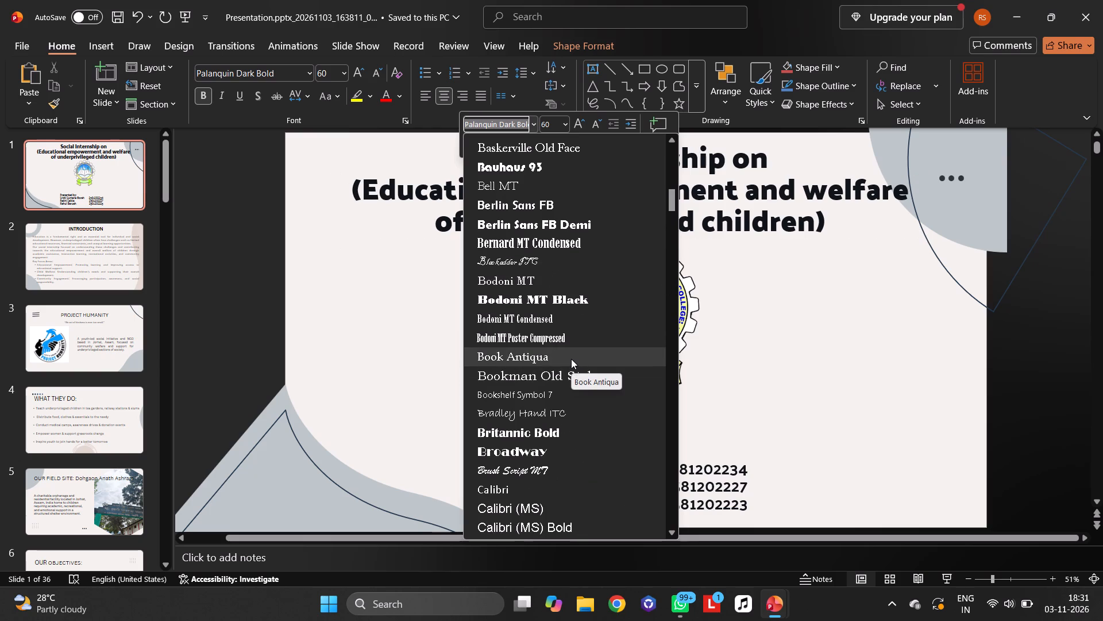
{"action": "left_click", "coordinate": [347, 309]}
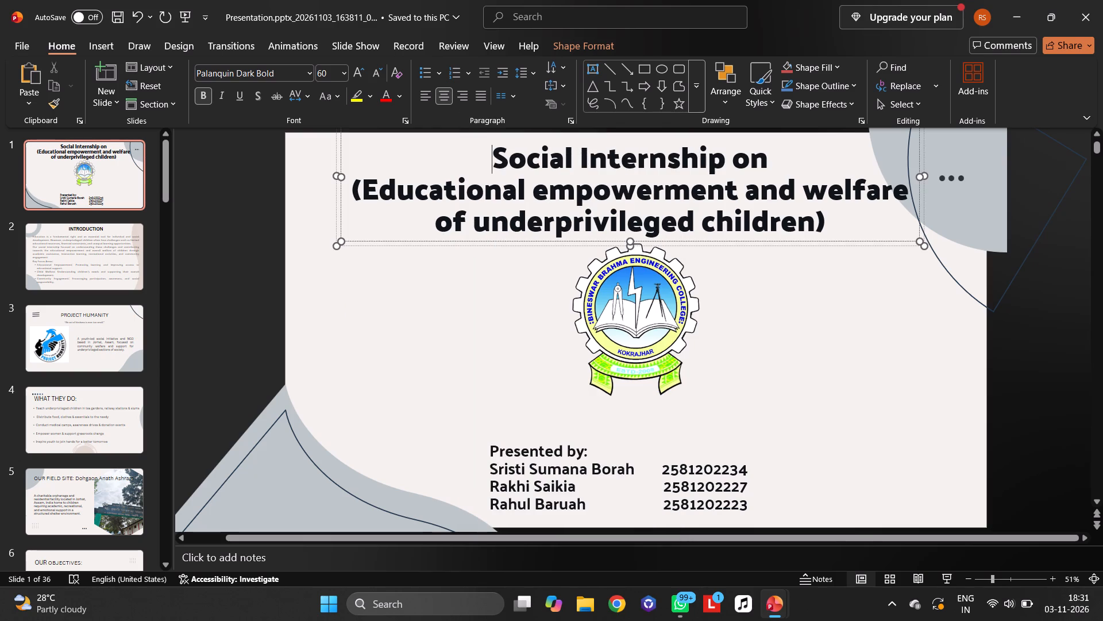
Set the font of the whole Social Internship title on the first slide to Book Antiqua.
{"action": "left_click_drag", "start_coordinate": [825, 225], "coordinate": [433, 137]}
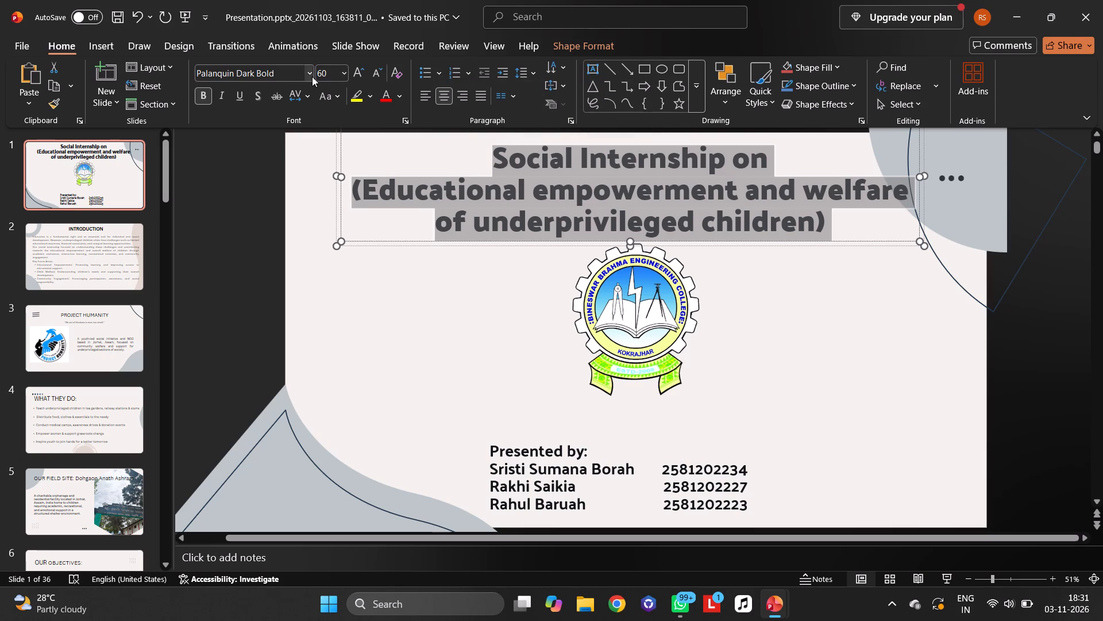
{"action": "left_click", "coordinate": [312, 76]}
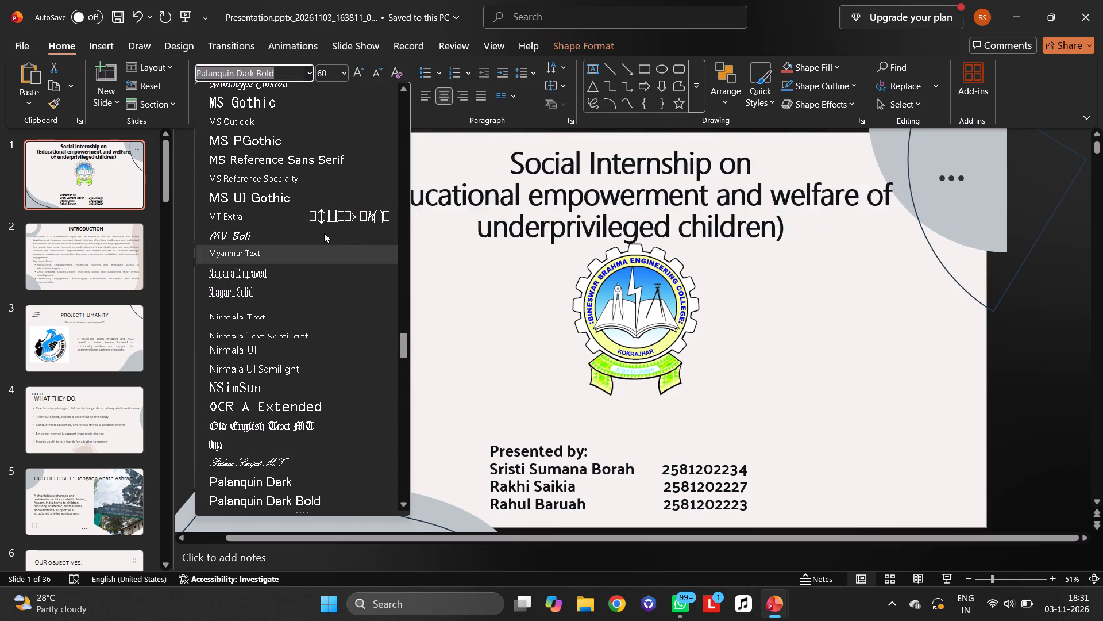
{"action": "left_click_drag", "start_coordinate": [403, 354], "coordinate": [399, 290]}
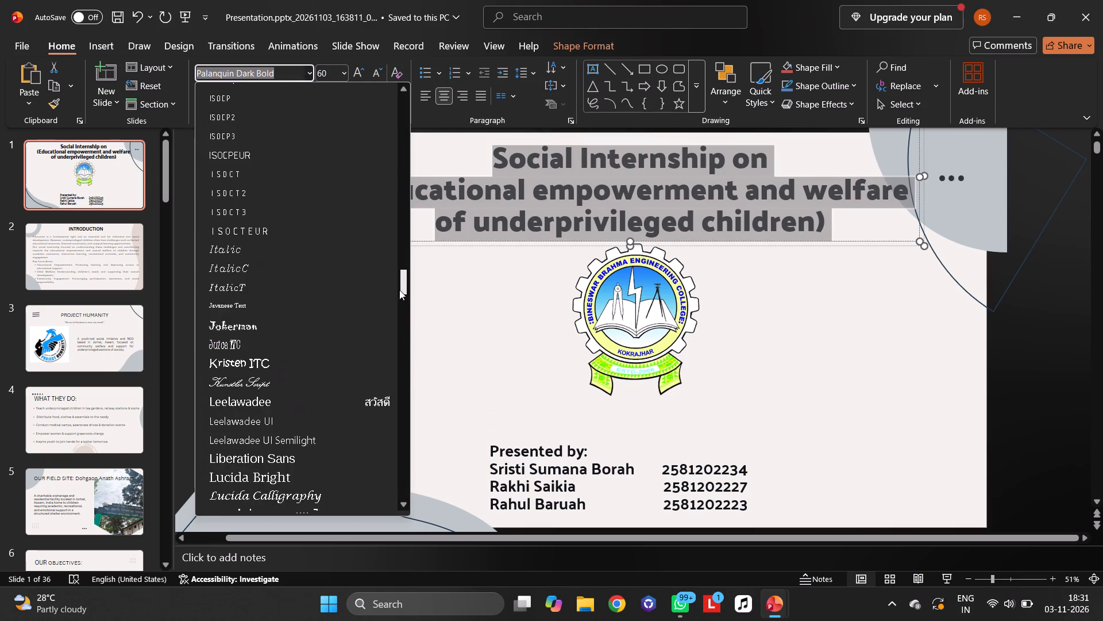
{"action": "left_click_drag", "start_coordinate": [399, 290], "coordinate": [412, 255]}
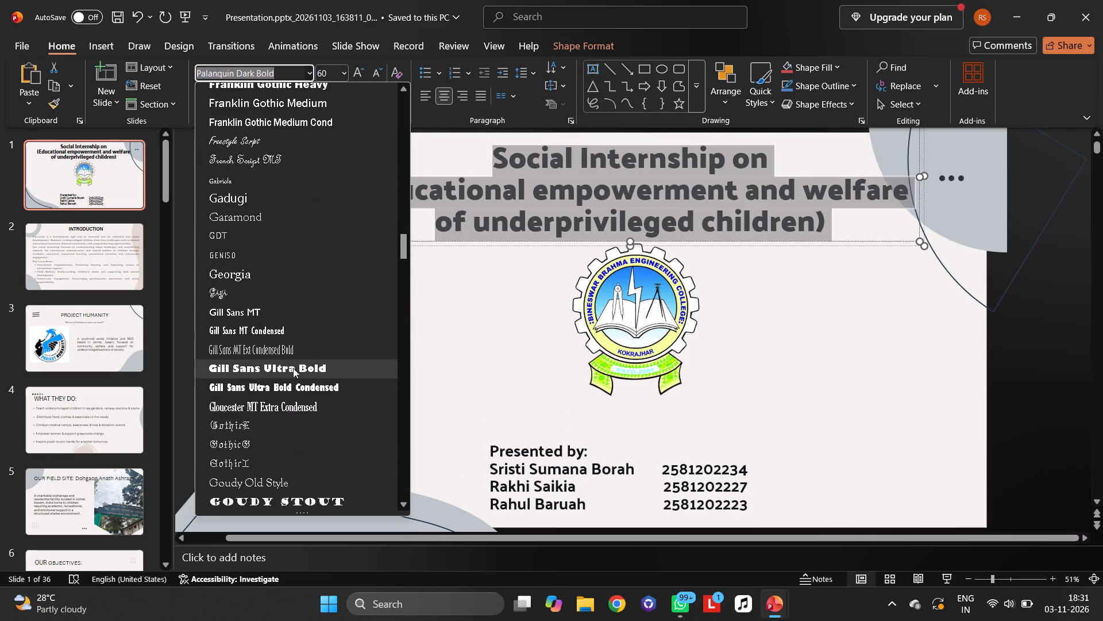
{"action": "left_click_drag", "start_coordinate": [400, 249], "coordinate": [399, 199]}
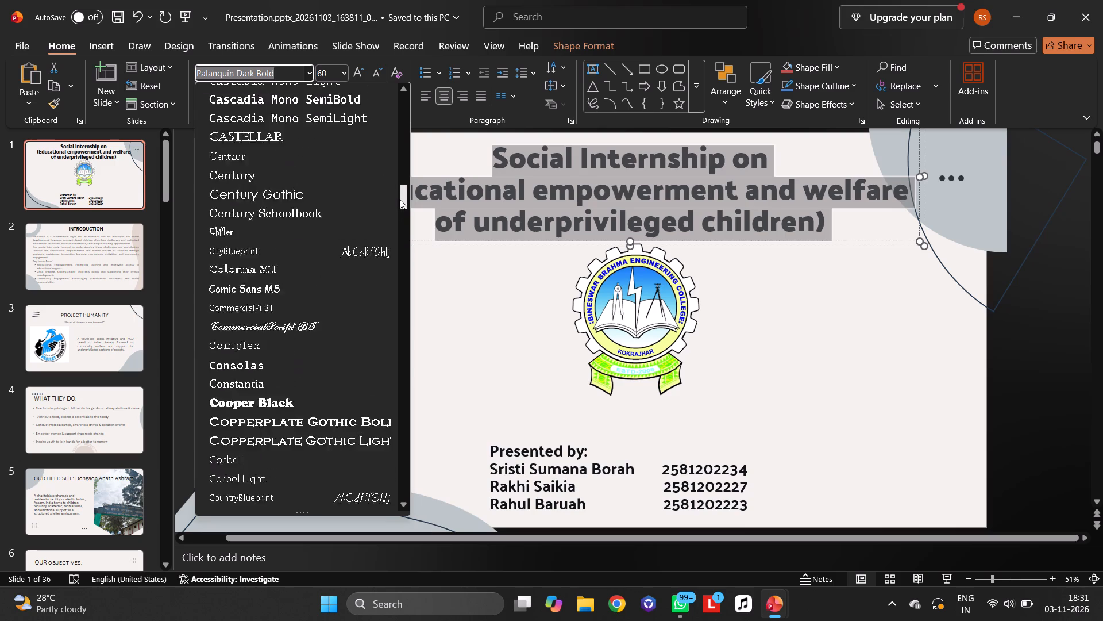
{"action": "left_click_drag", "start_coordinate": [399, 199], "coordinate": [410, 163]}
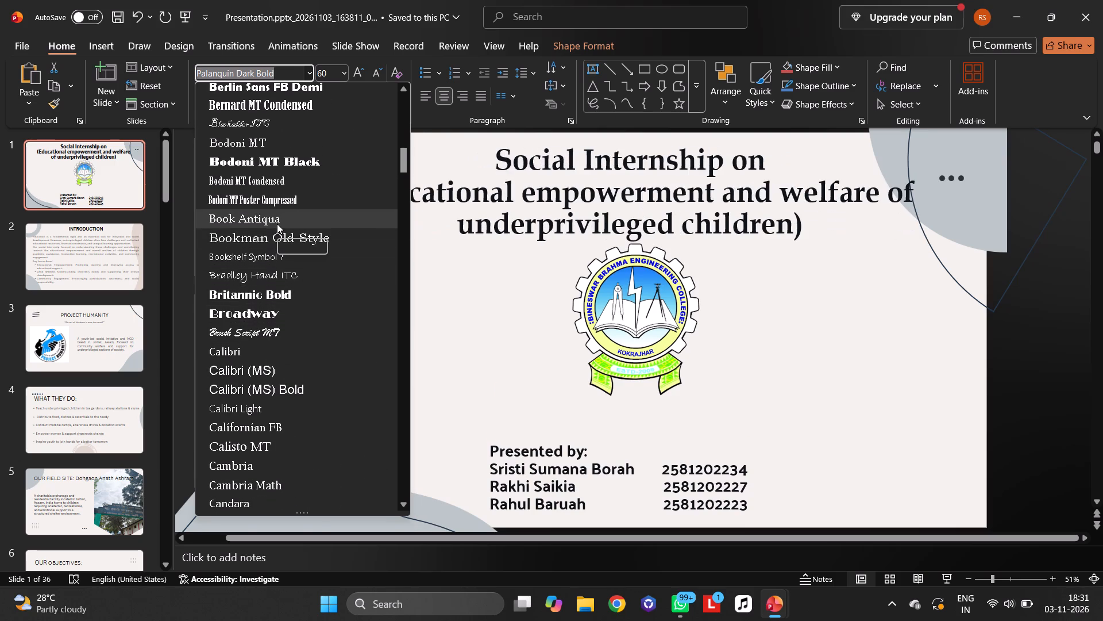
{"action": "left_click", "coordinate": [277, 224]}
{"action": "left_click", "coordinate": [250, 292]}
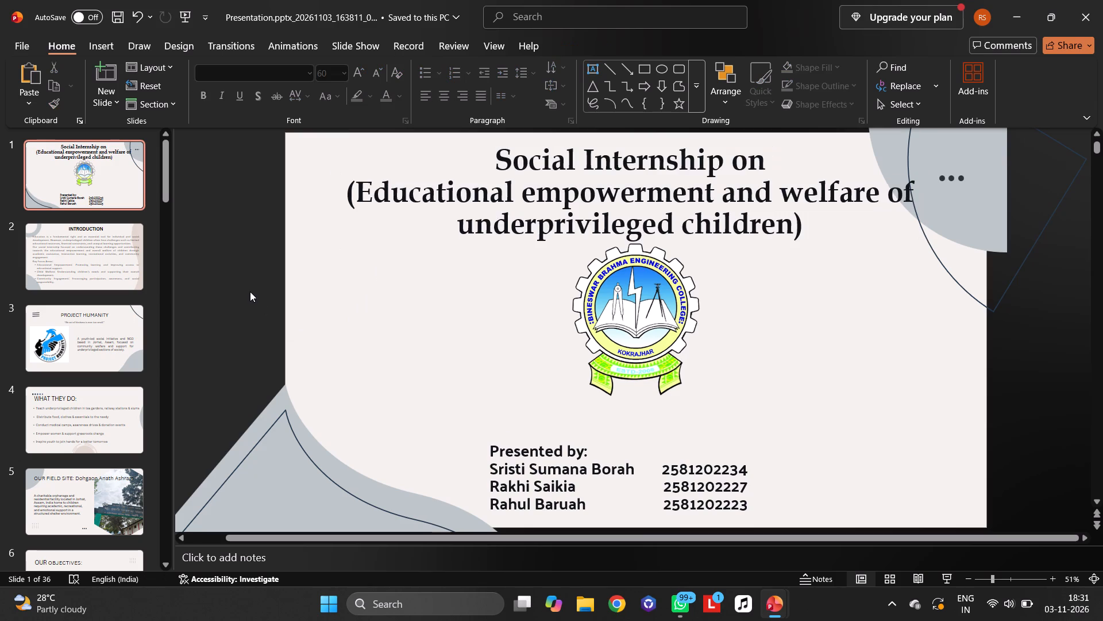
On slide 11, continue the Skill Internship title after "Water" inside the parentheses with "anlysis and testing techniques".
{"action": "scroll", "coordinate": [106, 453], "scroll_direction": "down", "scroll_amount": 4}
{"action": "scroll", "coordinate": [106, 453], "scroll_direction": "up", "scroll_amount": 1}
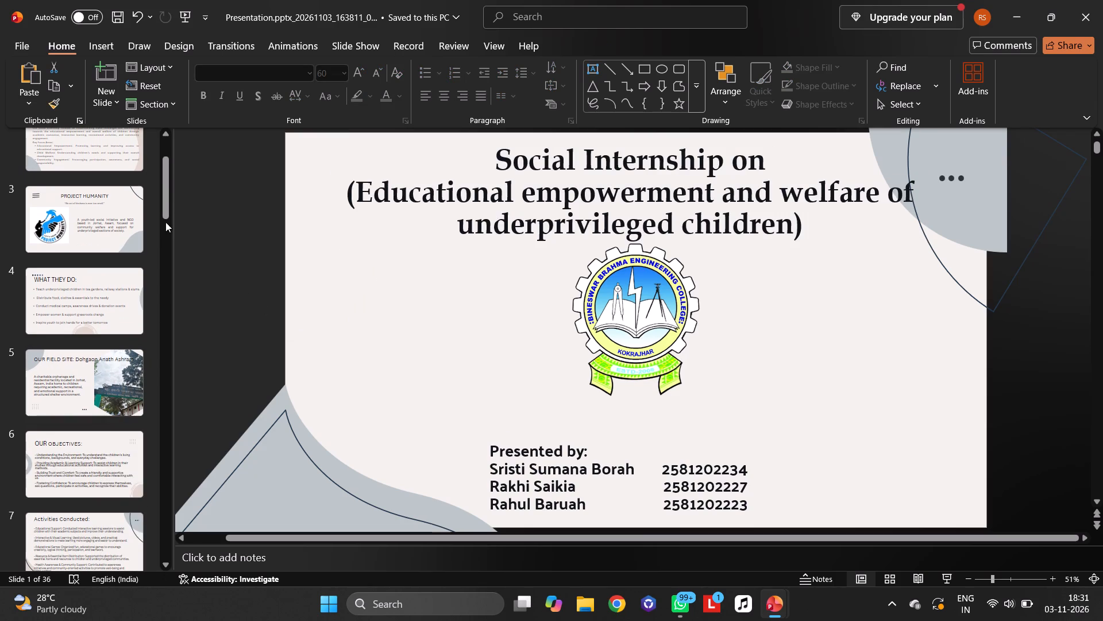
{"action": "left_click_drag", "start_coordinate": [165, 212], "coordinate": [163, 291]}
{"action": "left_click", "coordinate": [80, 308]}
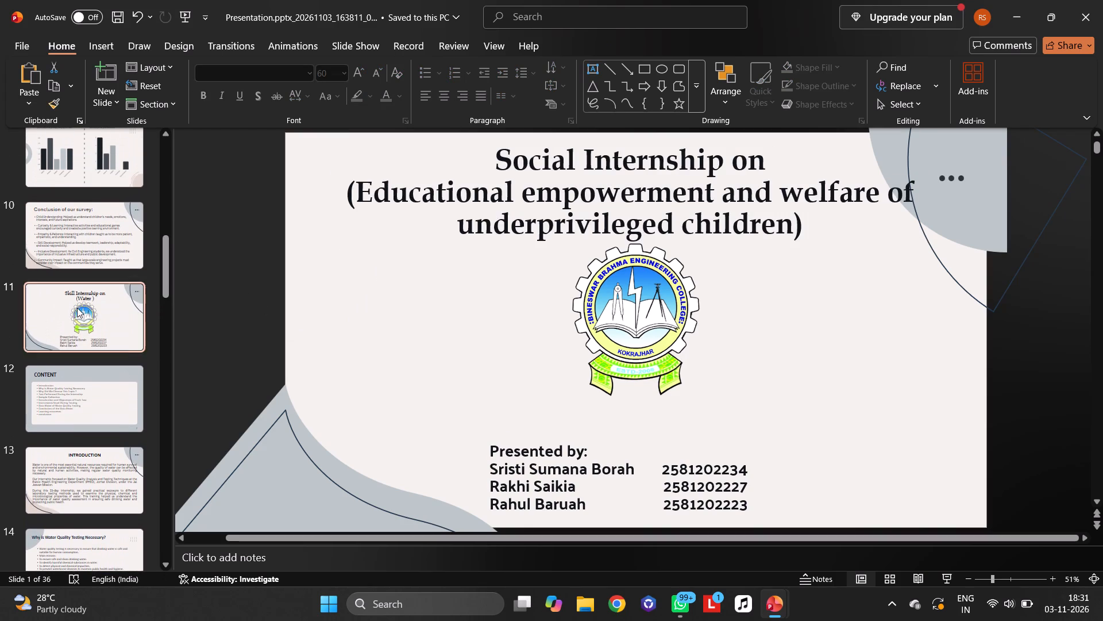
{"action": "left_click", "coordinate": [675, 229]}
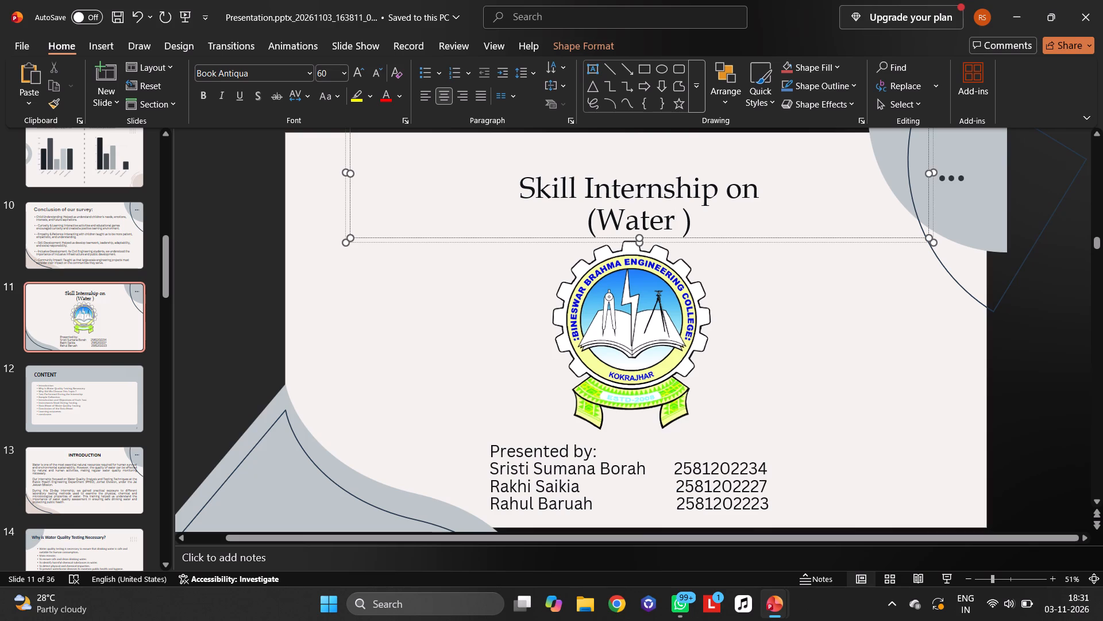
{"action": "key", "text": "space"}
{"action": "type", "text": "an"}
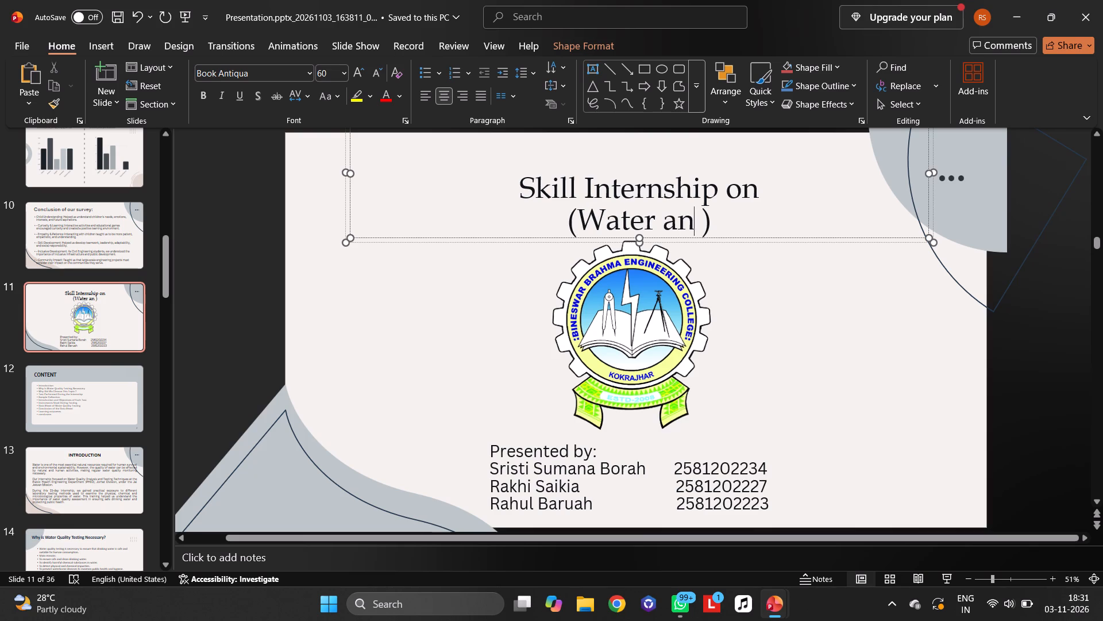
{"action": "type", "text": "lysis"}
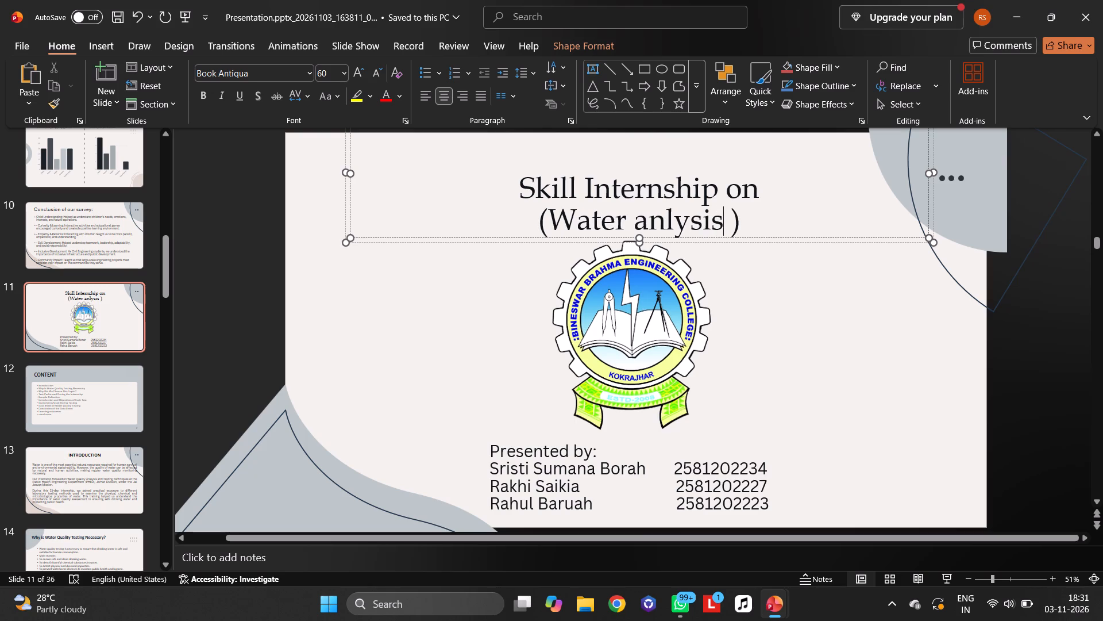
{"action": "key", "text": "space"}
{"action": "type", "text": "and te"}
{"action": "key", "text": "s"}
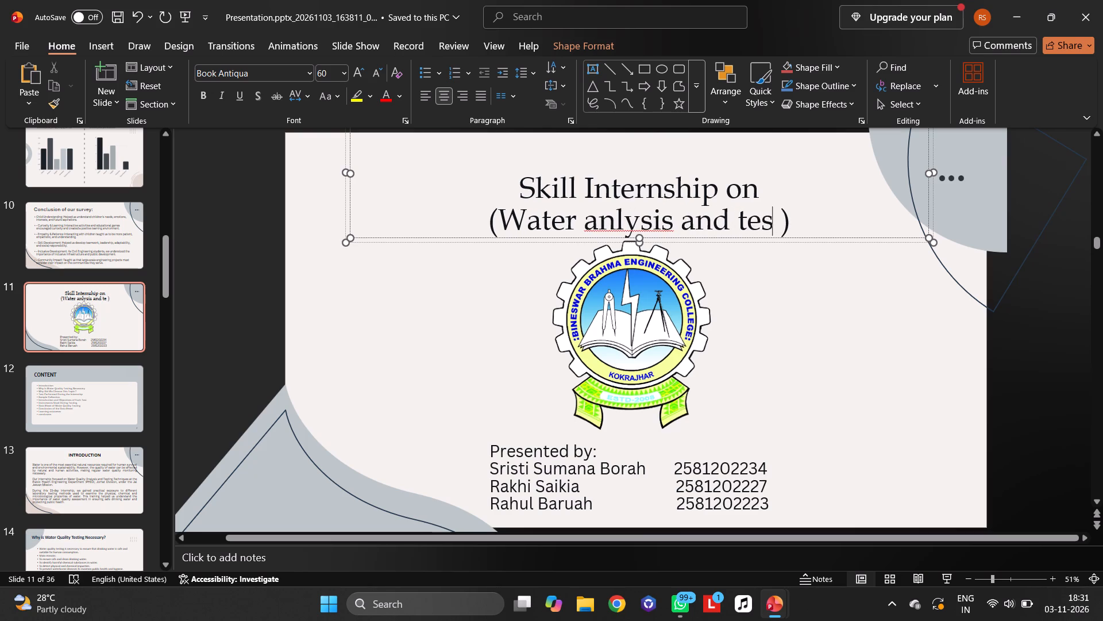
{"action": "type", "text": "ting"}
{"action": "key", "text": "space"}
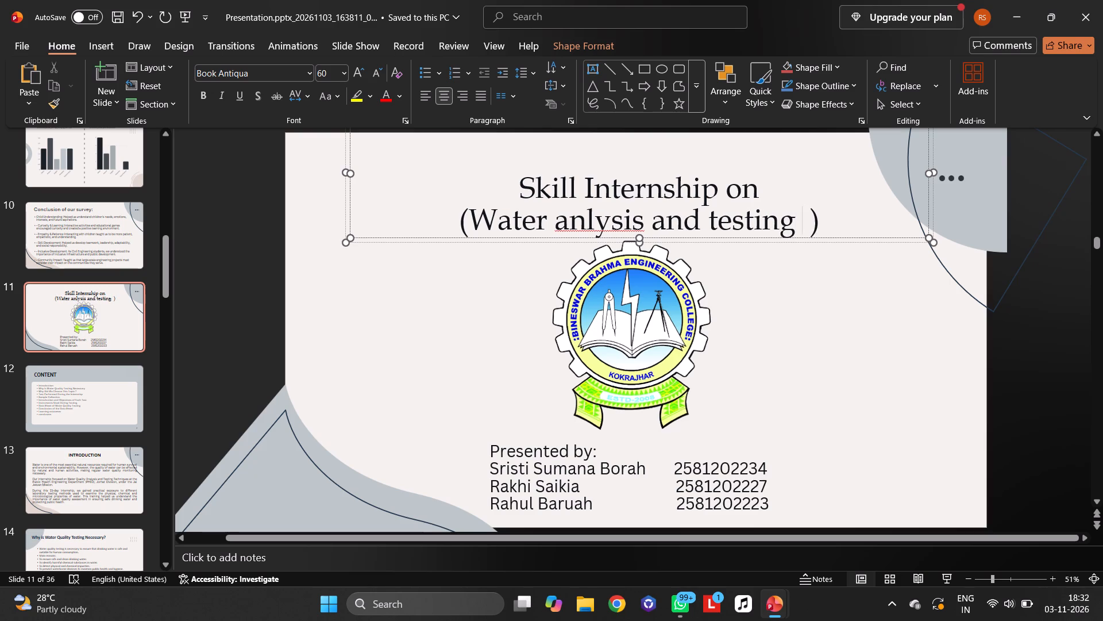
{"action": "type", "text": "tech"}
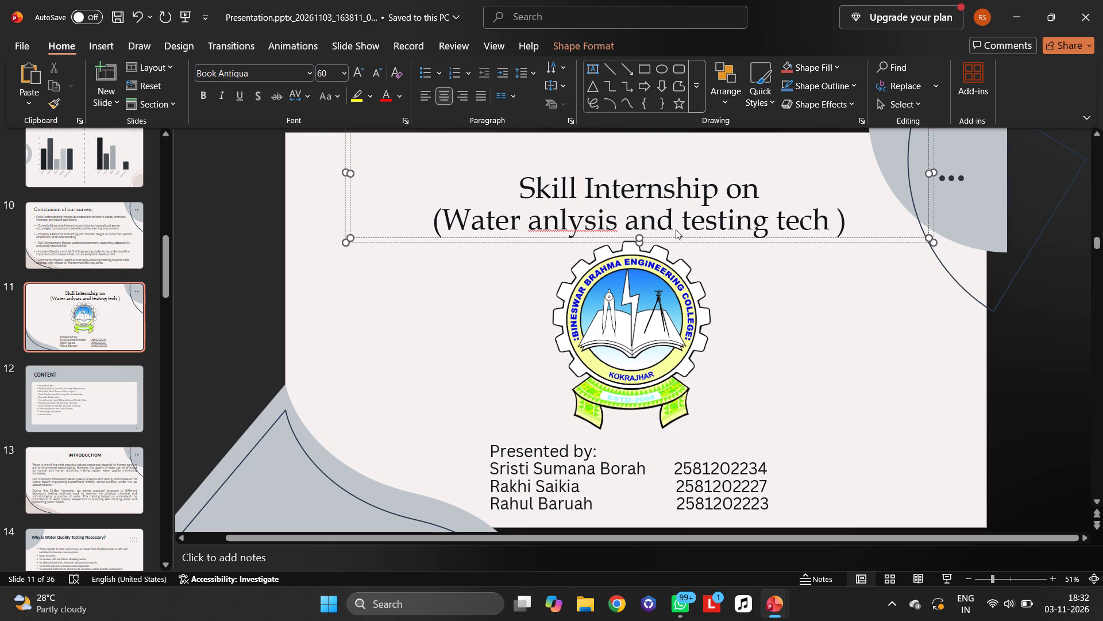
{"action": "type", "text": "niques"}
{"action": "key", "text": "space"}
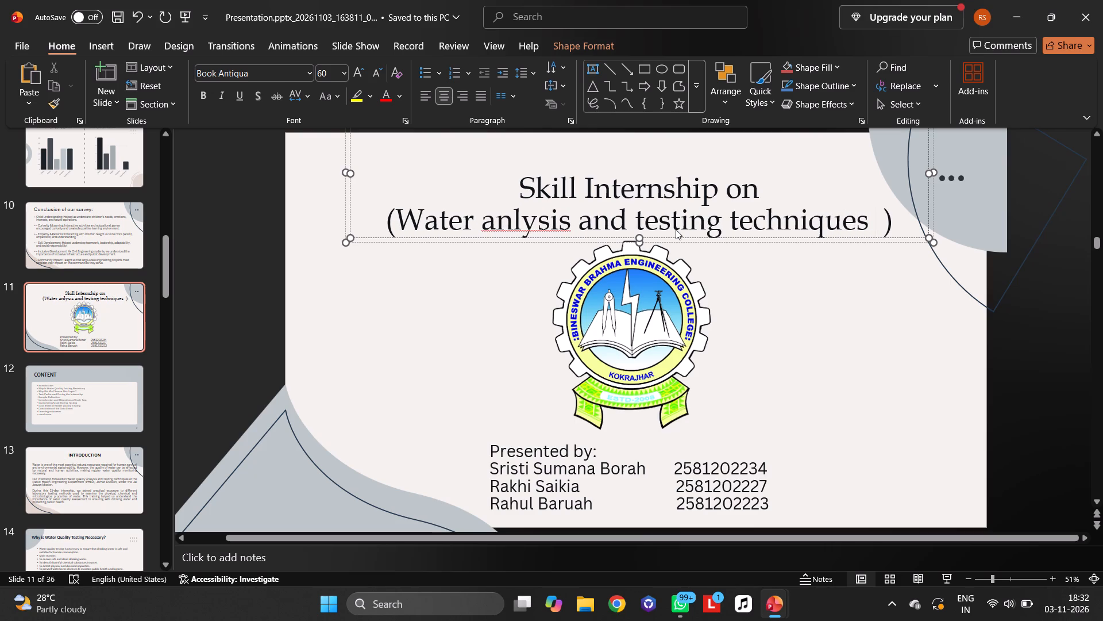
Add "under Jal Jeevan Mission" after "techniques" inside the Skill Internship title's parentheses.
{"action": "type", "text": "unde"}
{"action": "type", "text": "r"}
{"action": "key", "text": "space"}
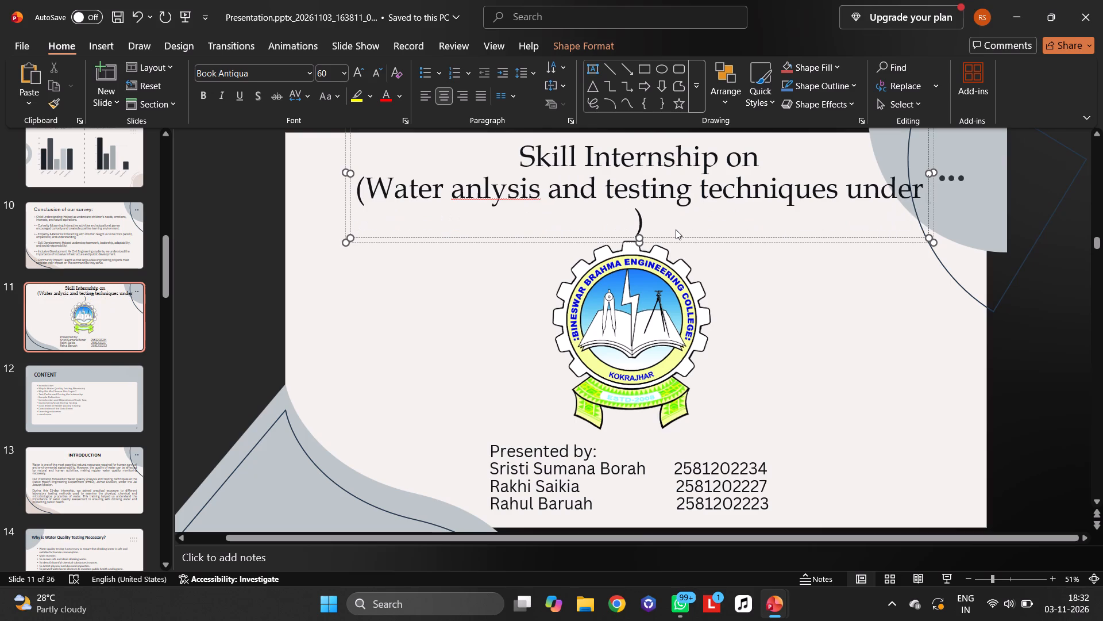
{"action": "type", "text": "jal"}
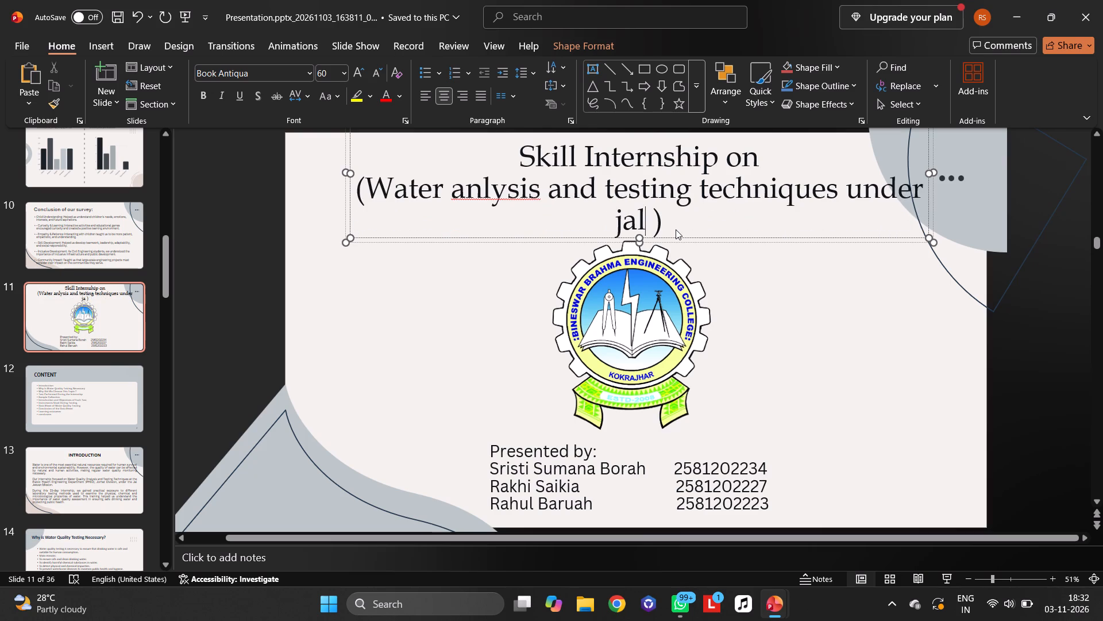
{"action": "key", "text": "space"}
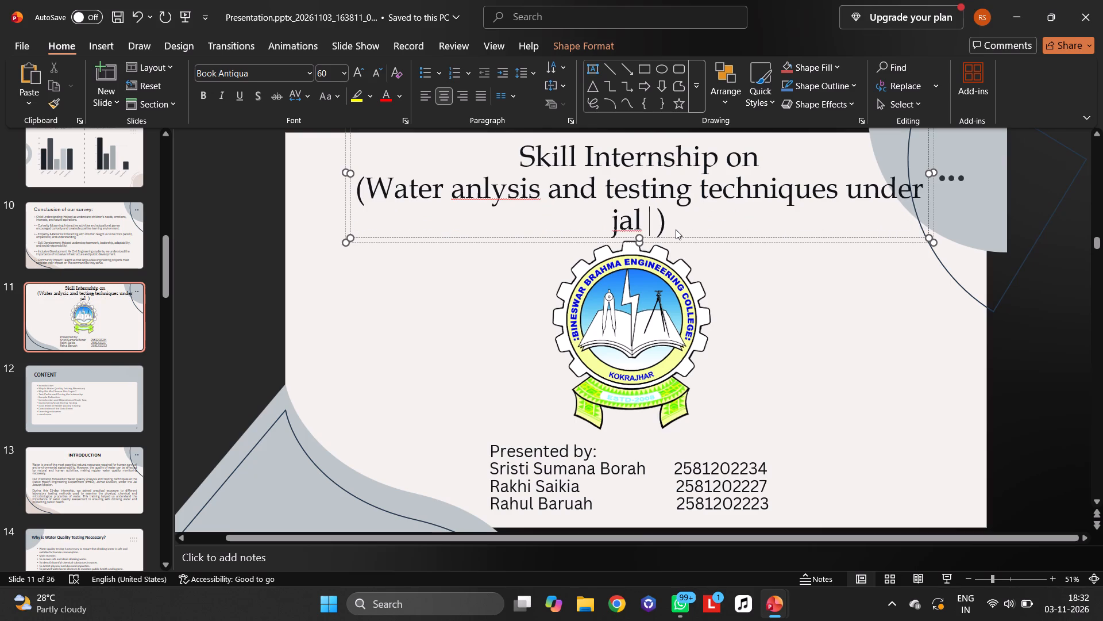
{"action": "key", "text": "BackSpace"}
{"action": "key", "text": "BackSpace"}
{"action": "key", "text": "BackSpace"}
{"action": "key", "text": "BackSpace"}
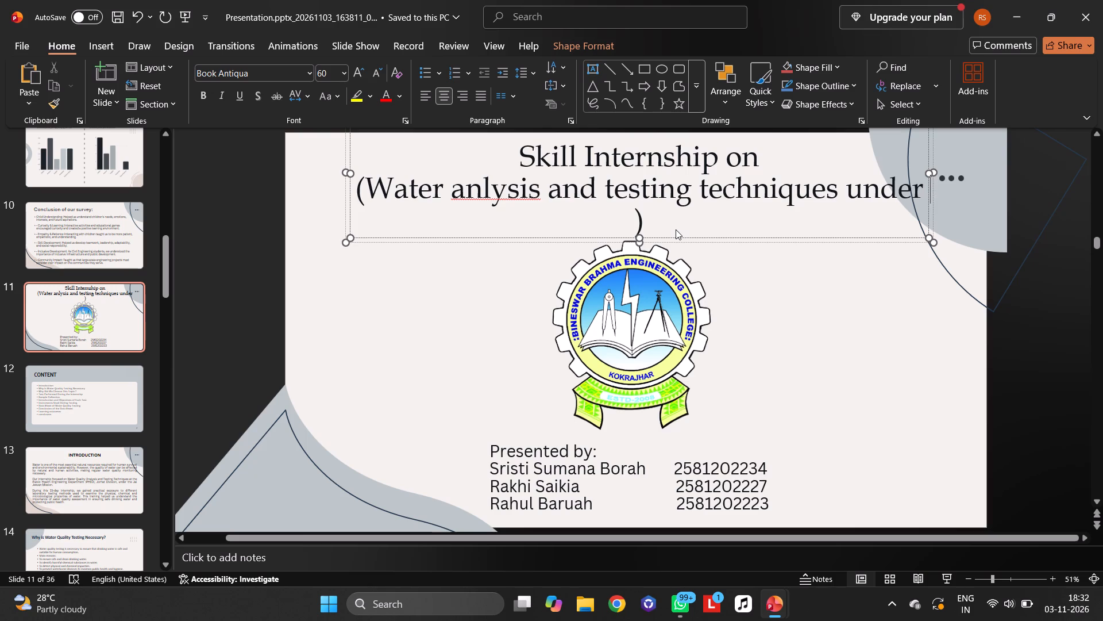
{"action": "type", "text": "Jal"}
{"action": "key", "text": "space"}
{"action": "key", "text": "shift+j"}
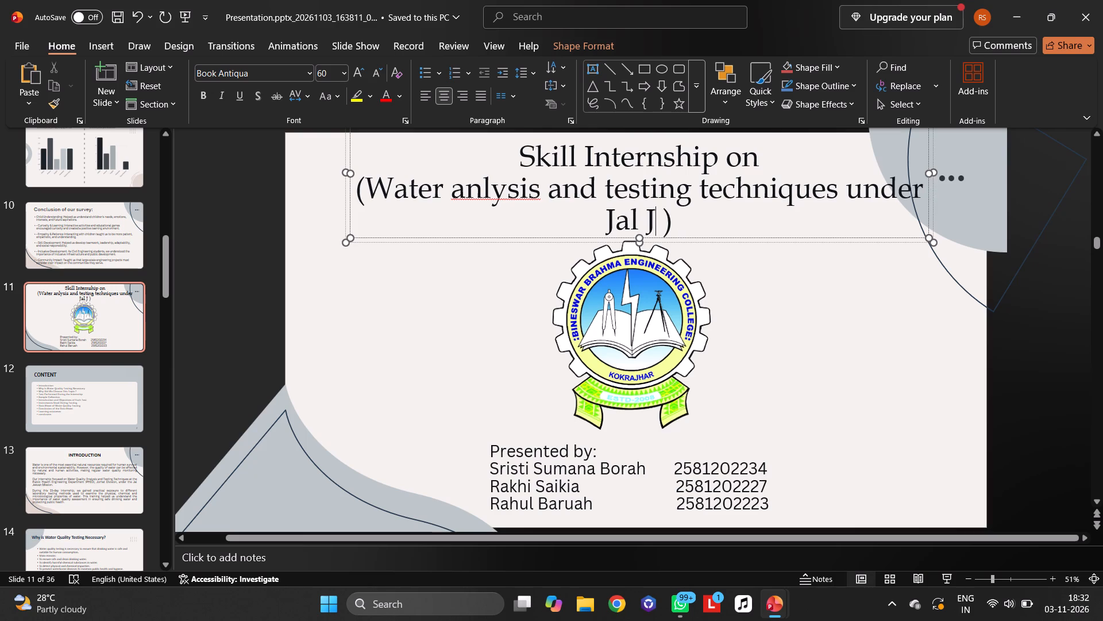
{"action": "type", "text": "eevan"}
{"action": "key", "text": "space"}
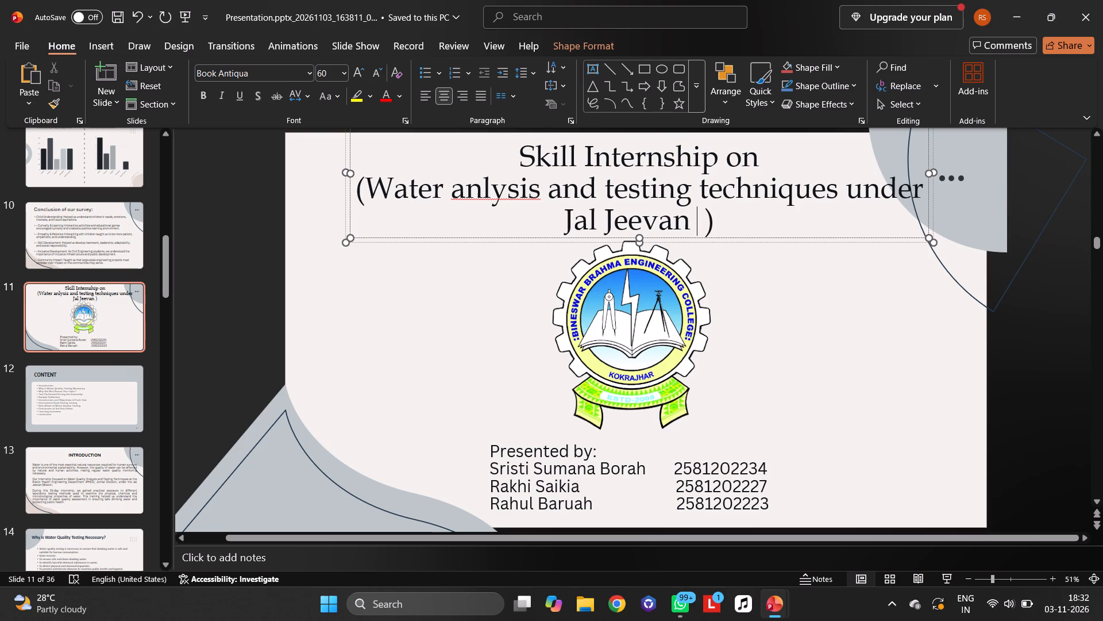
{"action": "type", "text": "Mission"}
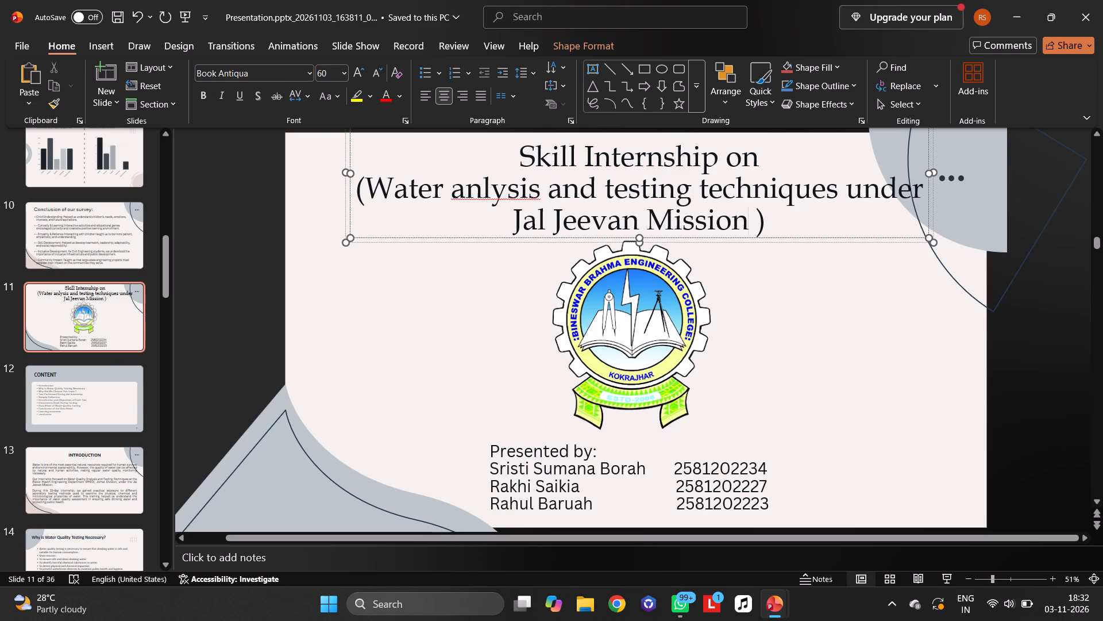
Add "at Public Health Engineering Deptartment" after "Mission" inside the Skill Internship title's parentheses.
{"action": "key", "text": "space"}
{"action": "type", "text": "at"}
{"action": "key", "text": "space"}
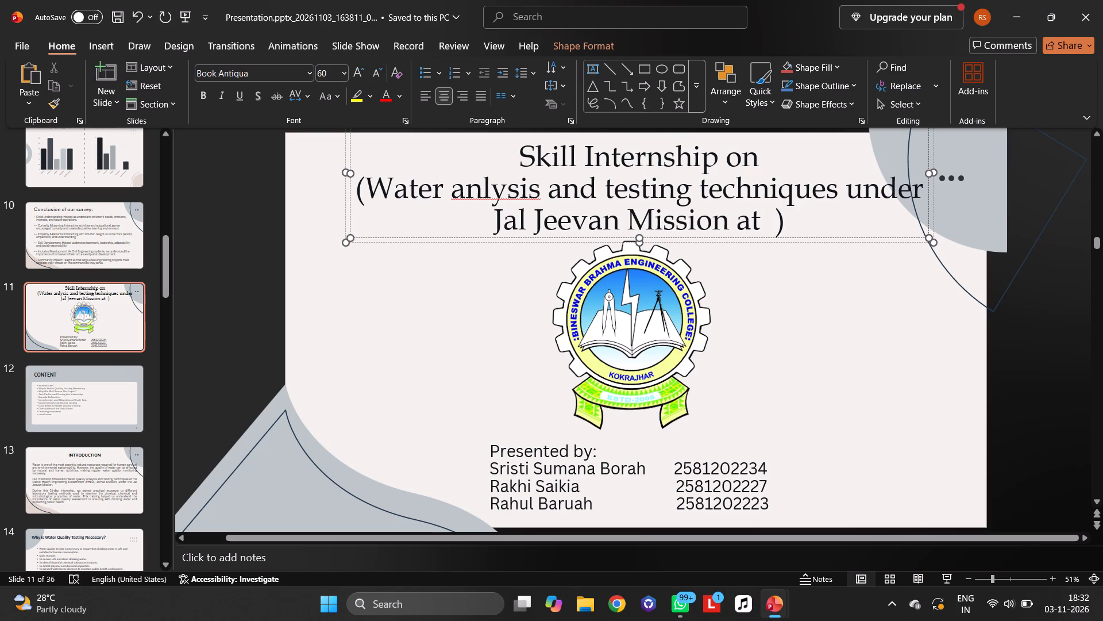
{"action": "type", "text": "Public"}
{"action": "key", "text": "space"}
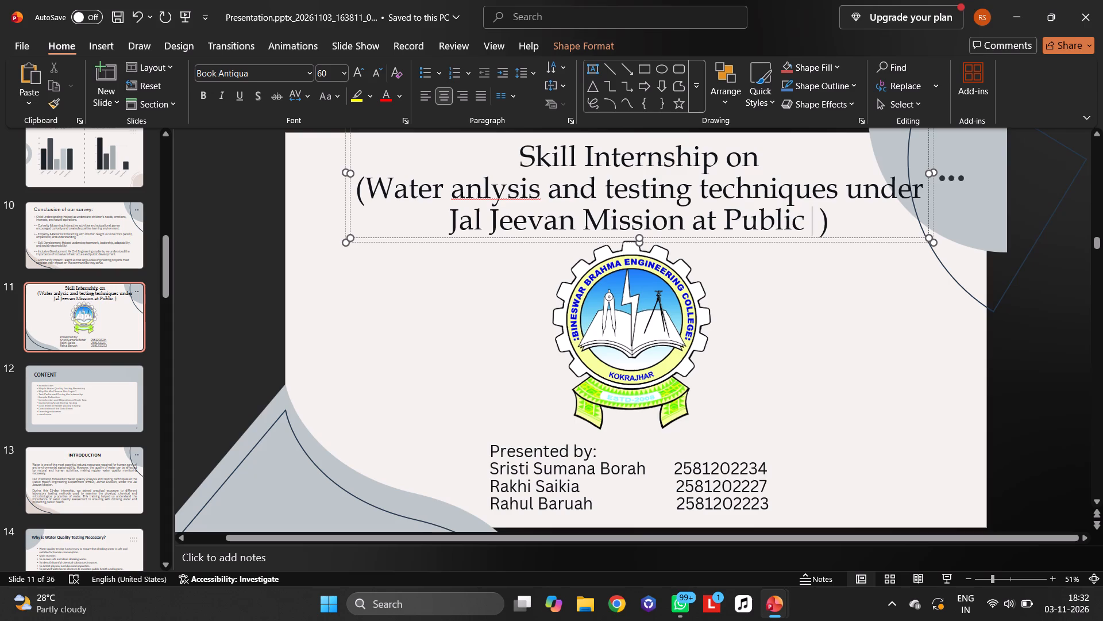
{"action": "type", "text": "Heat"}
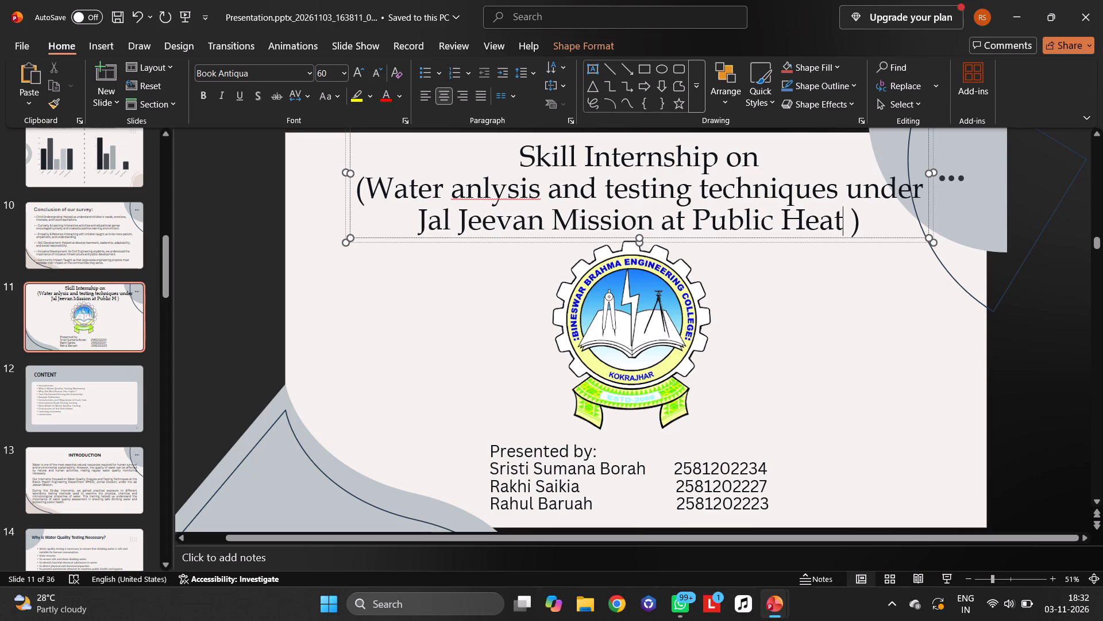
{"action": "key", "text": "BackSpace"}
{"action": "type", "text": "lth"}
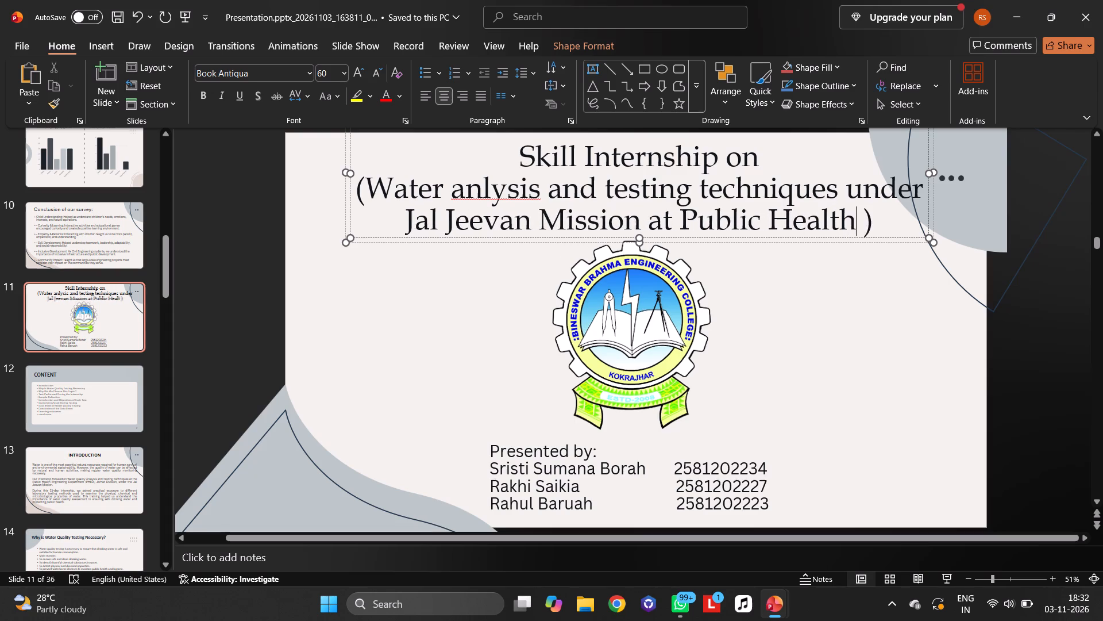
{"action": "key", "text": "space"}
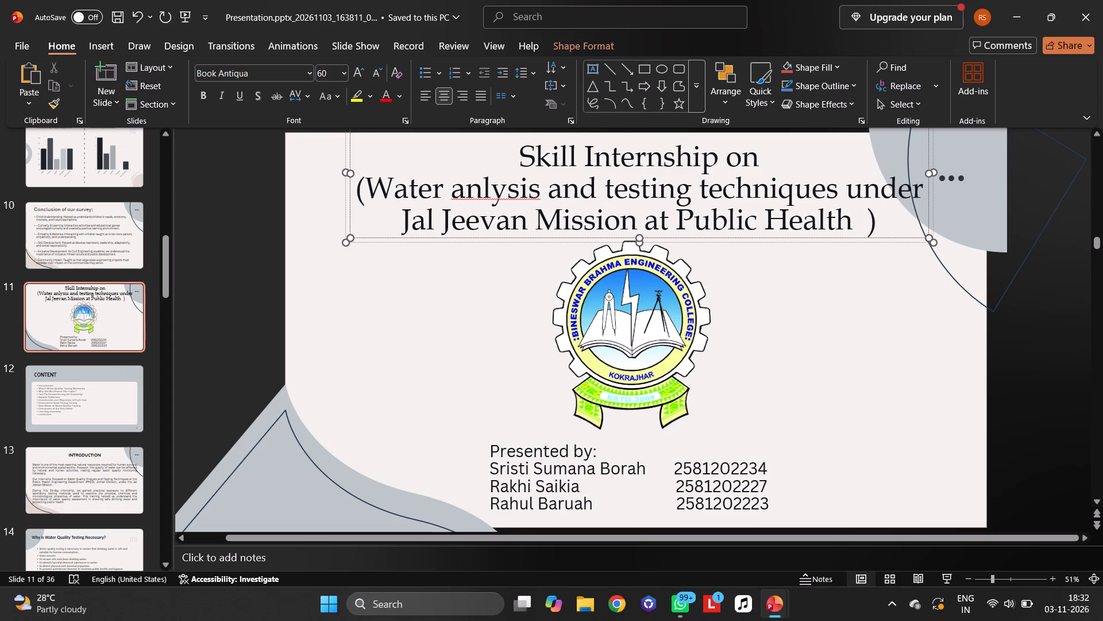
{"action": "type", "text": "Engineering"}
{"action": "key", "text": "space"}
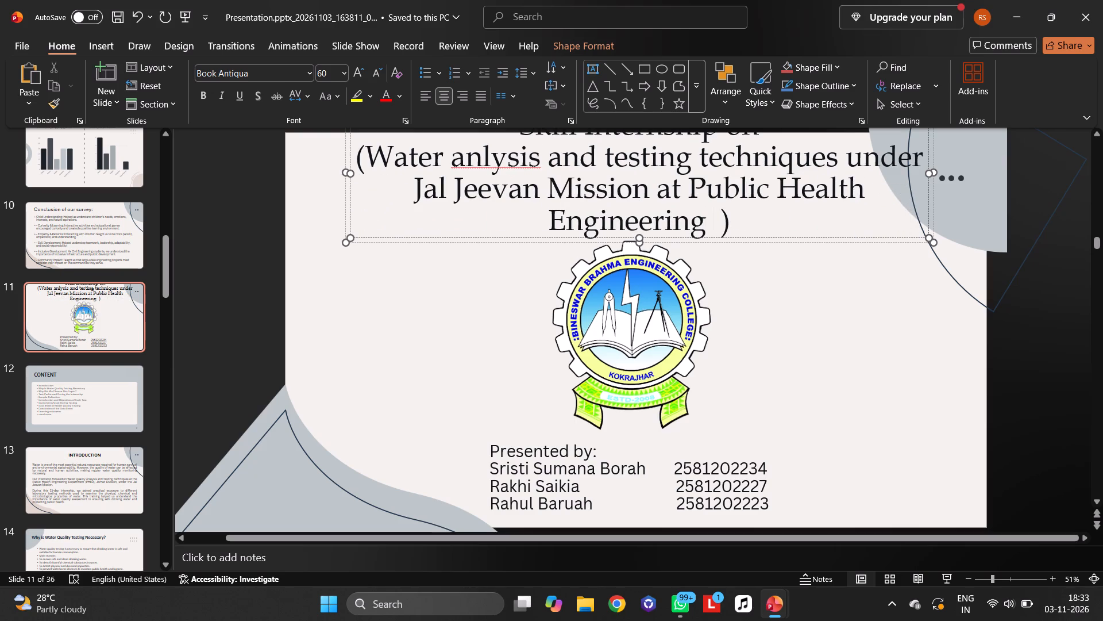
{"action": "type", "text": "Dep"}
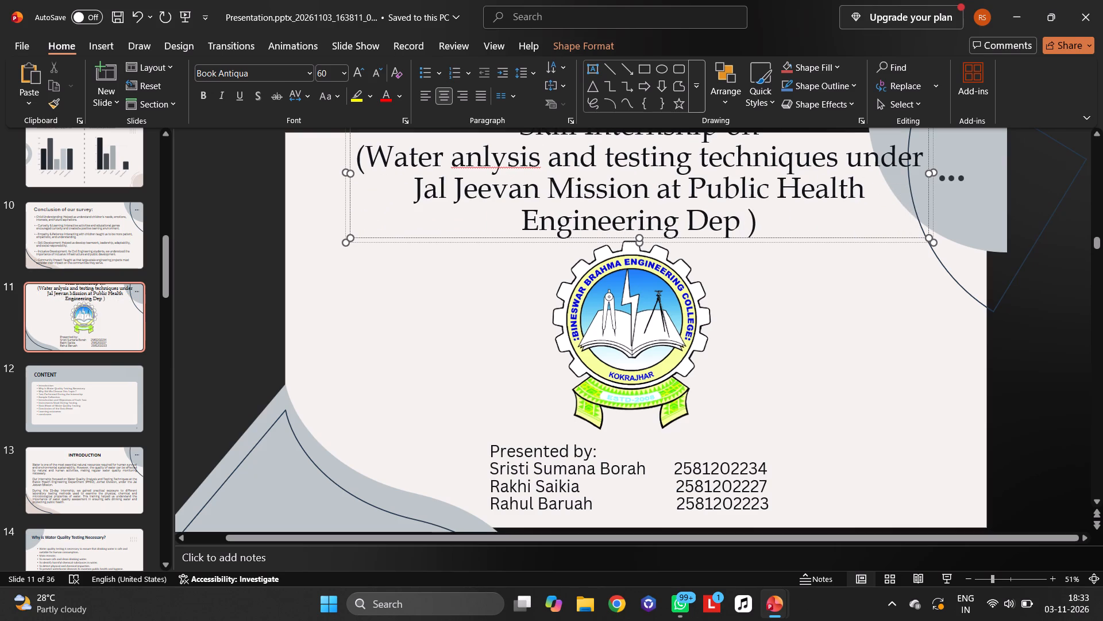
{"action": "key", "text": "t"}
{"action": "type", "text": "art"}
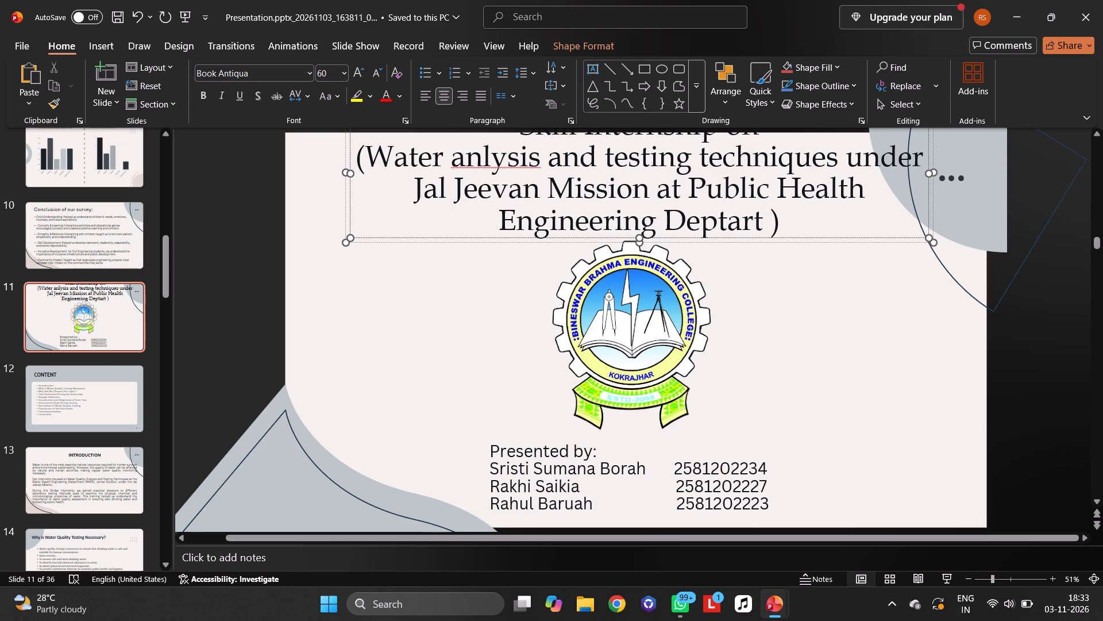
{"action": "type", "text": "ment"}
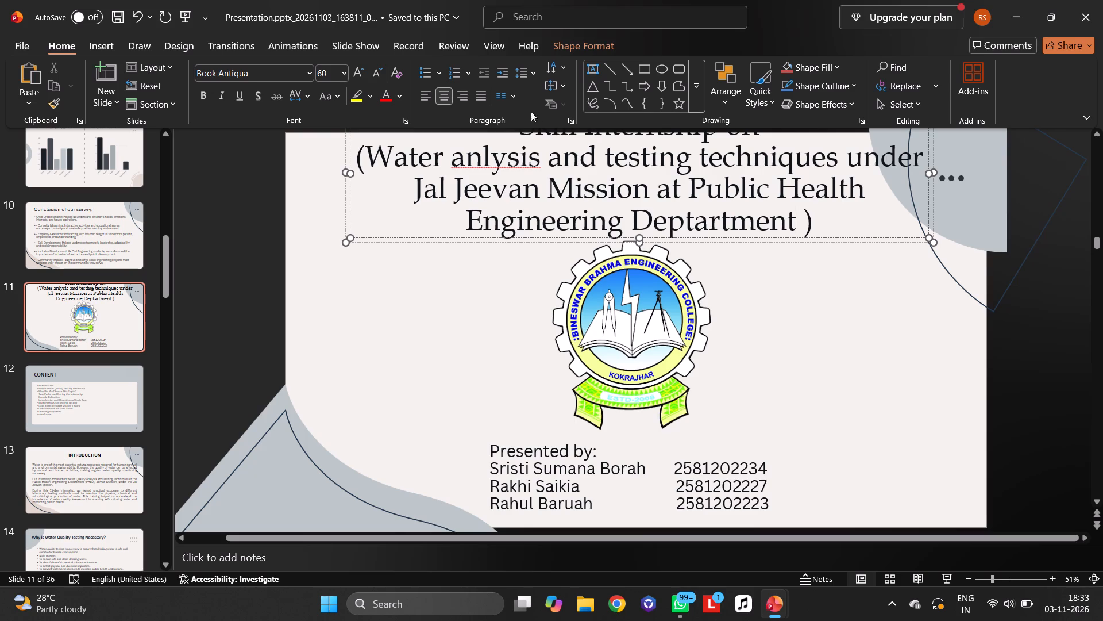
Set the font size of the whole Skill Internship title on slide 11 to 54.
{"action": "scroll", "coordinate": [427, 270], "scroll_direction": "up", "scroll_amount": 1}
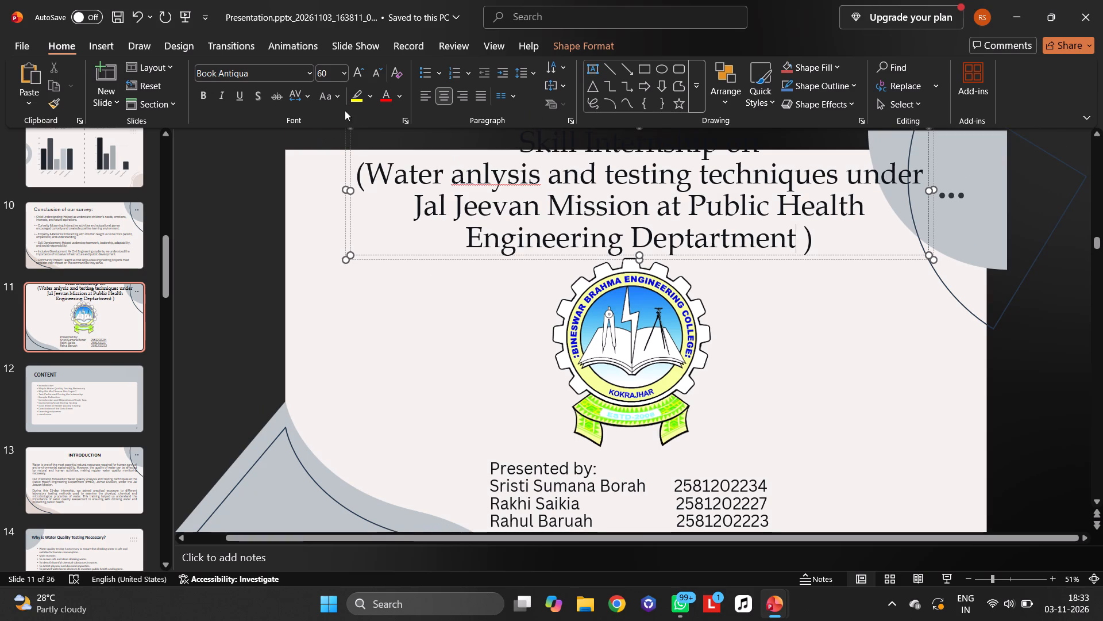
{"action": "left_click", "coordinate": [341, 71]}
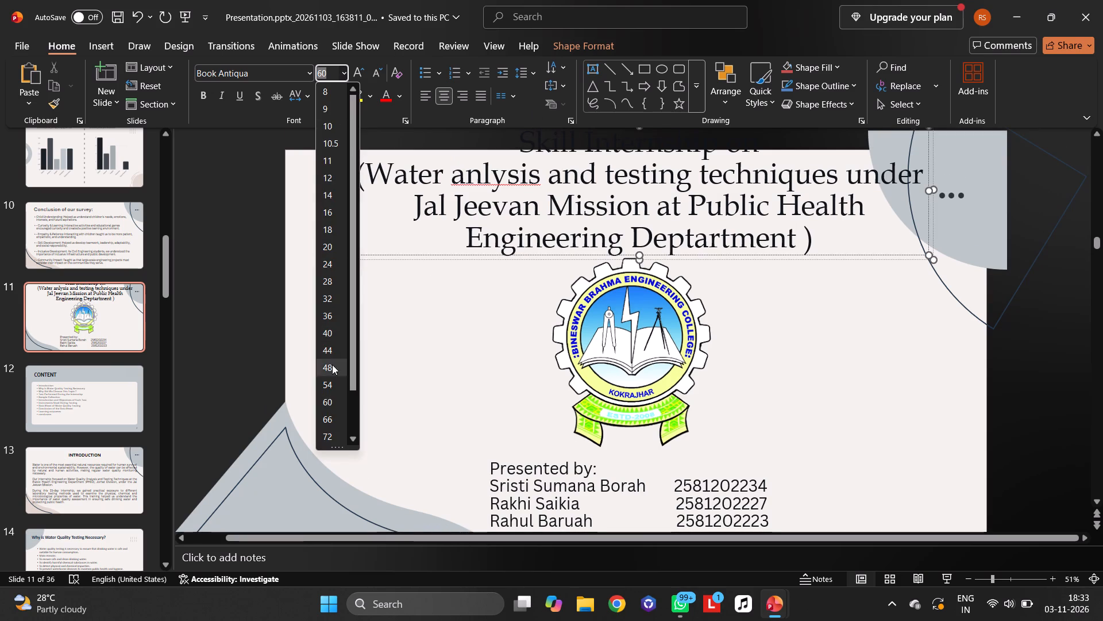
{"action": "left_click", "coordinate": [334, 382]}
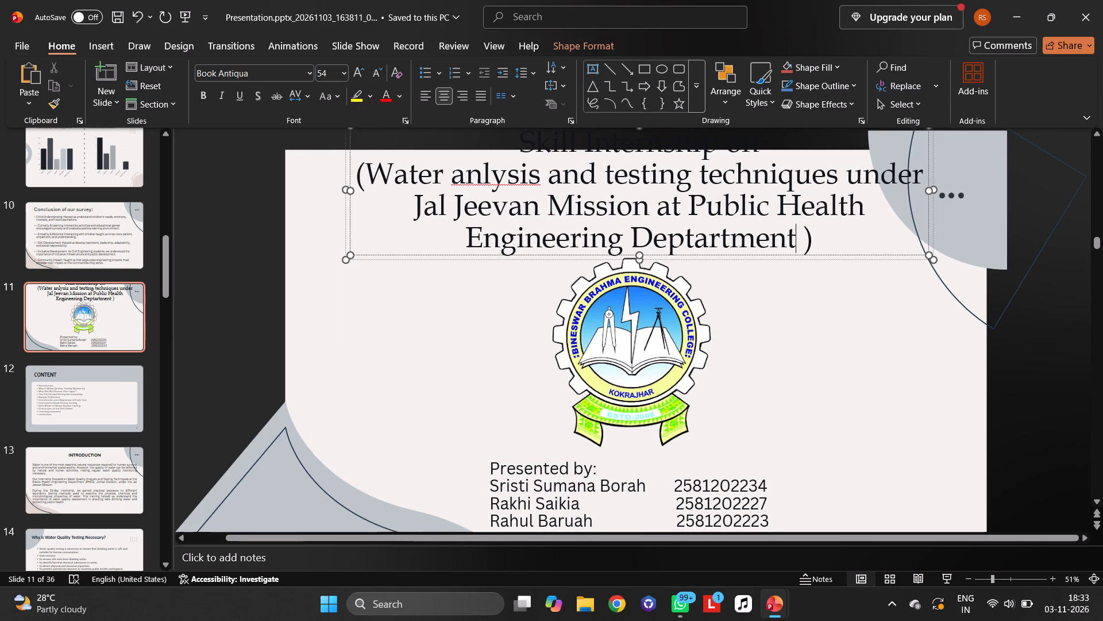
{"action": "left_click_drag", "start_coordinate": [819, 240], "coordinate": [497, 103]}
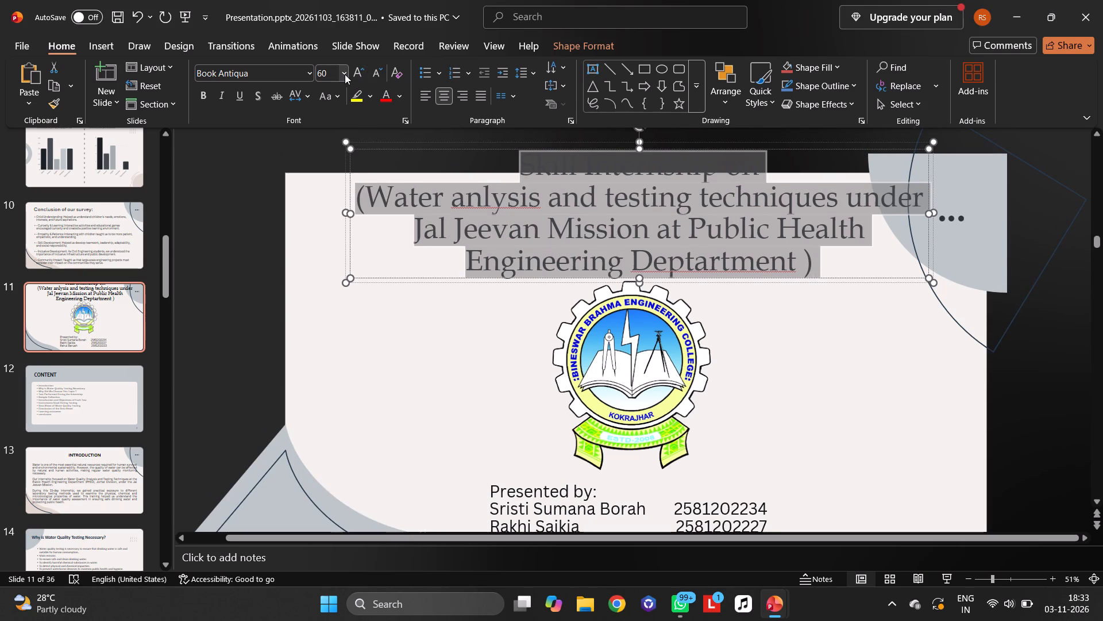
{"action": "left_click", "coordinate": [345, 74]}
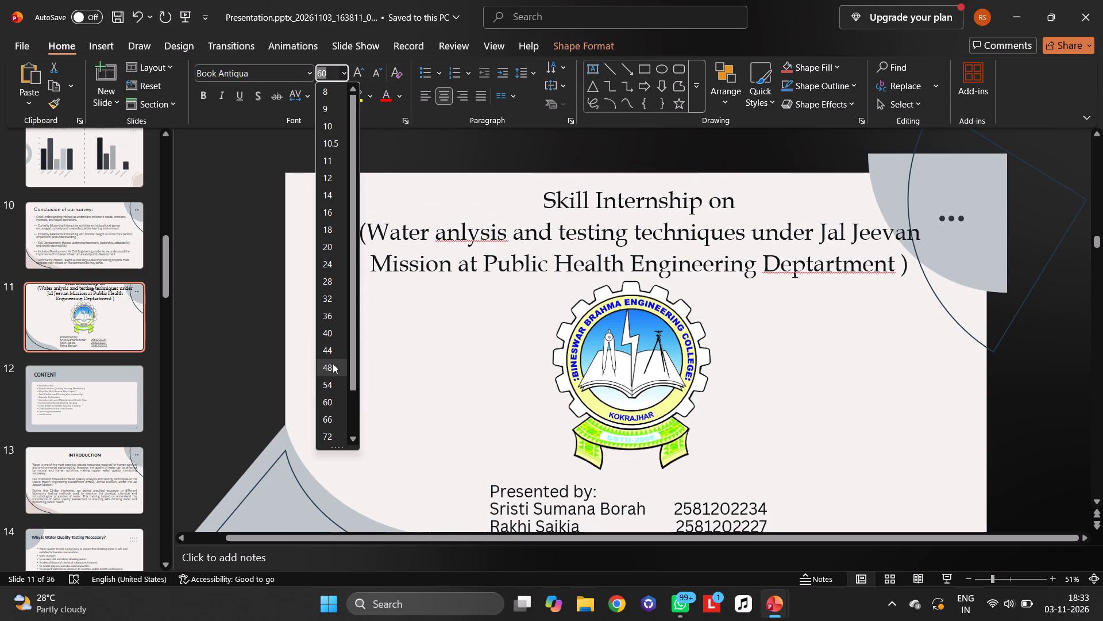
{"action": "left_click", "coordinate": [332, 379]}
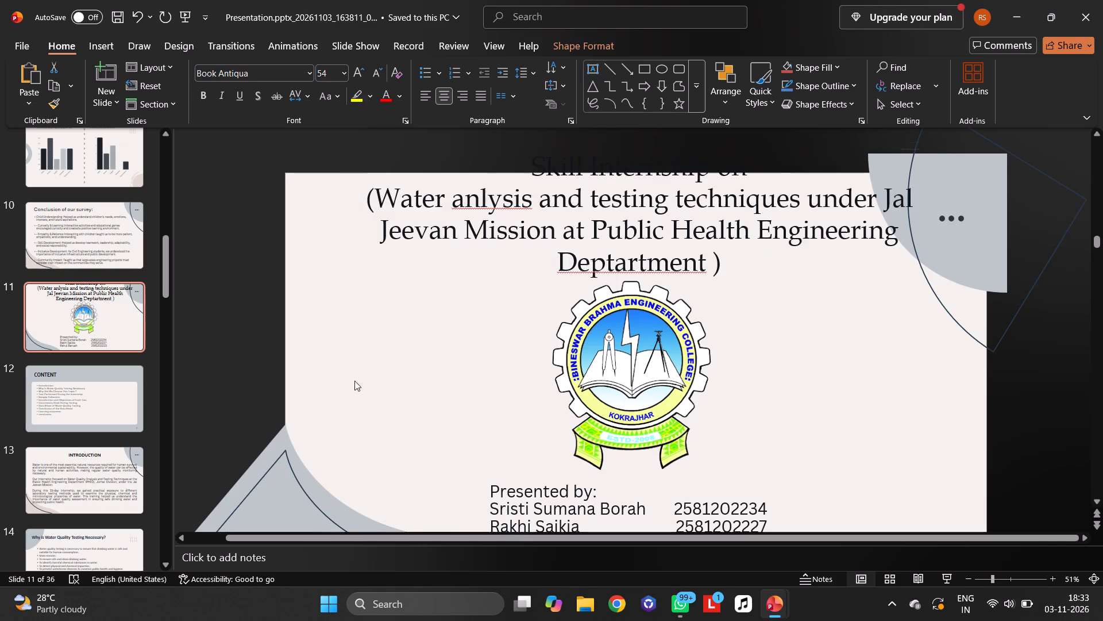
Move the college logo on slide 11 slightly down to make room for the title.
{"action": "left_click", "coordinate": [553, 330]}
{"action": "left_click_drag", "start_coordinate": [554, 322], "coordinate": [554, 334]}
Reposition and widen the Skill Internship title box so the title fits on three lines above the college logo.
{"action": "left_click_drag", "start_coordinate": [361, 185], "coordinate": [357, 212]}
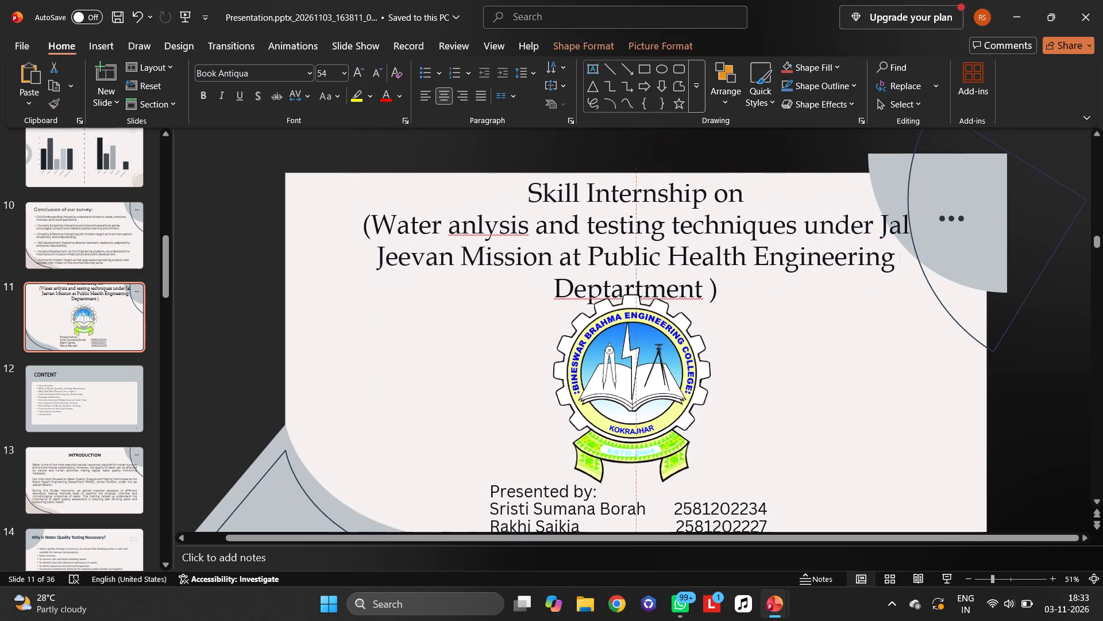
{"action": "left_click_drag", "start_coordinate": [357, 212], "coordinate": [319, 213]}
{"action": "left_click_drag", "start_coordinate": [890, 307], "coordinate": [890, 308]}
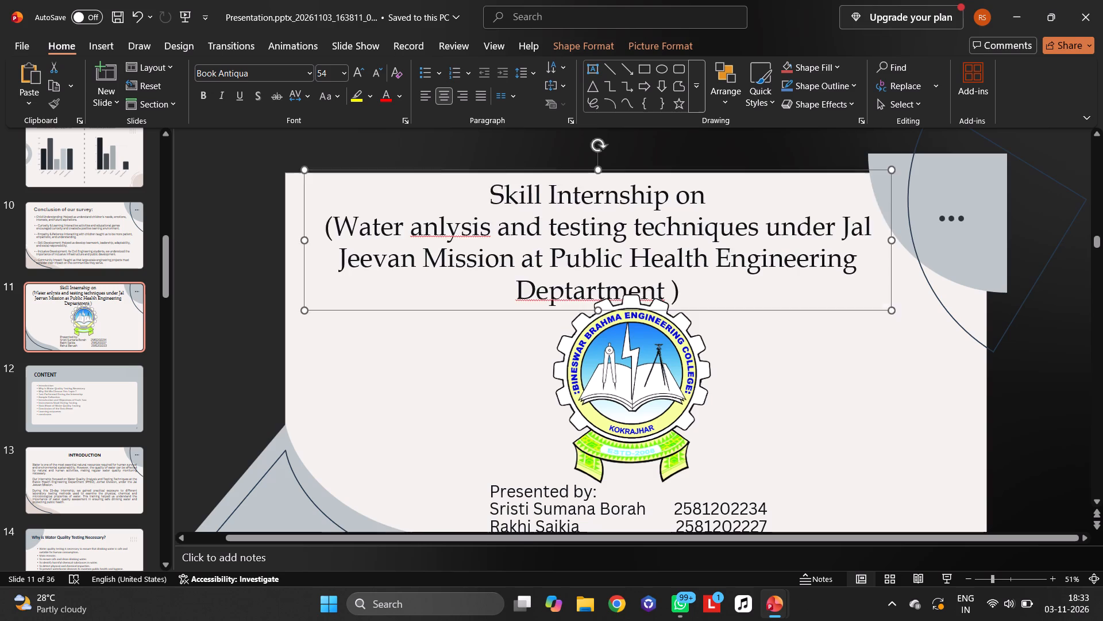
{"action": "left_click_drag", "start_coordinate": [890, 308], "coordinate": [947, 295]}
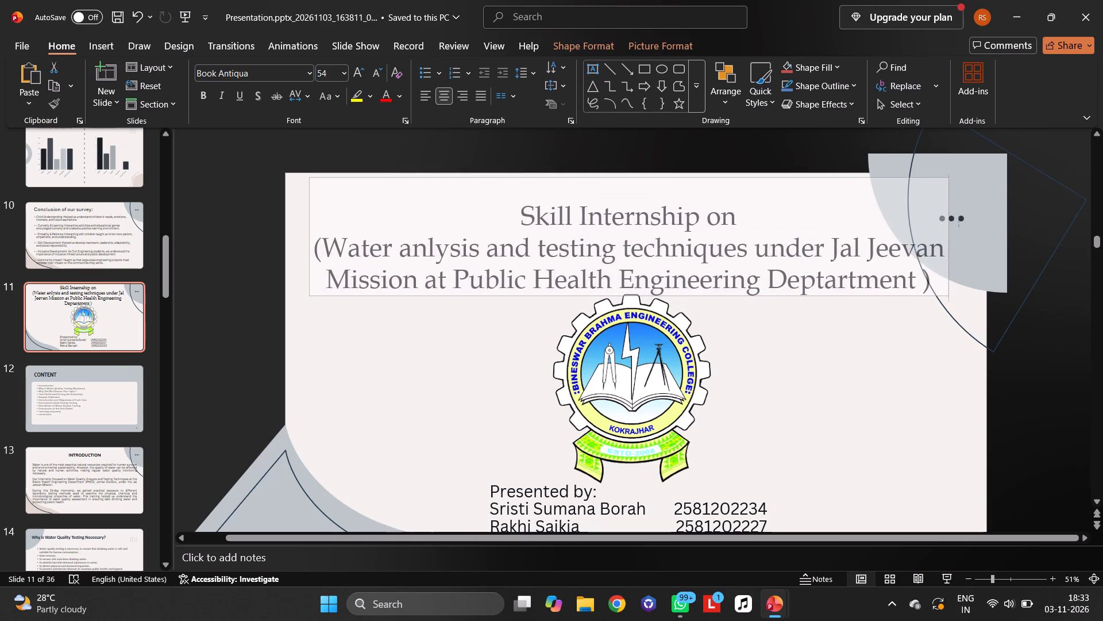
{"action": "left_click_drag", "start_coordinate": [947, 295], "coordinate": [946, 290]}
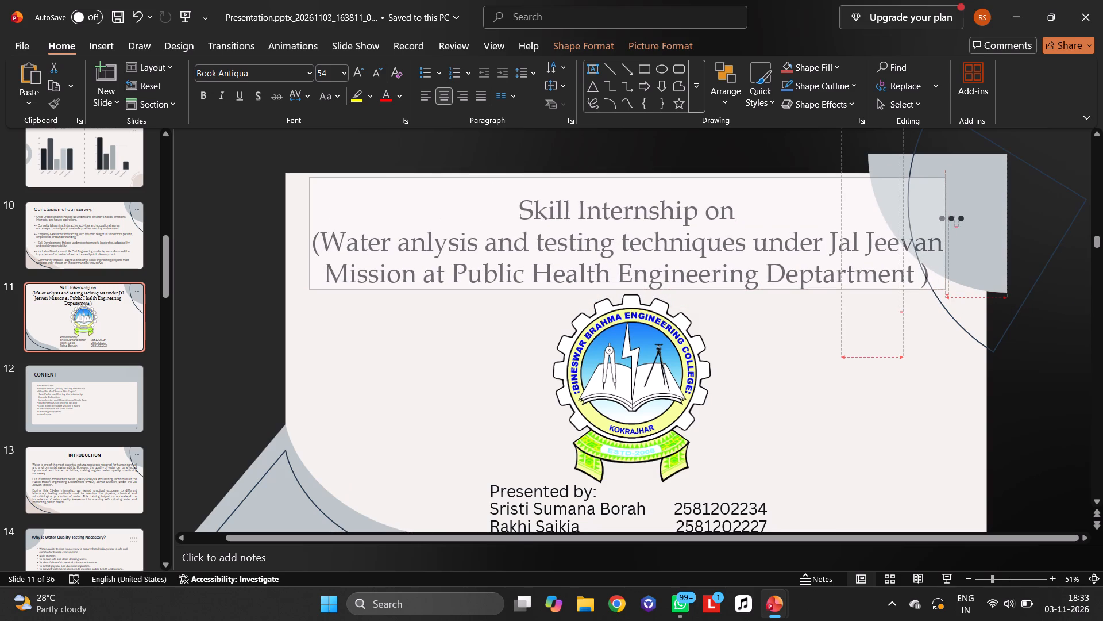
{"action": "left_click_drag", "start_coordinate": [296, 189], "coordinate": [303, 190]}
{"action": "left_click_drag", "start_coordinate": [306, 185], "coordinate": [318, 183]}
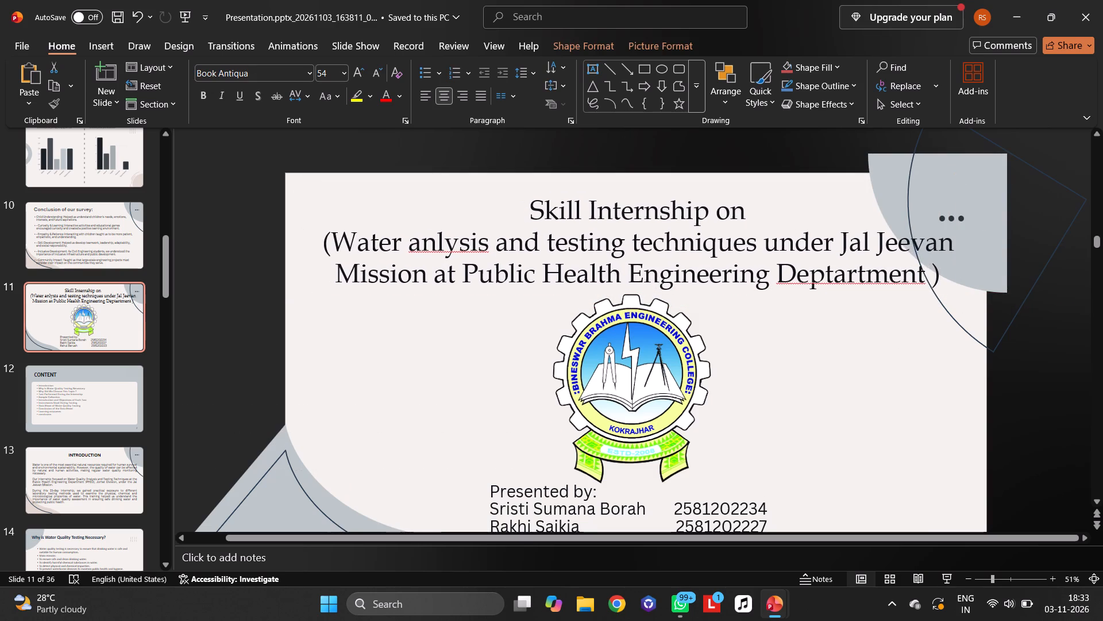
{"action": "left_click_drag", "start_coordinate": [318, 183], "coordinate": [318, 174]}
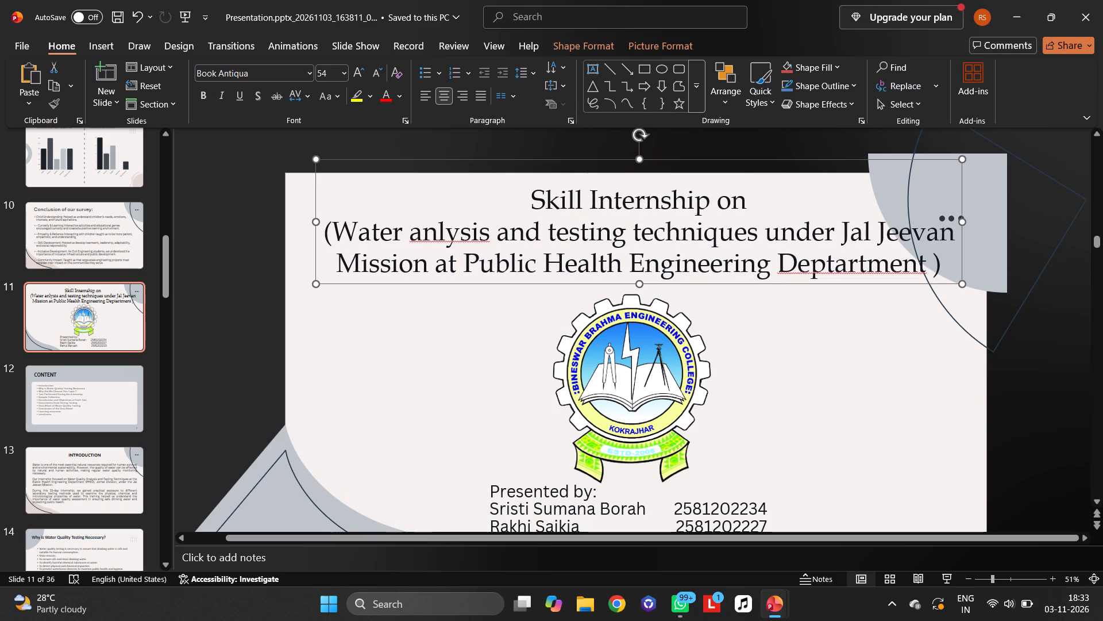
Correct the misspelled "Deptartment" in the Skill Internship title to "Department" using the spelling suggestion.
{"action": "left_click", "coordinate": [829, 274]}
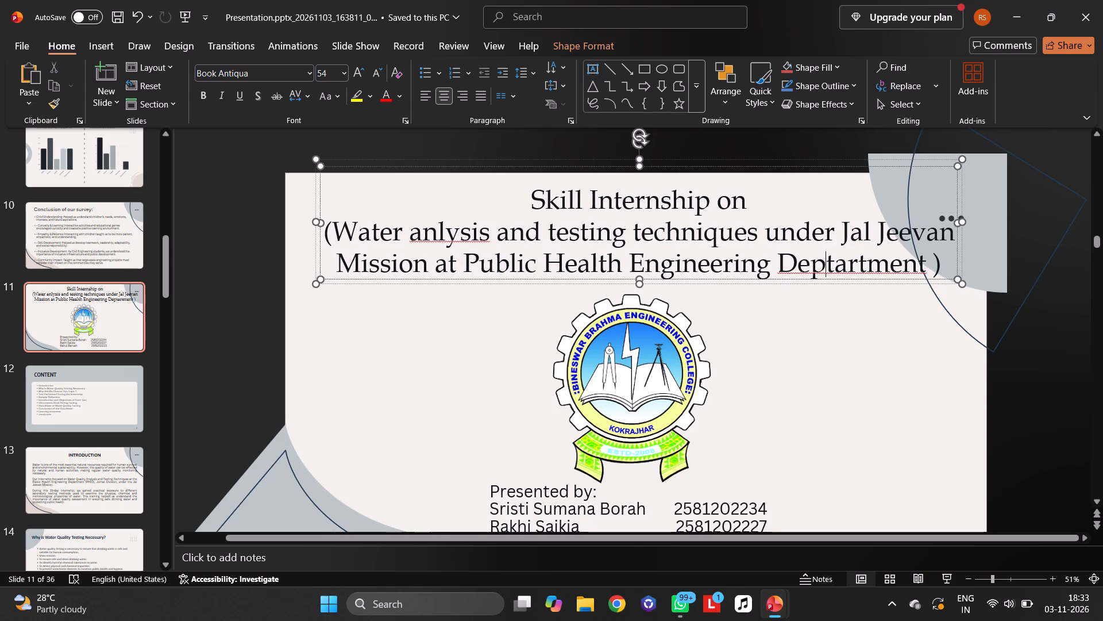
{"action": "left_click_drag", "start_coordinate": [789, 266], "coordinate": [913, 266]}
{"action": "right_click", "coordinate": [882, 267]}
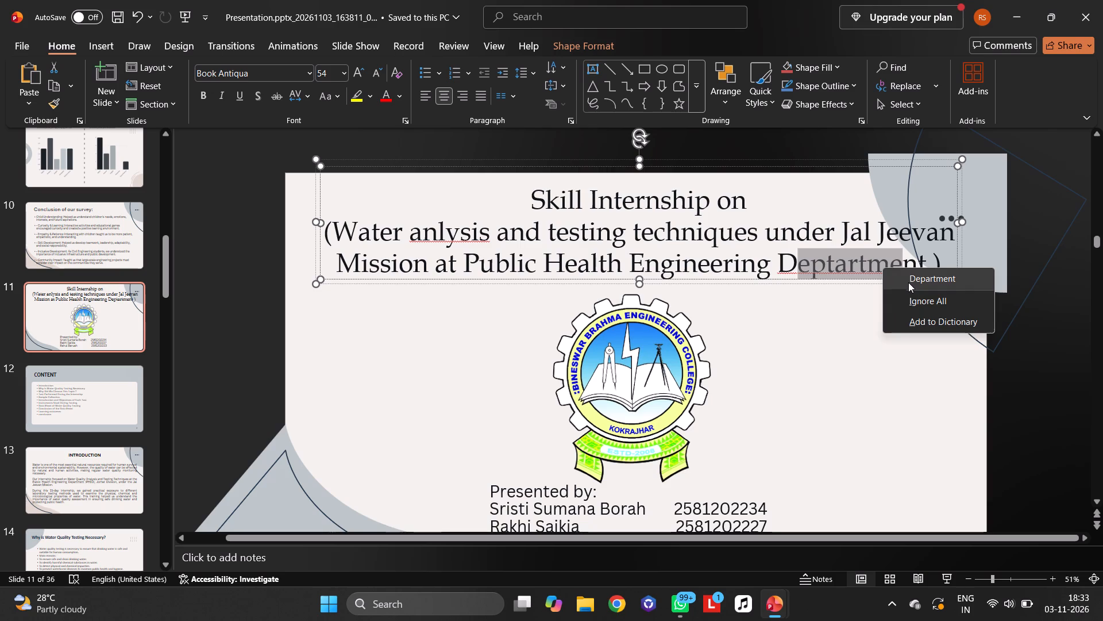
{"action": "left_click", "coordinate": [908, 283]}
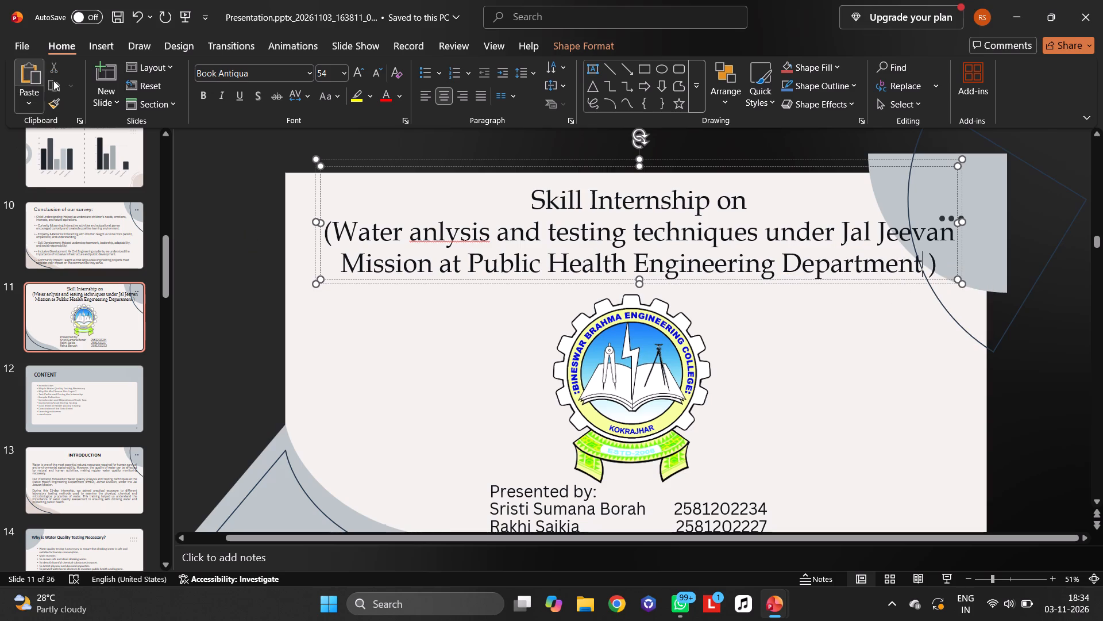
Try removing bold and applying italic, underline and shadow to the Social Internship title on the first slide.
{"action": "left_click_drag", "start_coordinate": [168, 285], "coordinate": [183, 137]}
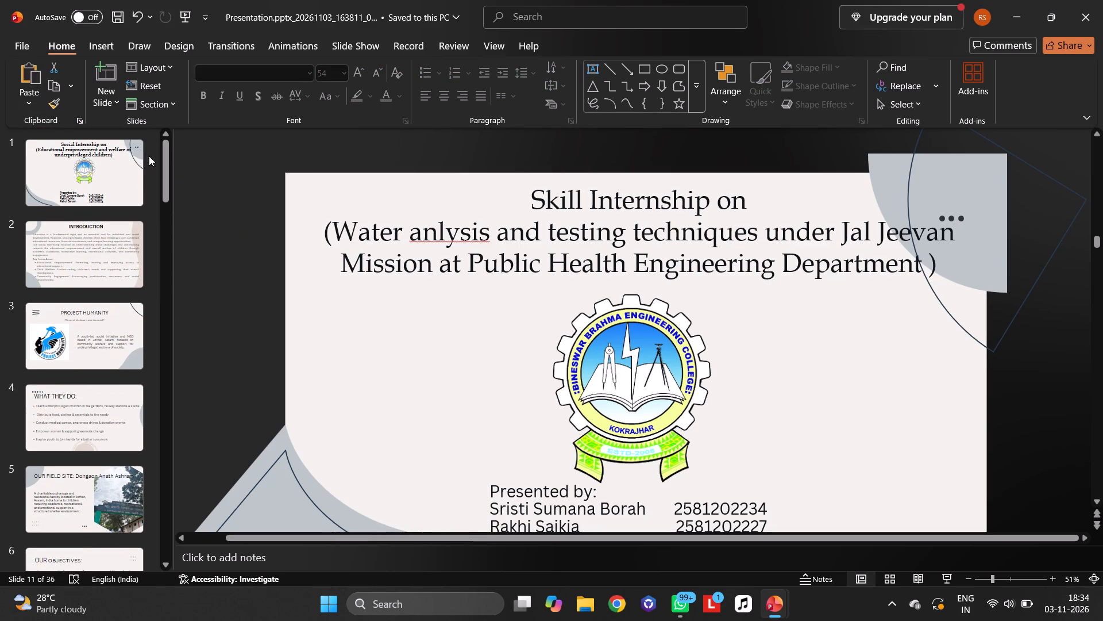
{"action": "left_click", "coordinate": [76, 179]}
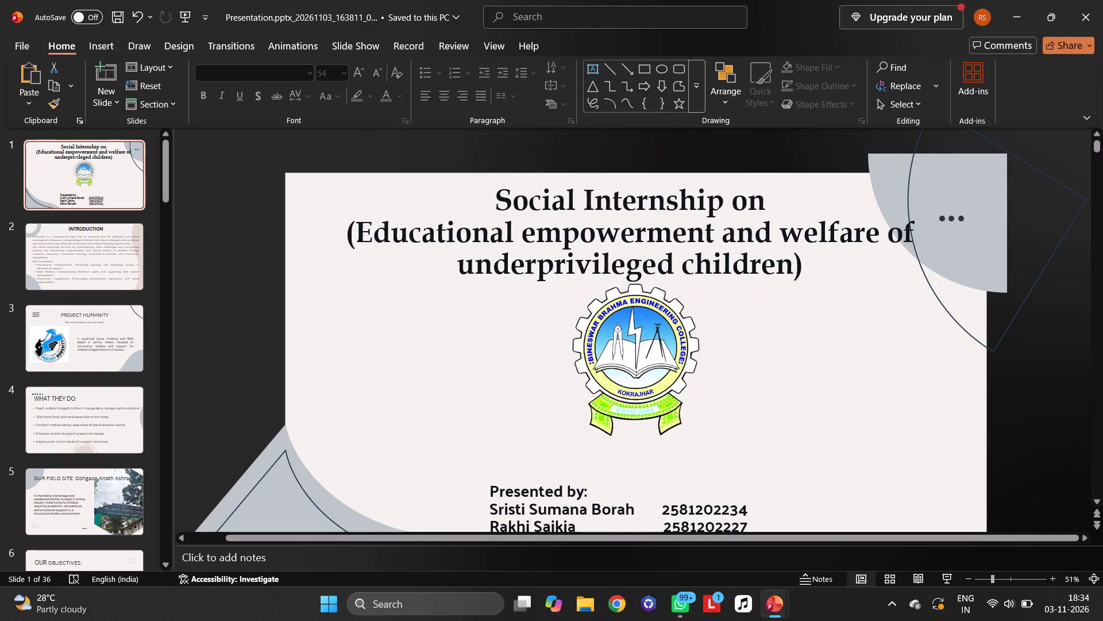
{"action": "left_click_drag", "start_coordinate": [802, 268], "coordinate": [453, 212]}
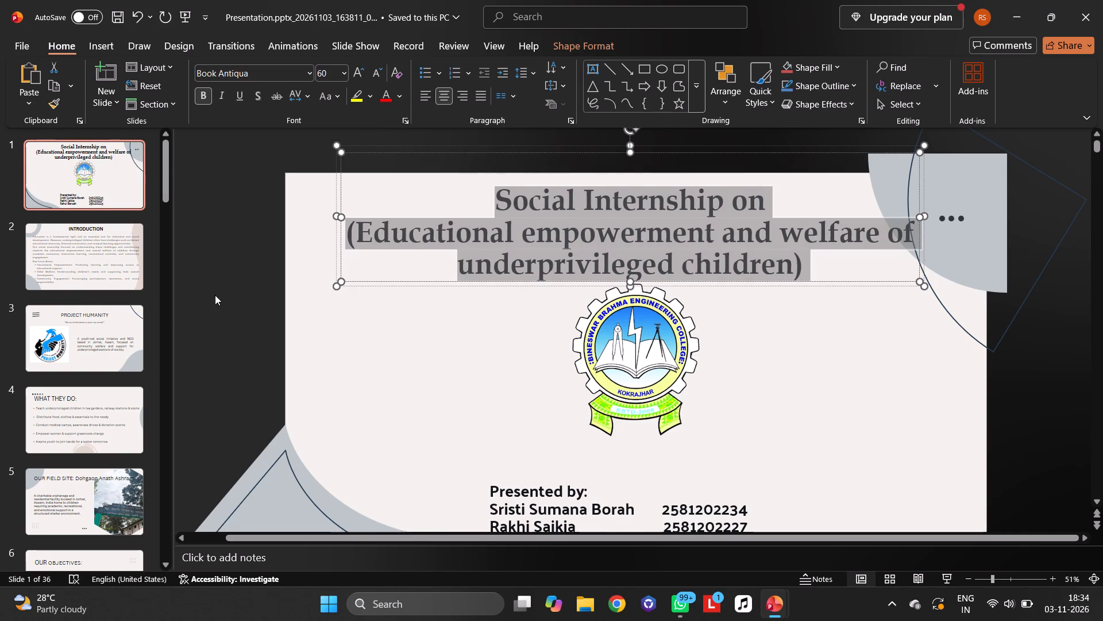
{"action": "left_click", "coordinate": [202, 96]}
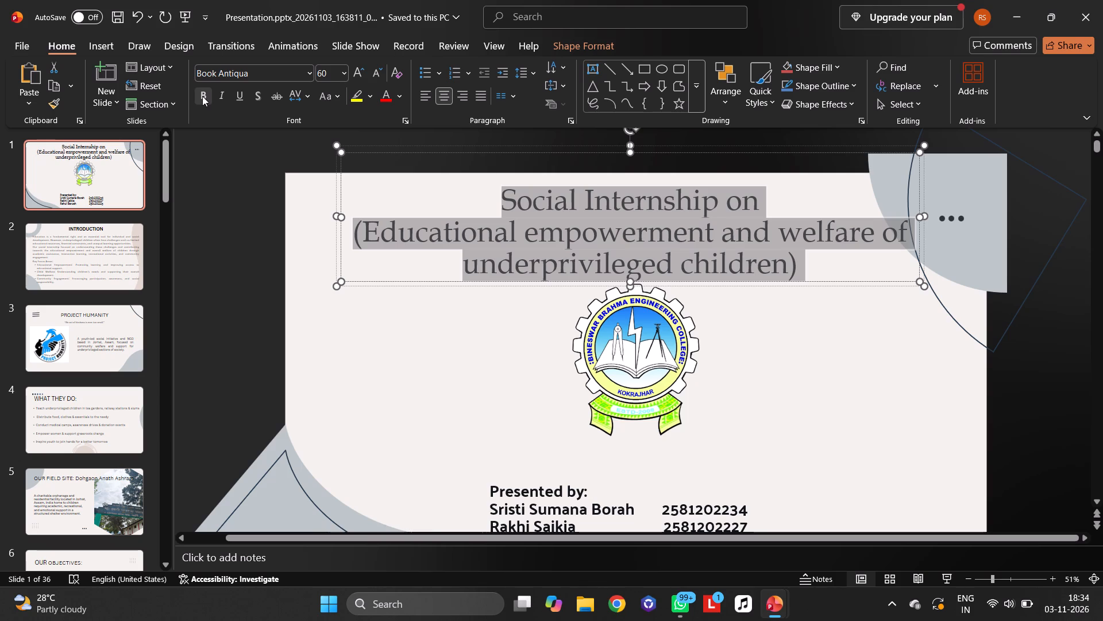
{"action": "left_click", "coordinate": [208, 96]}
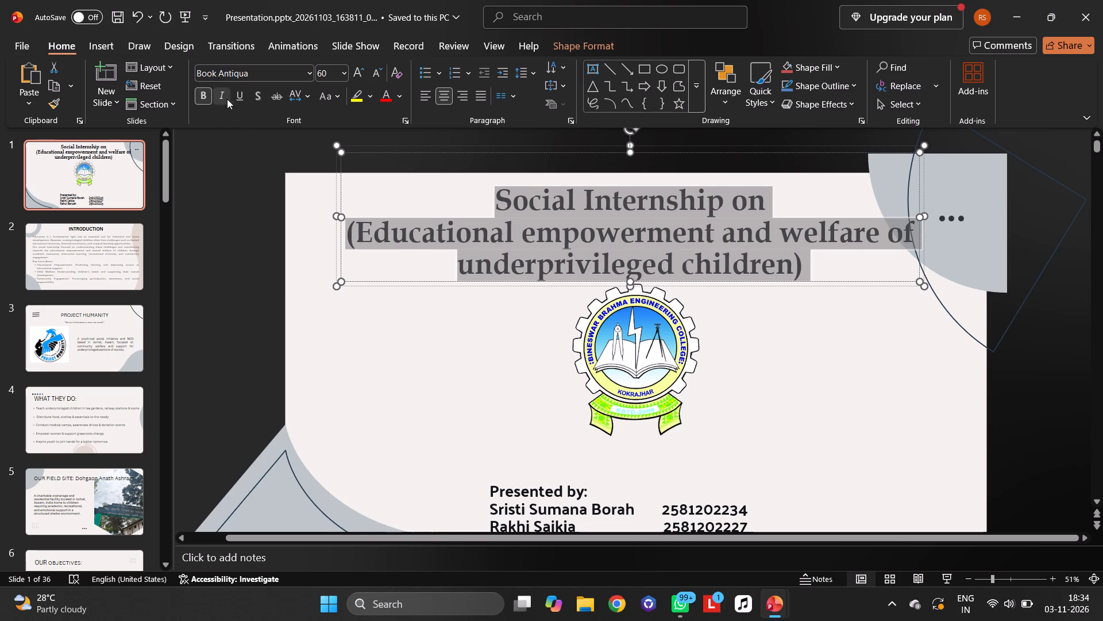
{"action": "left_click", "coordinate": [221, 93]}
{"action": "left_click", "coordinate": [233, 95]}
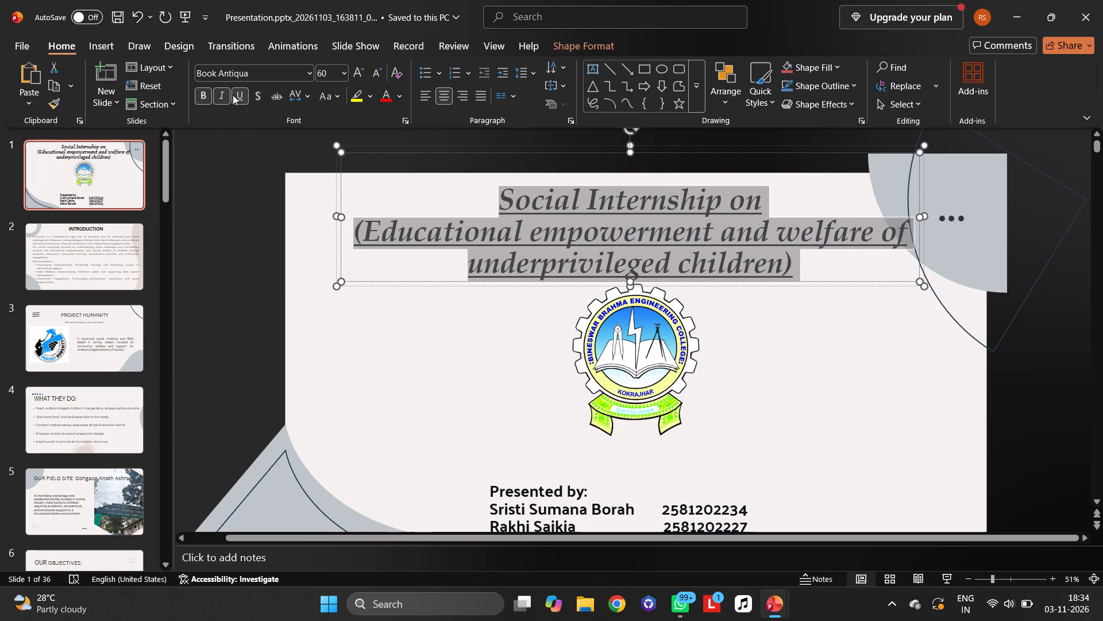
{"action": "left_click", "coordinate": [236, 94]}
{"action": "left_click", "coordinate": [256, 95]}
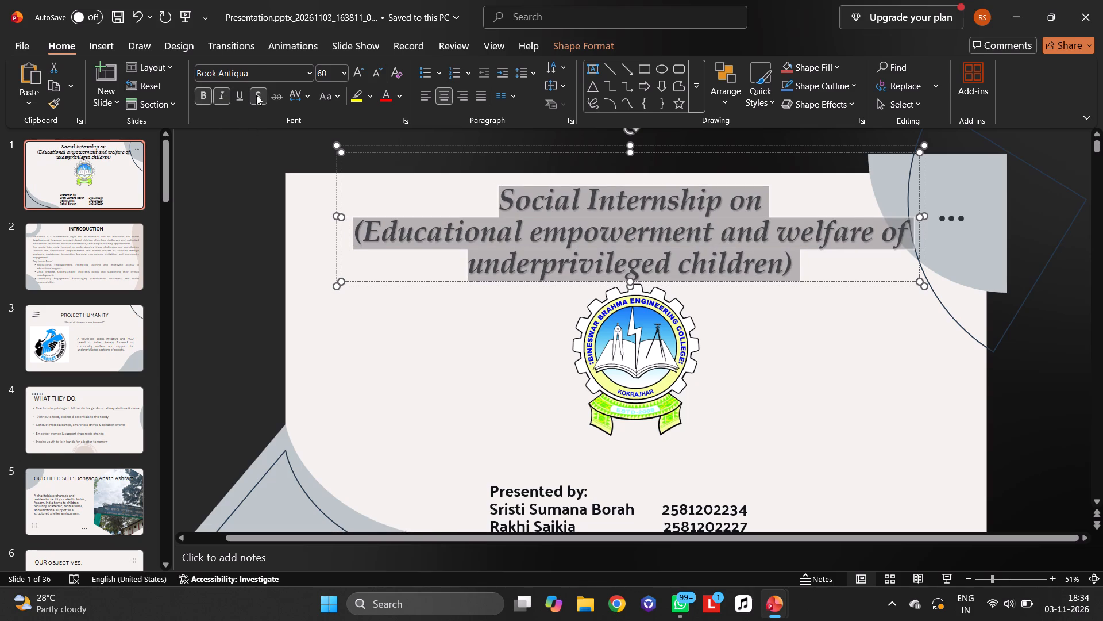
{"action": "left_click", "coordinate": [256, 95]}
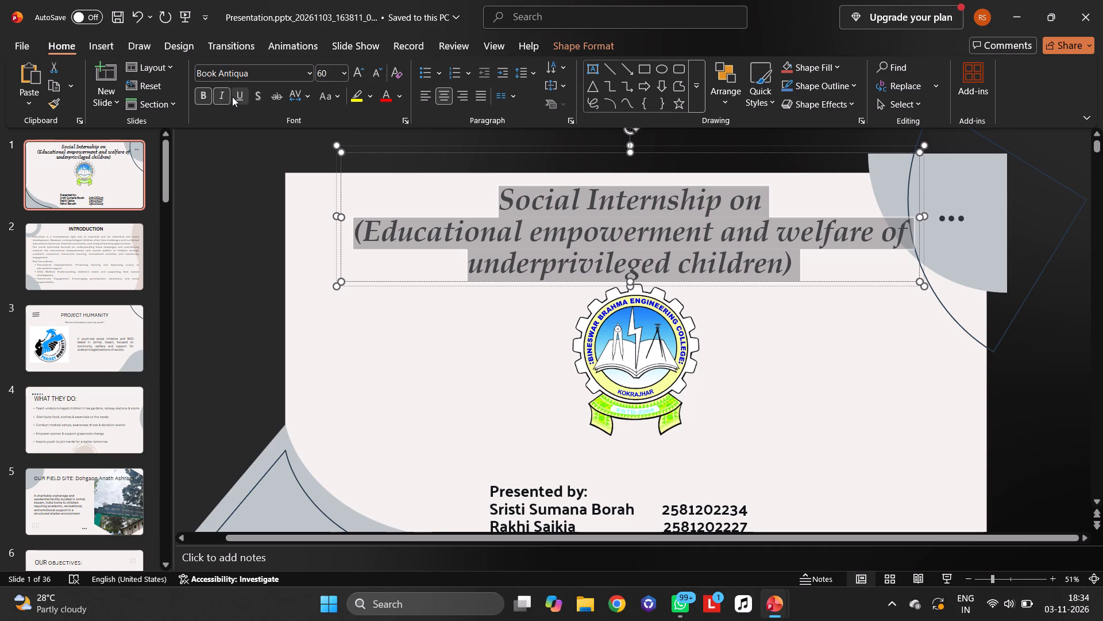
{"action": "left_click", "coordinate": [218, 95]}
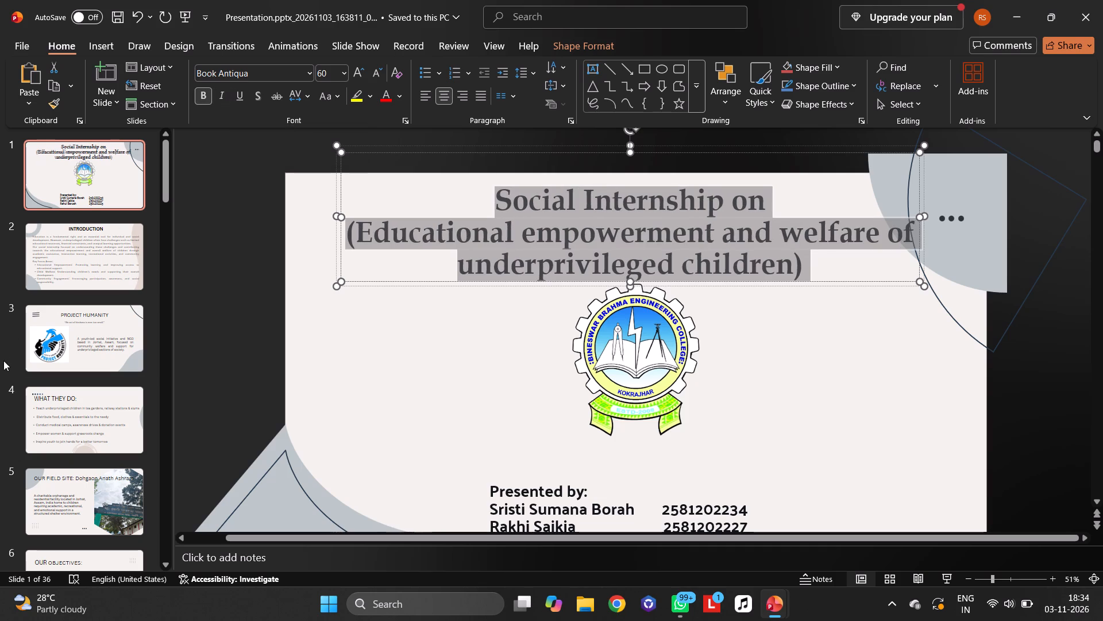
Make the whole Skill Internship title on slide 11 bold.
{"action": "left_click_drag", "start_coordinate": [165, 196], "coordinate": [157, 341]}
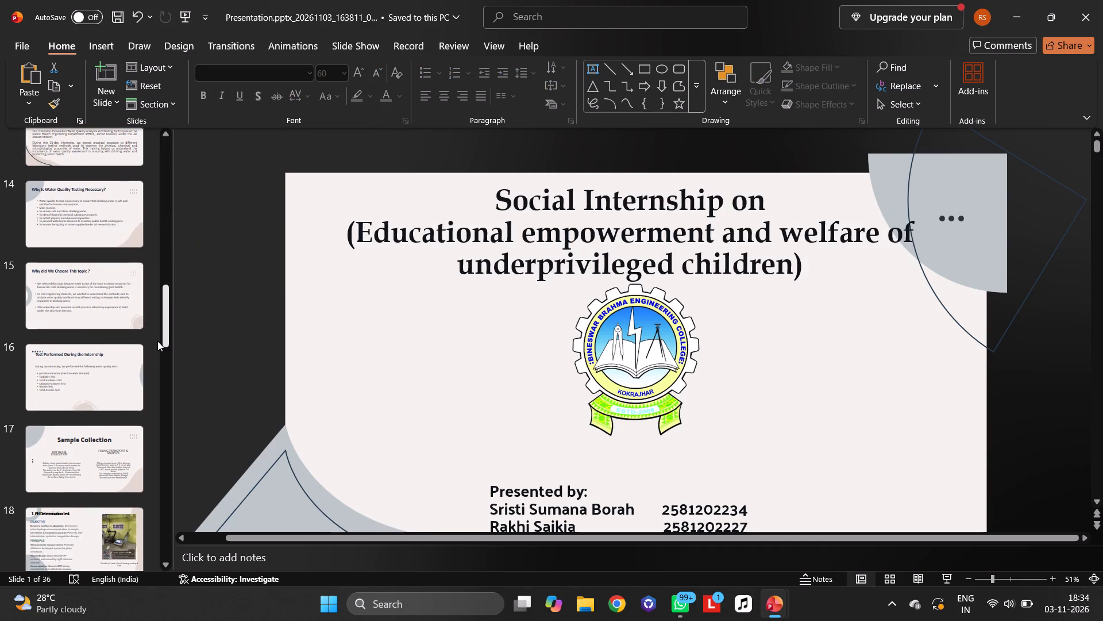
{"action": "left_click_drag", "start_coordinate": [157, 341], "coordinate": [155, 405]}
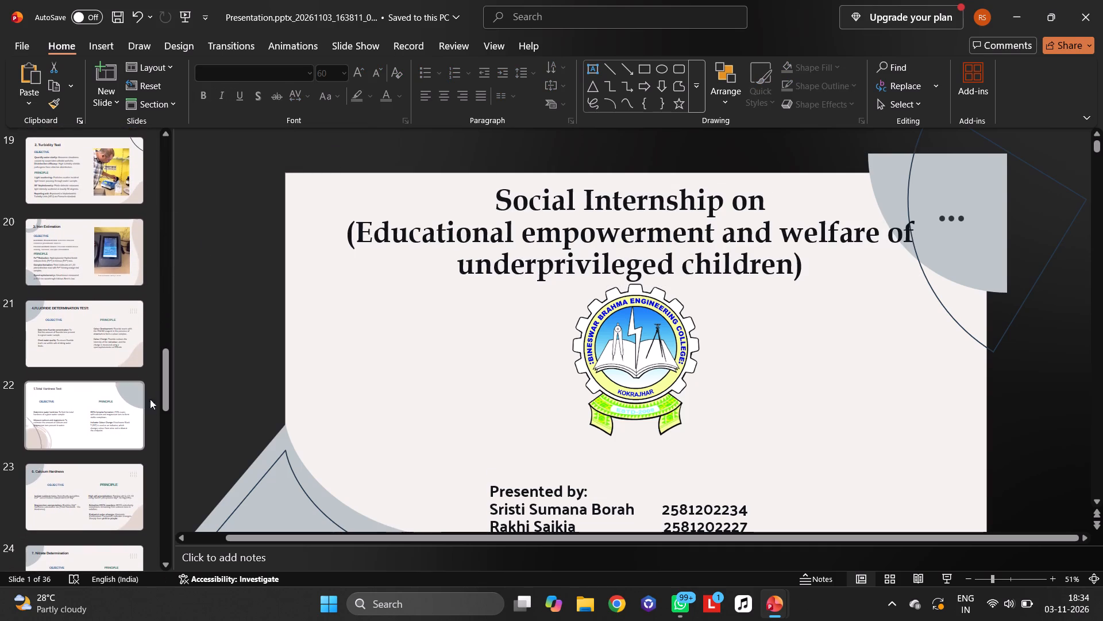
{"action": "left_click_drag", "start_coordinate": [165, 389], "coordinate": [170, 307]}
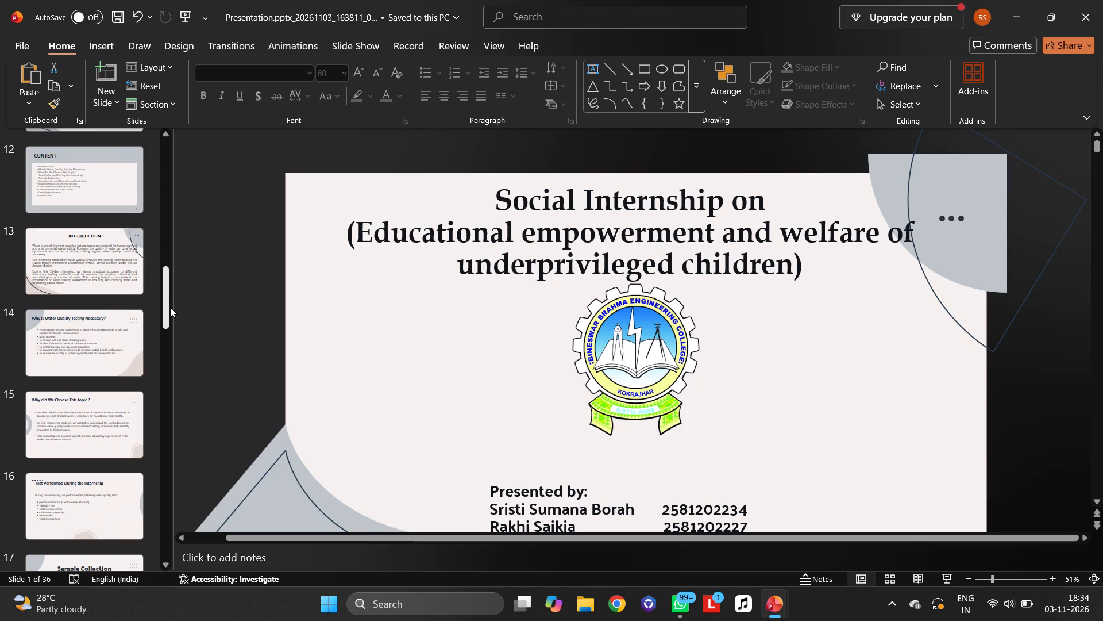
{"action": "left_click_drag", "start_coordinate": [170, 307], "coordinate": [174, 275]}
{"action": "left_click", "coordinate": [90, 326]}
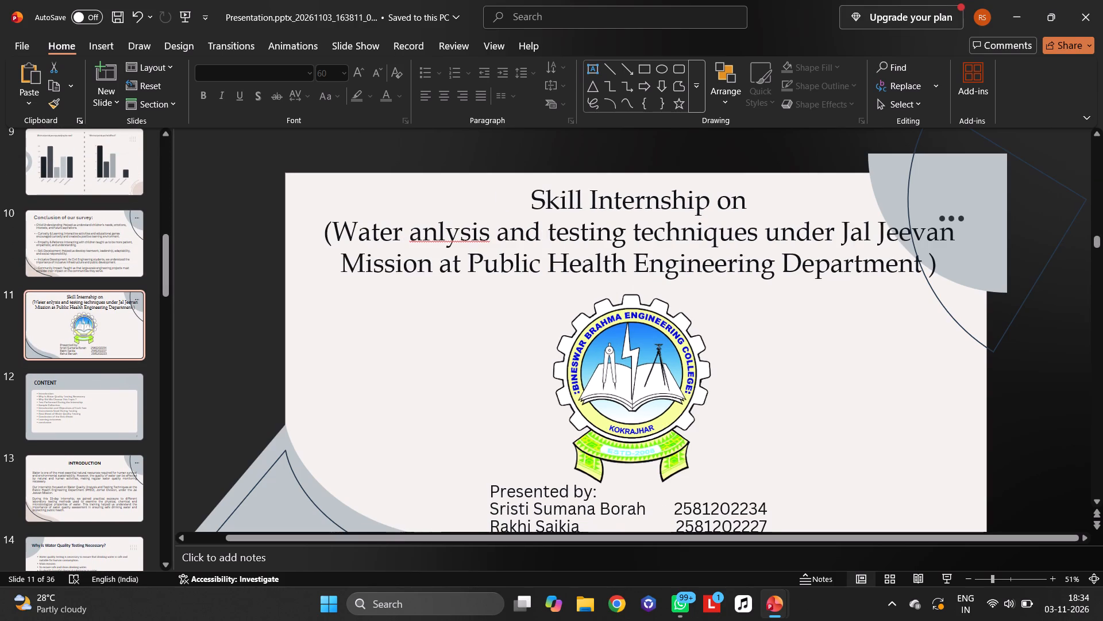
{"action": "left_click_drag", "start_coordinate": [936, 266], "coordinate": [318, 172]}
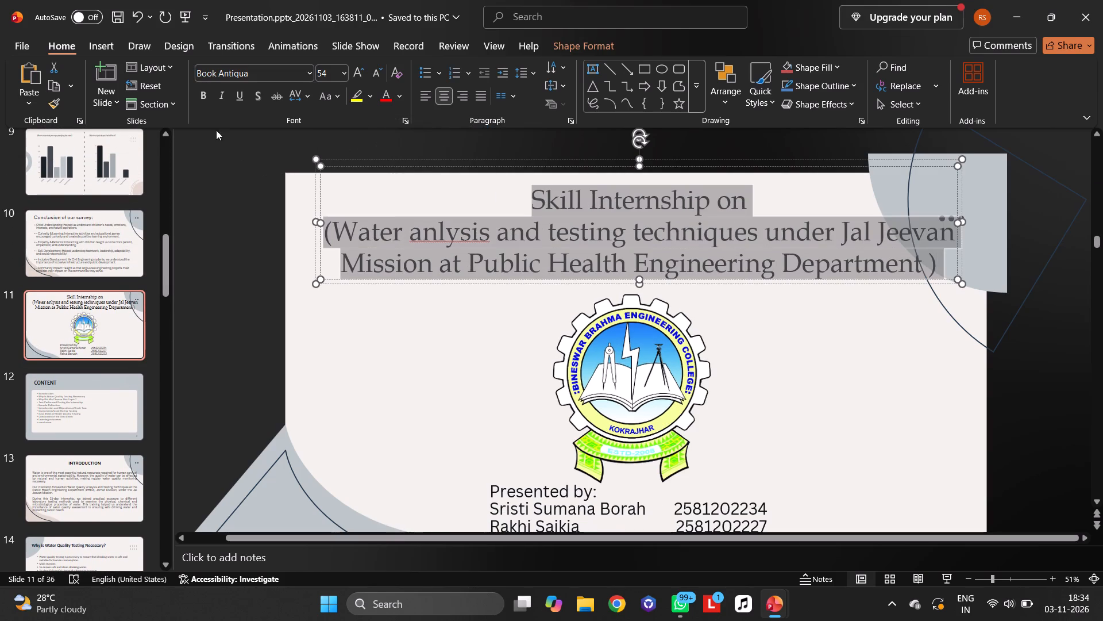
{"action": "left_click", "coordinate": [205, 98]}
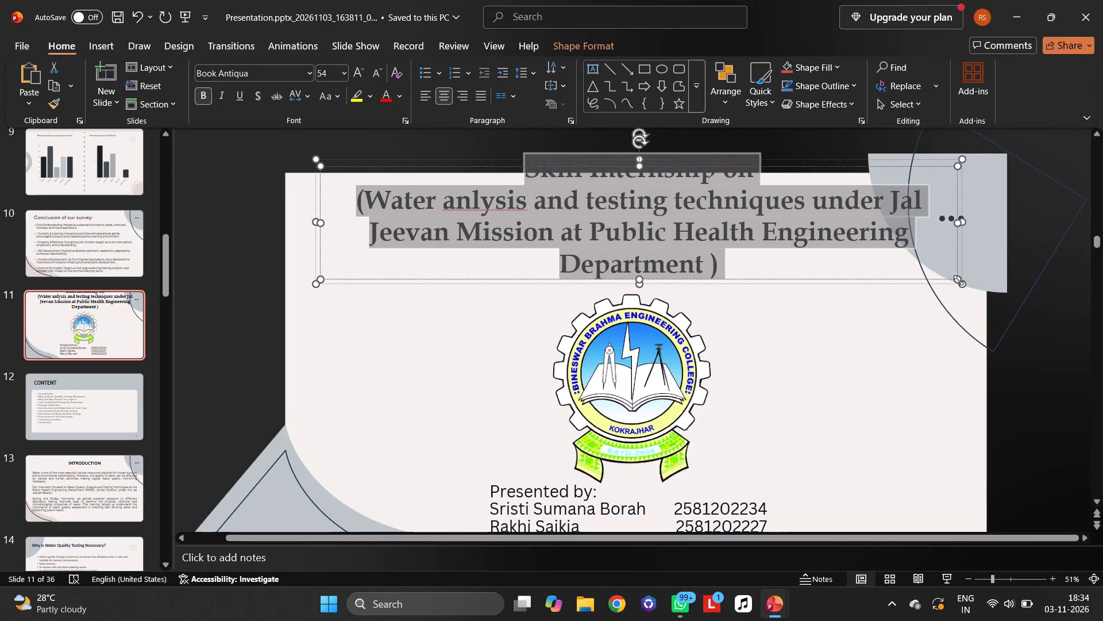
Extend the Skill Internship title box downward so the bold four-line title sits within the slide.
{"action": "left_click_drag", "start_coordinate": [958, 279], "coordinate": [961, 294]}
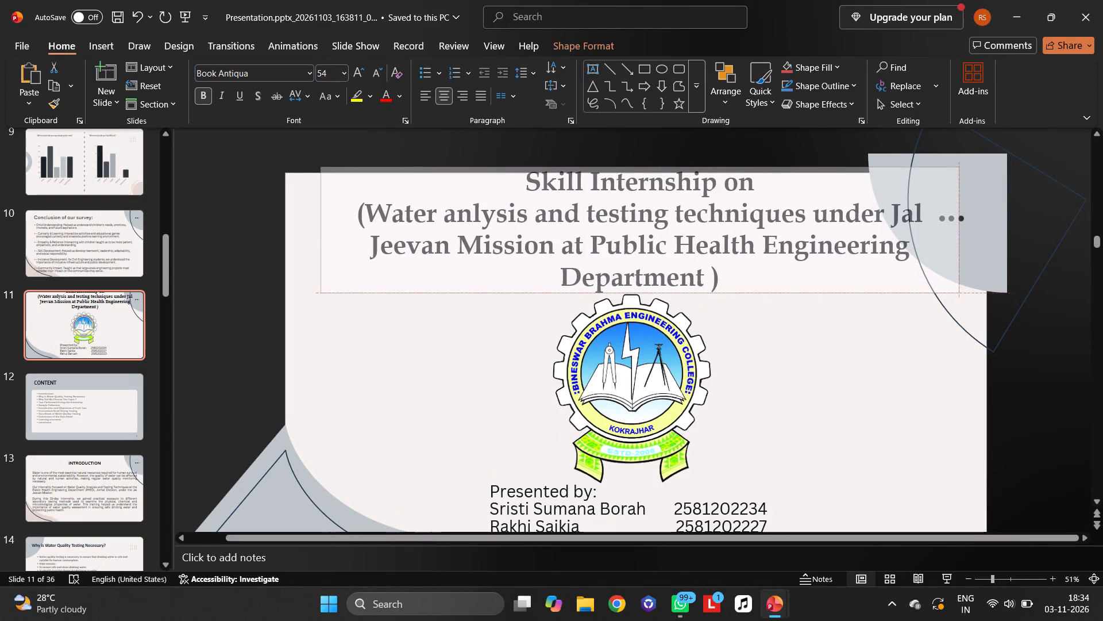
{"action": "left_click_drag", "start_coordinate": [961, 294], "coordinate": [958, 298]}
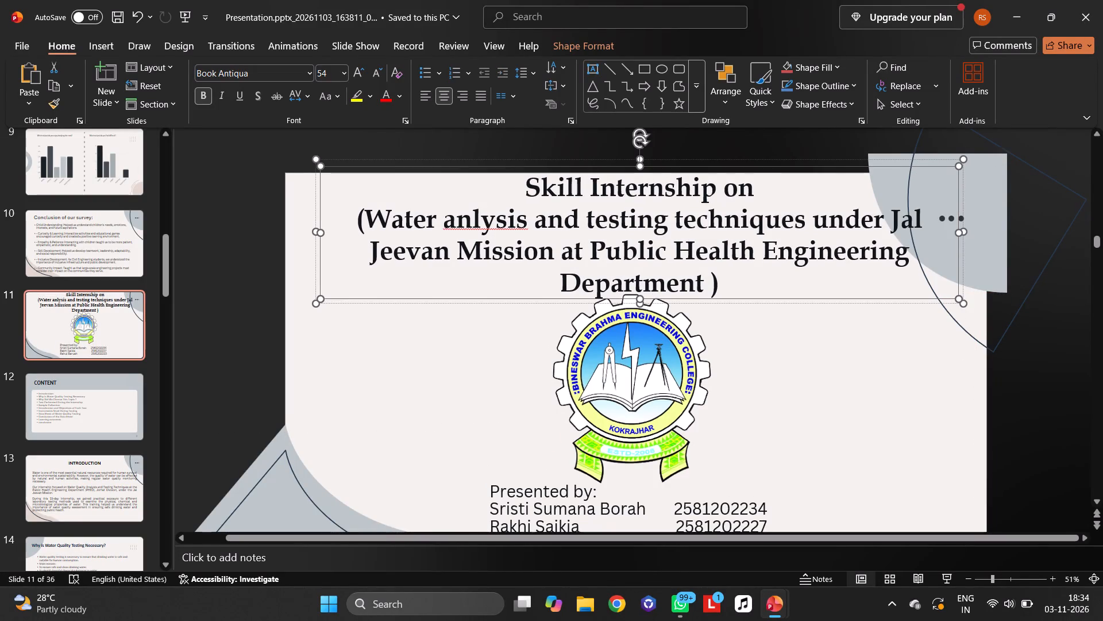
Shrink the college logo on slide 11 slightly from its upper corner so it clears the last title line.
{"action": "scroll", "coordinate": [697, 462], "scroll_direction": "down", "scroll_amount": 1}
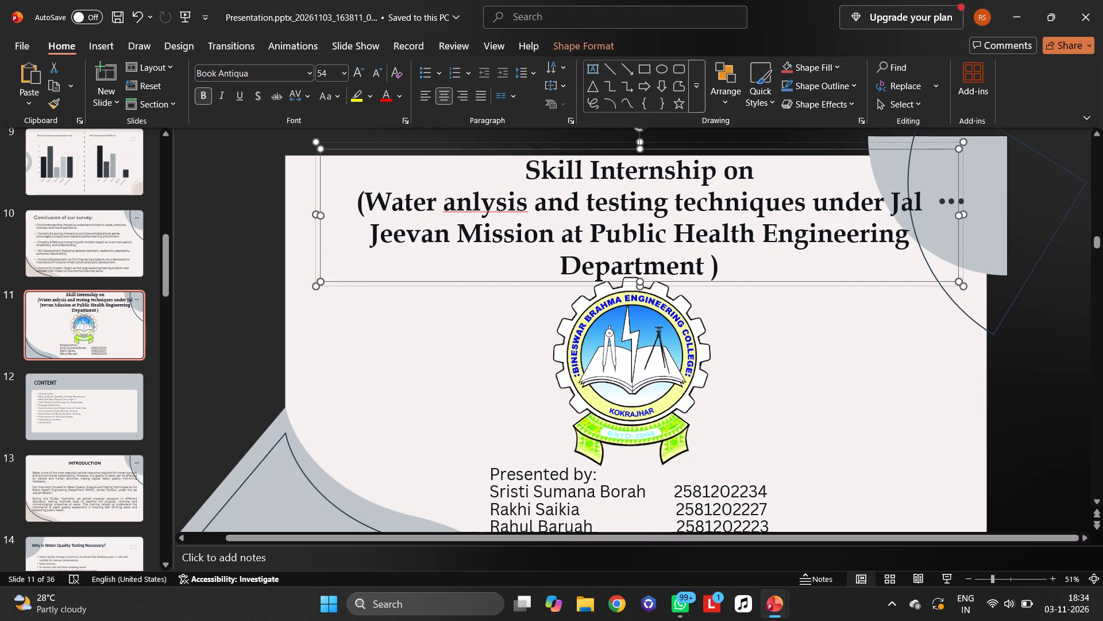
{"action": "left_click", "coordinate": [653, 440]}
{"action": "left_click", "coordinate": [626, 328]}
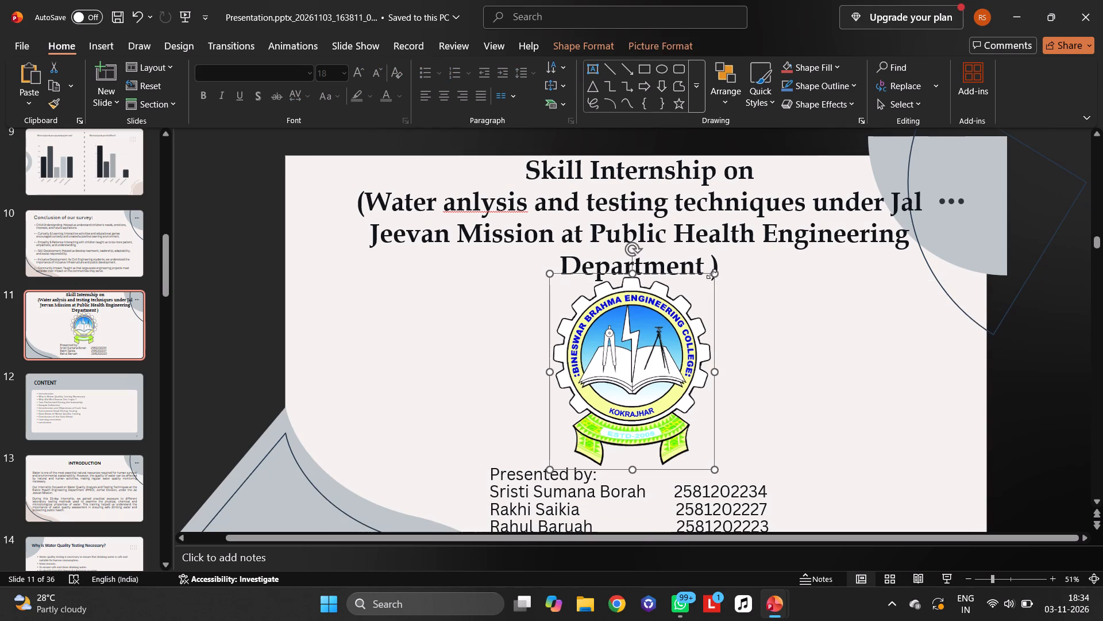
{"action": "left_click_drag", "start_coordinate": [711, 274], "coordinate": [710, 294]}
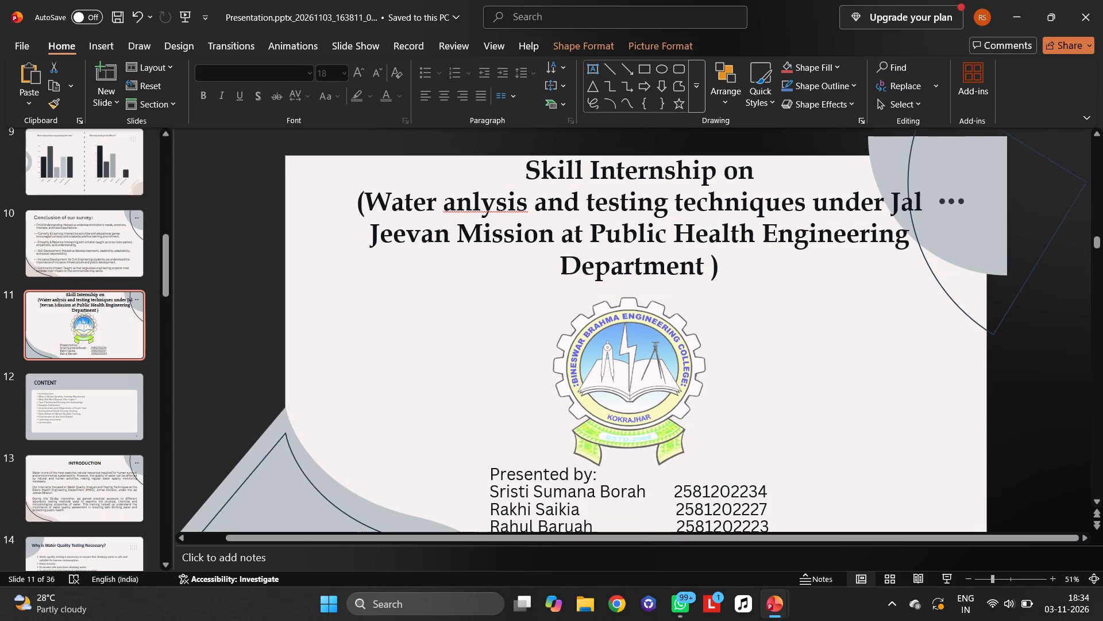
{"action": "left_click_drag", "start_coordinate": [710, 294], "coordinate": [710, 294]}
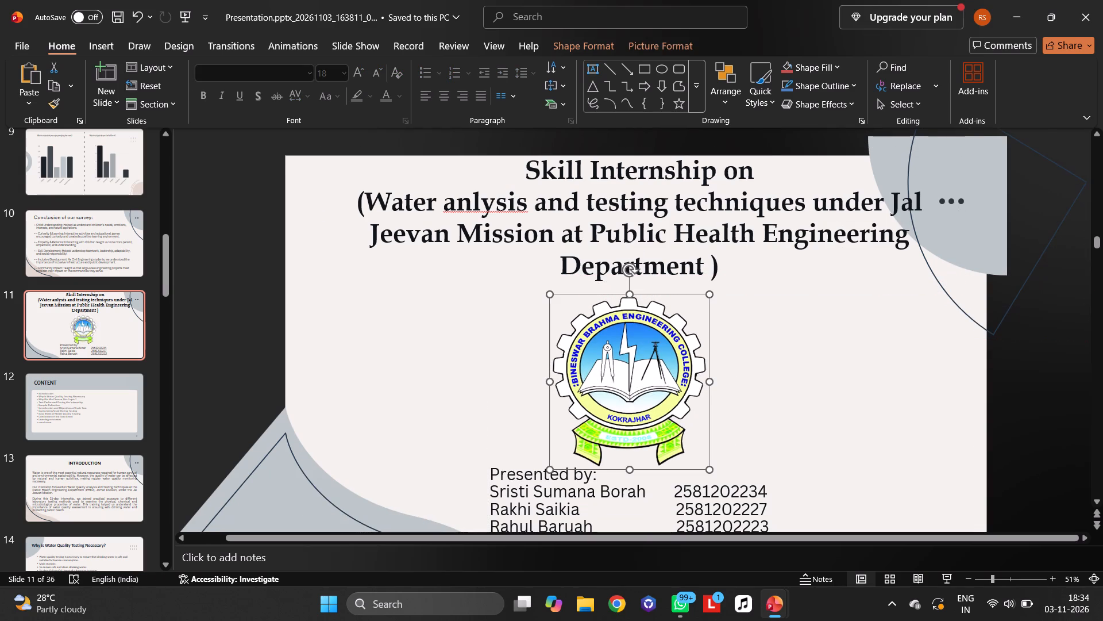
Move the Skill Internship title box slightly down and left so it sits inside the slide, centred above the logo.
{"action": "left_click", "coordinate": [358, 171]}
{"action": "left_click_drag", "start_coordinate": [361, 171], "coordinate": [360, 181]}
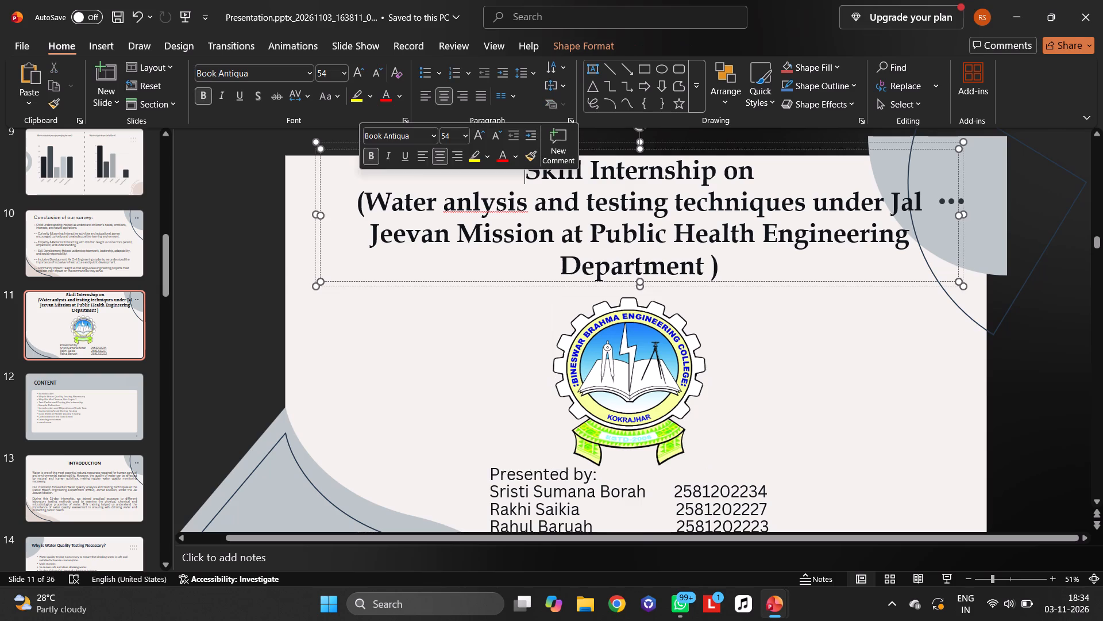
{"action": "left_click_drag", "start_coordinate": [333, 166], "coordinate": [330, 196]}
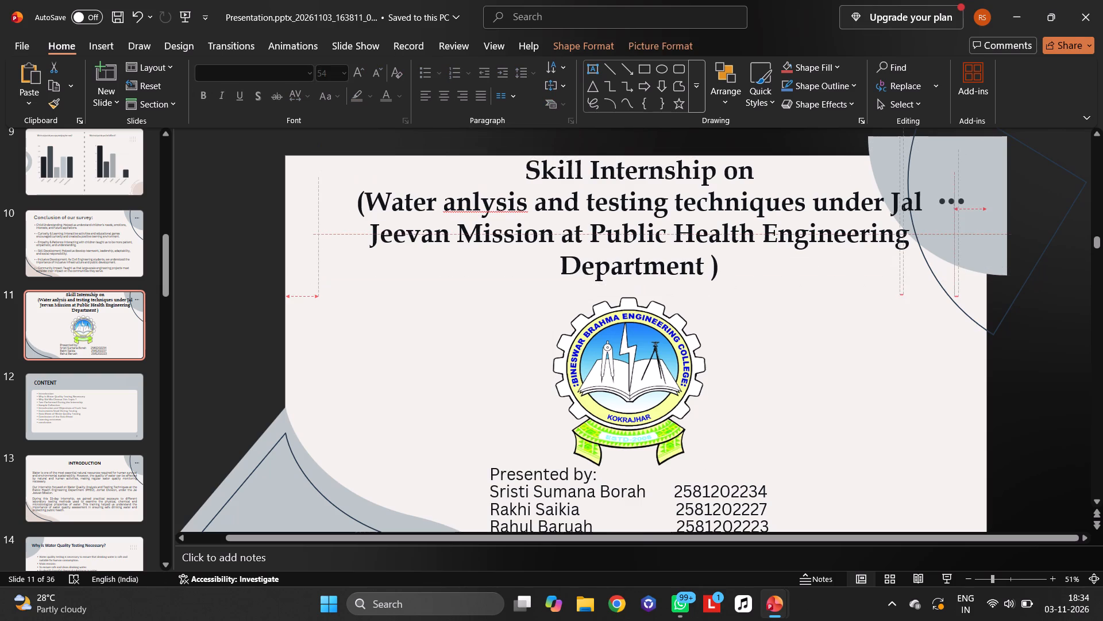
{"action": "left_click_drag", "start_coordinate": [330, 196], "coordinate": [337, 196]}
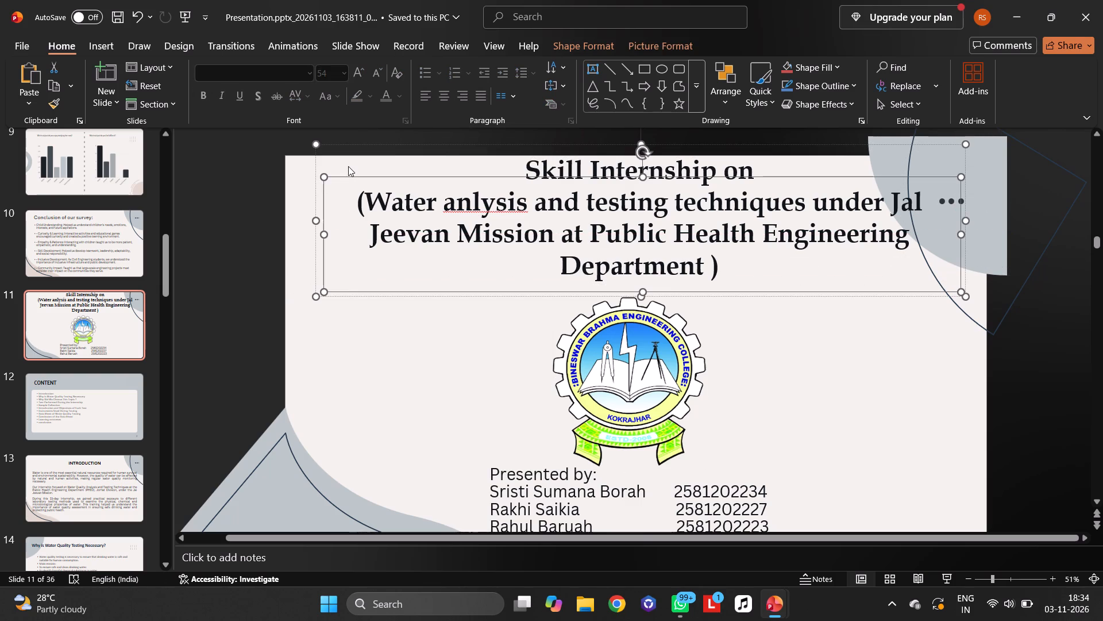
{"action": "left_click", "coordinate": [348, 165]}
{"action": "left_click_drag", "start_coordinate": [348, 165], "coordinate": [348, 178]}
{"action": "left_click", "coordinate": [317, 165]}
{"action": "left_click_drag", "start_coordinate": [322, 160], "coordinate": [321, 171]}
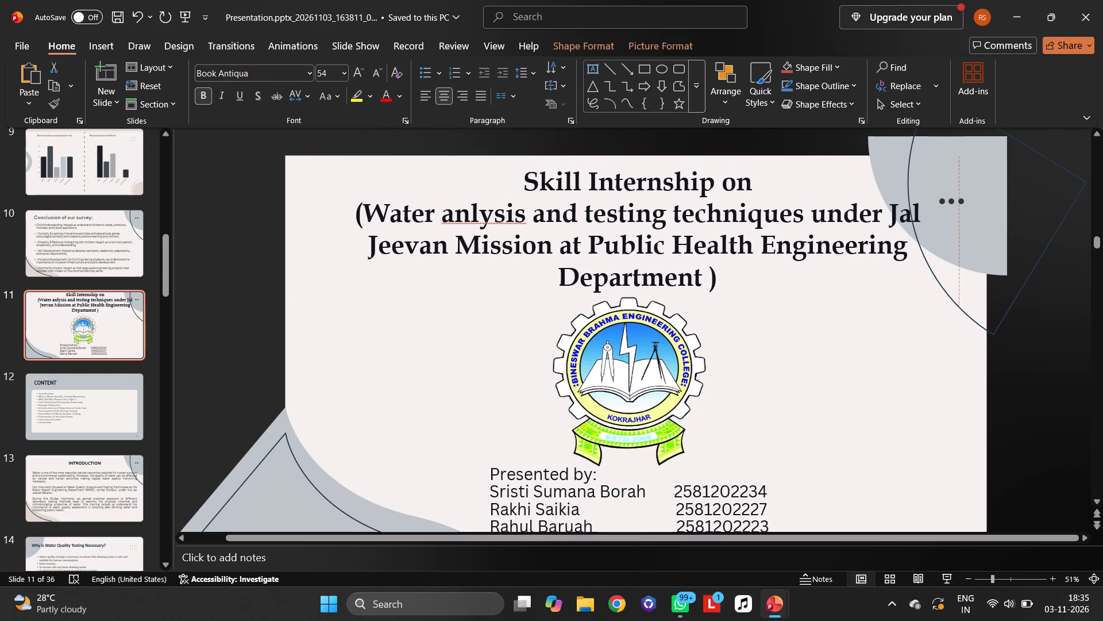
{"action": "left_click_drag", "start_coordinate": [321, 171], "coordinate": [317, 167]}
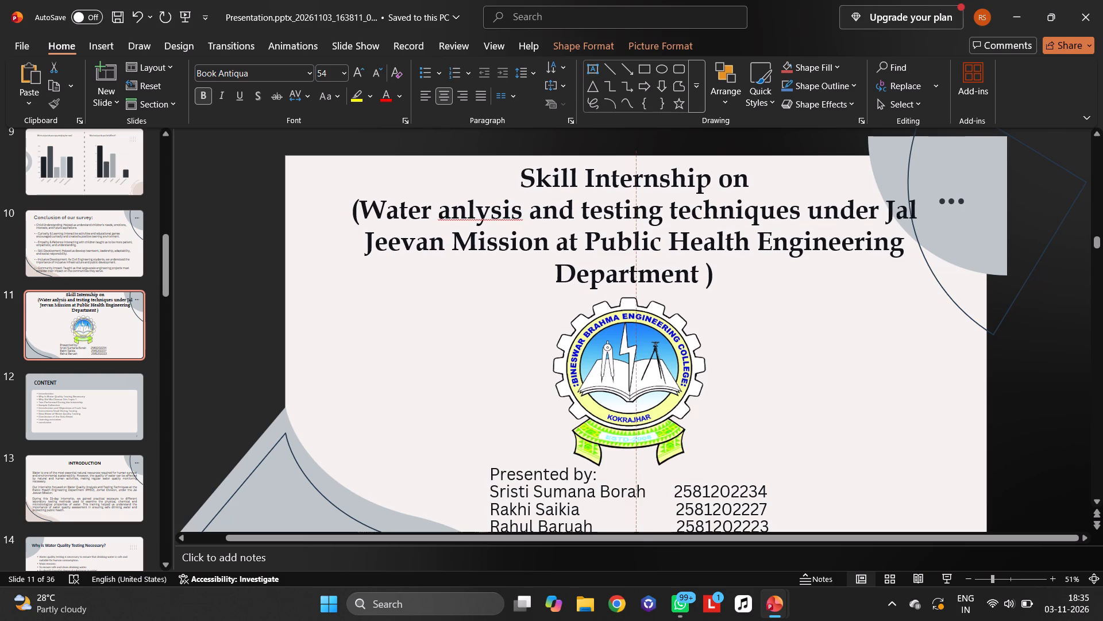
{"action": "left_click_drag", "start_coordinate": [317, 167], "coordinate": [311, 167]}
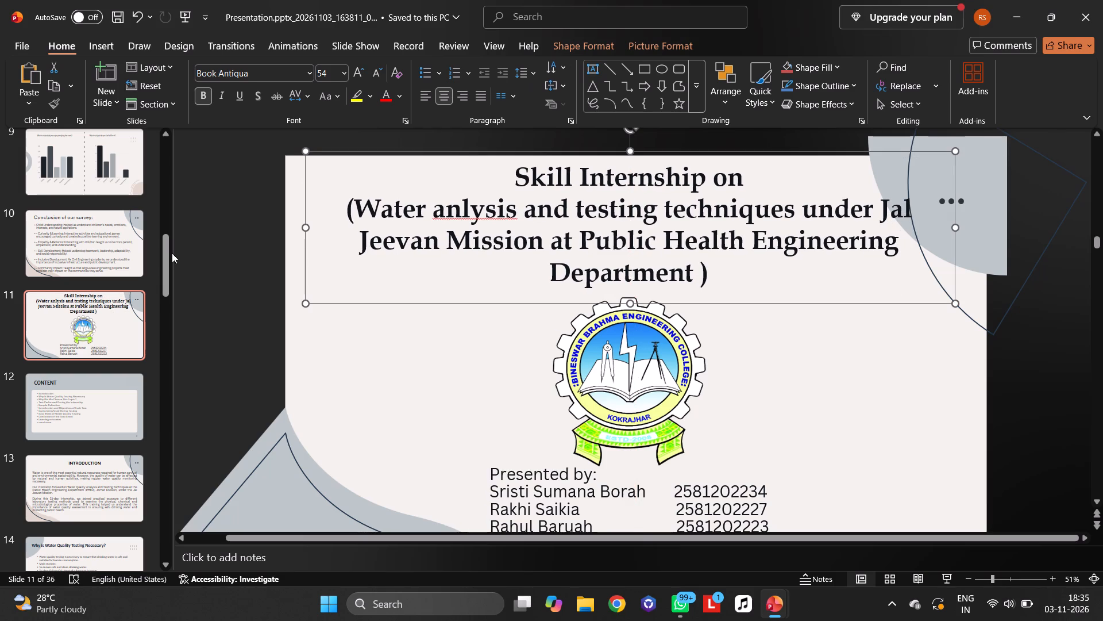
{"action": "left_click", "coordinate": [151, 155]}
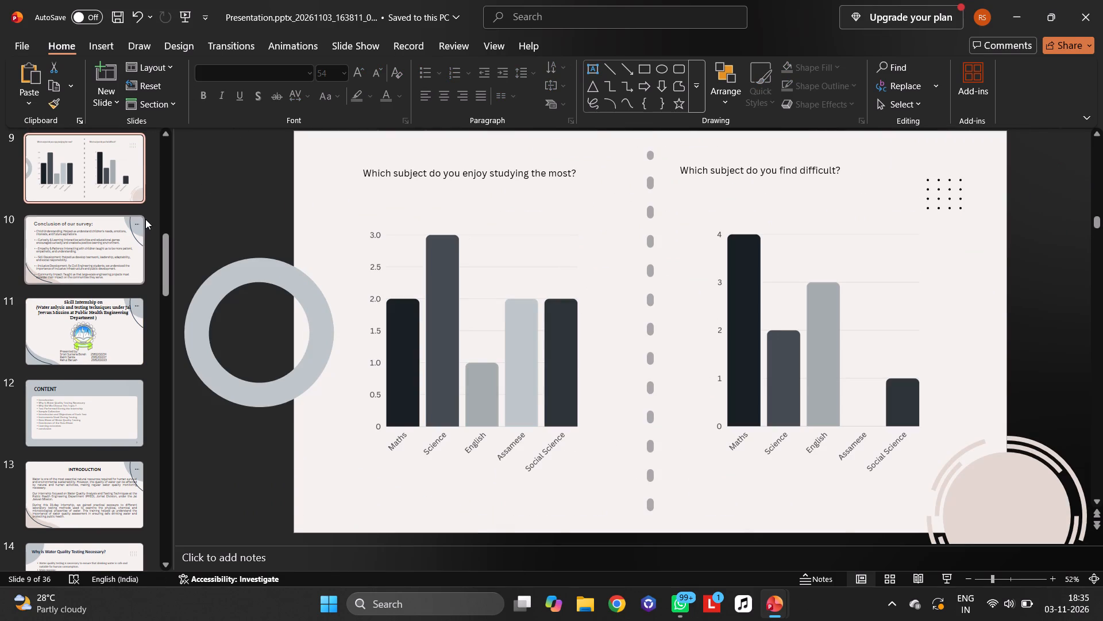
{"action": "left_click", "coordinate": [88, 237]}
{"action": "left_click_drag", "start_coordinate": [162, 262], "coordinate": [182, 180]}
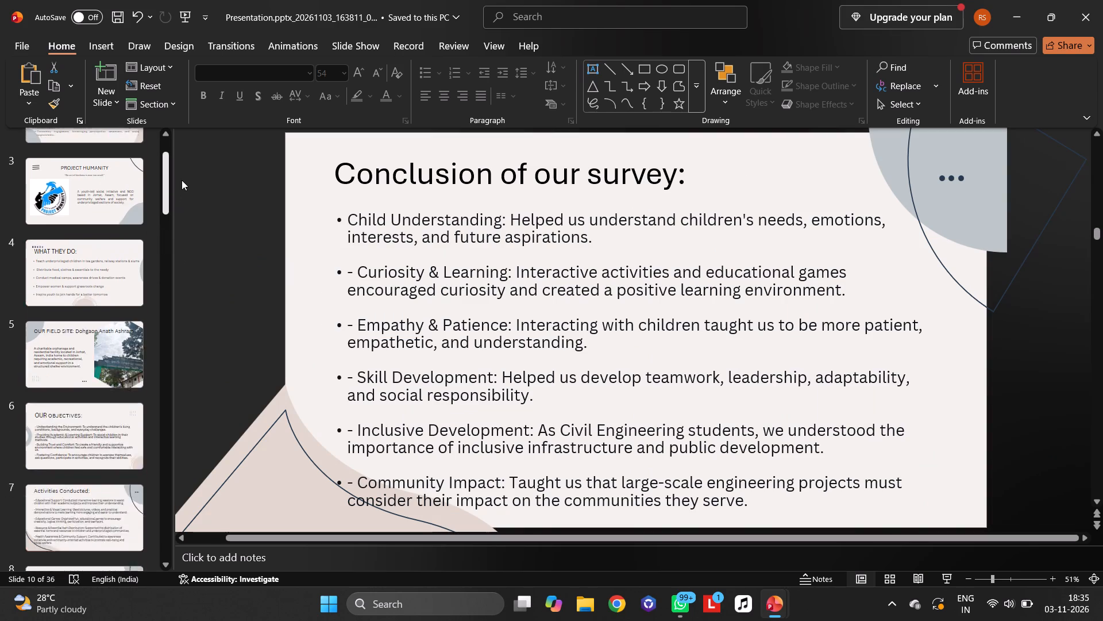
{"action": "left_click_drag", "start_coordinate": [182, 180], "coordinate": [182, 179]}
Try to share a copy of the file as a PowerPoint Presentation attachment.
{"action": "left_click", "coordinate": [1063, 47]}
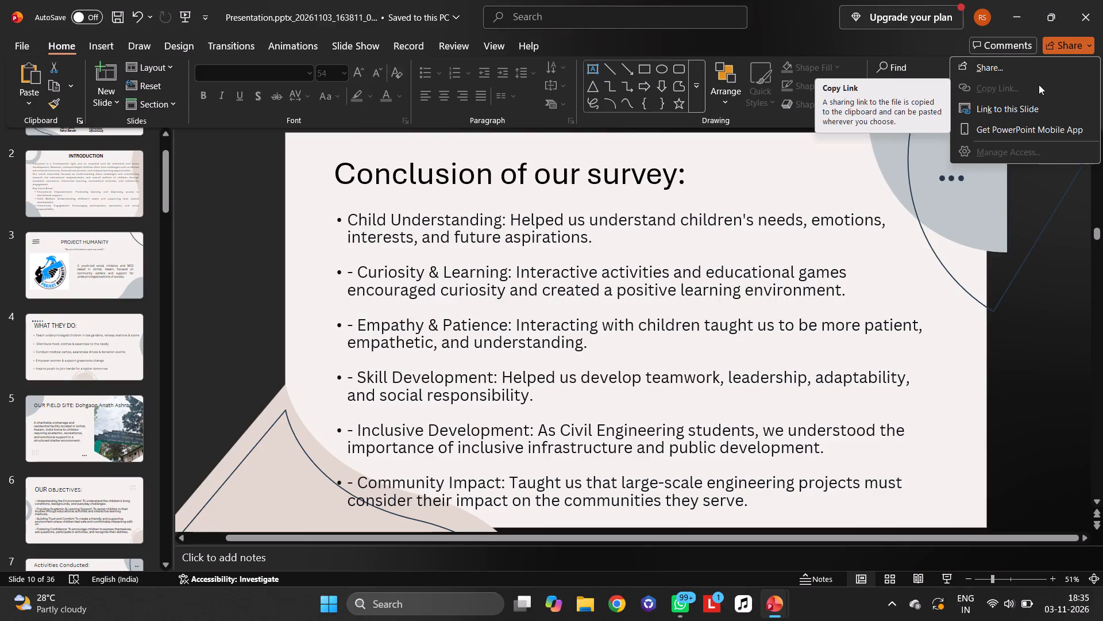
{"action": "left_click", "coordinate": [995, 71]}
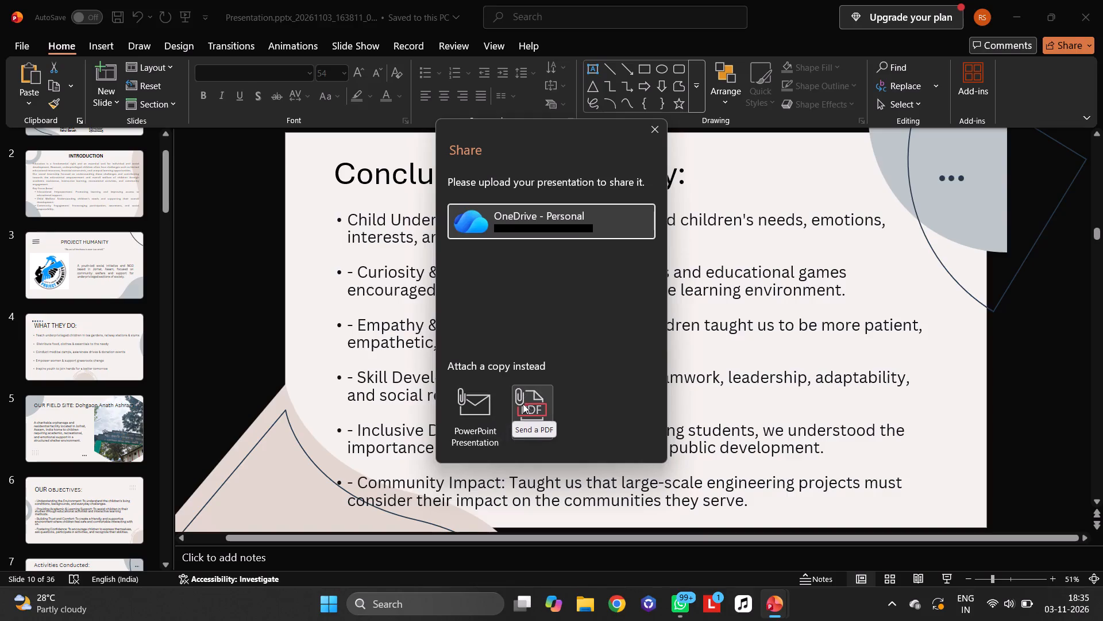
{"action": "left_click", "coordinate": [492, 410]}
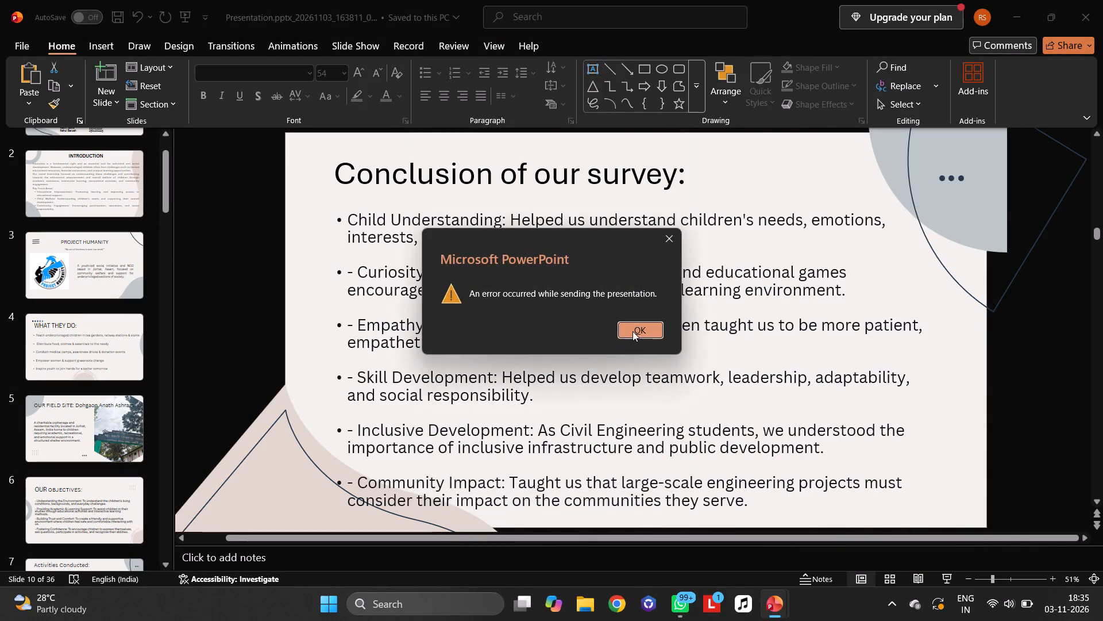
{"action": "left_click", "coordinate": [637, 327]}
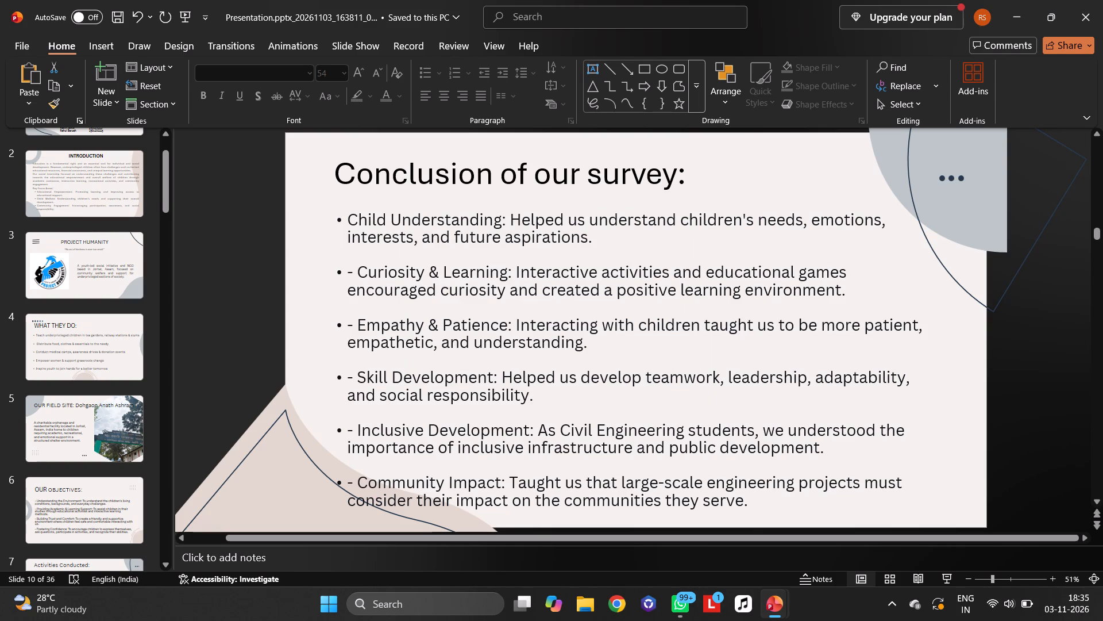
Save the file under the new name "ppt skill" as a PowerPoint Presentation in the 2026-44 folder.
{"action": "key", "text": "ctrl+shift+s"}
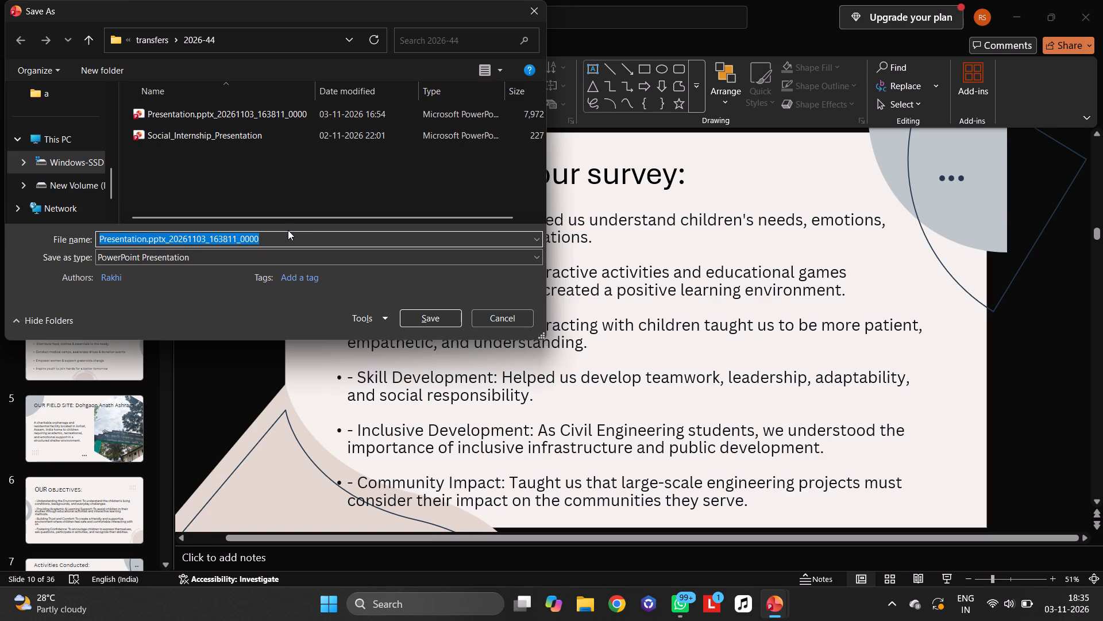
{"action": "key", "text": "BackSpace"}
{"action": "type", "text": "ppt s"}
{"action": "type", "text": "kill"}
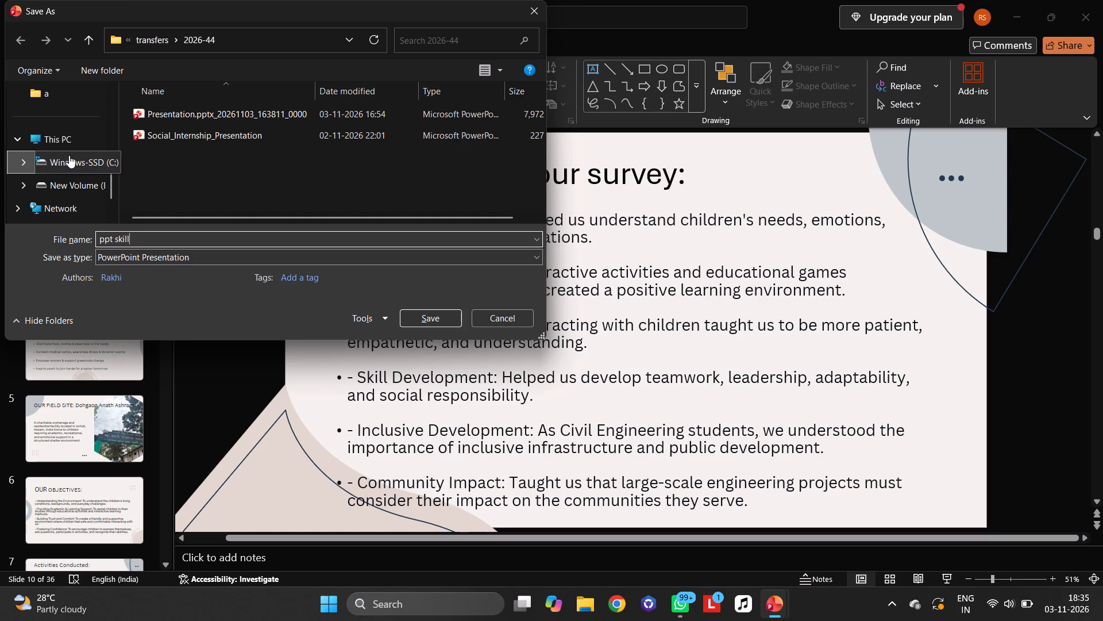
{"action": "scroll", "coordinate": [79, 158], "scroll_direction": "up", "scroll_amount": 1}
{"action": "scroll", "coordinate": [78, 158], "scroll_direction": "down", "scroll_amount": 3}
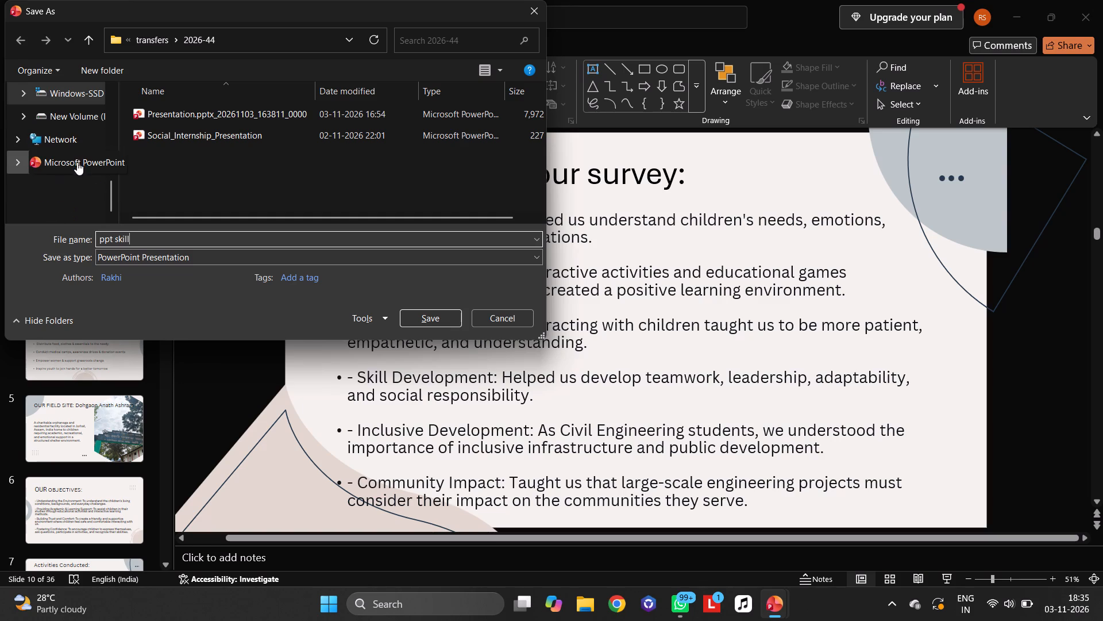
{"action": "scroll", "coordinate": [78, 135], "scroll_direction": "up", "scroll_amount": 1}
{"action": "scroll", "coordinate": [78, 135], "scroll_direction": "down", "scroll_amount": 1}
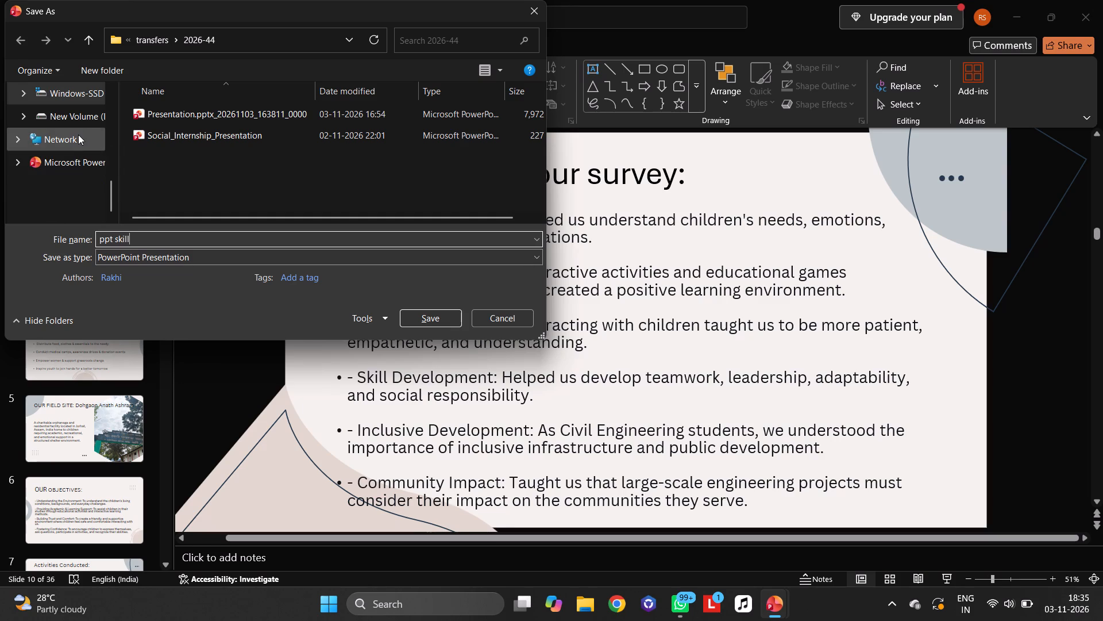
{"action": "scroll", "coordinate": [78, 135], "scroll_direction": "up", "scroll_amount": 1}
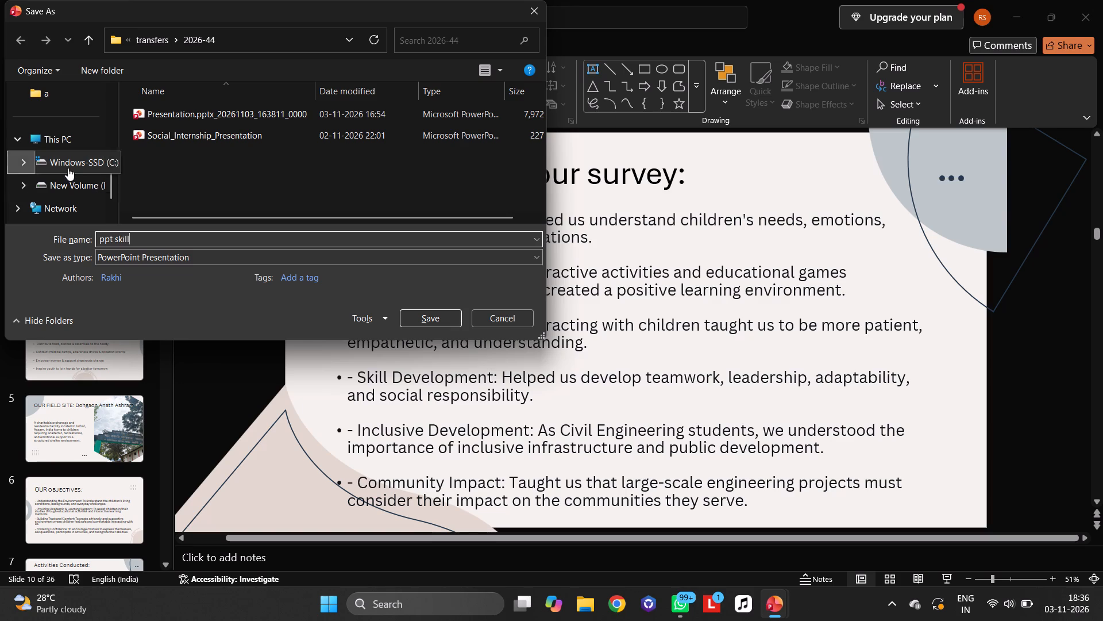
{"action": "scroll", "coordinate": [68, 167], "scroll_direction": "down", "scroll_amount": 1}
{"action": "scroll", "coordinate": [68, 167], "scroll_direction": "up", "scroll_amount": 2}
{"action": "scroll", "coordinate": [68, 167], "scroll_direction": "down", "scroll_amount": 2}
{"action": "scroll", "coordinate": [68, 167], "scroll_direction": "up", "scroll_amount": 1}
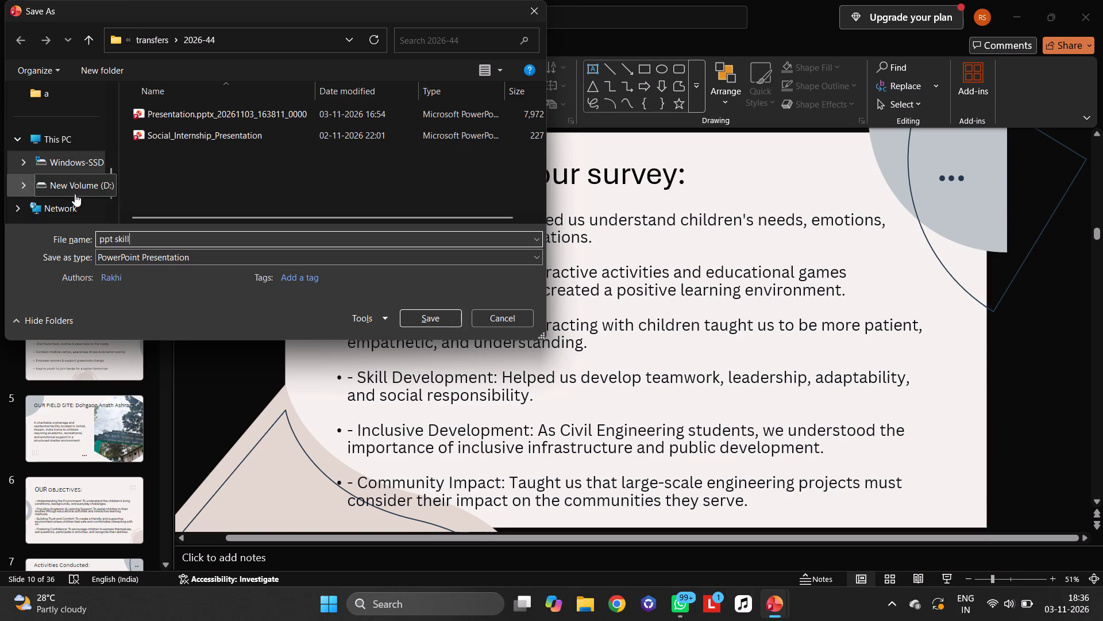
{"action": "left_click", "coordinate": [419, 319]}
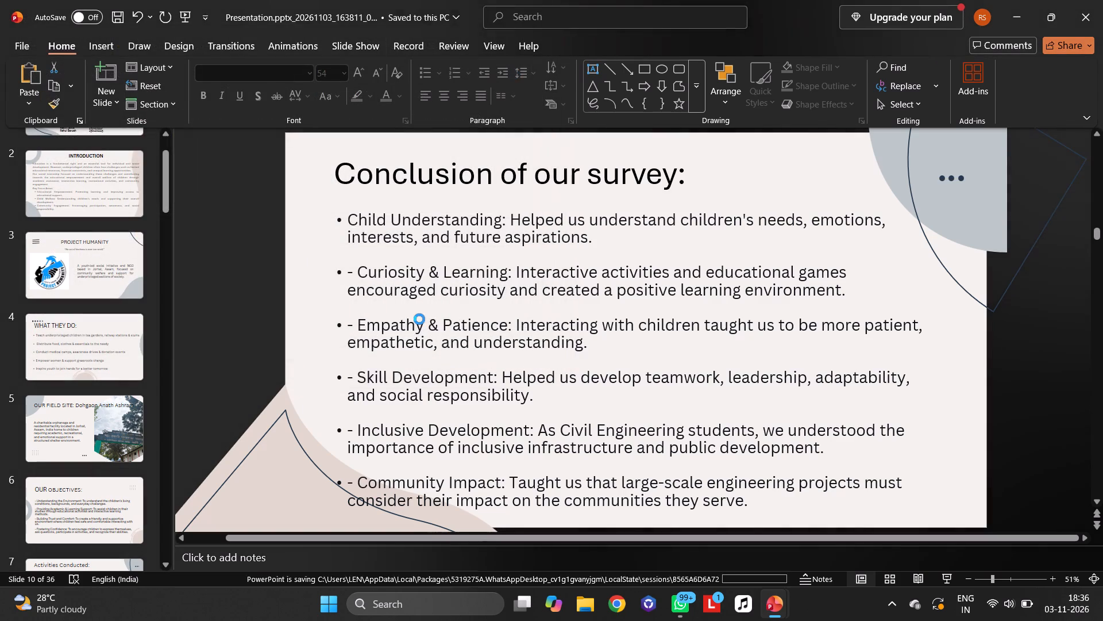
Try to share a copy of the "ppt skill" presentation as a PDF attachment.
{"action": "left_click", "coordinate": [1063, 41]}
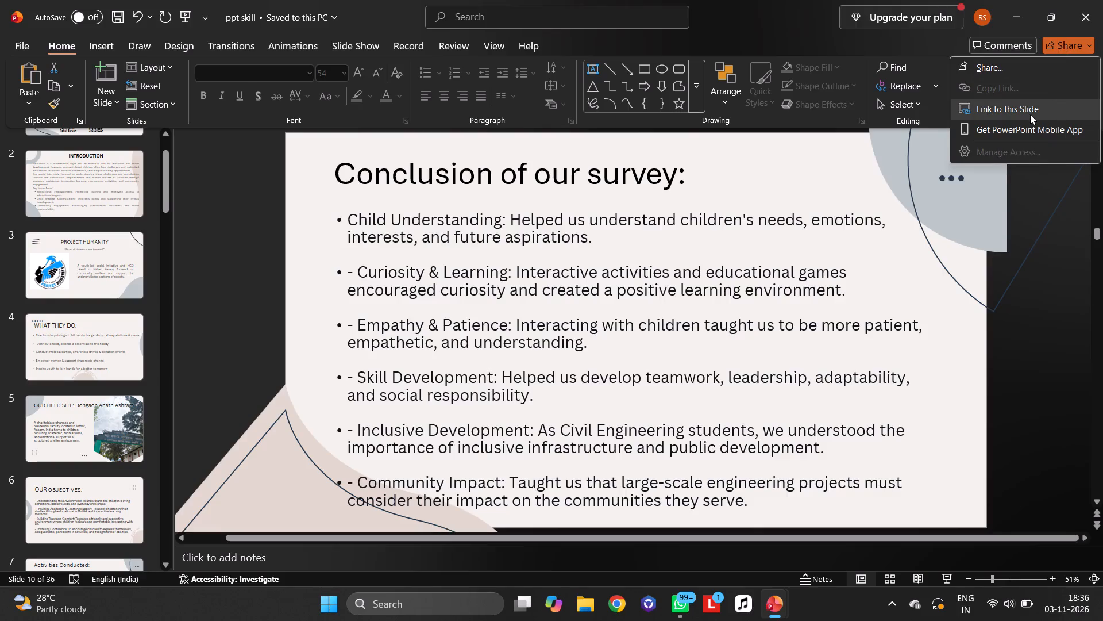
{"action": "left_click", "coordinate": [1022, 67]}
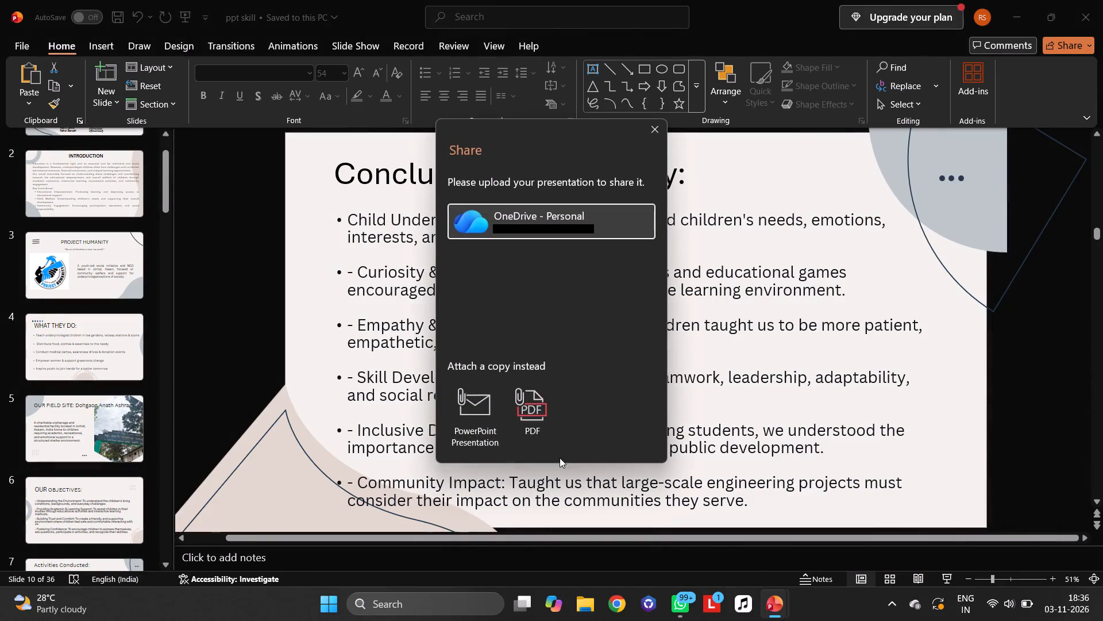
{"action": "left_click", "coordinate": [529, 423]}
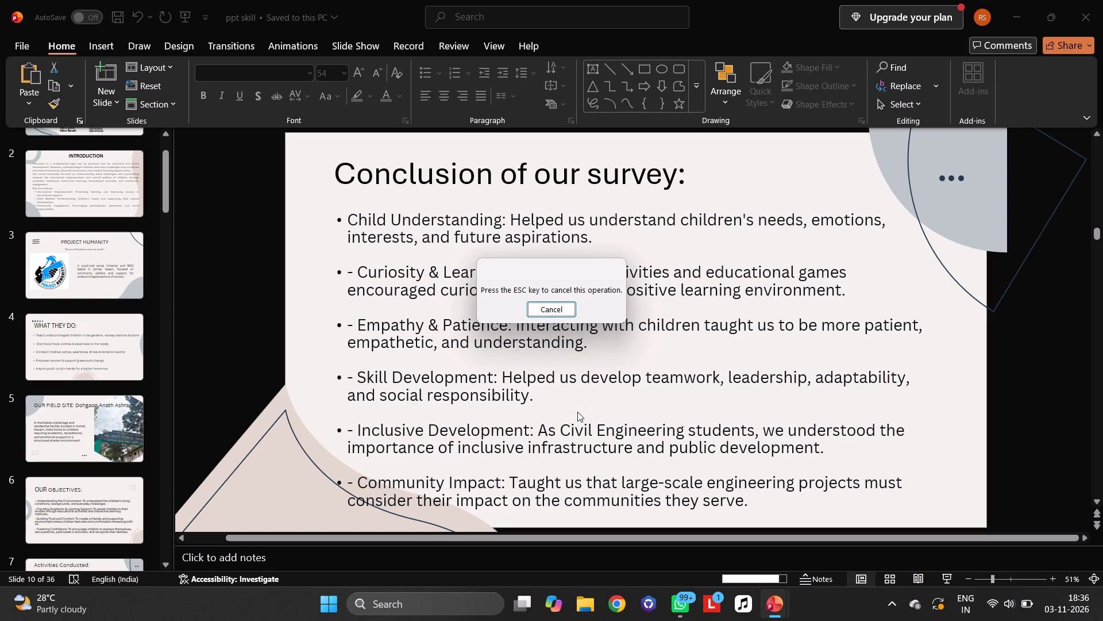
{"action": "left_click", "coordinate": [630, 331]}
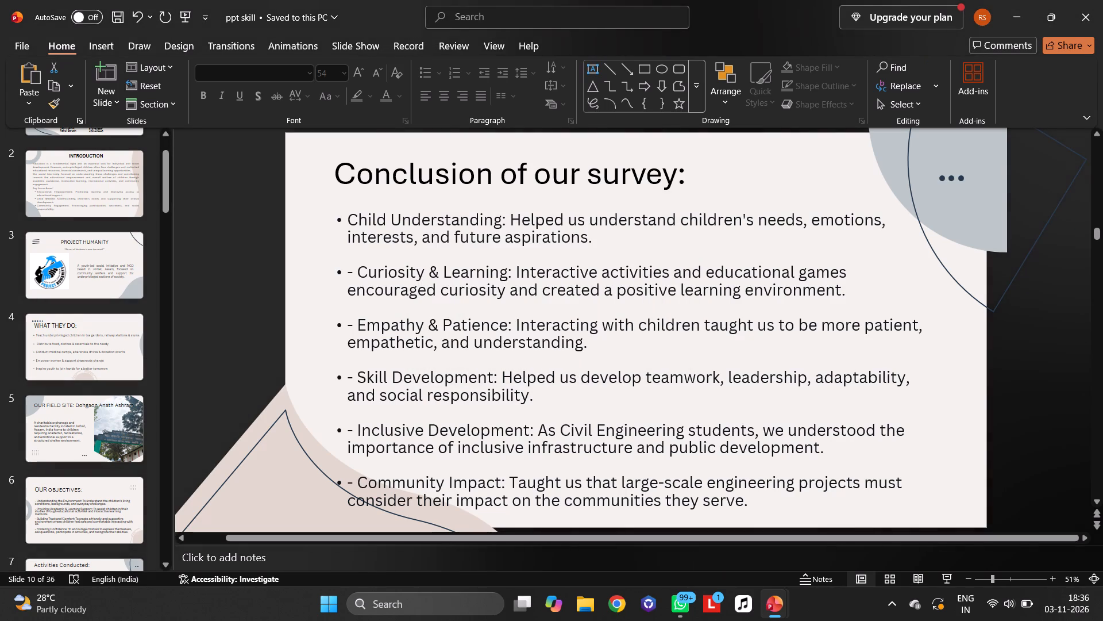
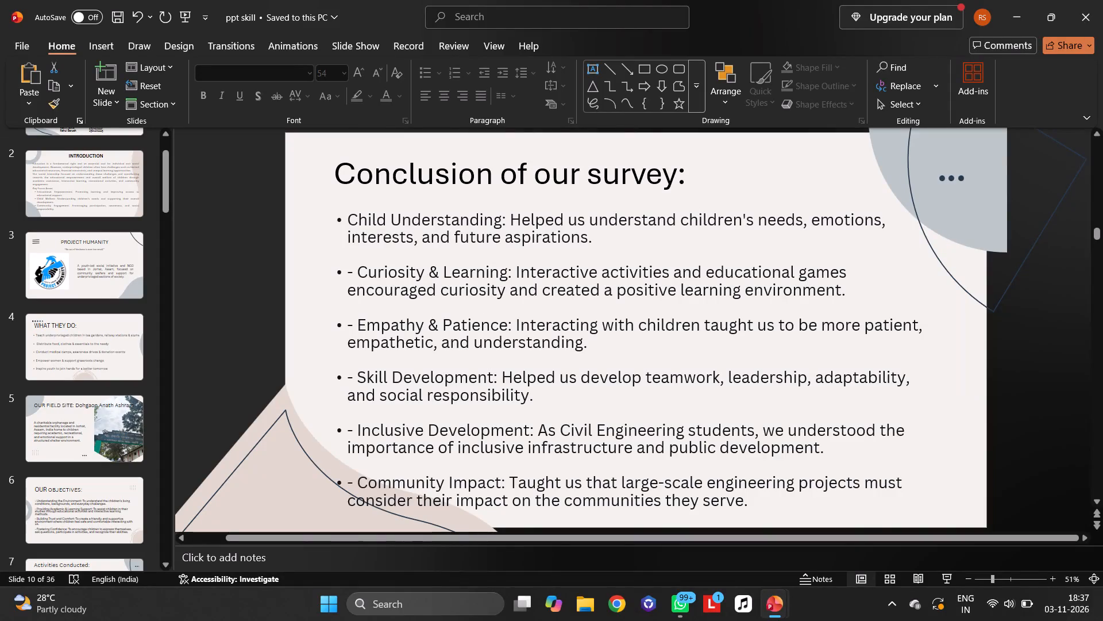
Save the current state of the "ppt skill" presentation.
{"action": "left_click", "coordinate": [114, 23]}
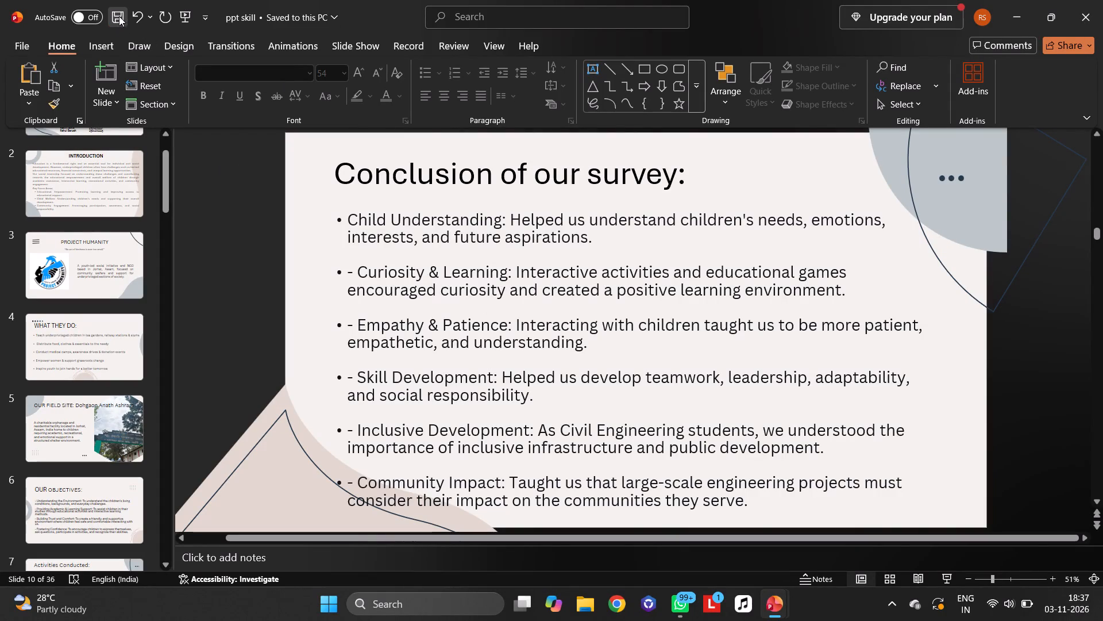
{"action": "left_click", "coordinate": [119, 14]}
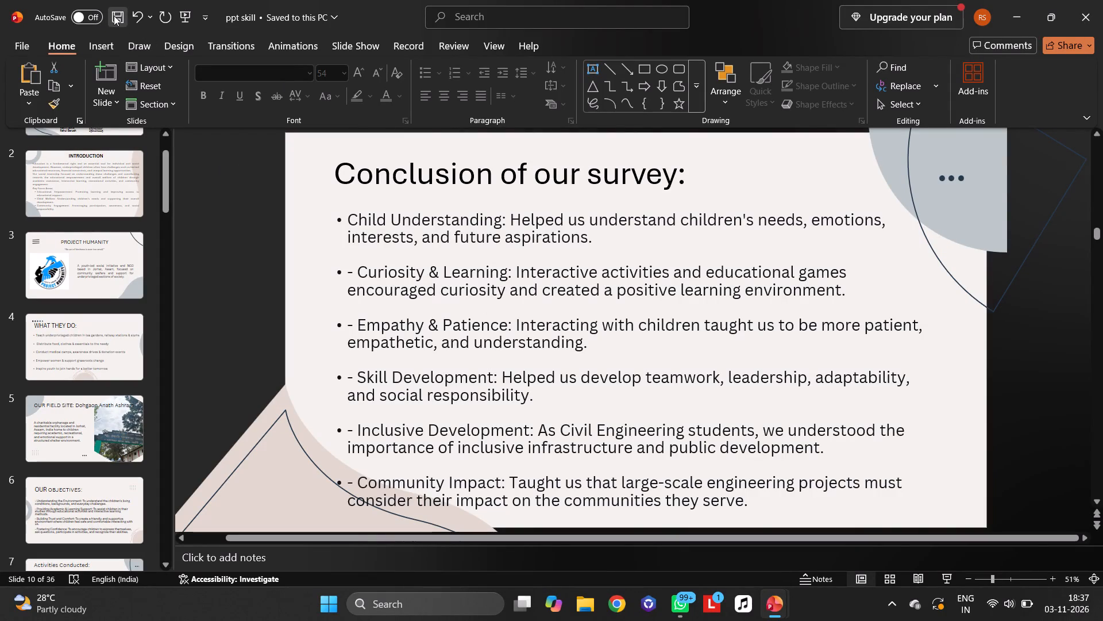
{"action": "left_click", "coordinate": [114, 16]}
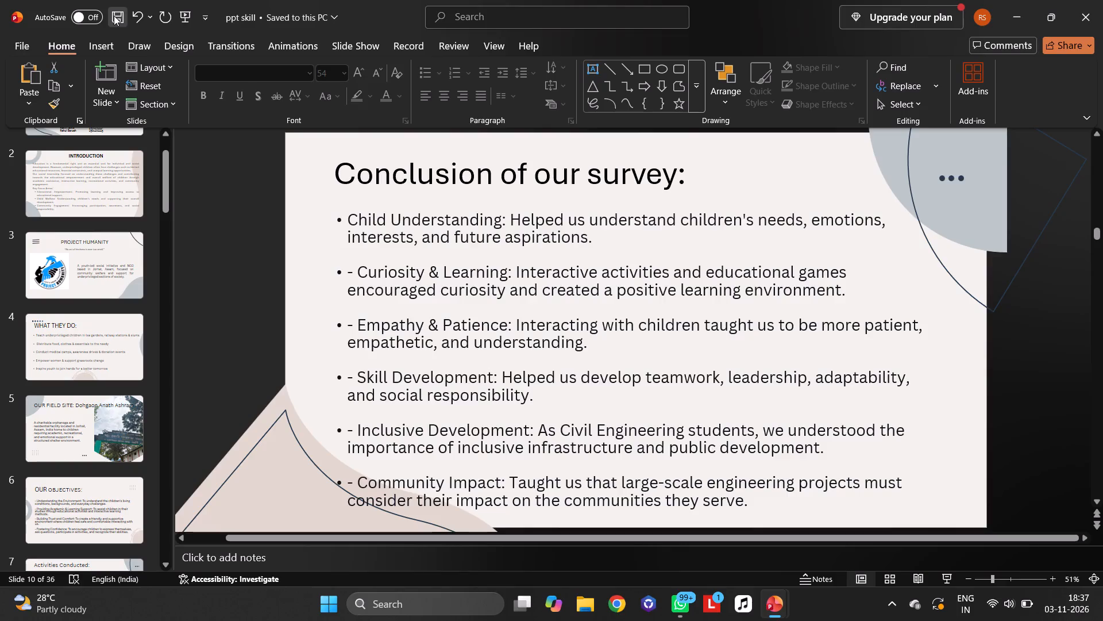
{"action": "left_click", "coordinate": [114, 16]}
Share the "ppt skill" presentation by uploading it to the personal OneDrive.
{"action": "left_click", "coordinate": [1055, 38]}
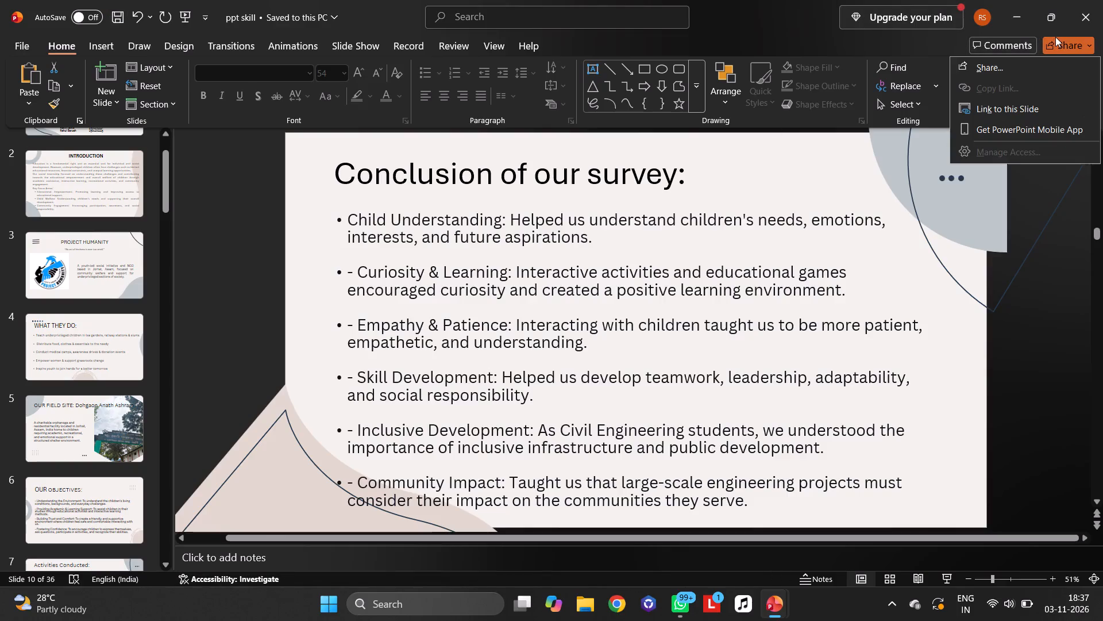
{"action": "left_click", "coordinate": [1027, 71]}
{"action": "left_click", "coordinate": [587, 228]}
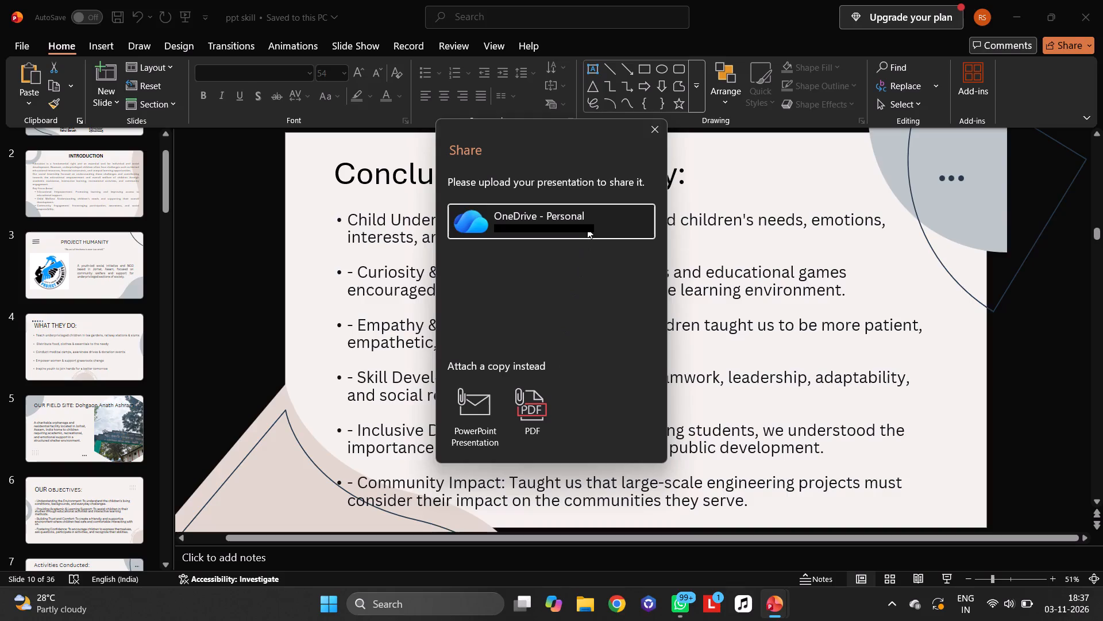
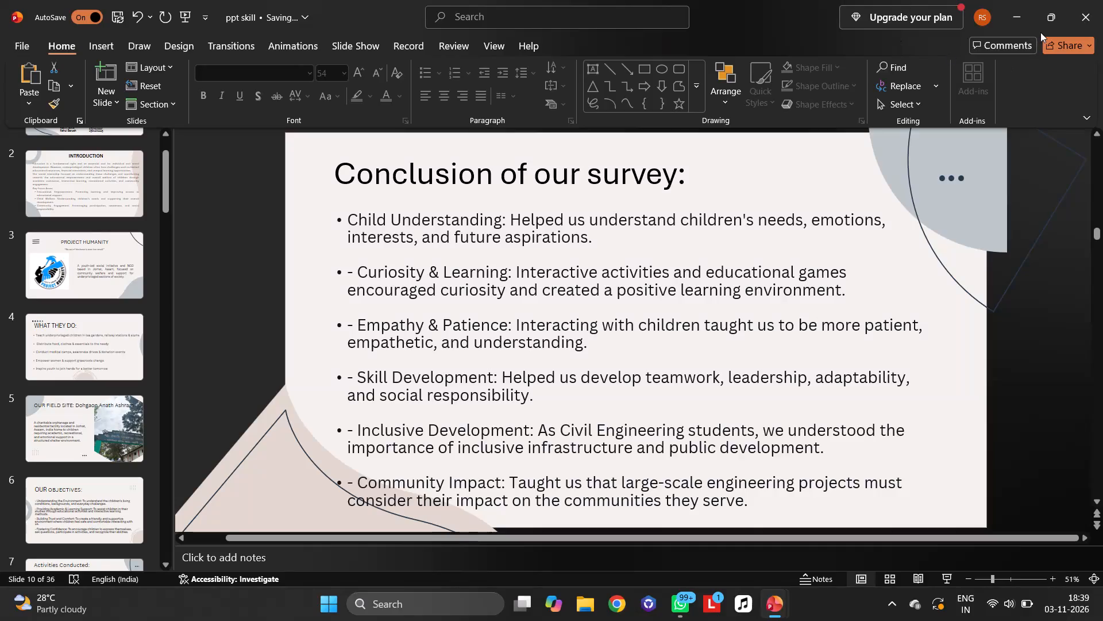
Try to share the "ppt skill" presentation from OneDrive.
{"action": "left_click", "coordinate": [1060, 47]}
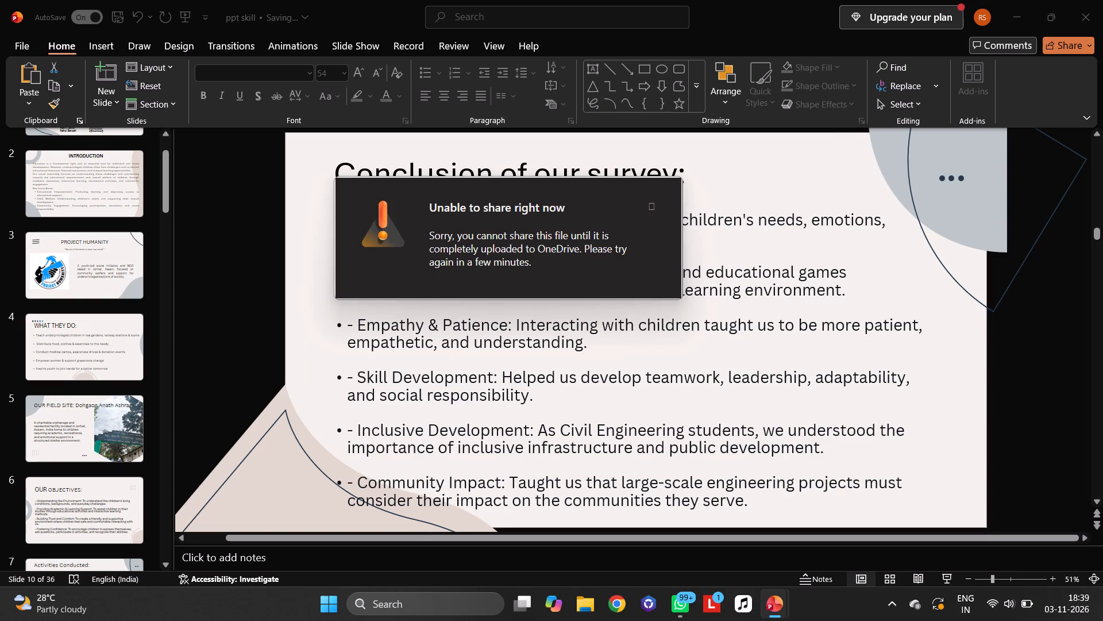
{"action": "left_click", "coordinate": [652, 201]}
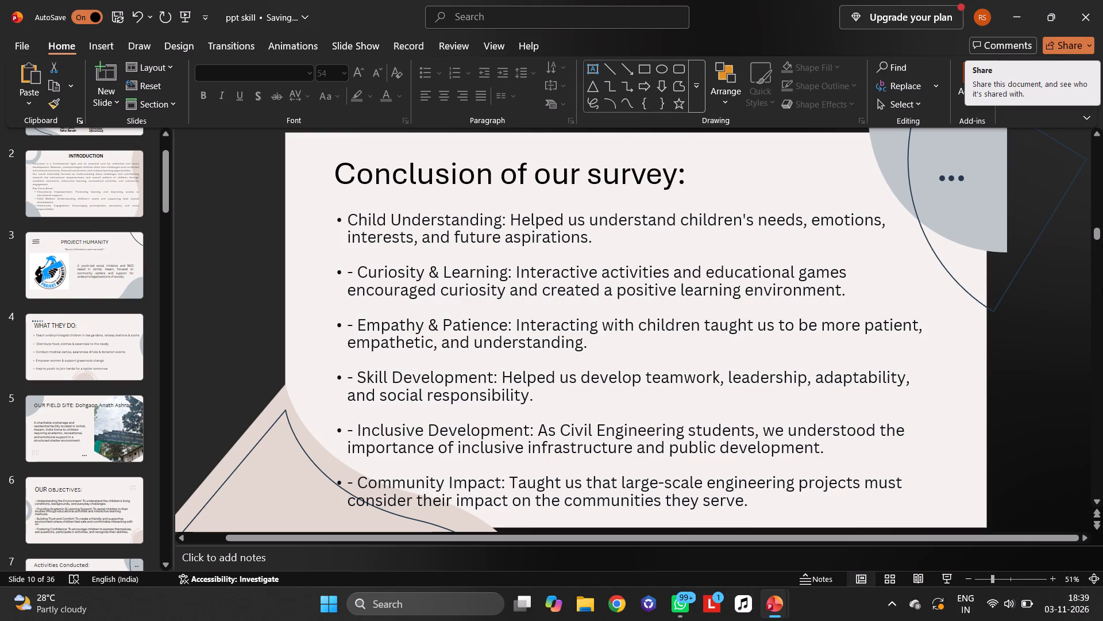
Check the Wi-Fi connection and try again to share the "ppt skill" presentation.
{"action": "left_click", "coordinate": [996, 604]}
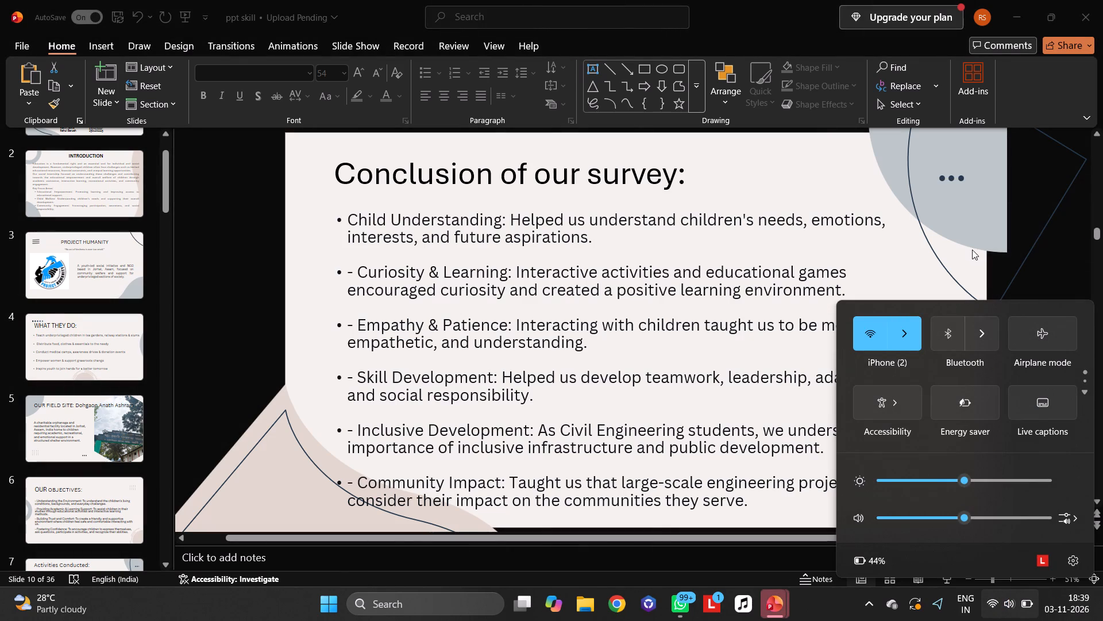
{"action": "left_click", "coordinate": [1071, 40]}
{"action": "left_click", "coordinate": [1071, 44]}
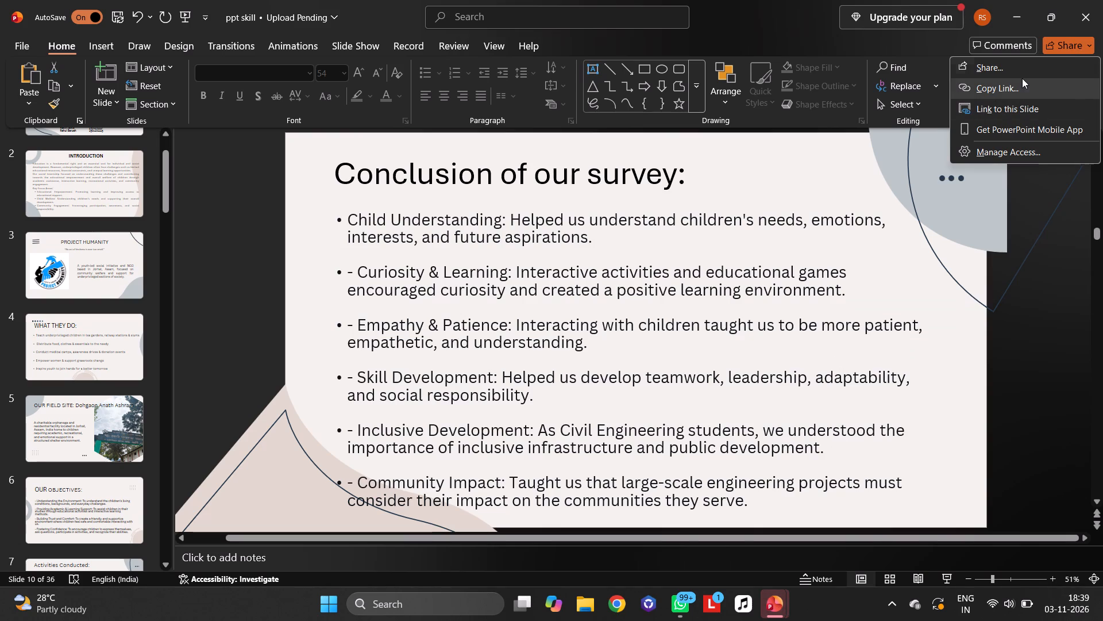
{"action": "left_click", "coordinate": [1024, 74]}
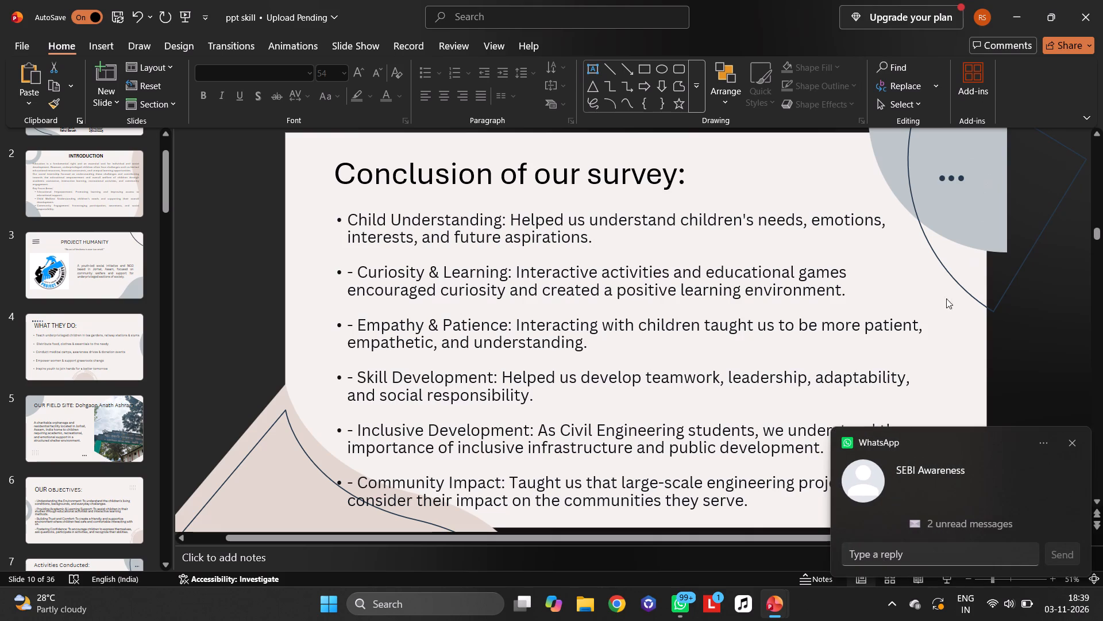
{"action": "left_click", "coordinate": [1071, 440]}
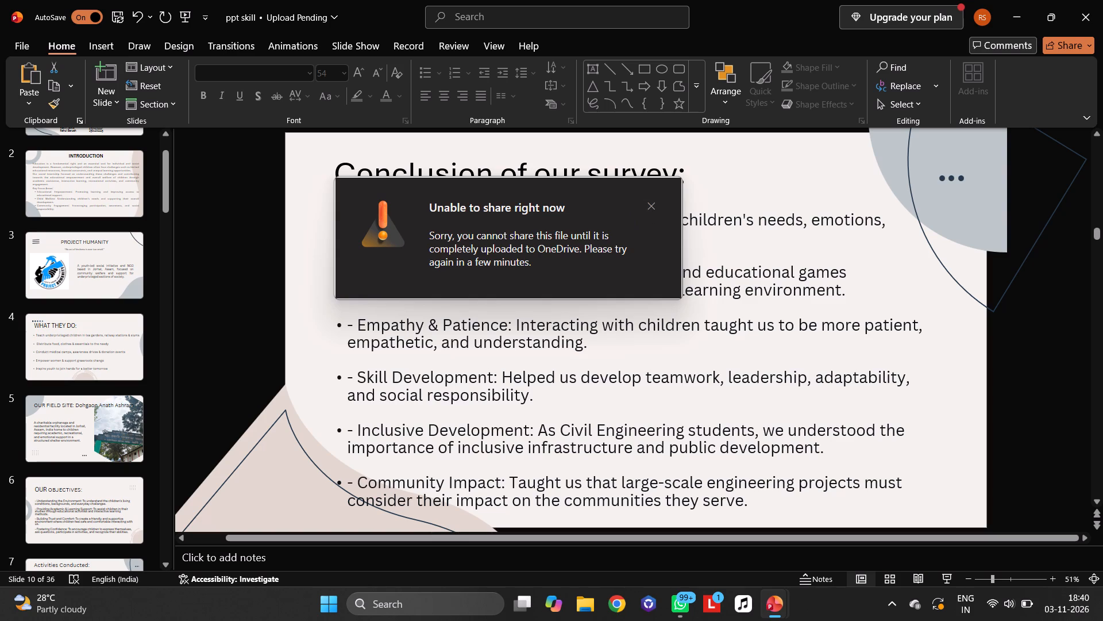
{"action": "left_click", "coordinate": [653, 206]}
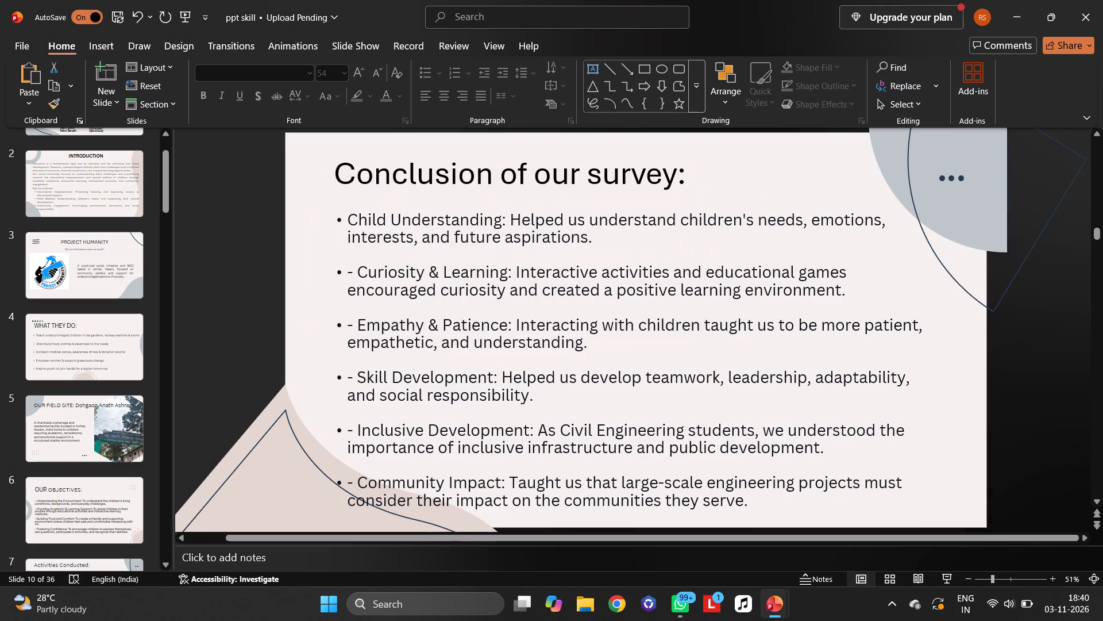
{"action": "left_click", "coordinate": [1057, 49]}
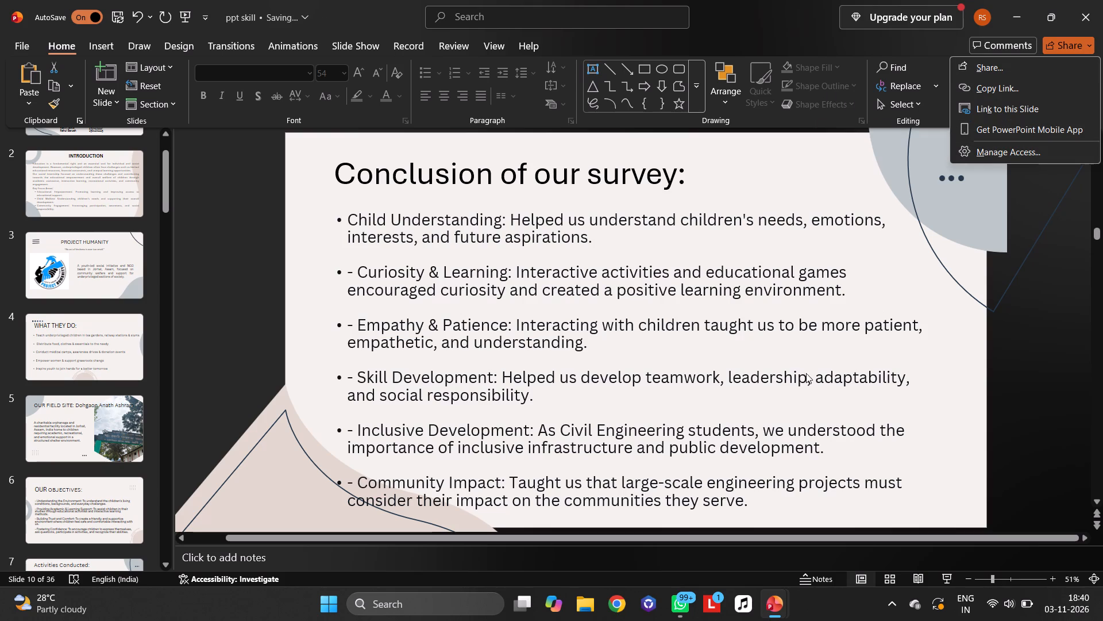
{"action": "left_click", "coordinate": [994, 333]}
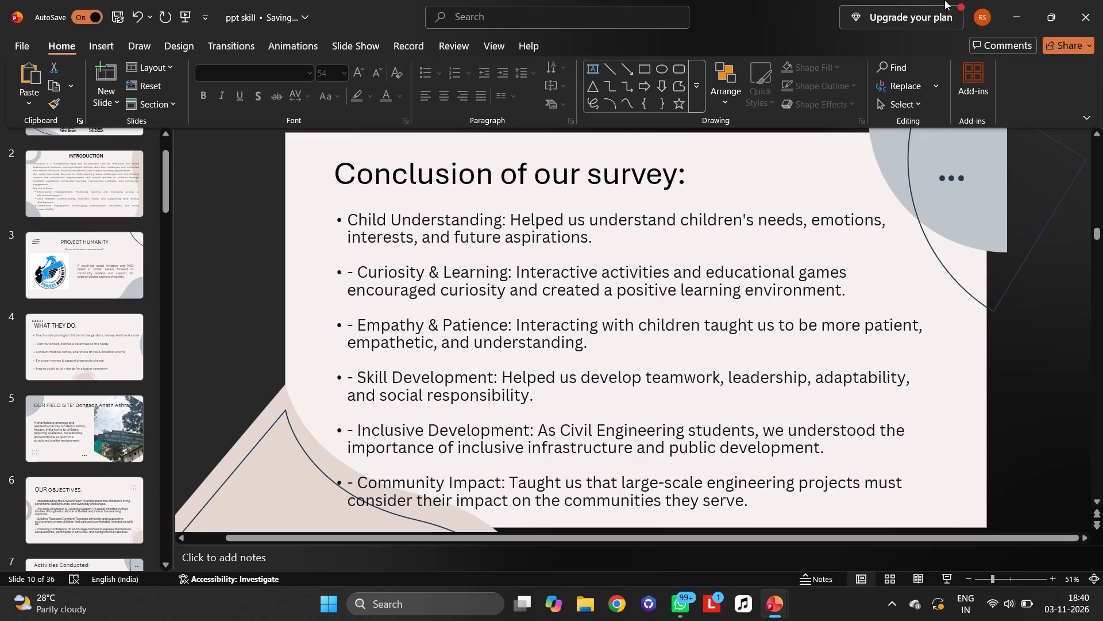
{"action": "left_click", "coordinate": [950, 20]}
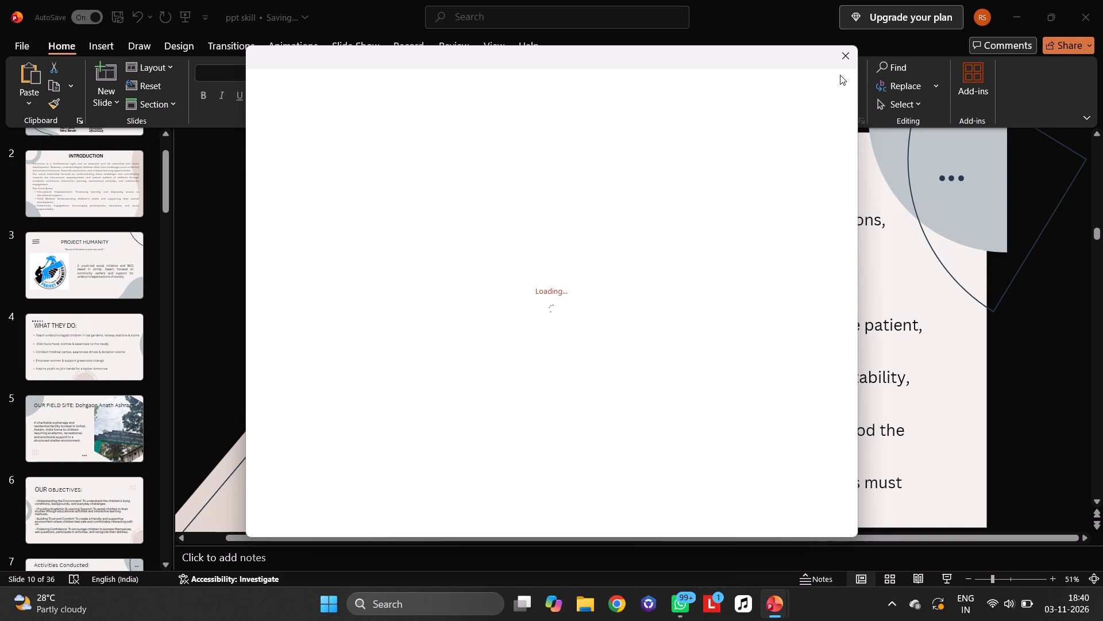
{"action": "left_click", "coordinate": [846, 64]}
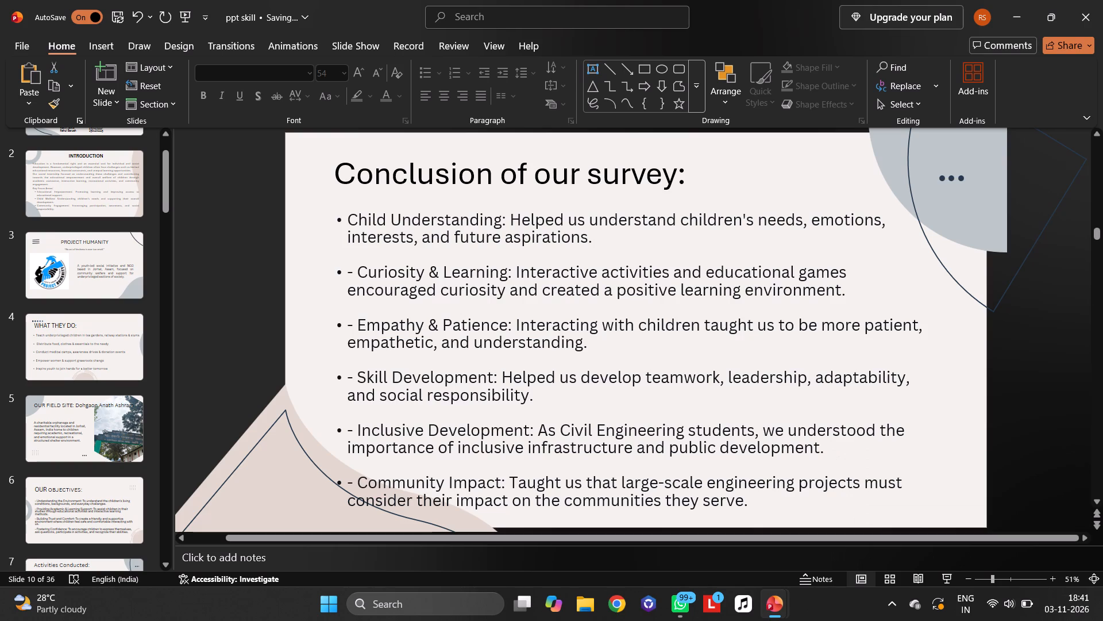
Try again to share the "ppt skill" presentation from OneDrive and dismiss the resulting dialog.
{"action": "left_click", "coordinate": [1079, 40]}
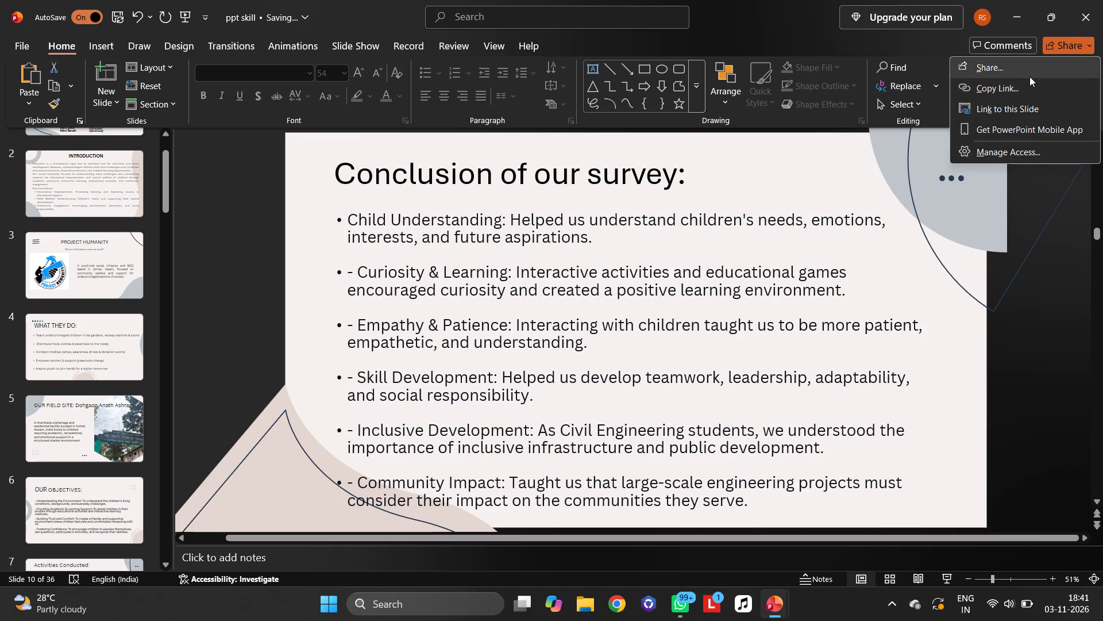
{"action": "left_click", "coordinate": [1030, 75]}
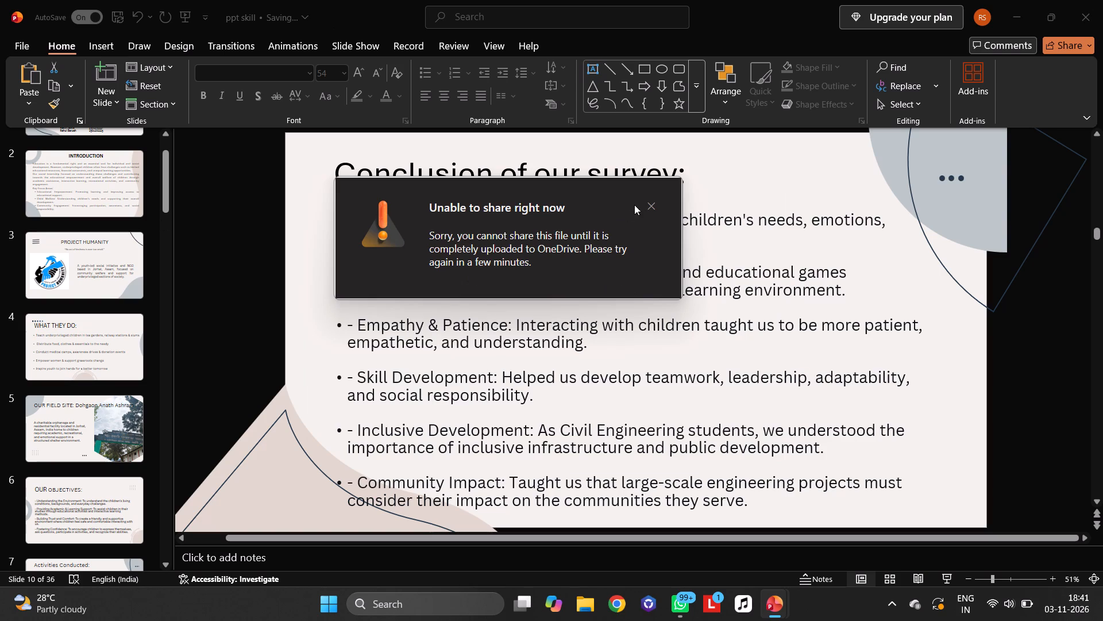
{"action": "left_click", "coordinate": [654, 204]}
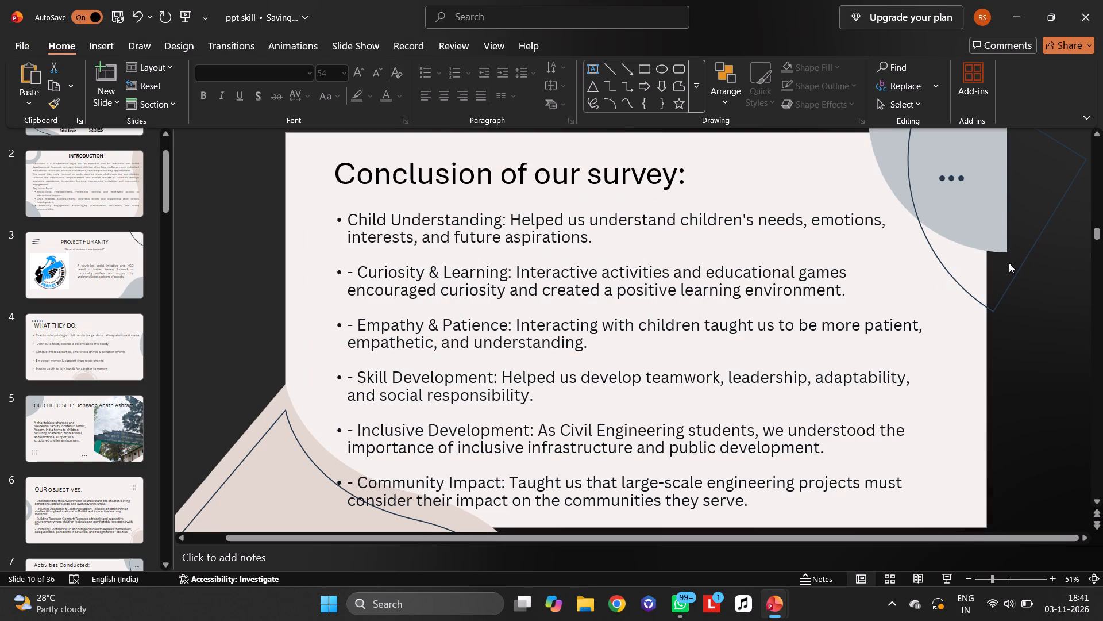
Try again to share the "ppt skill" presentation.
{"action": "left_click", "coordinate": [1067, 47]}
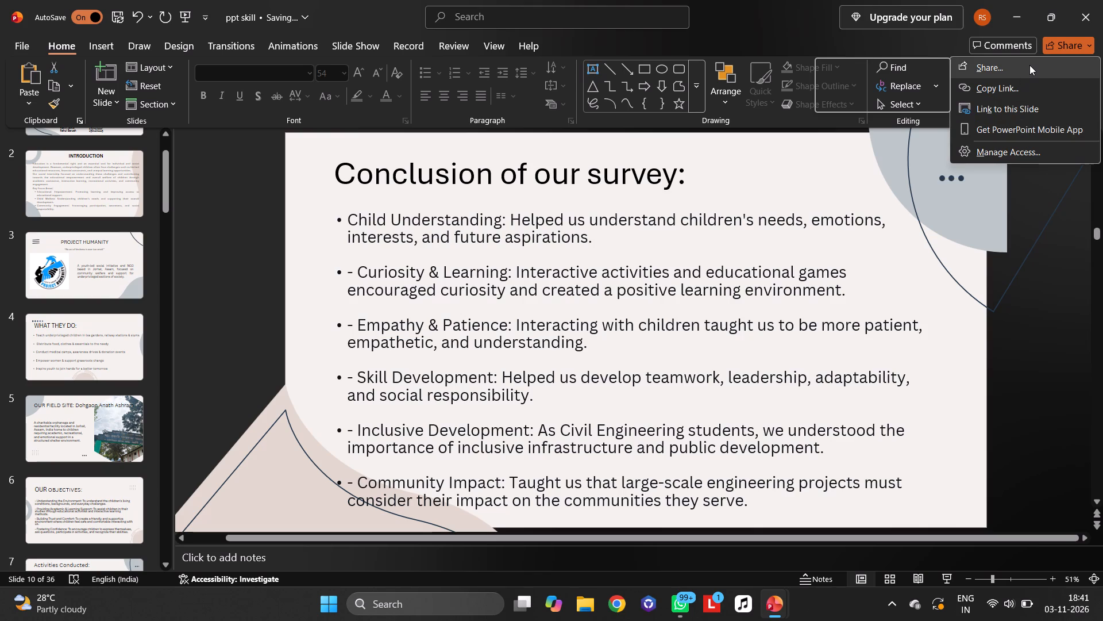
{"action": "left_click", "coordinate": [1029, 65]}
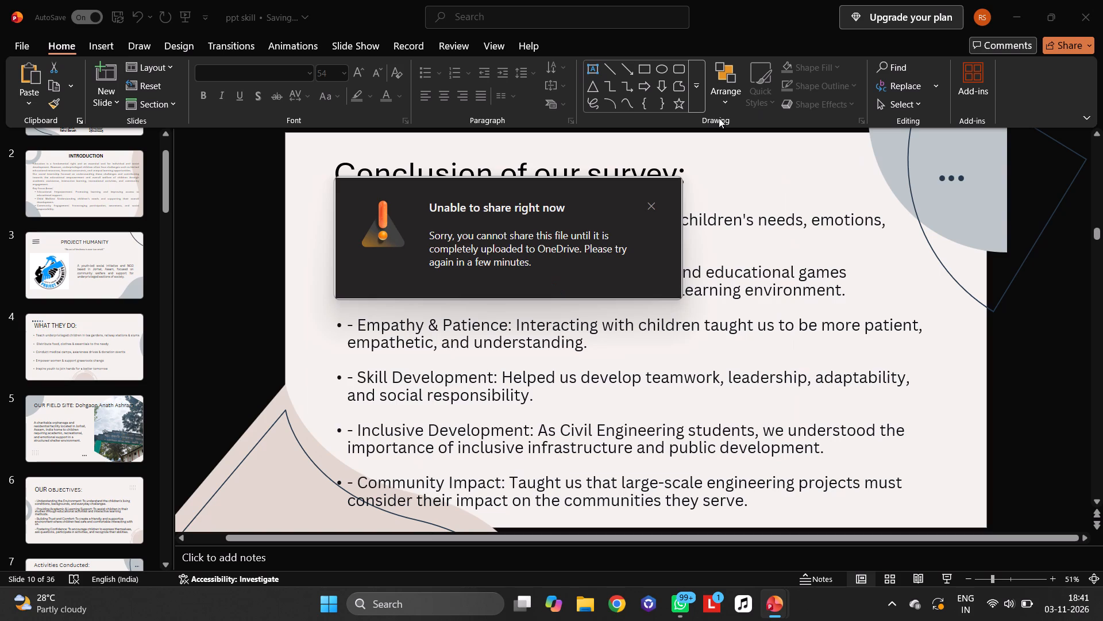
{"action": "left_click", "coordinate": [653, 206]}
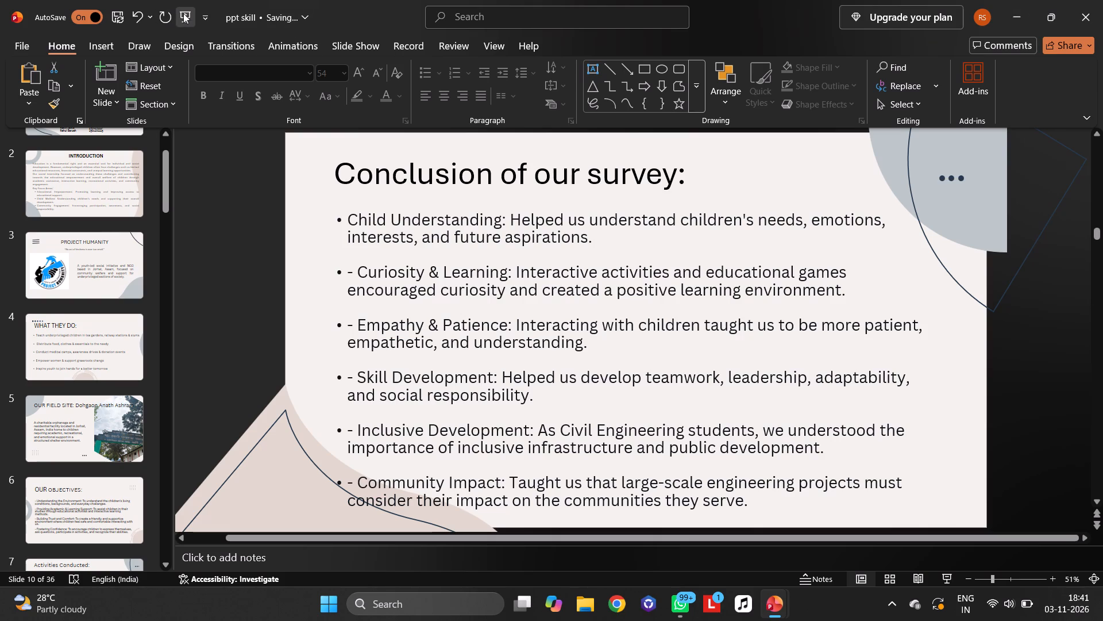
Save the "ppt skill" presentation again.
{"action": "left_click", "coordinate": [121, 20]}
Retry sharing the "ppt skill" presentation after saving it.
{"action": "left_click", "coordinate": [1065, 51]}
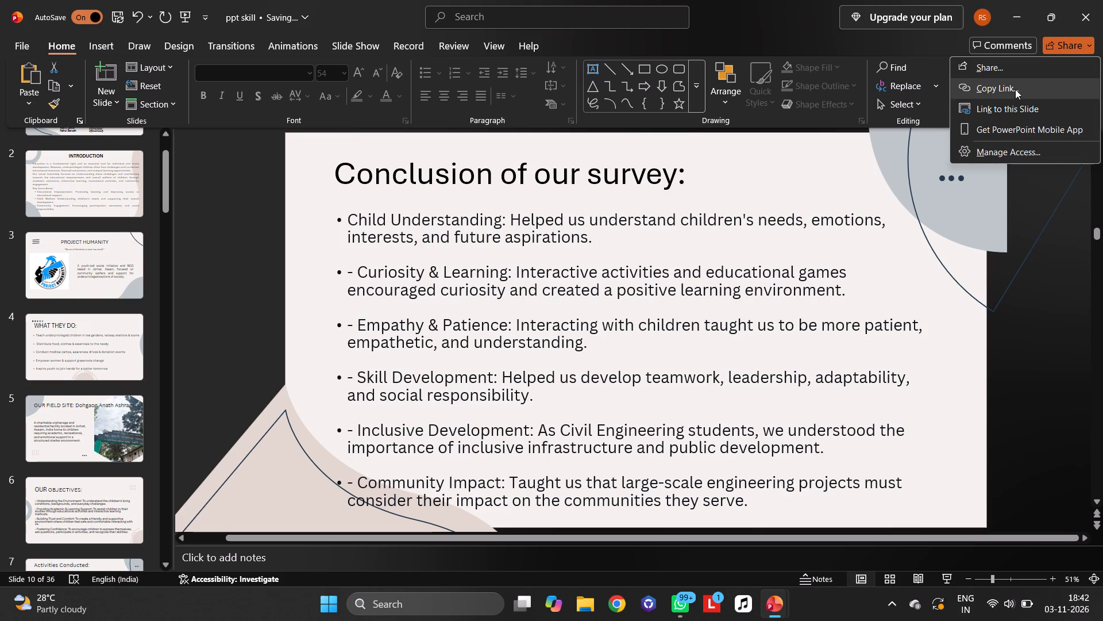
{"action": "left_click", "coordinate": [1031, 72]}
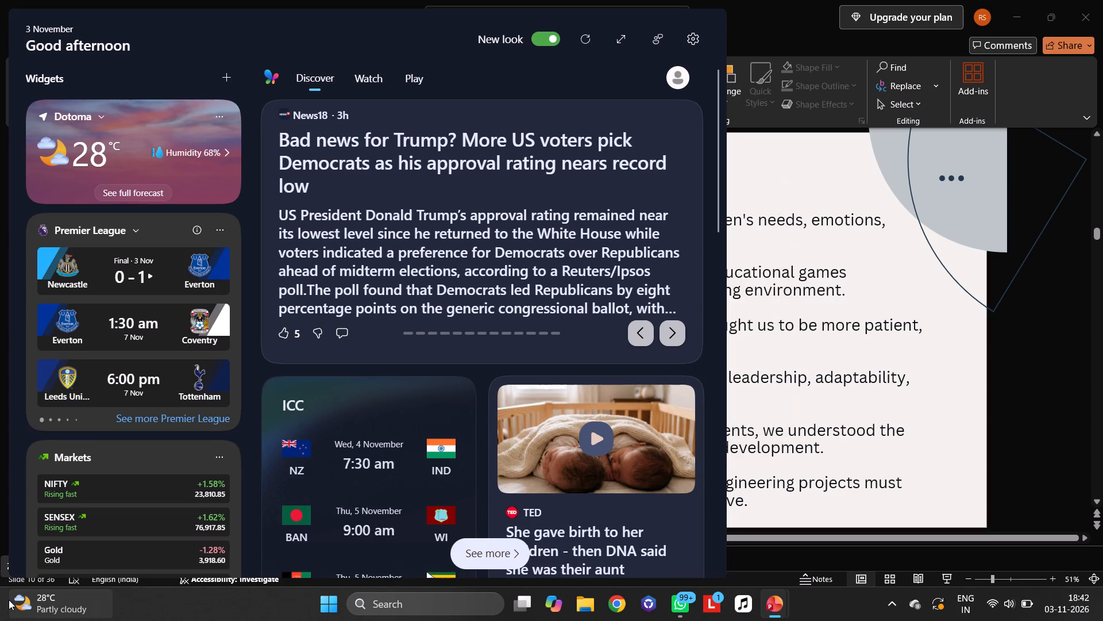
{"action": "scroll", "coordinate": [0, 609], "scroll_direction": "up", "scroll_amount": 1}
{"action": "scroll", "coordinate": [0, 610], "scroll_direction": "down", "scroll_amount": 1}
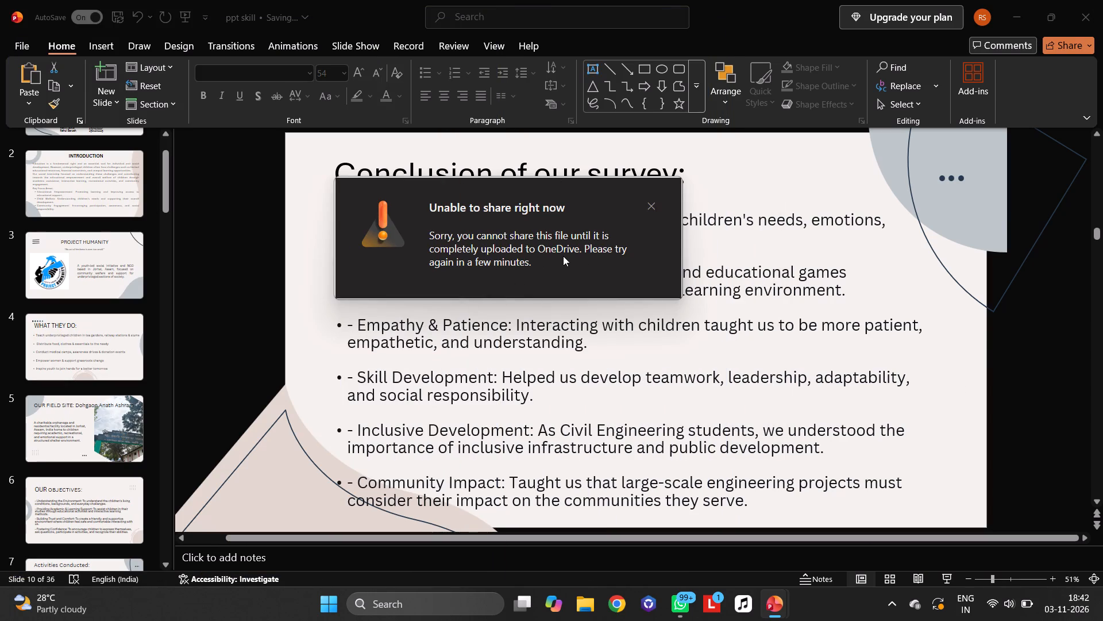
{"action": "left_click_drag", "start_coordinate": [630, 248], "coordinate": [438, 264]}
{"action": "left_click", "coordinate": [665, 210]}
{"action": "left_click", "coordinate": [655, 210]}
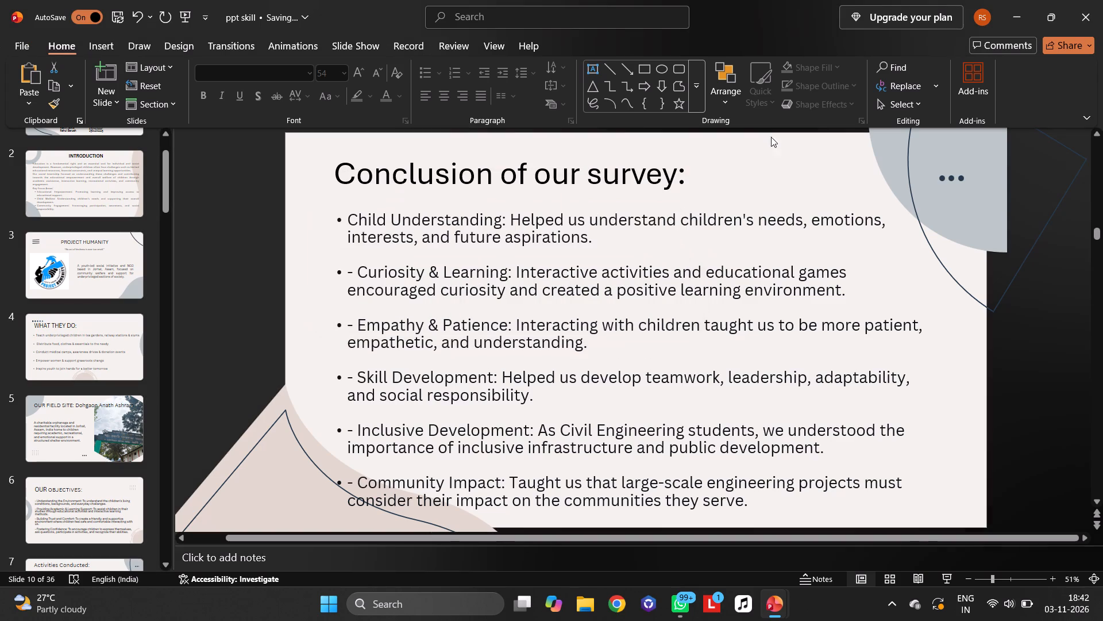
Minimize the presentation window and refresh the desktop.
{"action": "left_click", "coordinate": [1020, 13]}
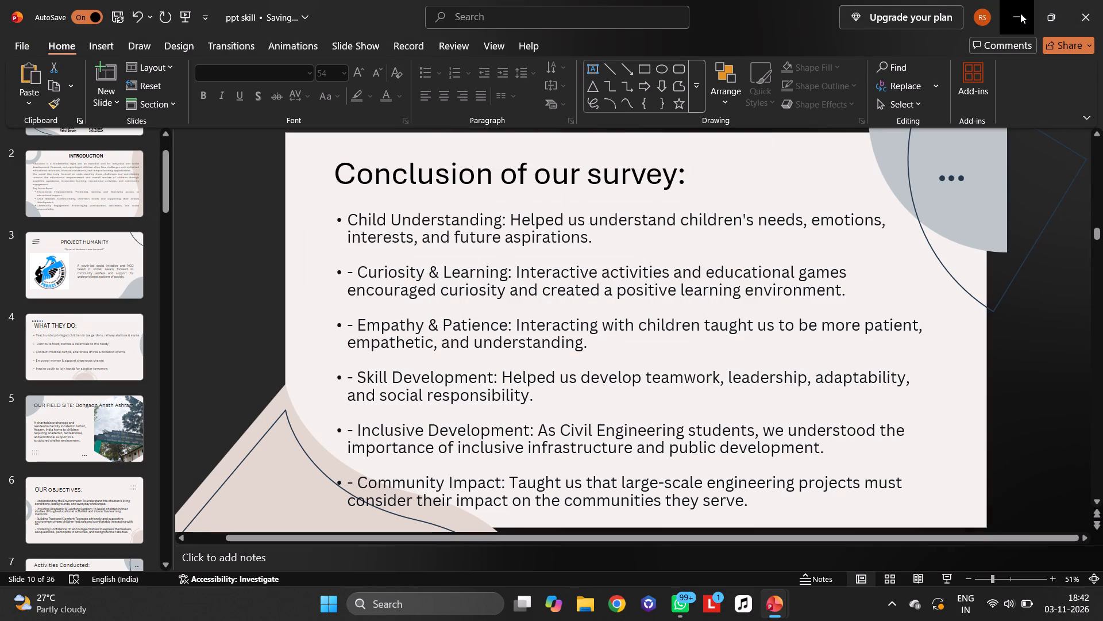
{"action": "right_click", "coordinate": [680, 186]}
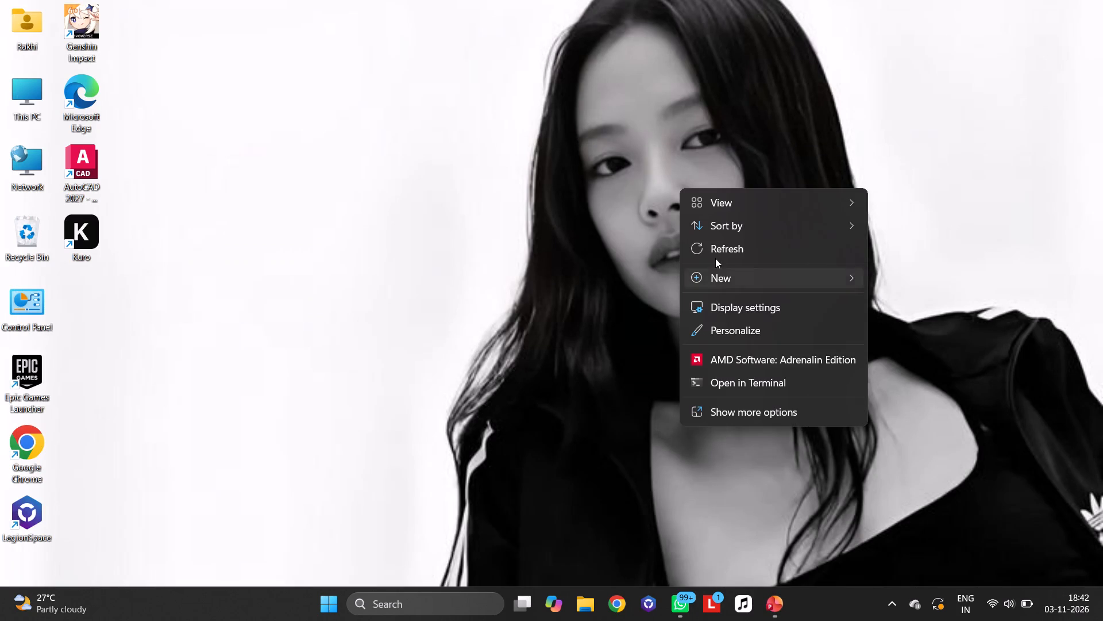
{"action": "left_click", "coordinate": [724, 243]}
{"action": "right_click", "coordinate": [571, 228]}
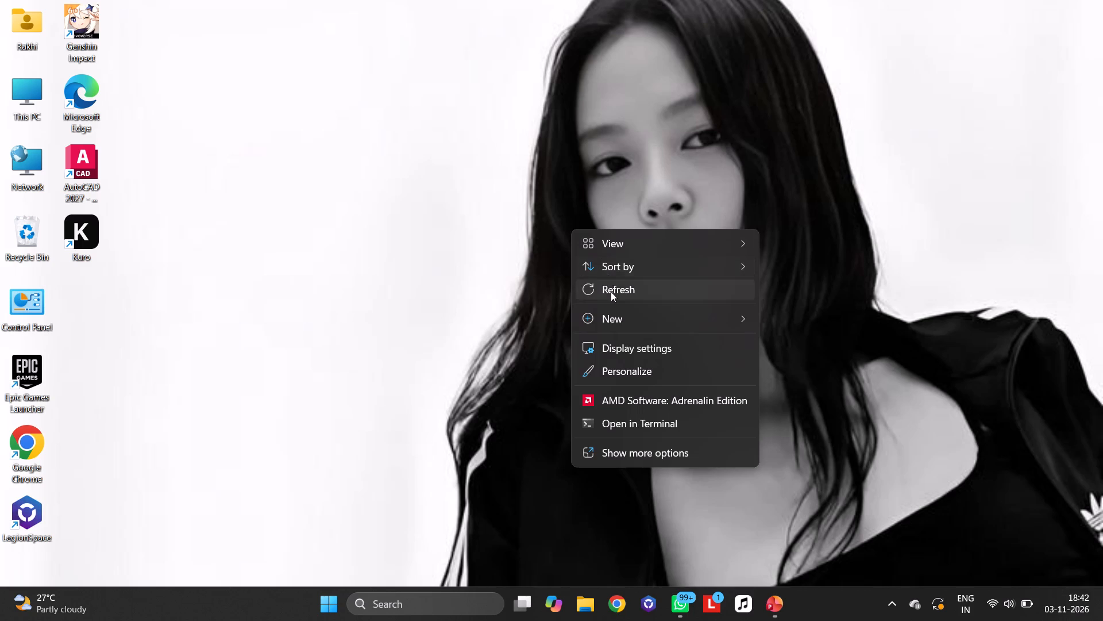
{"action": "left_click", "coordinate": [611, 292]}
In File Explorer, look through the New Volume (D:) drive and the folder locations for the presentation file.
{"action": "double_click", "coordinate": [21, 103]}
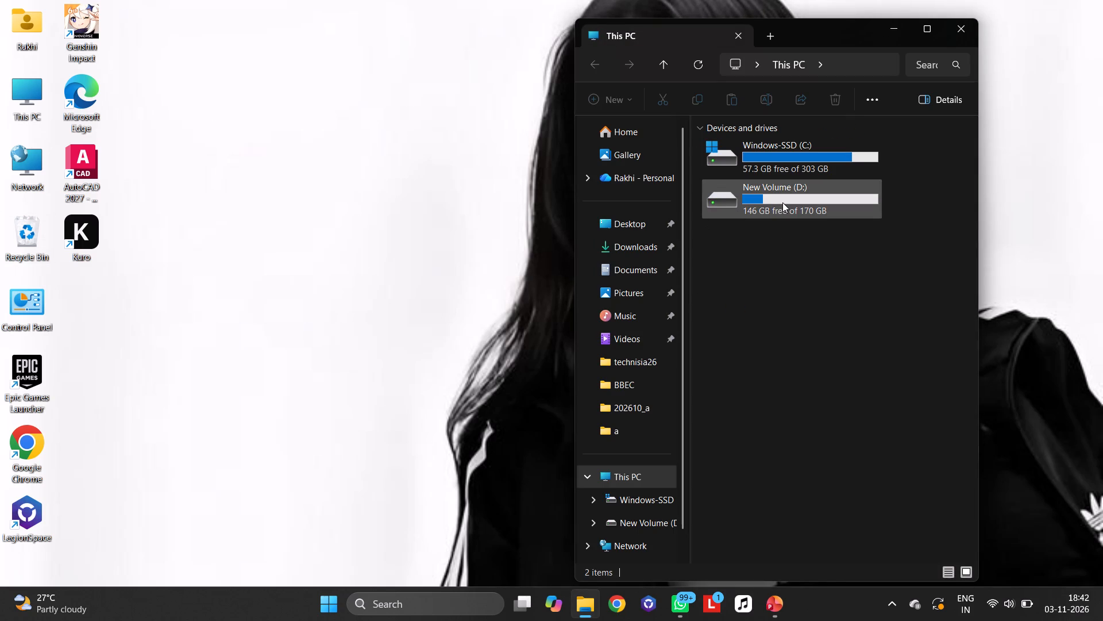
{"action": "double_click", "coordinate": [782, 202]}
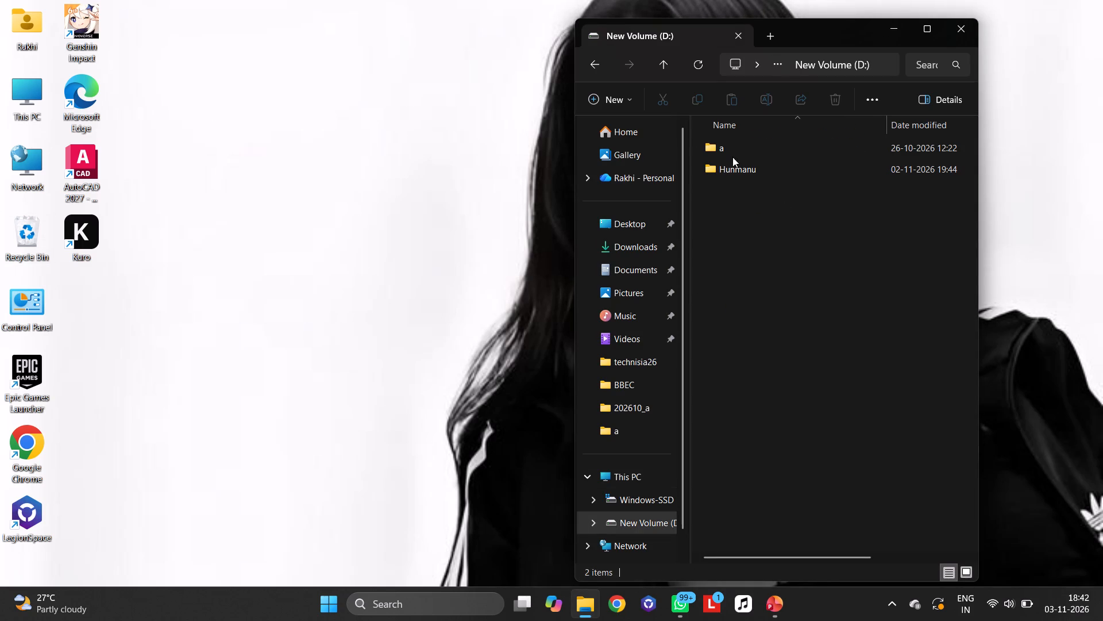
{"action": "scroll", "coordinate": [642, 495], "scroll_direction": "down", "scroll_amount": 2}
{"action": "scroll", "coordinate": [642, 493], "scroll_direction": "up", "scroll_amount": 1}
{"action": "scroll", "coordinate": [642, 493], "scroll_direction": "down", "scroll_amount": 1}
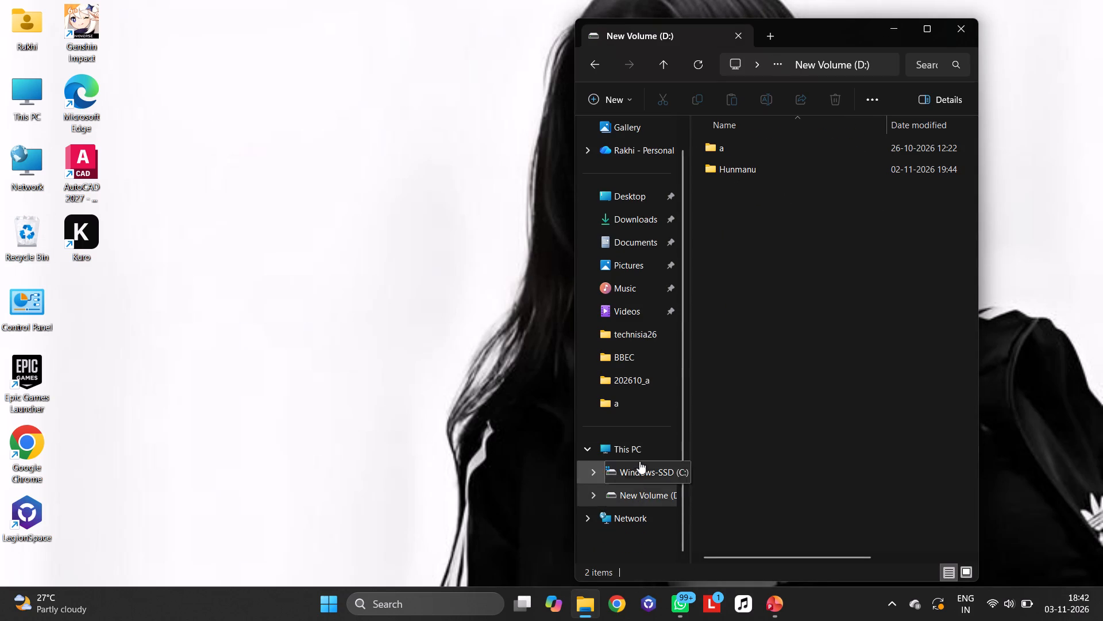
{"action": "scroll", "coordinate": [638, 454], "scroll_direction": "up", "scroll_amount": 1}
{"action": "scroll", "coordinate": [638, 454], "scroll_direction": "down", "scroll_amount": 1}
{"action": "scroll", "coordinate": [638, 454], "scroll_direction": "up", "scroll_amount": 2}
{"action": "scroll", "coordinate": [638, 454], "scroll_direction": "down", "scroll_amount": 1}
{"action": "scroll", "coordinate": [638, 454], "scroll_direction": "up", "scroll_amount": 2}
Look through the personal OneDrive folder for the presentation file.
{"action": "left_click", "coordinate": [655, 170]}
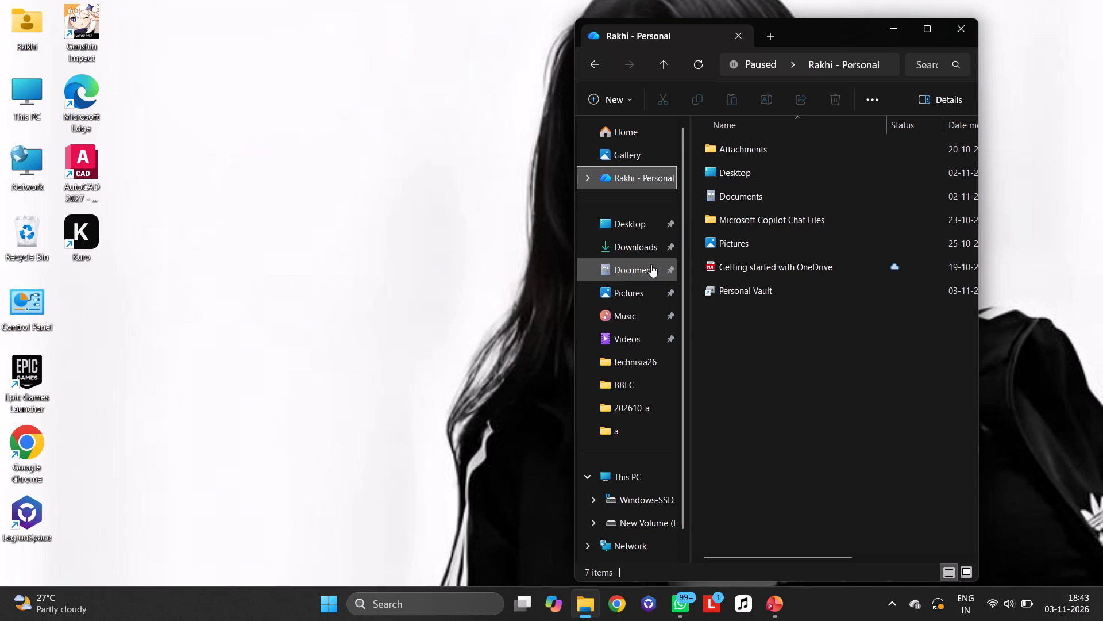
{"action": "scroll", "coordinate": [660, 342], "scroll_direction": "down", "scroll_amount": 1}
{"action": "scroll", "coordinate": [660, 342], "scroll_direction": "up", "scroll_amount": 1}
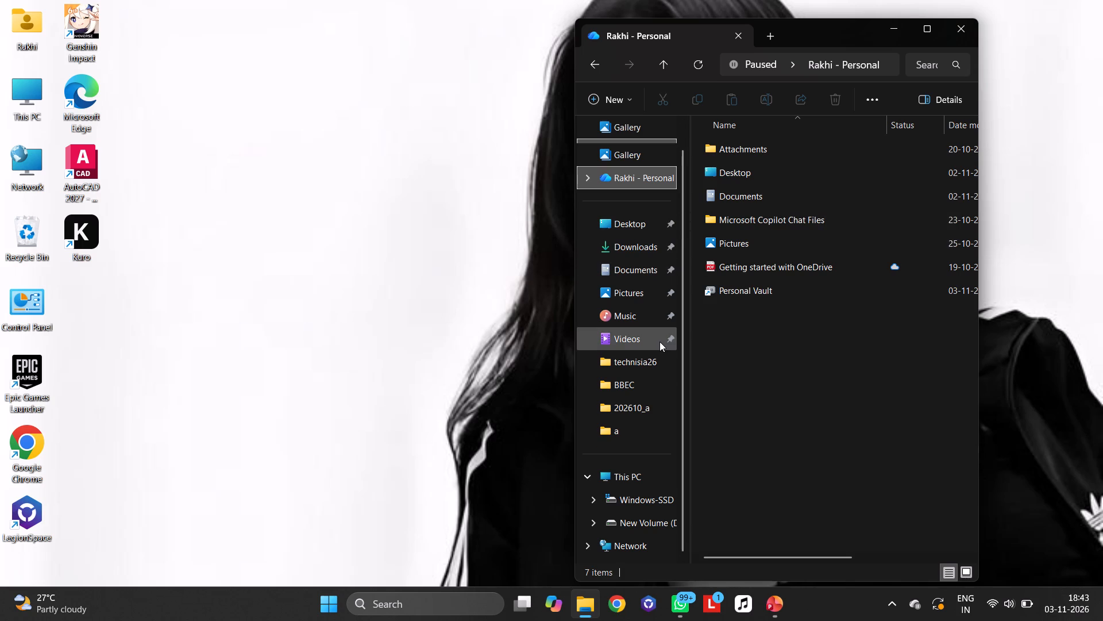
{"action": "scroll", "coordinate": [660, 342], "scroll_direction": "up", "scroll_amount": 2}
{"action": "scroll", "coordinate": [660, 342], "scroll_direction": "down", "scroll_amount": 1}
{"action": "scroll", "coordinate": [660, 342], "scroll_direction": "up", "scroll_amount": 1}
{"action": "scroll", "coordinate": [664, 416], "scroll_direction": "down", "scroll_amount": 2}
{"action": "scroll", "coordinate": [661, 455], "scroll_direction": "up", "scroll_amount": 1}
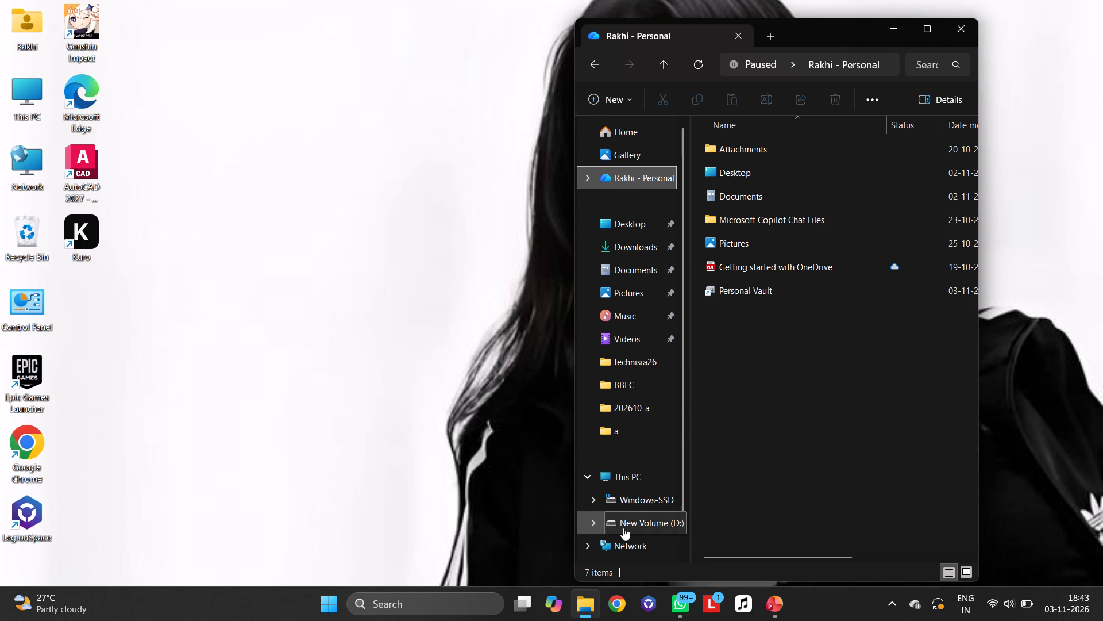
Check the Network location, the C: and D: drives, Desktop and Downloads for the presentation file.
{"action": "left_click", "coordinate": [647, 545]}
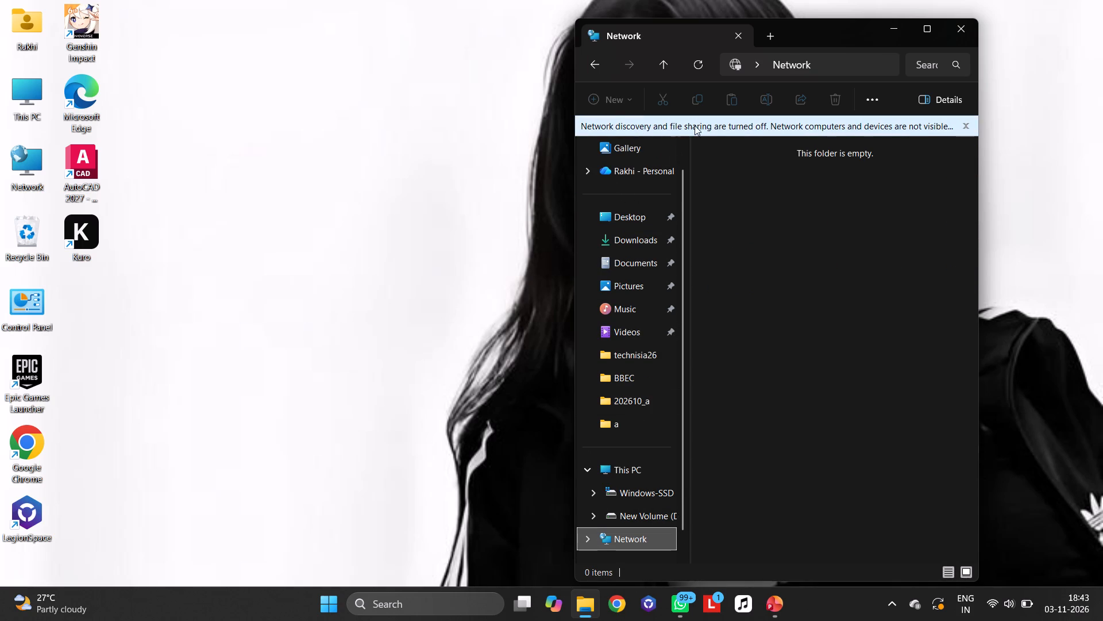
{"action": "left_click", "coordinate": [645, 489]}
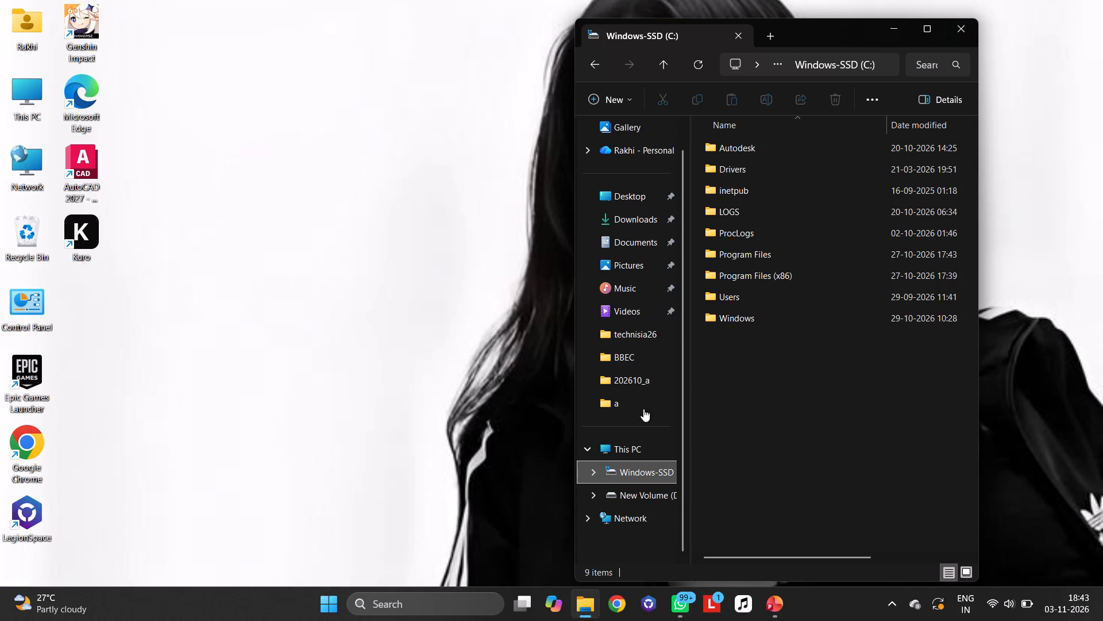
{"action": "left_click", "coordinate": [639, 503]}
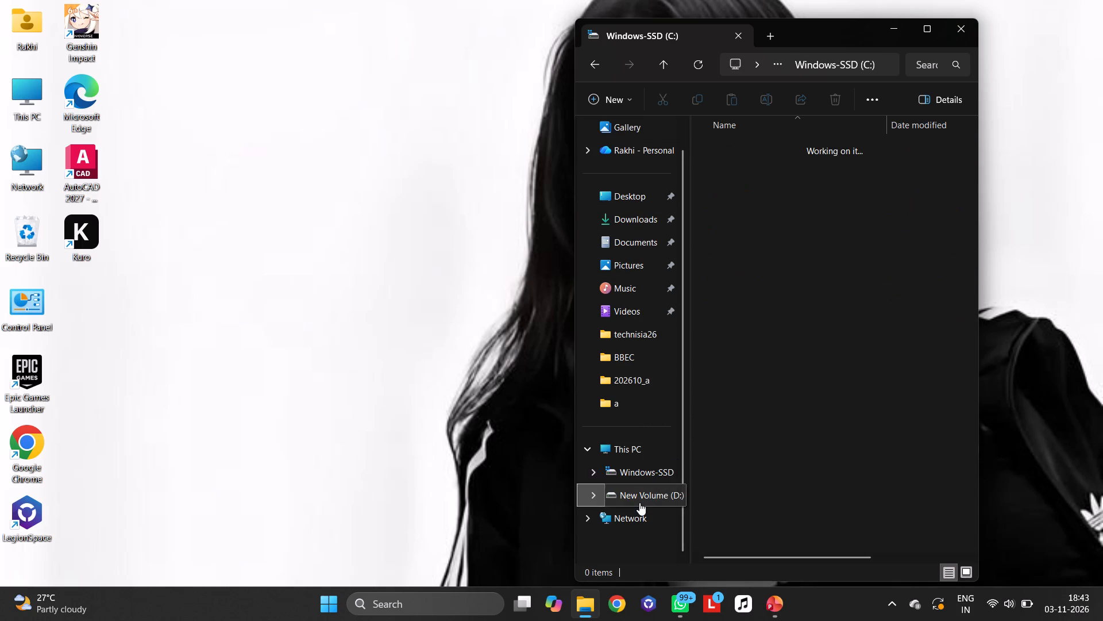
{"action": "left_click", "coordinate": [625, 201]}
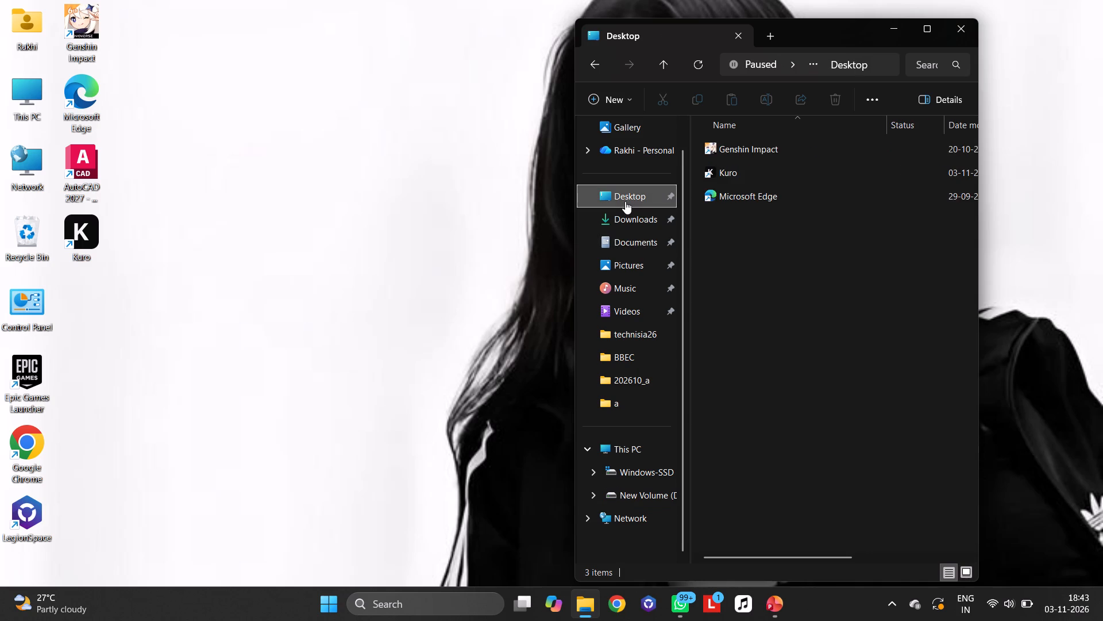
{"action": "left_click", "coordinate": [623, 221]}
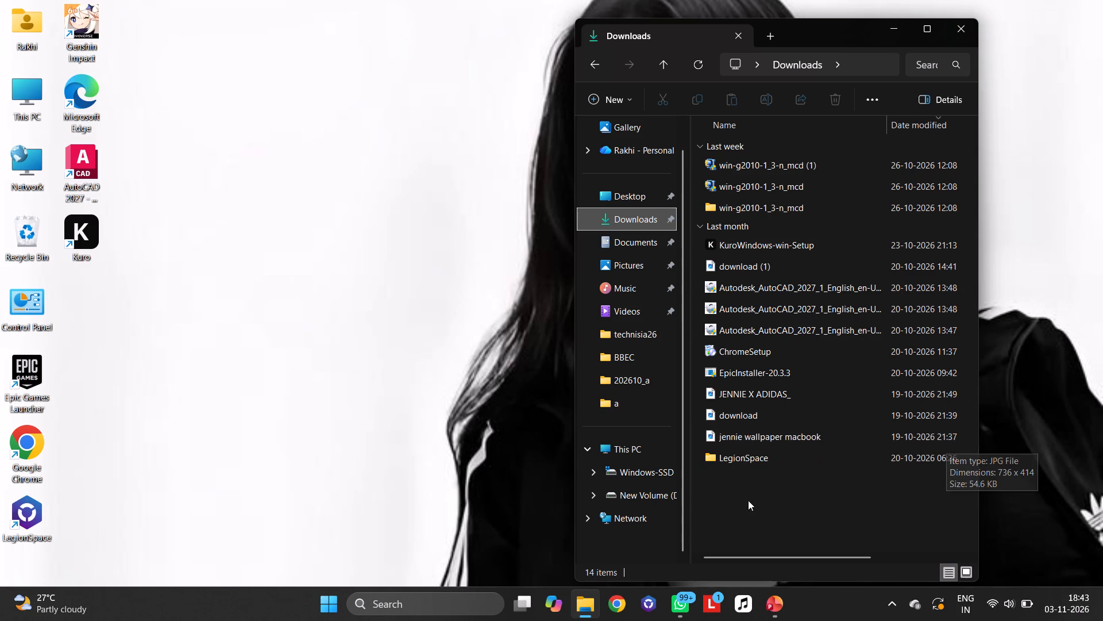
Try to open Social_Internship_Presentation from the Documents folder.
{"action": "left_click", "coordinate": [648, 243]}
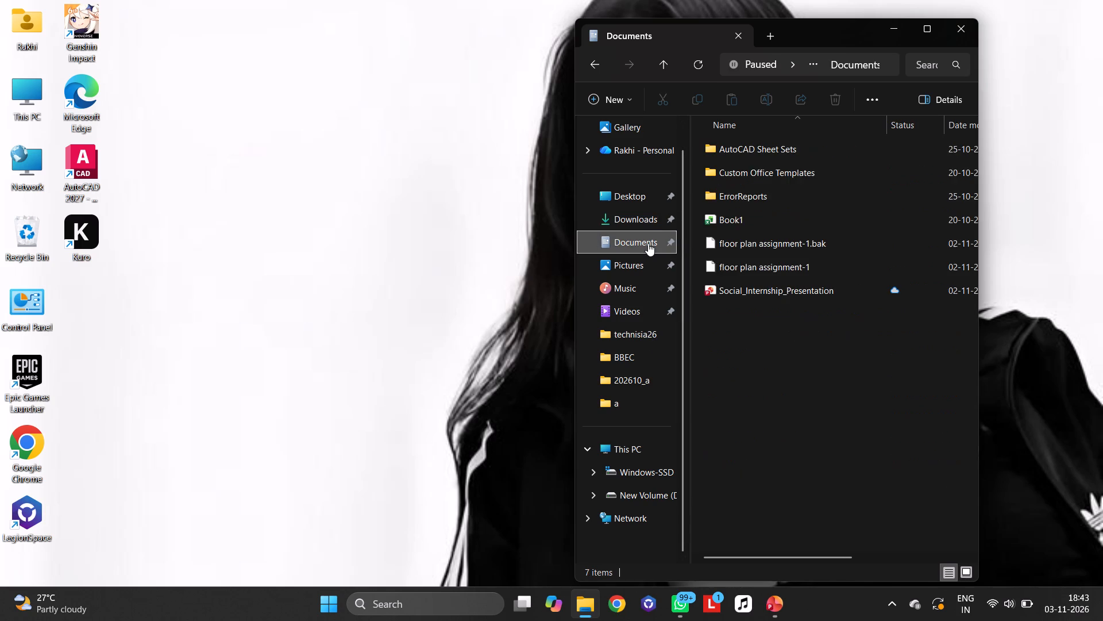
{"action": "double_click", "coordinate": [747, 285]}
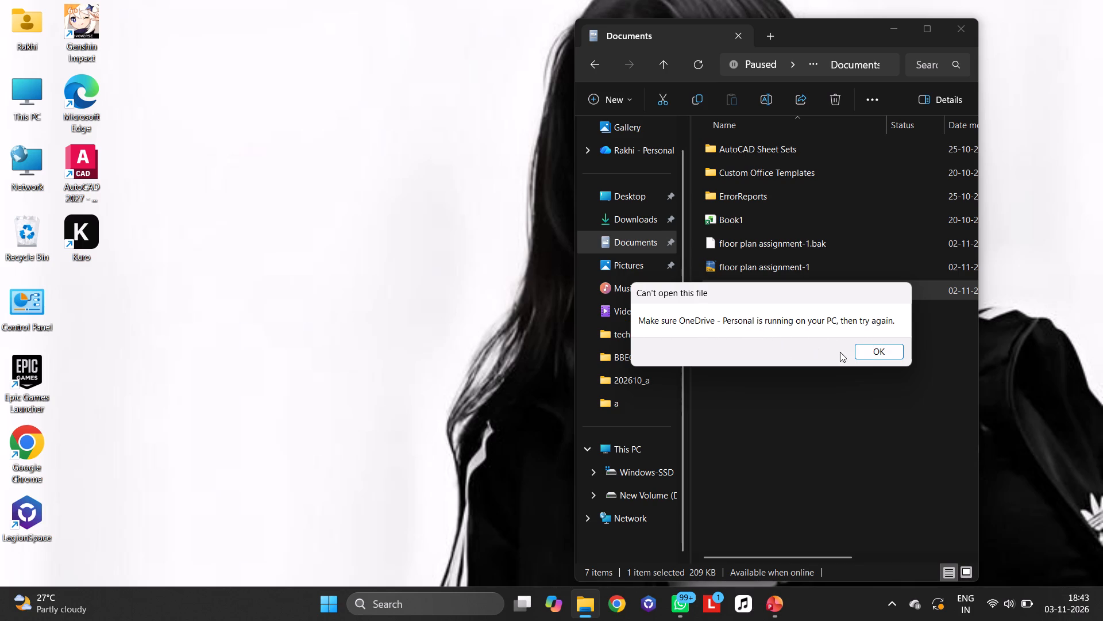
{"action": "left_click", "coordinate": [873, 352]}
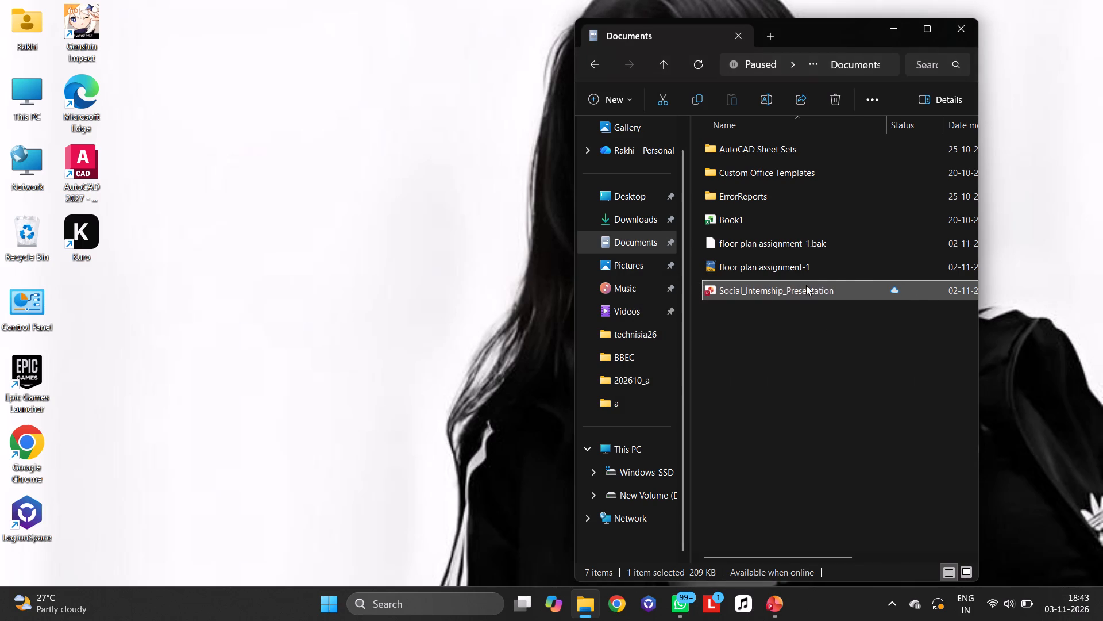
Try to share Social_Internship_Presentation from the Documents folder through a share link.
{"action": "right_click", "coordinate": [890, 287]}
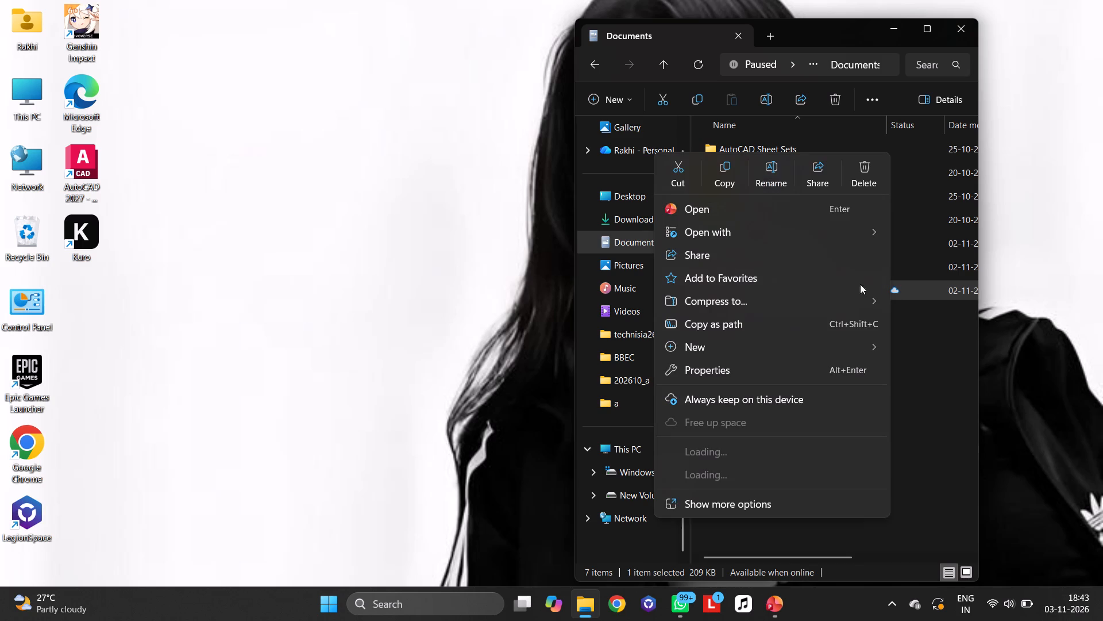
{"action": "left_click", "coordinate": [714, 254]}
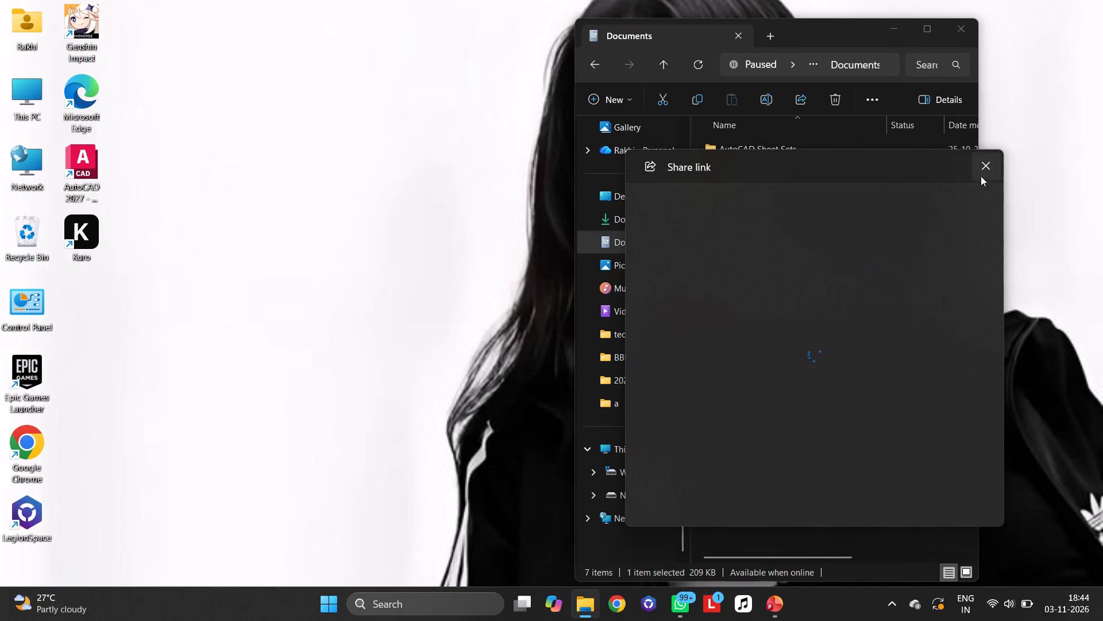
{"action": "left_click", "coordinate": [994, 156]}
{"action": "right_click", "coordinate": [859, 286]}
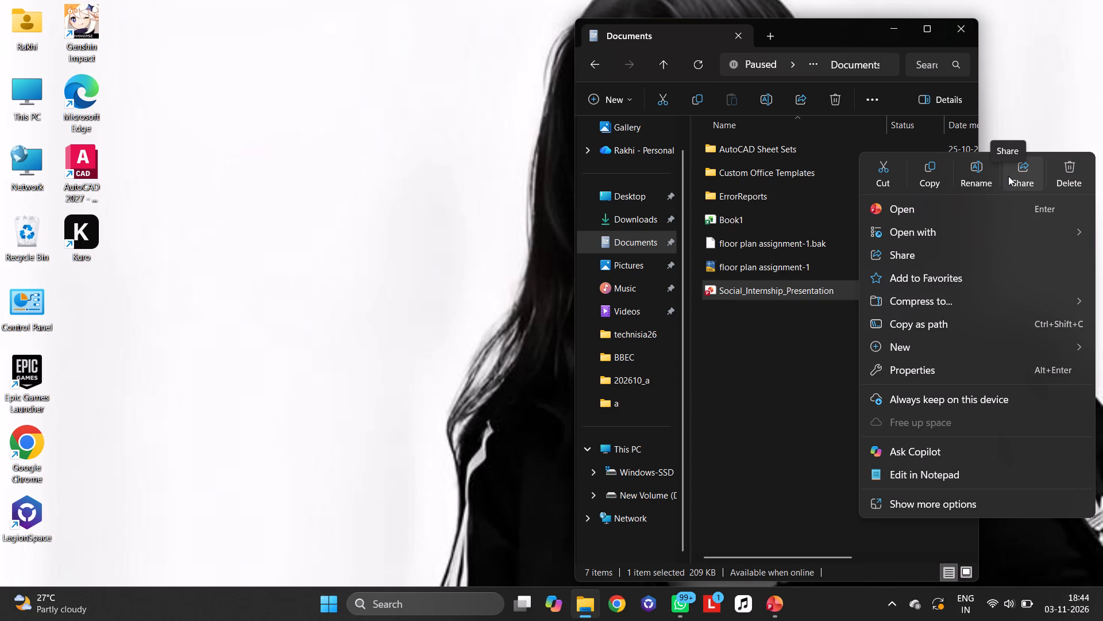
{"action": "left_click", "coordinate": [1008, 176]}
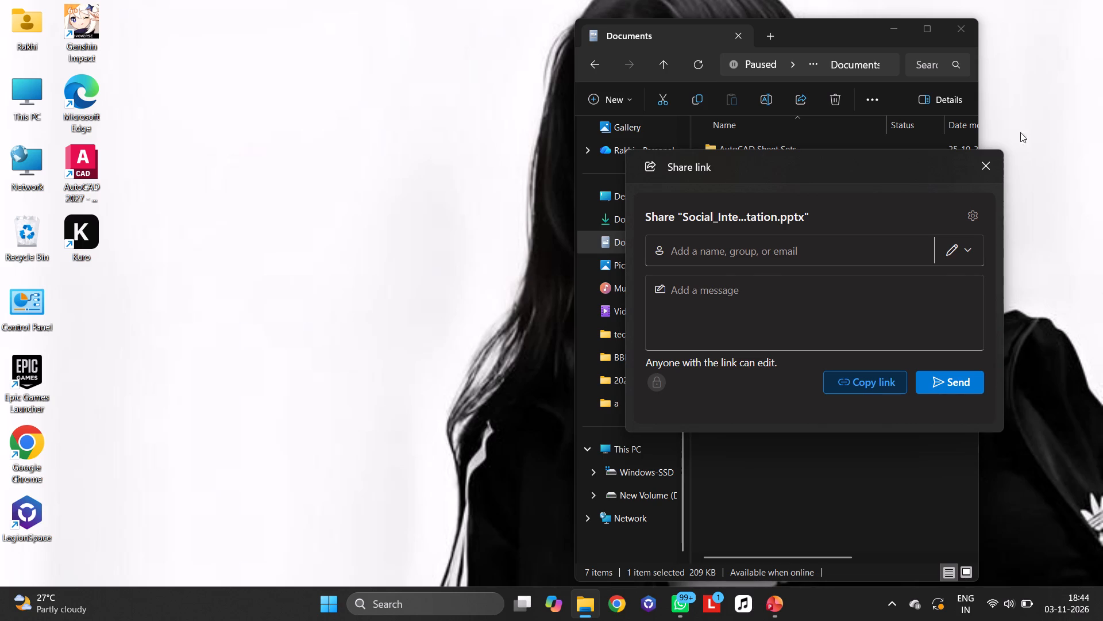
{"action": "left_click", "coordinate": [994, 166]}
Close the Social_Internship_Presentation window and switch to the ppt skill presentation in PowerPoint.
{"action": "left_click", "coordinate": [772, 614]}
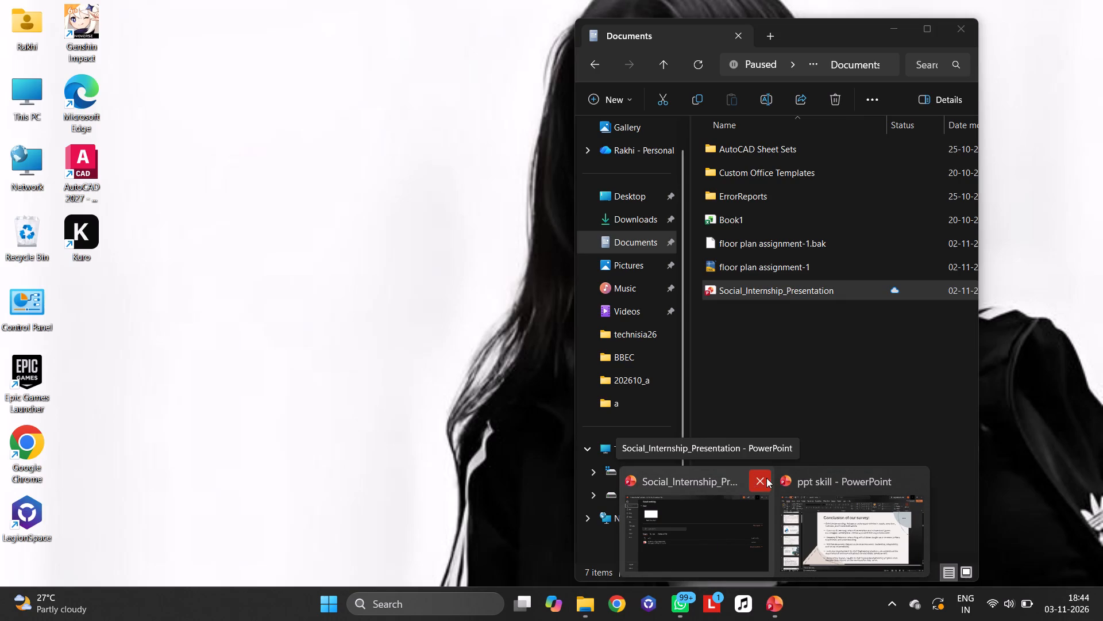
{"action": "left_click", "coordinate": [761, 482]}
{"action": "left_click", "coordinate": [797, 522]}
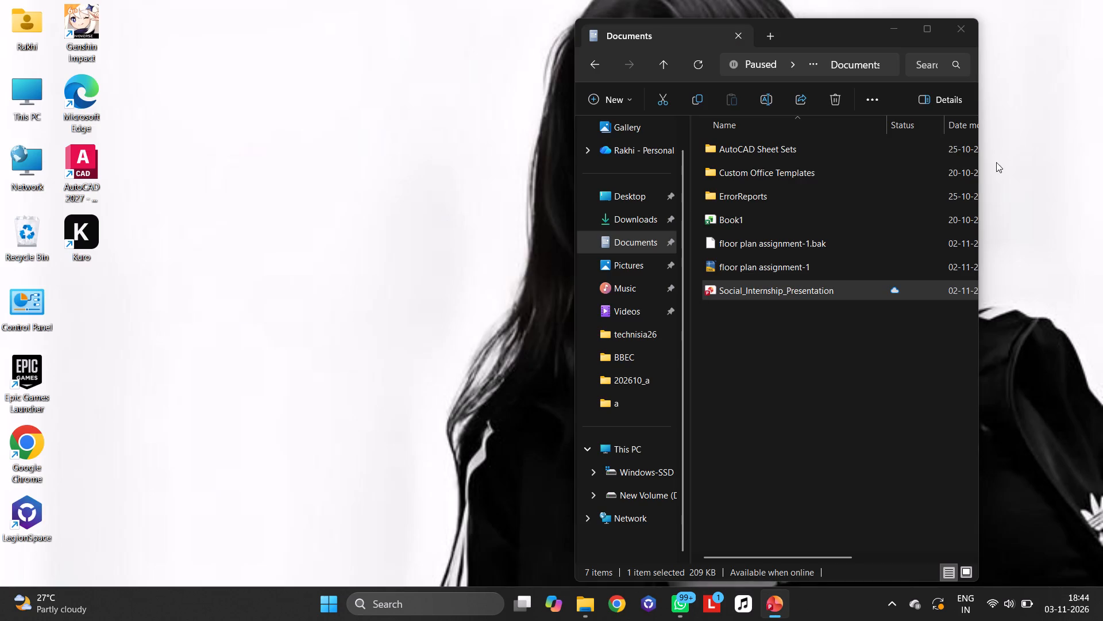
{"action": "left_click", "coordinate": [784, 546]}
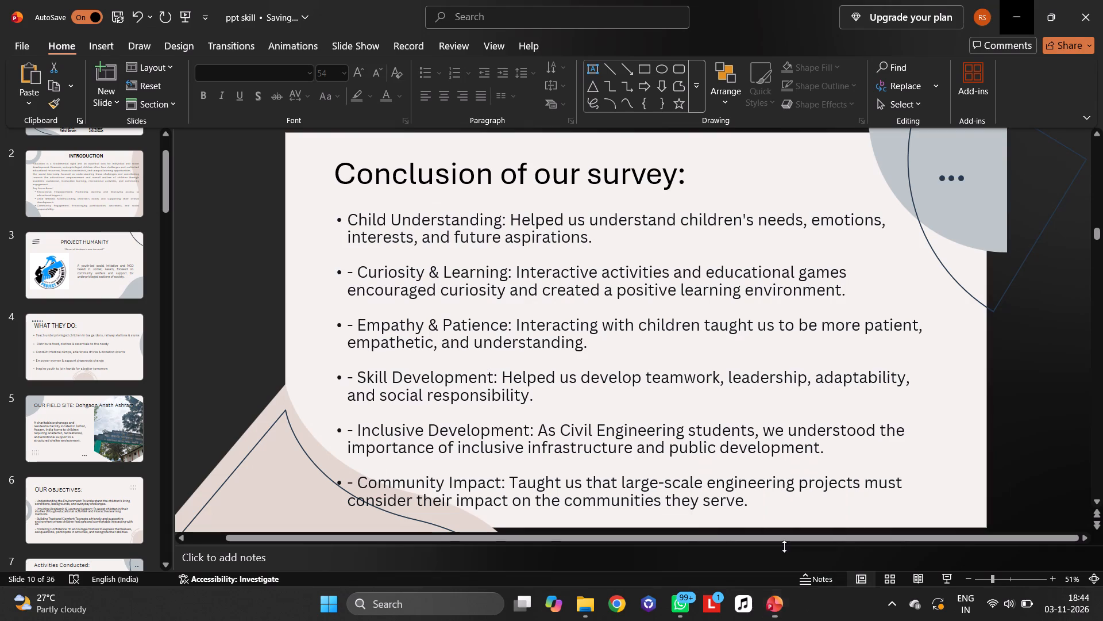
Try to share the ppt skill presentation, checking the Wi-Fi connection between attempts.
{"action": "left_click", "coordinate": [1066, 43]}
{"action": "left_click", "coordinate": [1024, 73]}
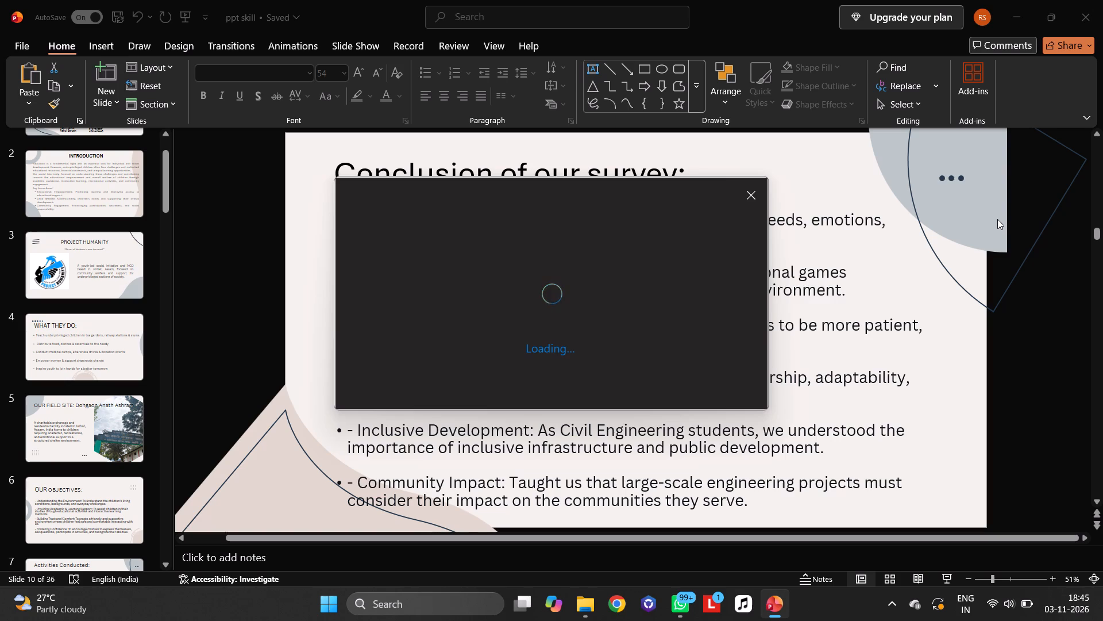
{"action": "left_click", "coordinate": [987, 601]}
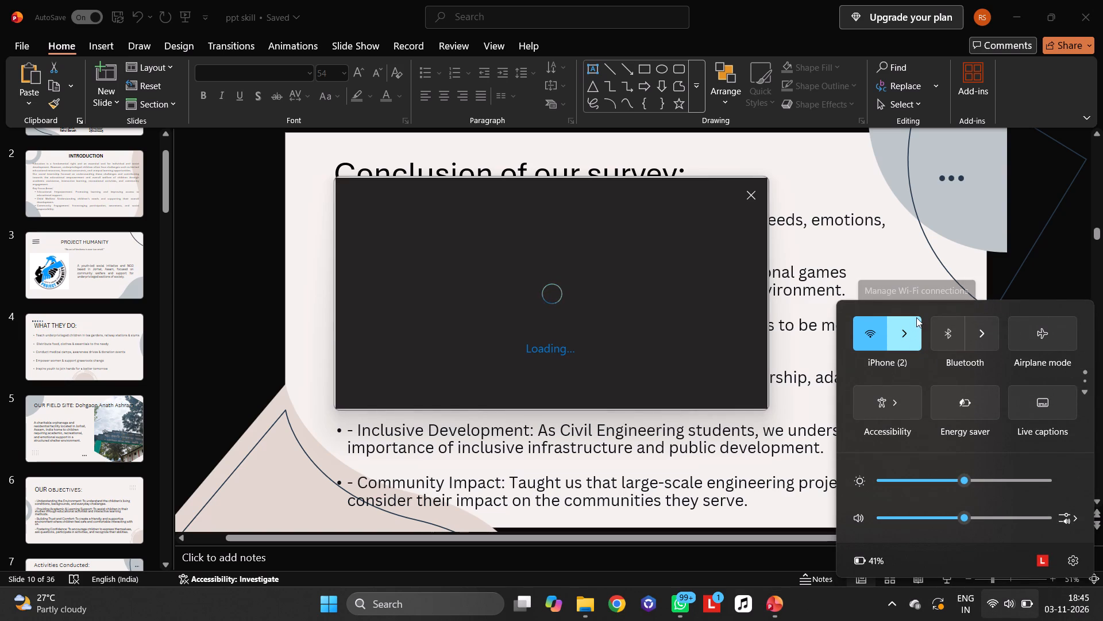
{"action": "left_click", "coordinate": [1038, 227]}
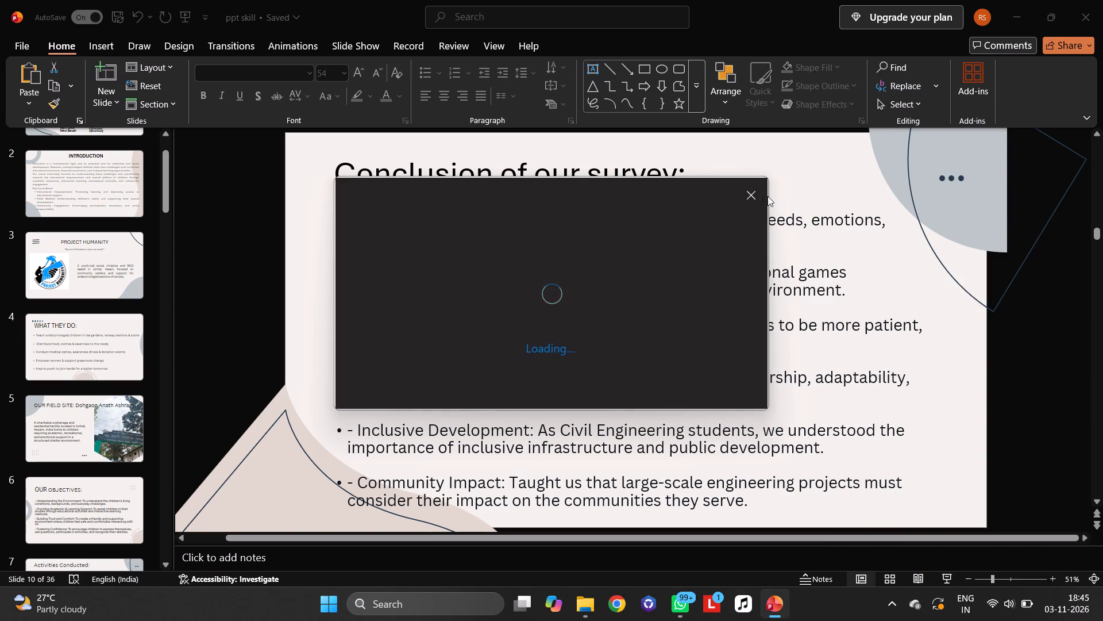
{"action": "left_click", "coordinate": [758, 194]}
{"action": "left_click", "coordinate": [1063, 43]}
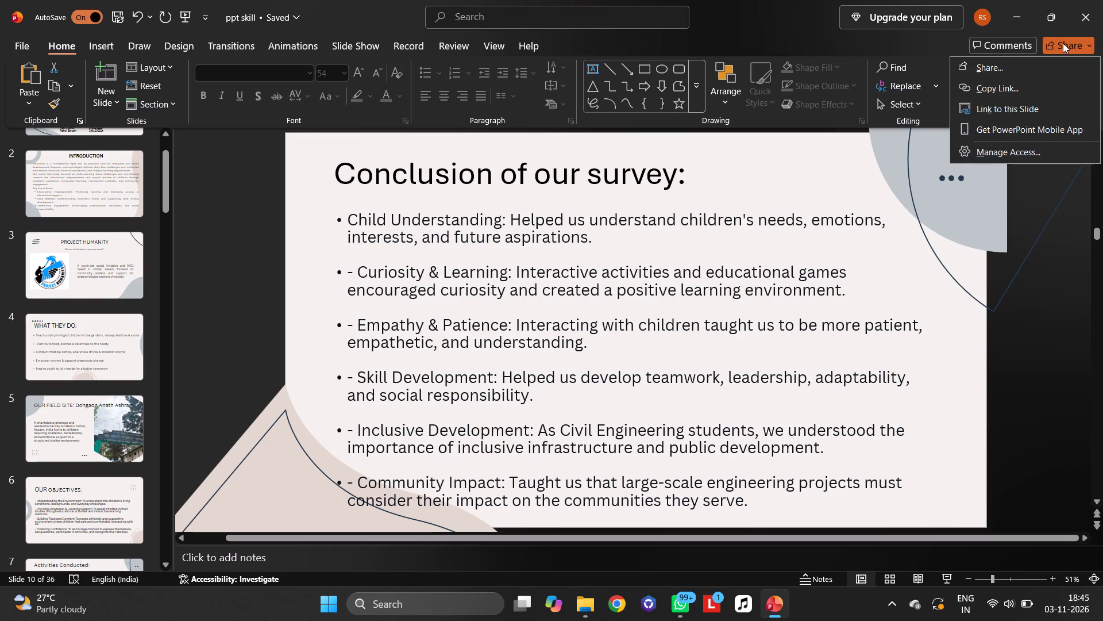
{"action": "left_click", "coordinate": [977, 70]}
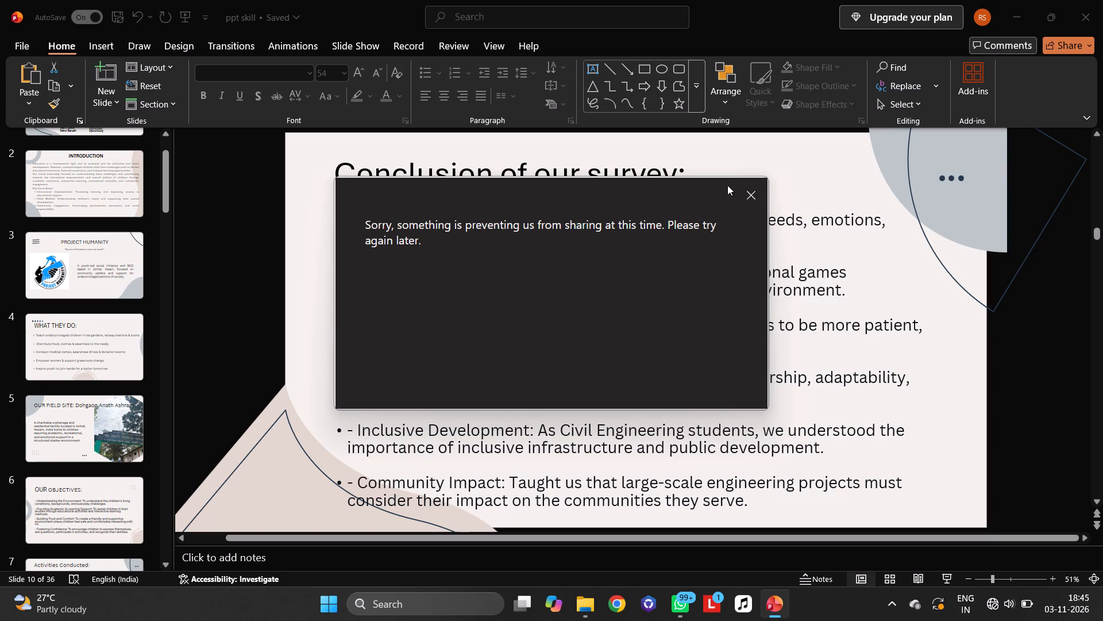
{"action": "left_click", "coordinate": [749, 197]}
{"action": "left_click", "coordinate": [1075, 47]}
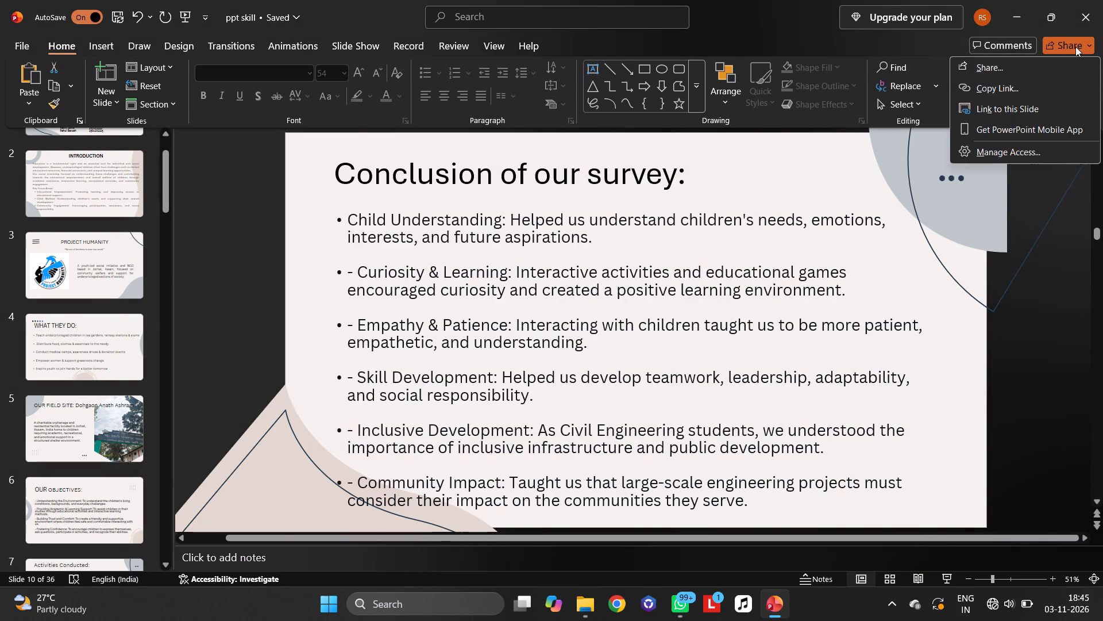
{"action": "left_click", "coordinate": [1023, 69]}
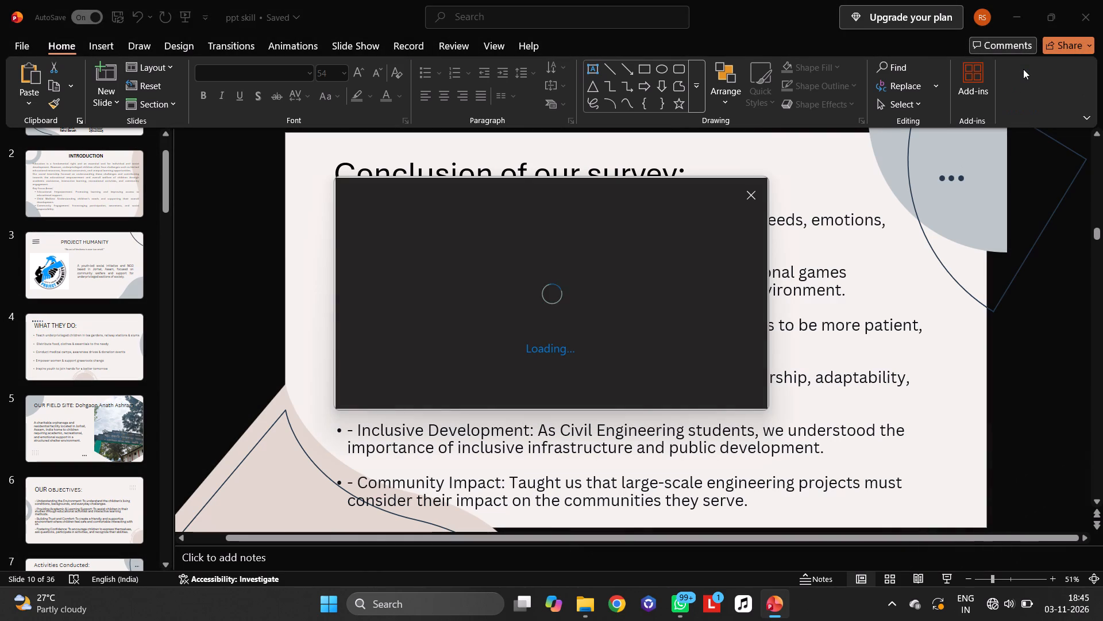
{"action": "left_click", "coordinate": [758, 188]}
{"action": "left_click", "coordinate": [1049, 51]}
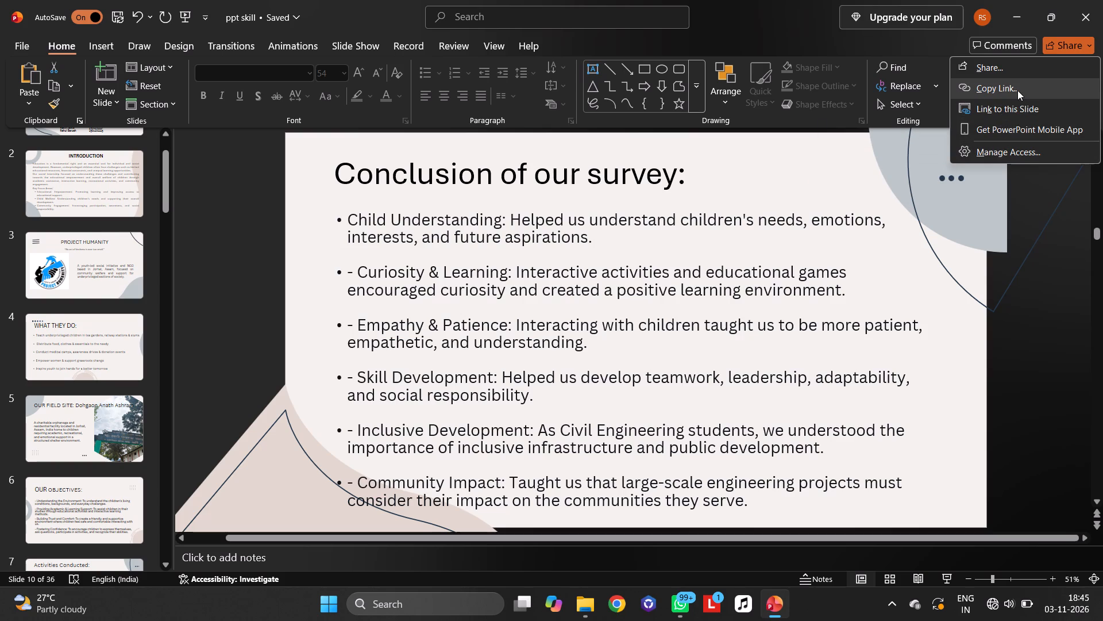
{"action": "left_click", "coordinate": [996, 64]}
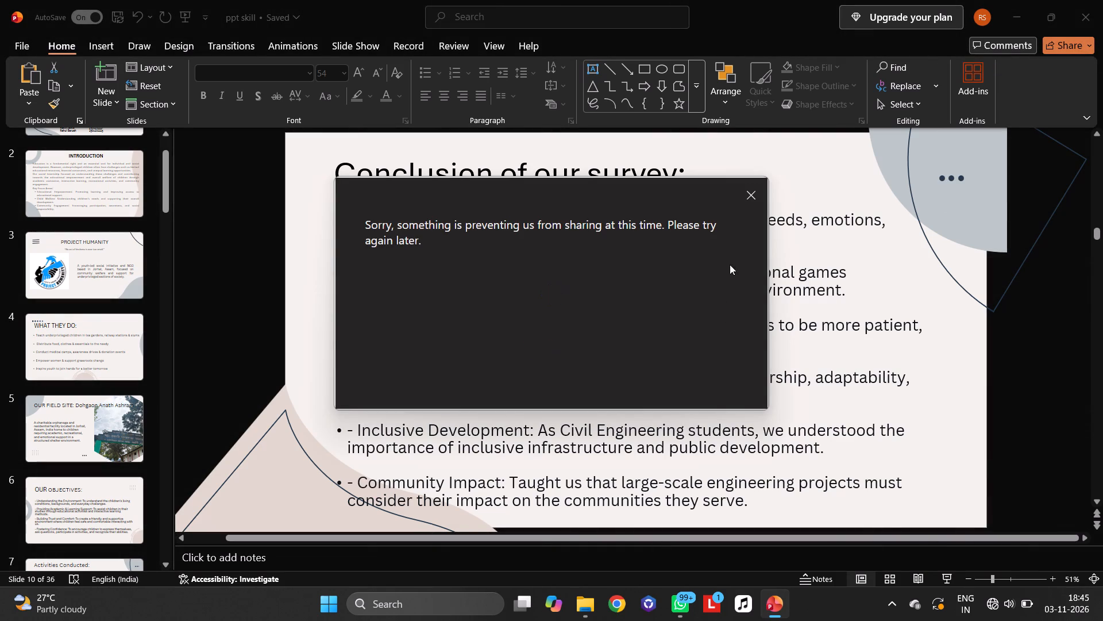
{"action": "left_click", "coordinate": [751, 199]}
Look back through the slides from the survey conclusion to the title slide.
{"action": "scroll", "coordinate": [751, 255], "scroll_direction": "up", "scroll_amount": 5}
{"action": "scroll", "coordinate": [751, 255], "scroll_direction": "down", "scroll_amount": 1}
{"action": "scroll", "coordinate": [751, 255], "scroll_direction": "up", "scroll_amount": 2}
{"action": "scroll", "coordinate": [751, 253], "scroll_direction": "down", "scroll_amount": 2}
{"action": "scroll", "coordinate": [751, 253], "scroll_direction": "up", "scroll_amount": 1}
{"action": "scroll", "coordinate": [751, 251], "scroll_direction": "down", "scroll_amount": 1}
{"action": "scroll", "coordinate": [751, 251], "scroll_direction": "up", "scroll_amount": 1}
{"action": "scroll", "coordinate": [751, 251], "scroll_direction": "down", "scroll_amount": 2}
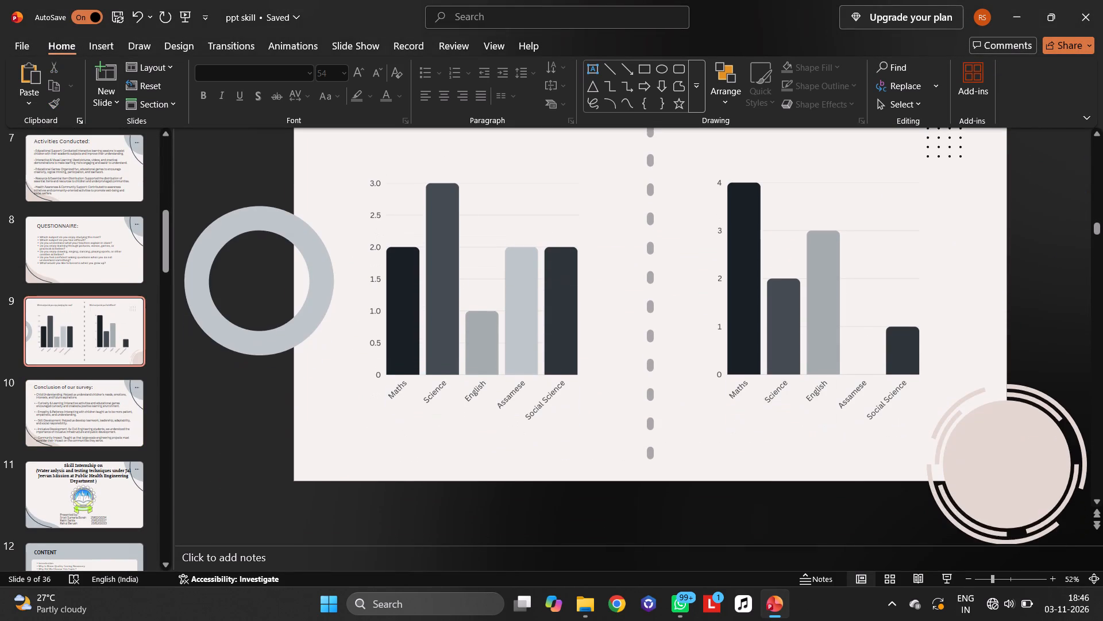
{"action": "scroll", "coordinate": [751, 251], "scroll_direction": "down", "scroll_amount": 2}
{"action": "scroll", "coordinate": [751, 248], "scroll_direction": "up", "scroll_amount": 1}
{"action": "scroll", "coordinate": [751, 248], "scroll_direction": "down", "scroll_amount": 4}
{"action": "scroll", "coordinate": [751, 248], "scroll_direction": "up", "scroll_amount": 3}
{"action": "scroll", "coordinate": [751, 248], "scroll_direction": "down", "scroll_amount": 2}
{"action": "scroll", "coordinate": [751, 248], "scroll_direction": "up", "scroll_amount": 1}
{"action": "scroll", "coordinate": [751, 248], "scroll_direction": "down", "scroll_amount": 2}
{"action": "scroll", "coordinate": [751, 248], "scroll_direction": "up", "scroll_amount": 1}
{"action": "scroll", "coordinate": [751, 248], "scroll_direction": "down", "scroll_amount": 2}
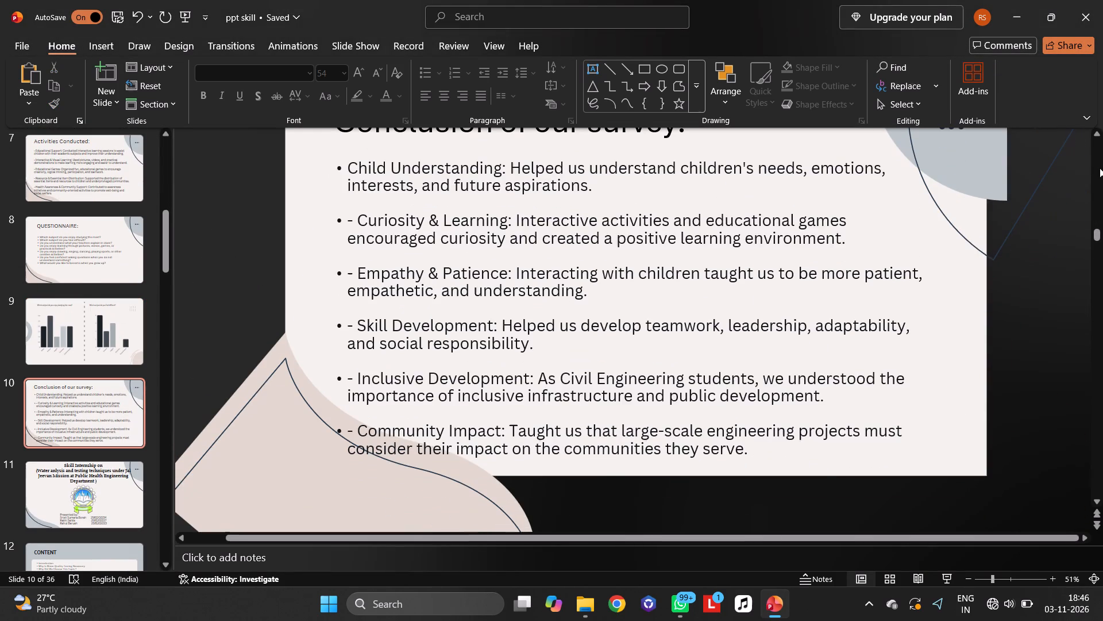
{"action": "left_click_drag", "start_coordinate": [1094, 228], "coordinate": [1101, 160]}
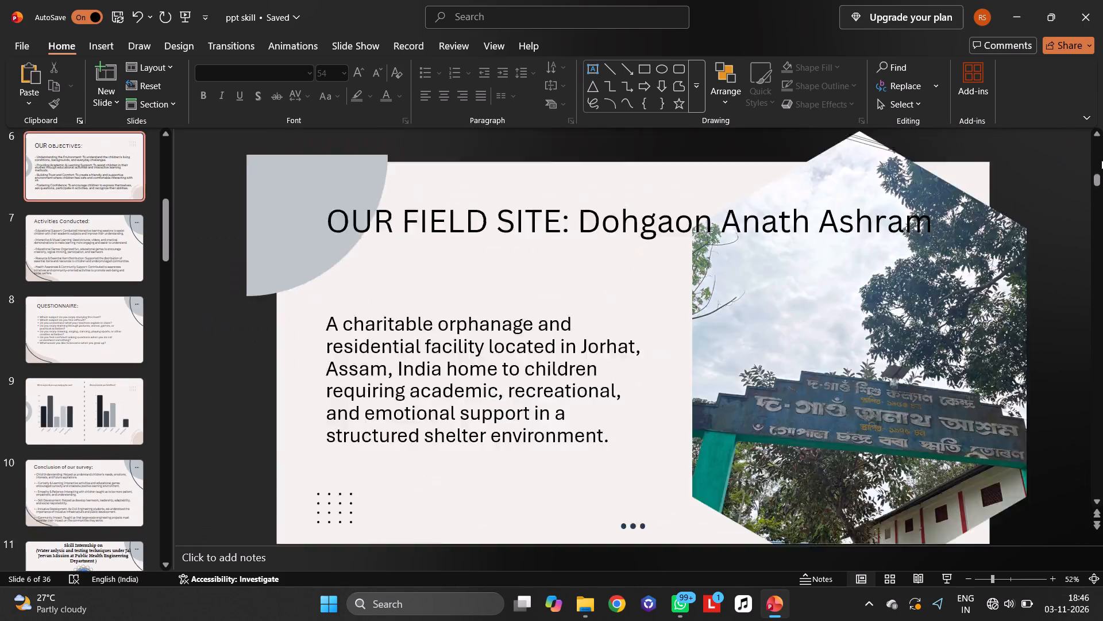
{"action": "left_click_drag", "start_coordinate": [1101, 160], "coordinate": [1102, 122]}
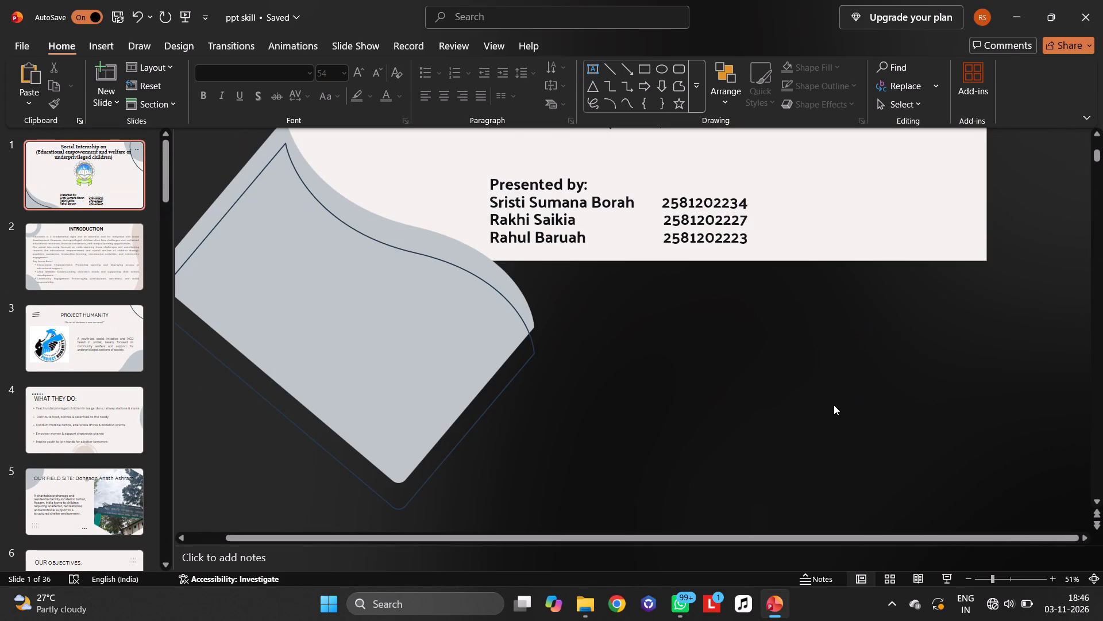
{"action": "scroll", "coordinate": [833, 405], "scroll_direction": "up", "scroll_amount": 2, "text": "ctrl"}
{"action": "scroll", "coordinate": [833, 405], "scroll_direction": "up", "scroll_amount": 4}
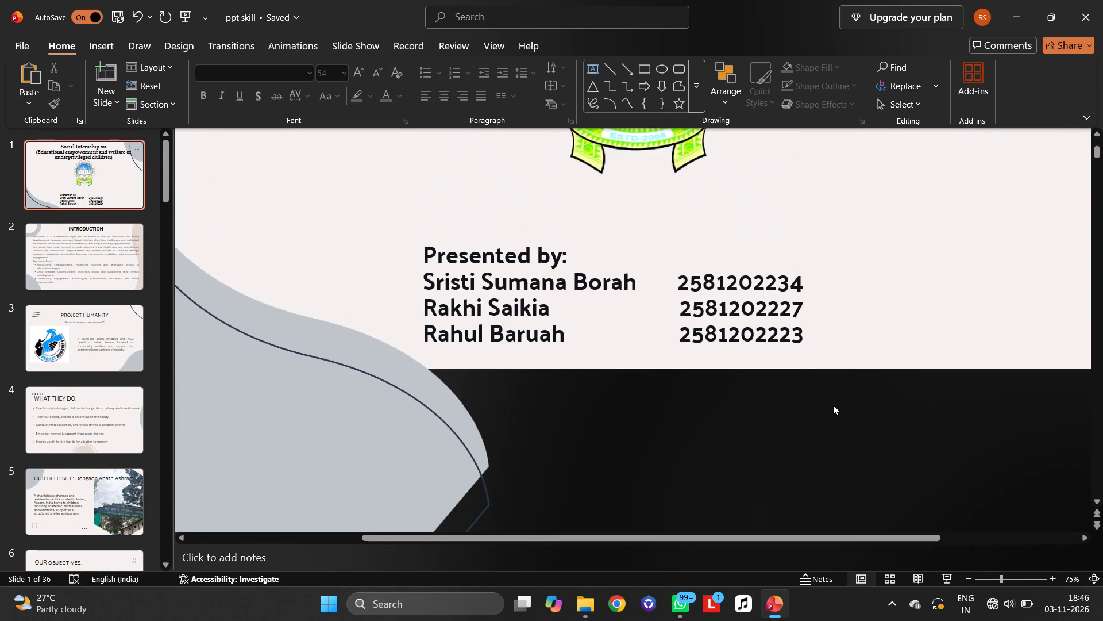
{"action": "scroll", "coordinate": [833, 405], "scroll_direction": "up", "scroll_amount": 2}
{"action": "scroll", "coordinate": [833, 405], "scroll_direction": "down", "scroll_amount": 5, "text": "ctrl"}
{"action": "scroll", "coordinate": [833, 405], "scroll_direction": "up", "scroll_amount": 3, "text": "ctrl"}
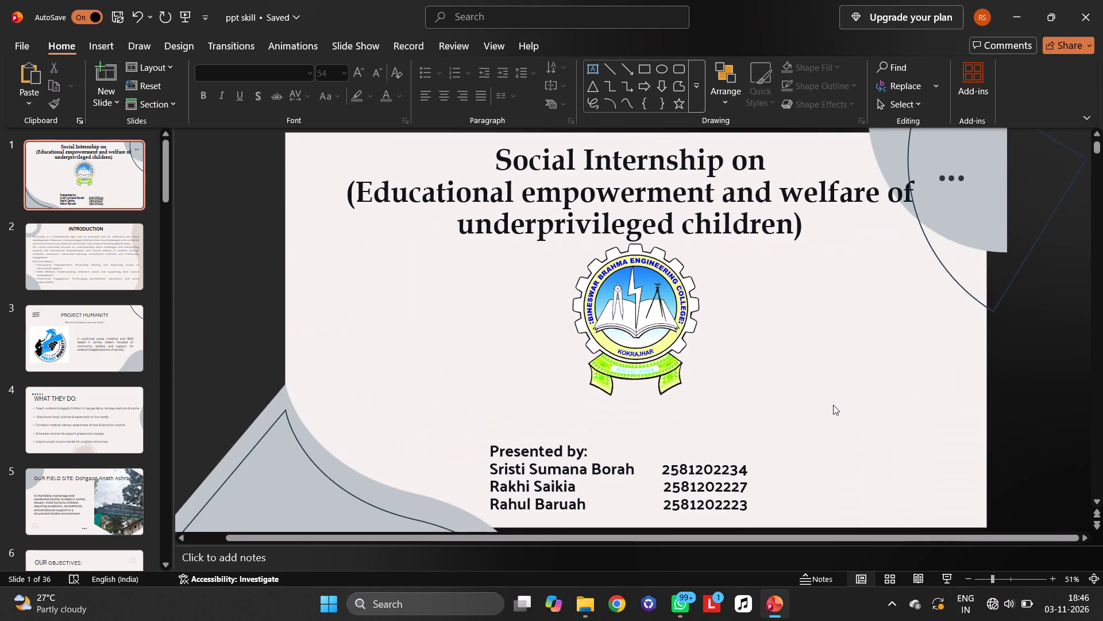
{"action": "scroll", "coordinate": [833, 405], "scroll_direction": "down", "scroll_amount": 1, "text": "ctrl"}
{"action": "scroll", "coordinate": [833, 405], "scroll_direction": "left", "scroll_amount": 1}
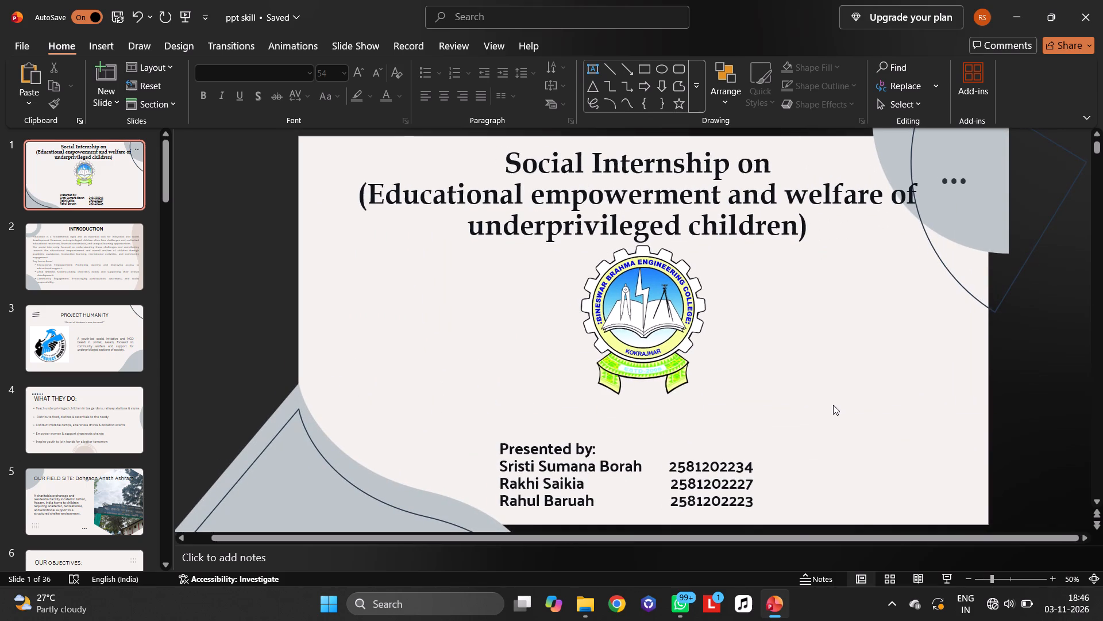
{"action": "scroll", "coordinate": [833, 405], "scroll_direction": "left", "scroll_amount": 1}
{"action": "scroll", "coordinate": [687, 415], "scroll_direction": "left", "scroll_amount": 1}
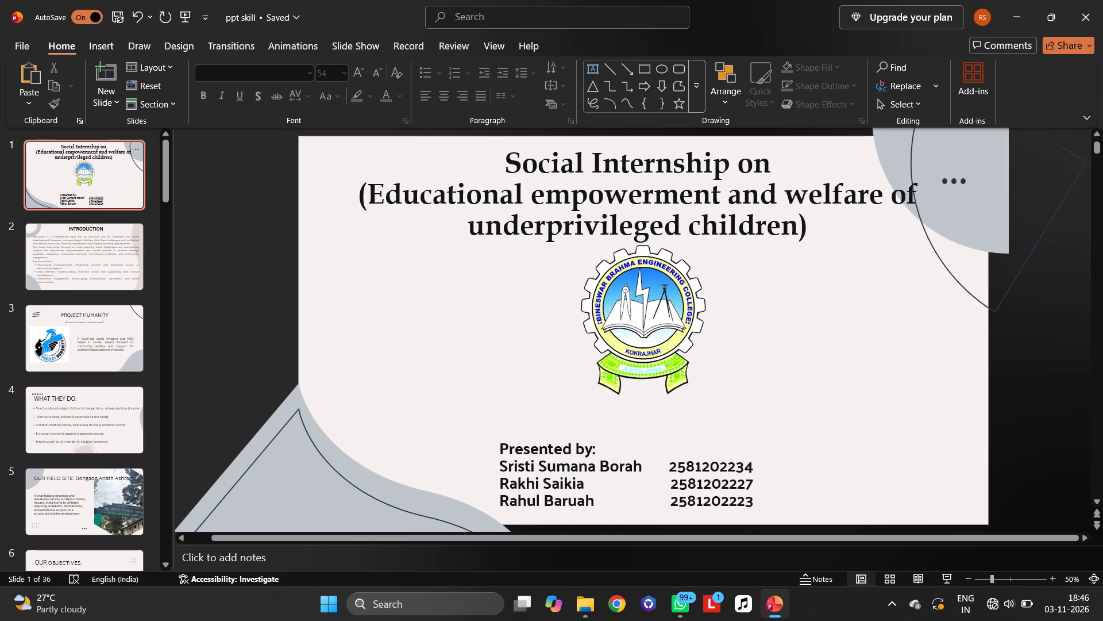
{"action": "scroll", "coordinate": [687, 415], "scroll_direction": "left", "scroll_amount": 1}
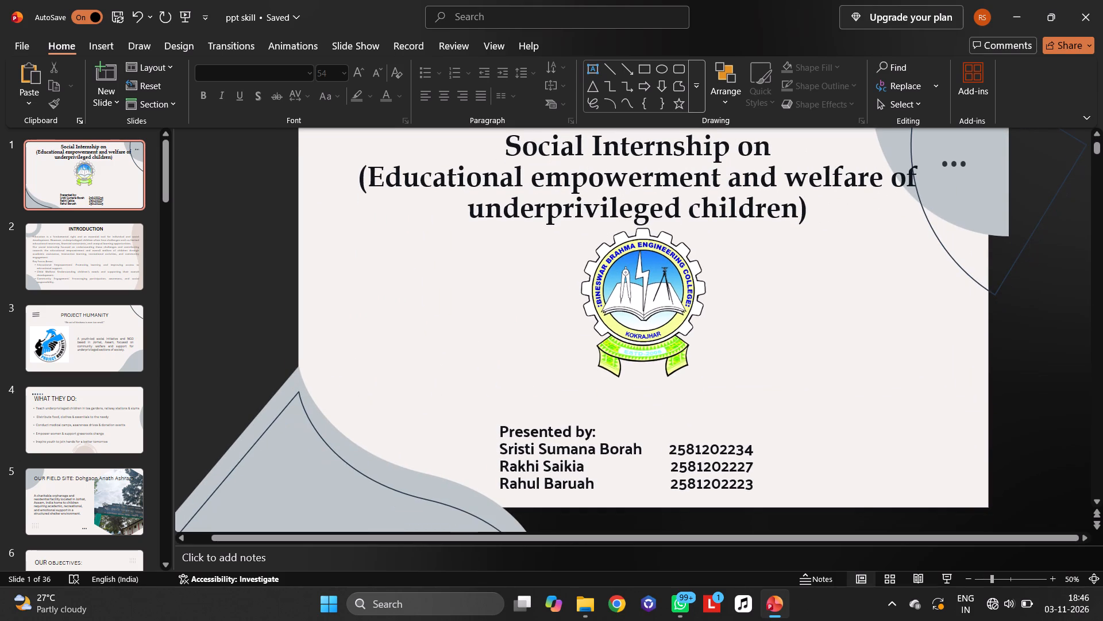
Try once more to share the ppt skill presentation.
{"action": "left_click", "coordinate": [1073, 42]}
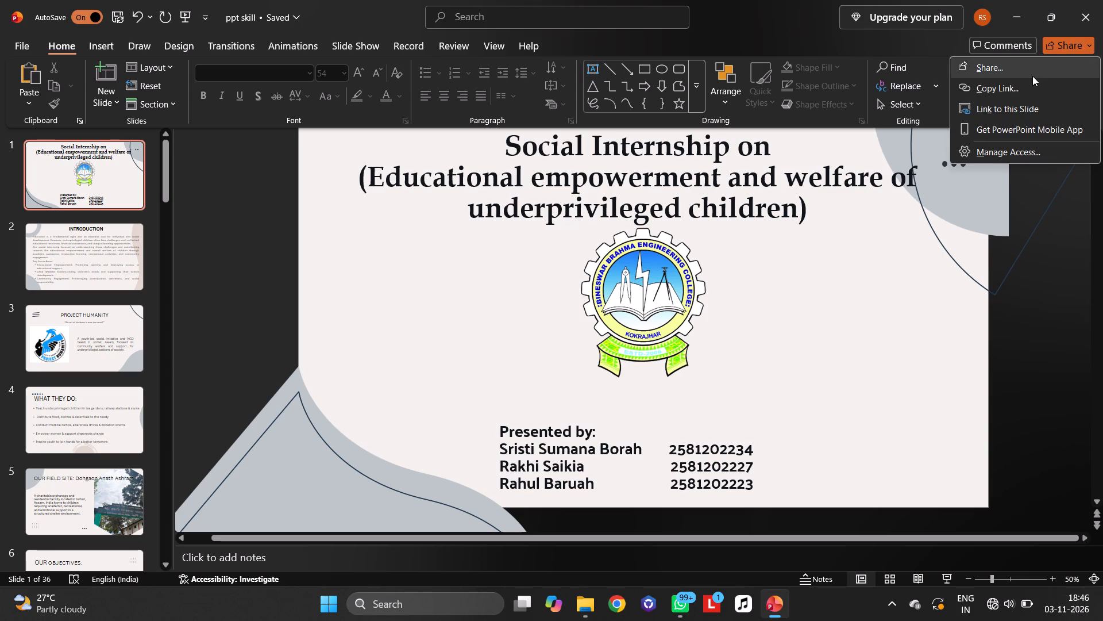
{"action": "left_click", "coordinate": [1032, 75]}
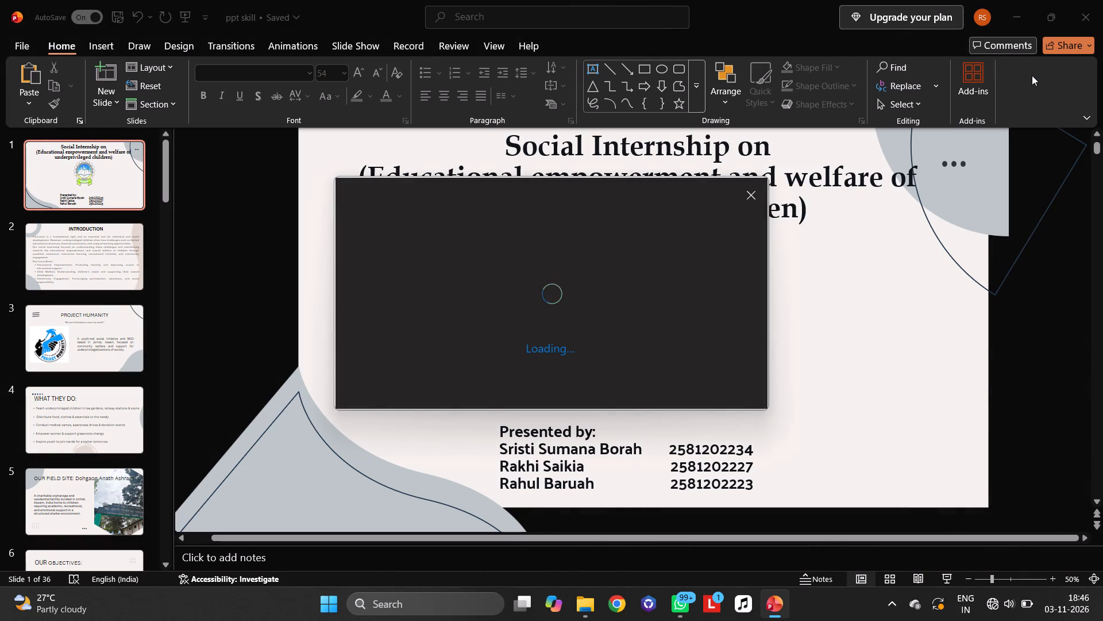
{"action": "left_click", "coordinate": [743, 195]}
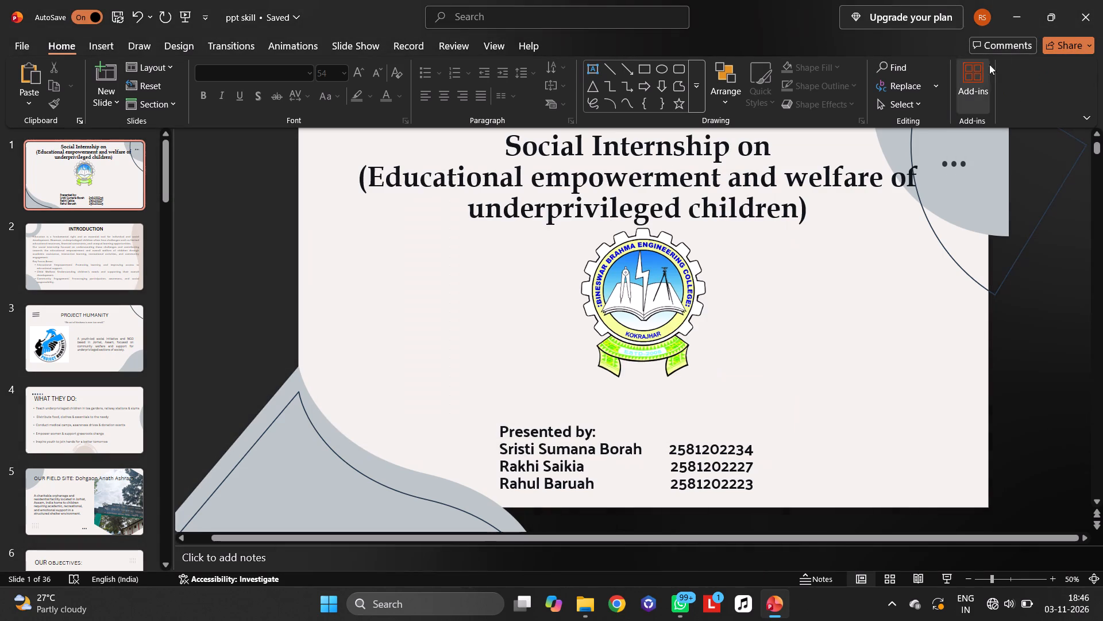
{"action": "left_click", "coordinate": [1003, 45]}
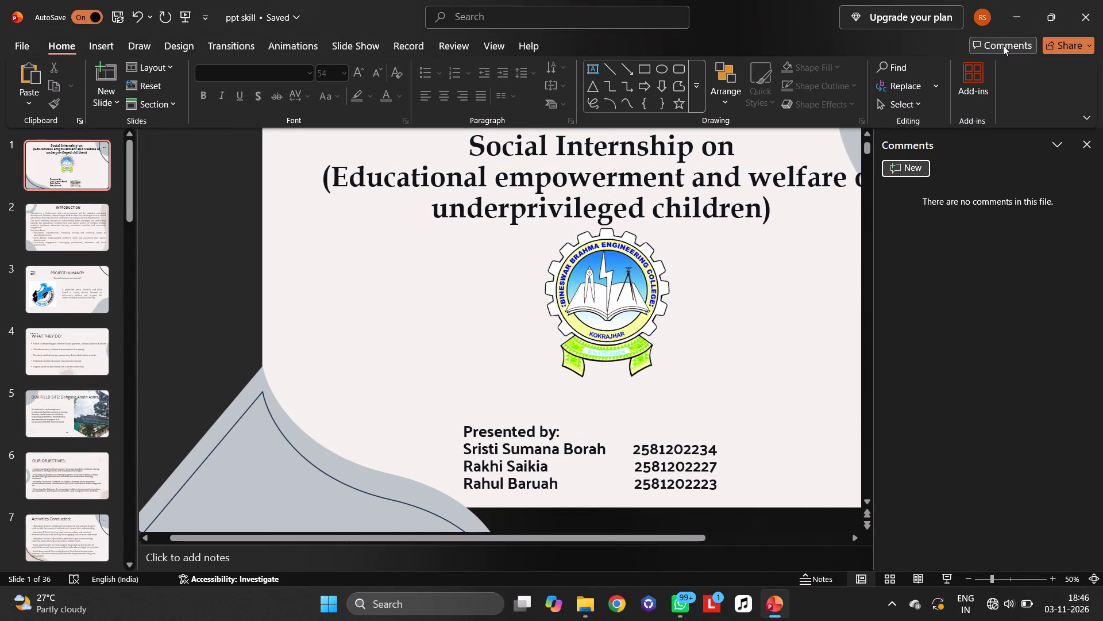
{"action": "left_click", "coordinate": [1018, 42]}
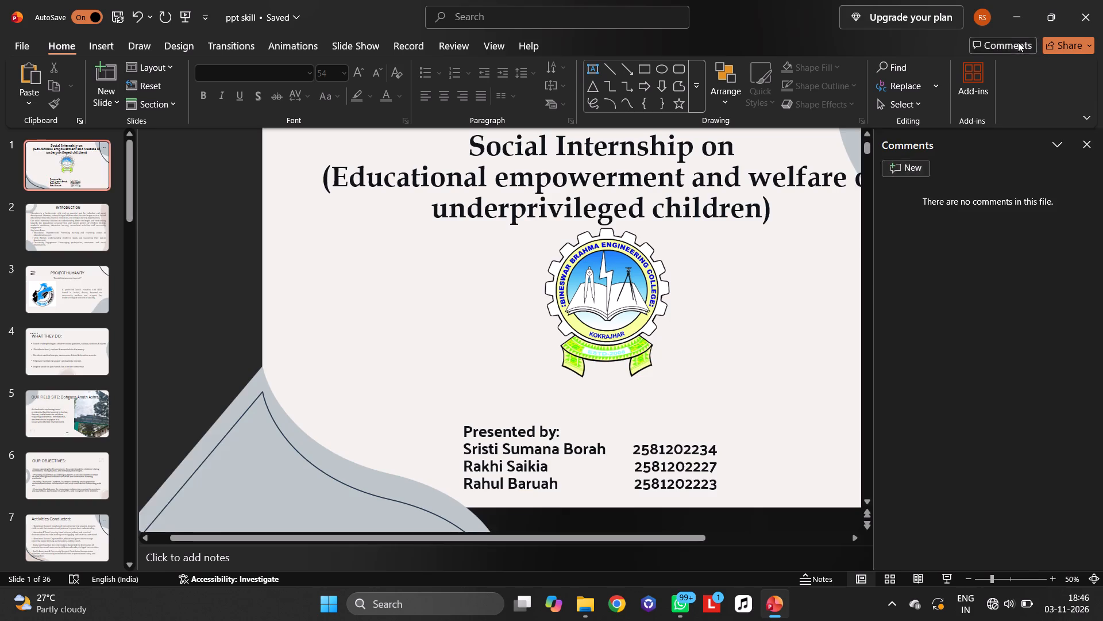
Request a copyable sharing link for the ppt skill presentation.
{"action": "left_click", "coordinate": [1051, 44]}
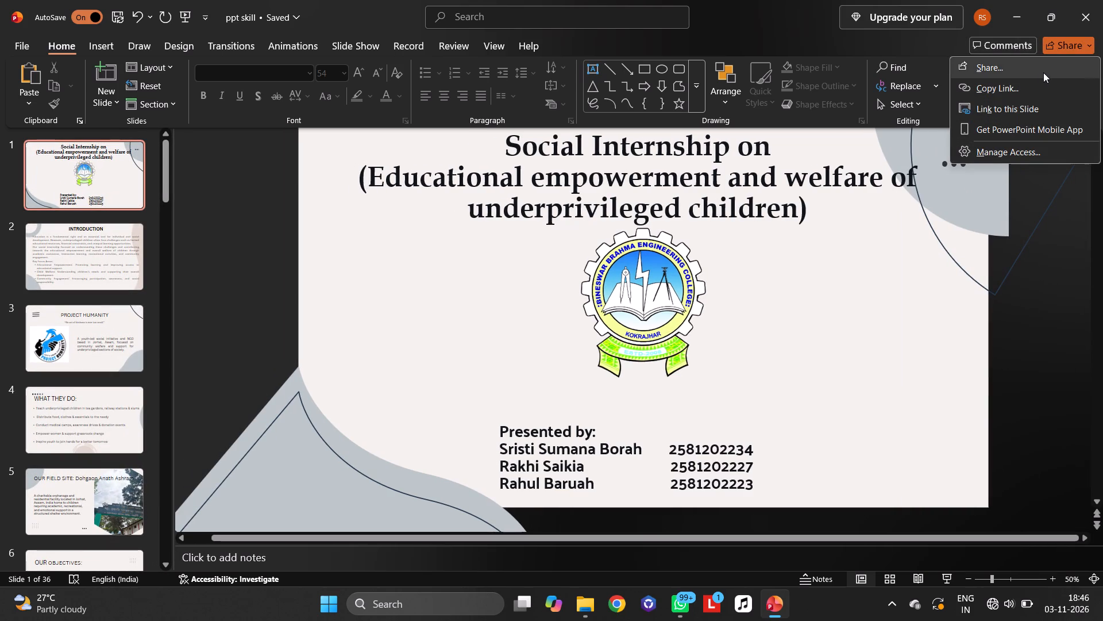
{"action": "left_click", "coordinate": [1034, 85]}
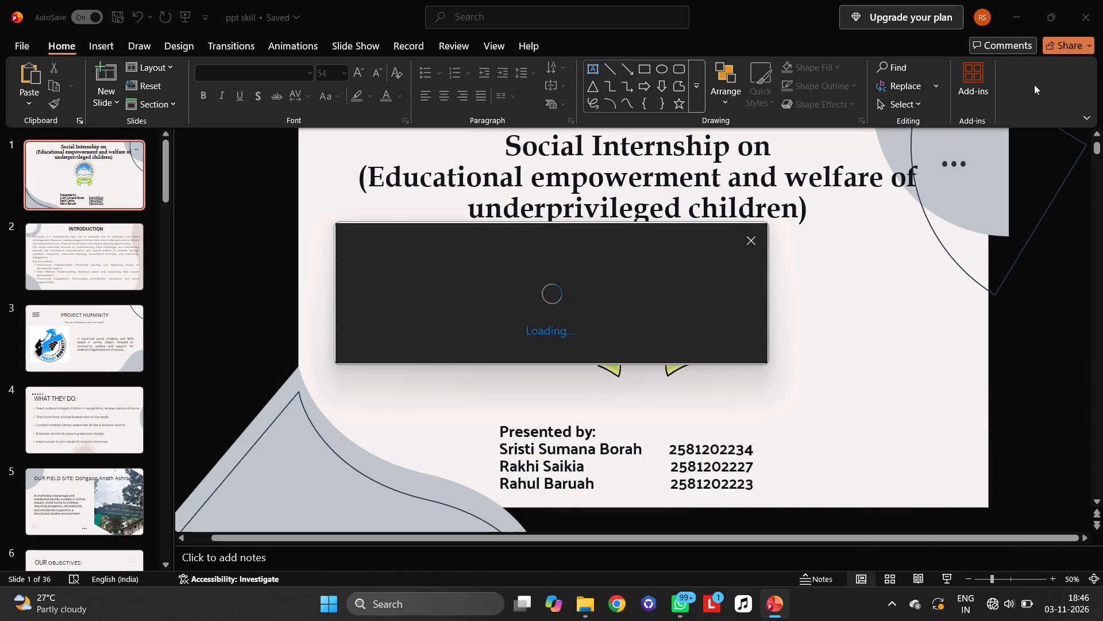
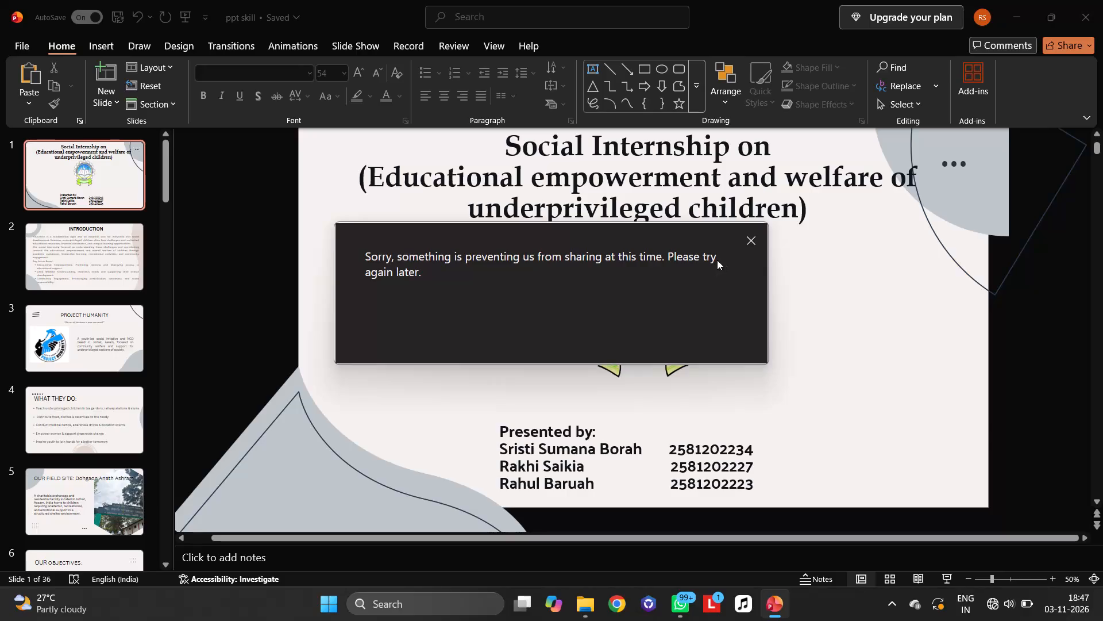
Close the sharing dialog.
{"action": "left_click", "coordinate": [748, 242]}
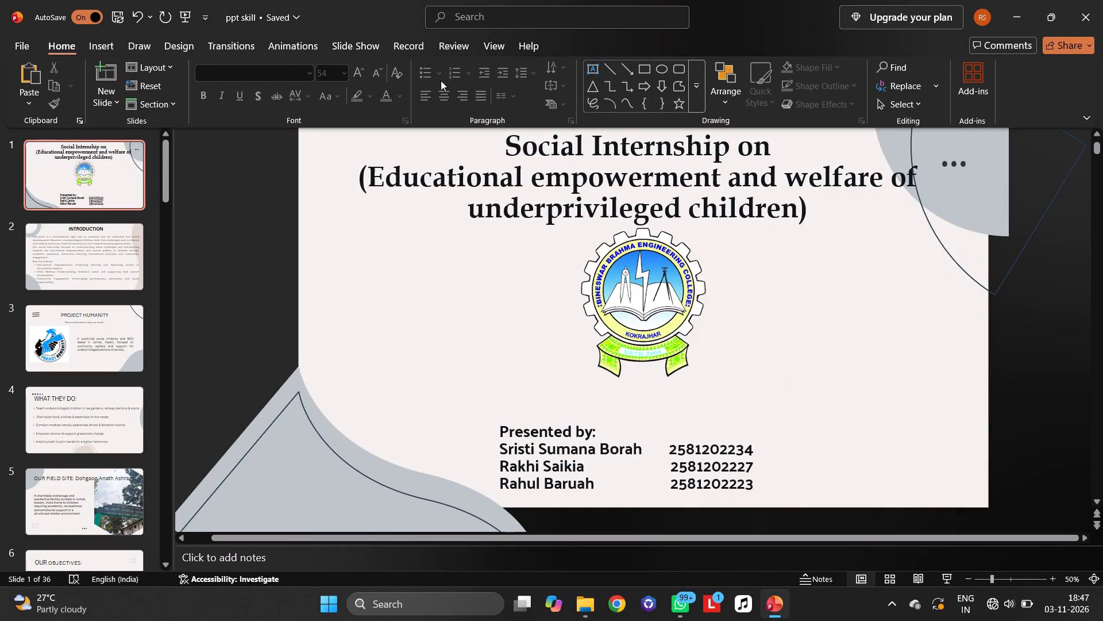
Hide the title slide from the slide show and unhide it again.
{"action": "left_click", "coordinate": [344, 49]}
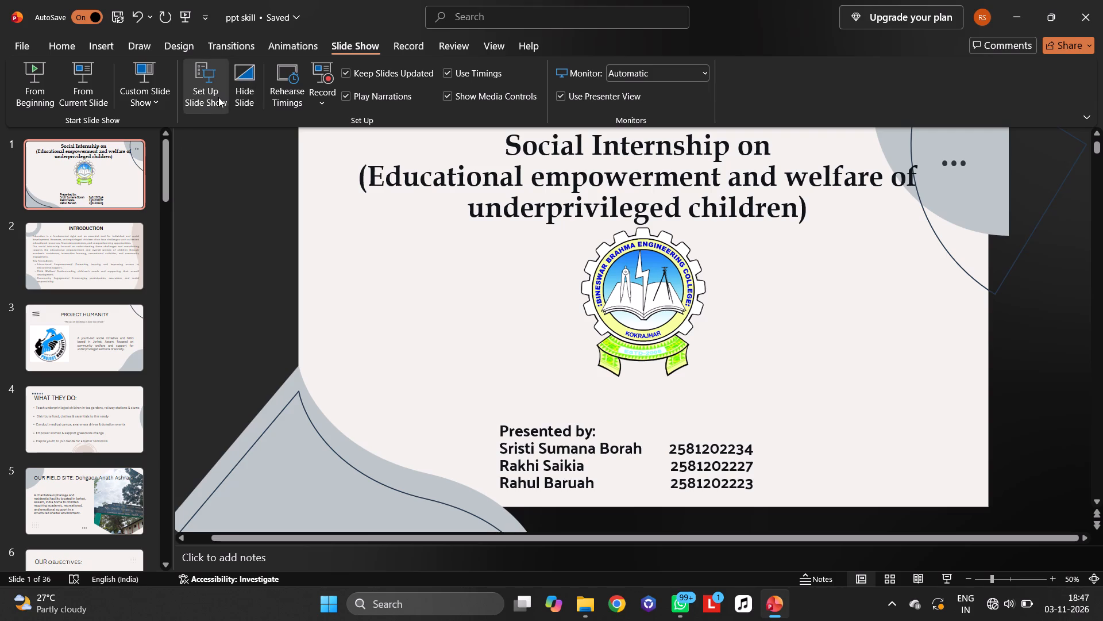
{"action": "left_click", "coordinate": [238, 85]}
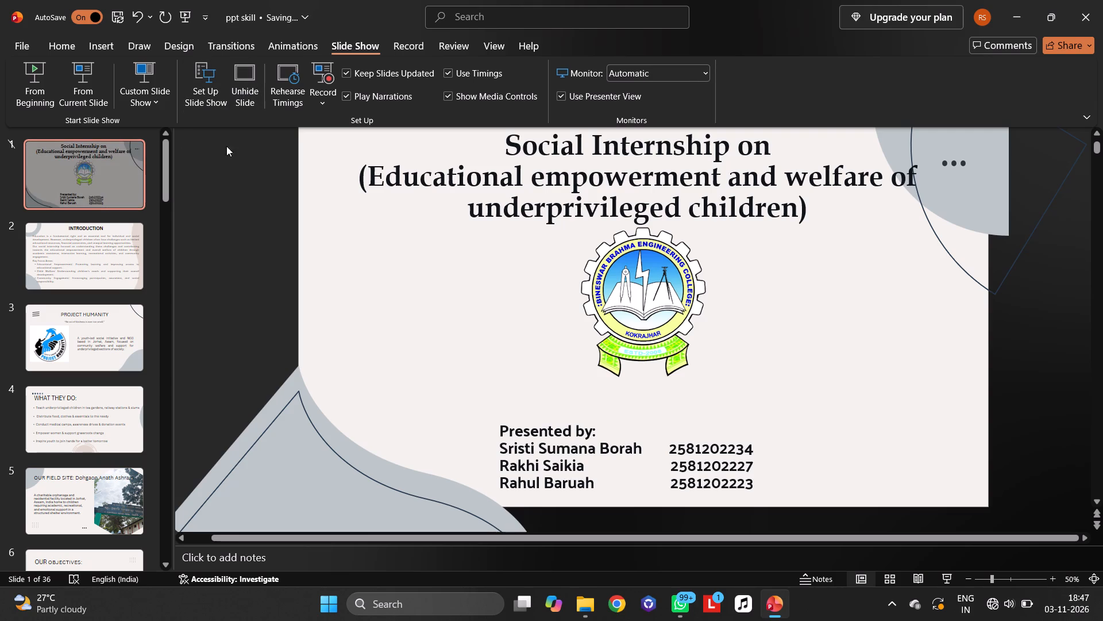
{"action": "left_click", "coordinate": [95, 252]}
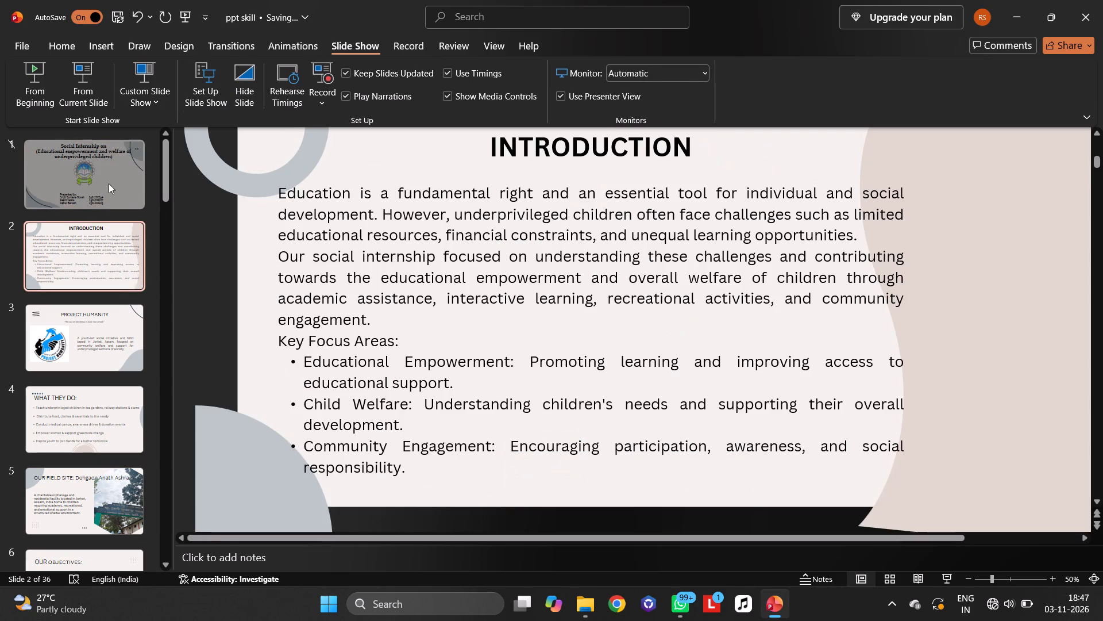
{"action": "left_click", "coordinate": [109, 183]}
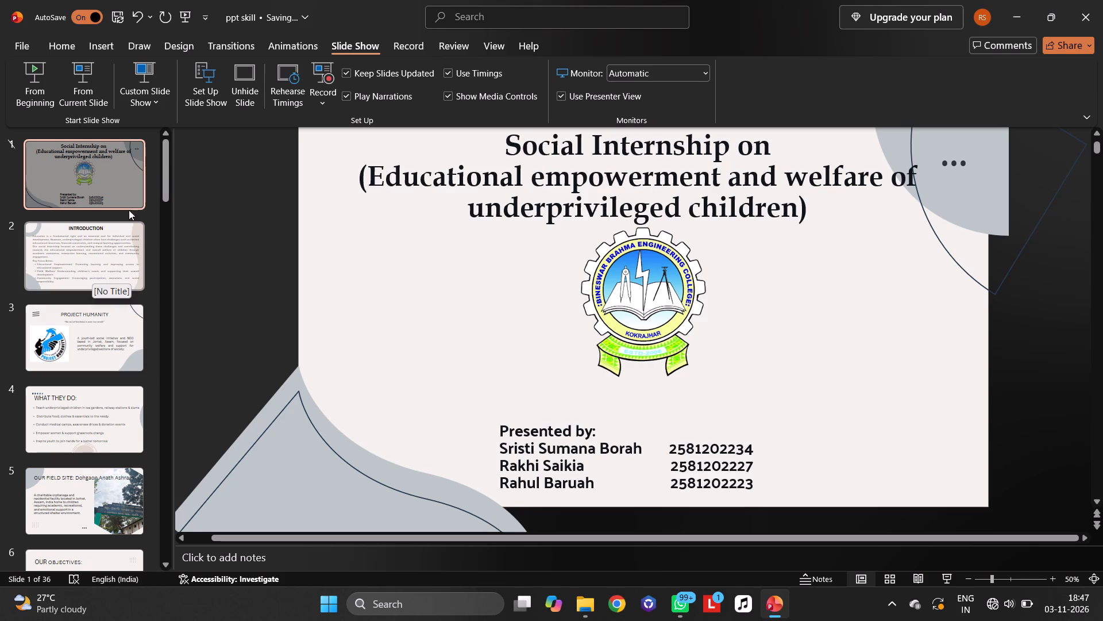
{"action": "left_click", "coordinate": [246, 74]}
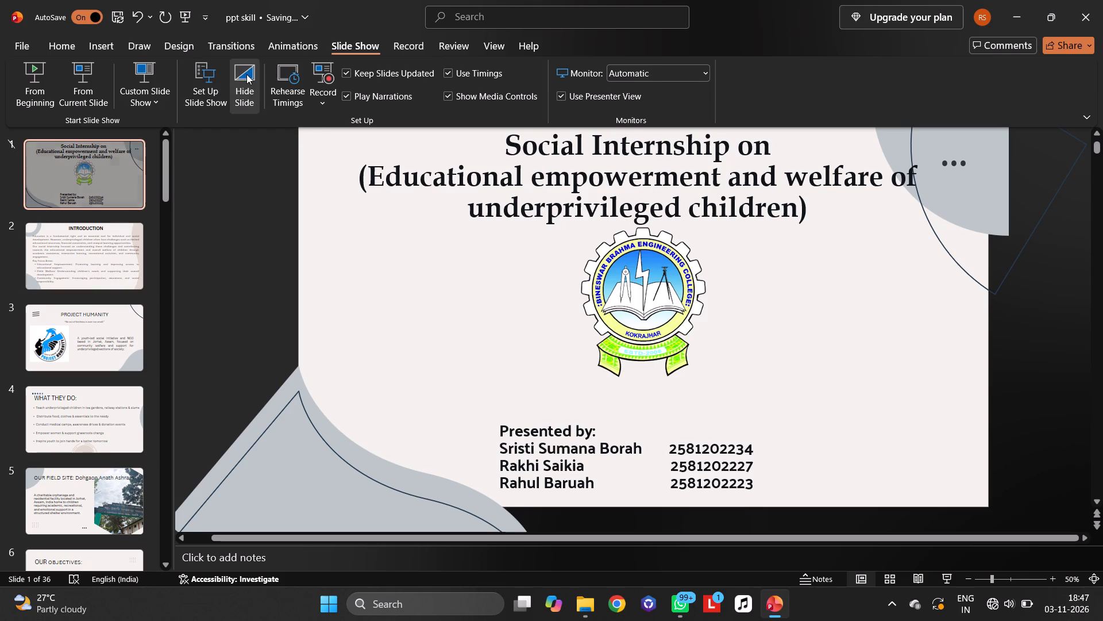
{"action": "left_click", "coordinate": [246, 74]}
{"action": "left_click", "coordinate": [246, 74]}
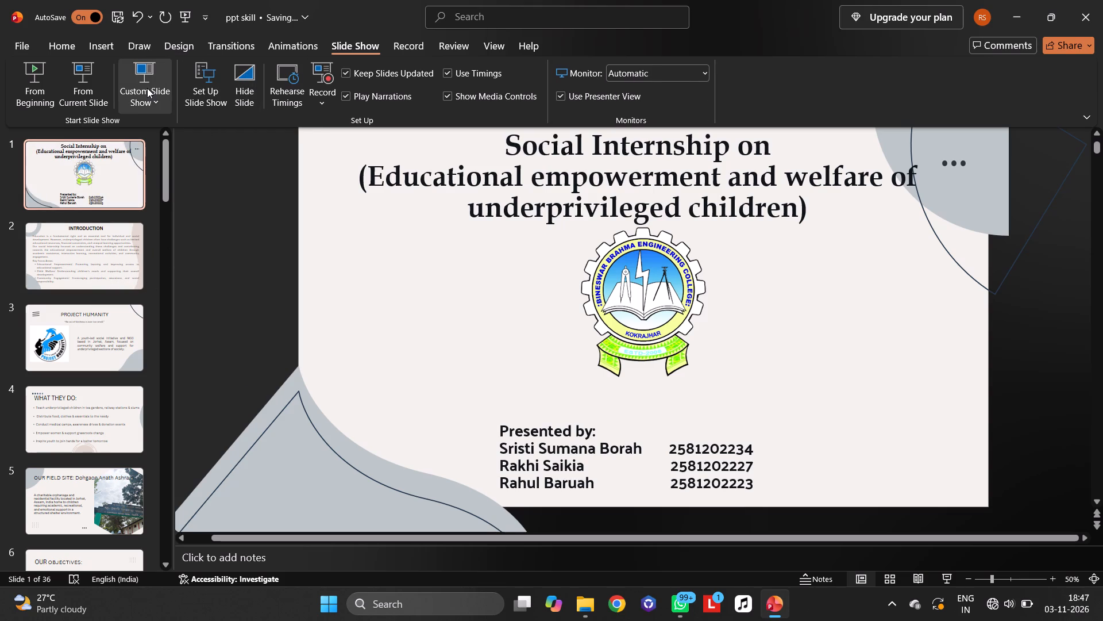
Play the slide show from the beginning and review the social internship slides up to the survey conclusion.
{"action": "left_click", "coordinate": [41, 68]}
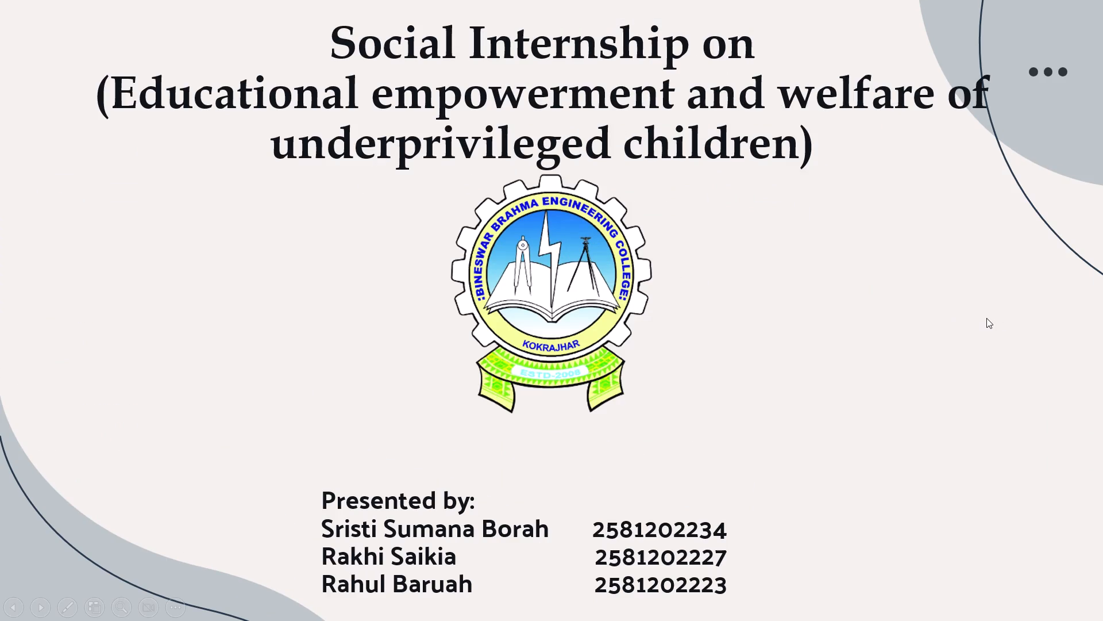
{"action": "scroll", "coordinate": [986, 318], "scroll_direction": "left", "scroll_amount": 7}
{"action": "scroll", "coordinate": [986, 318], "scroll_direction": "down", "scroll_amount": 3}
{"action": "scroll", "coordinate": [986, 318], "scroll_direction": "up", "scroll_amount": 4}
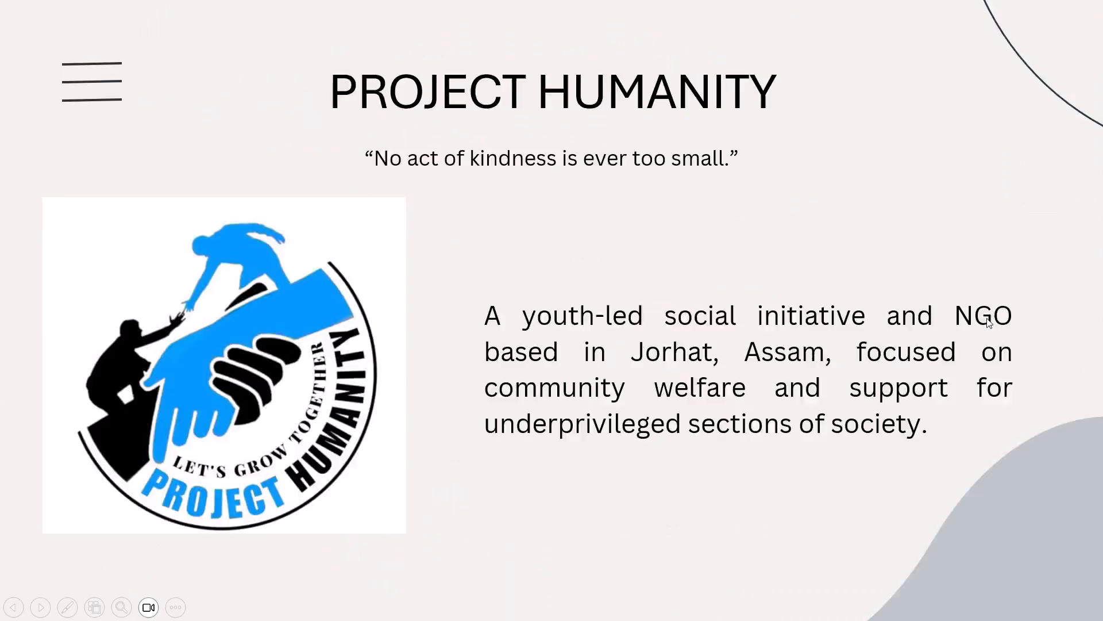
{"action": "scroll", "coordinate": [984, 284], "scroll_direction": "down", "scroll_amount": 1}
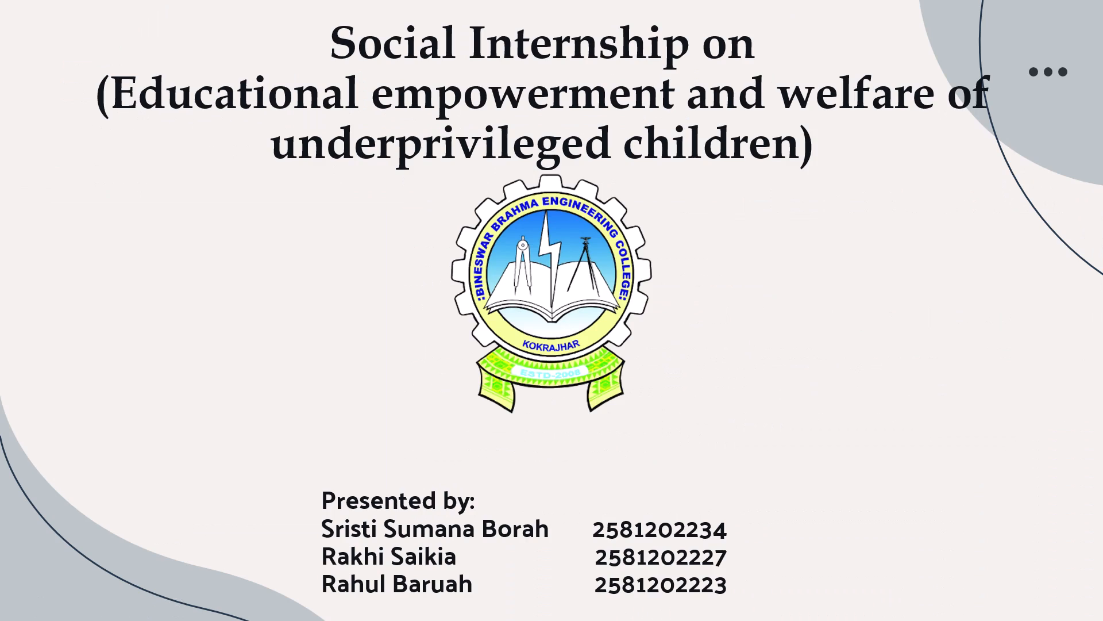
{"action": "scroll", "coordinate": [984, 284], "scroll_direction": "down", "scroll_amount": 1}
{"action": "left_click", "coordinate": [984, 284]}
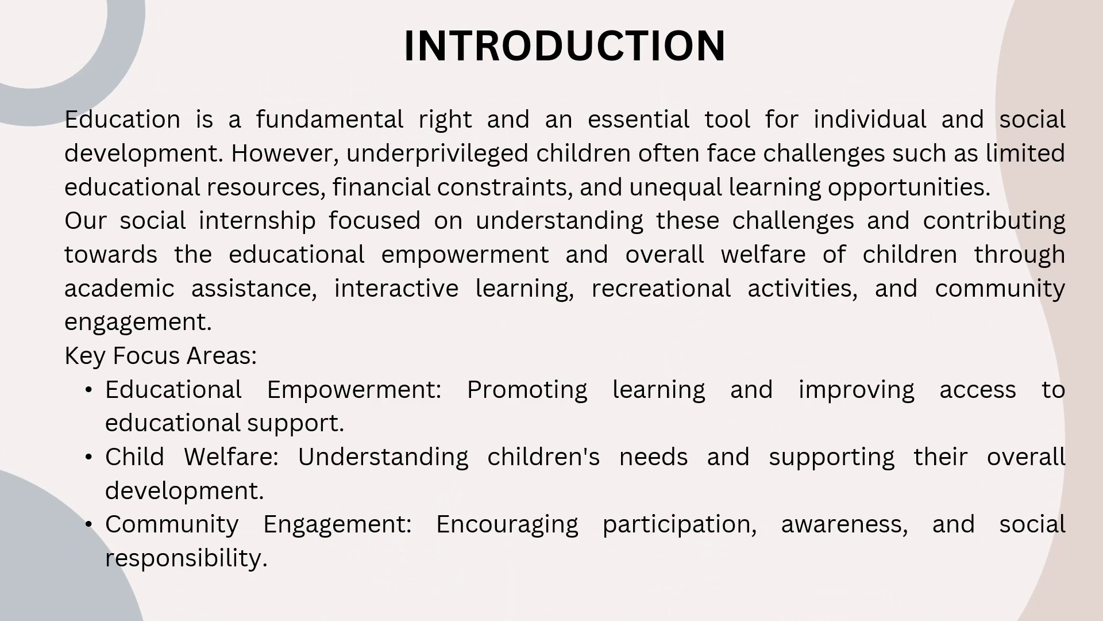
{"action": "left_click", "coordinate": [984, 284]}
{"action": "left_click", "coordinate": [984, 284]}
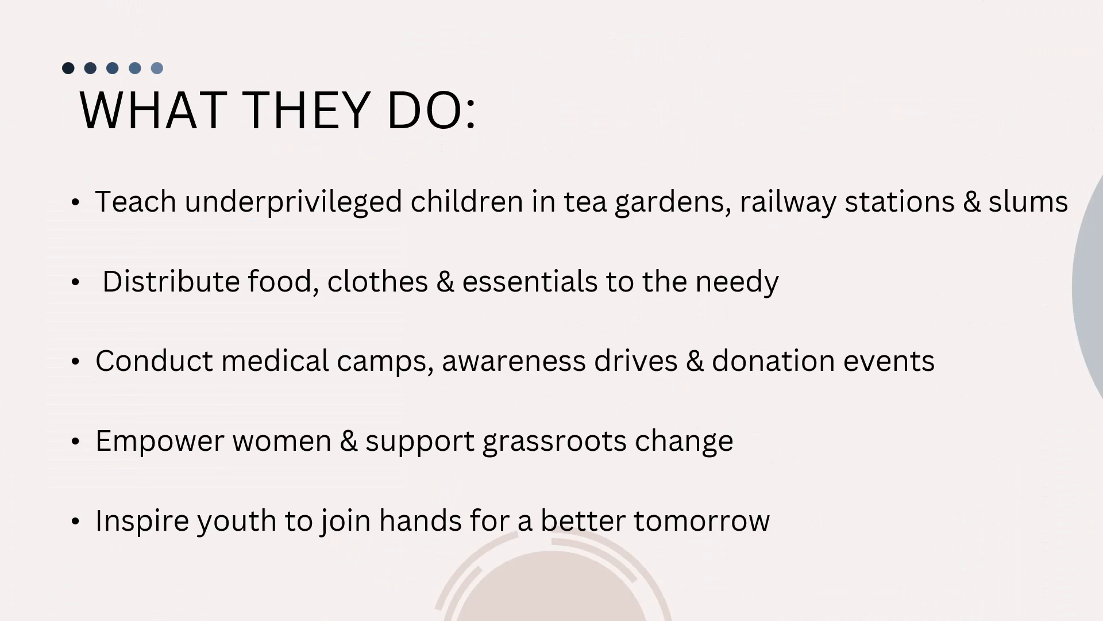
{"action": "right_click", "coordinate": [984, 284]}
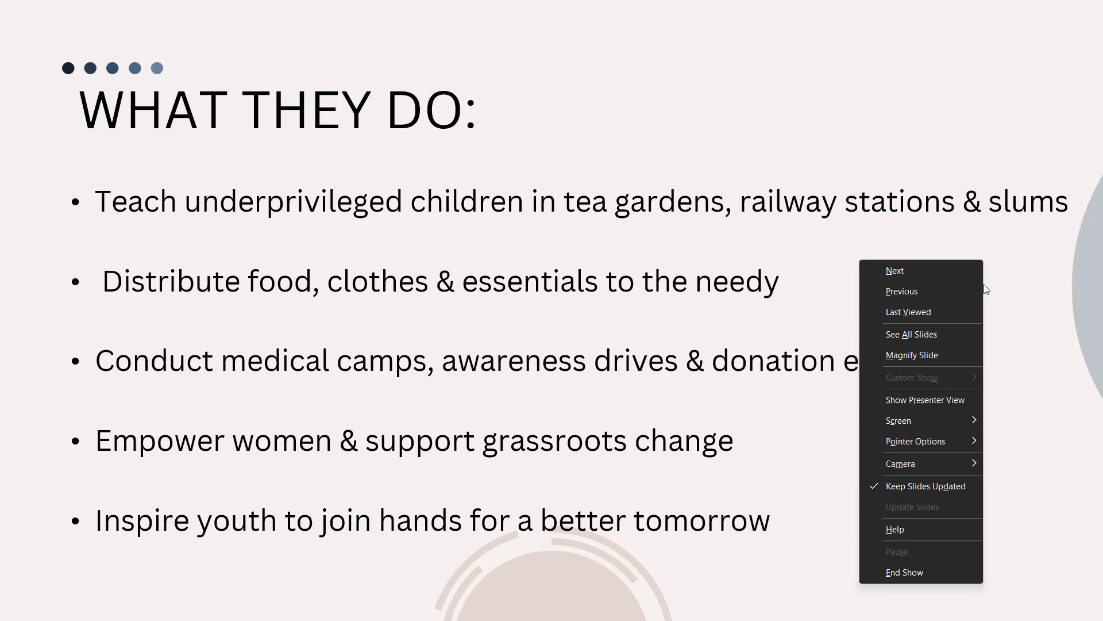
{"action": "left_click", "coordinate": [984, 284]}
{"action": "left_click", "coordinate": [984, 284]}
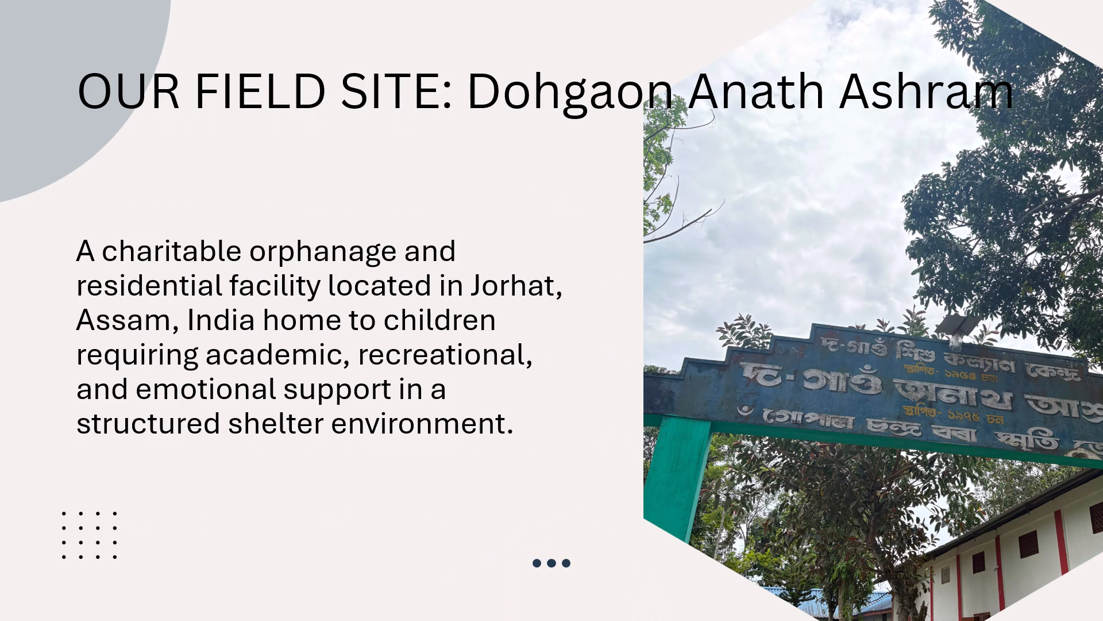
{"action": "left_click", "coordinate": [984, 284]}
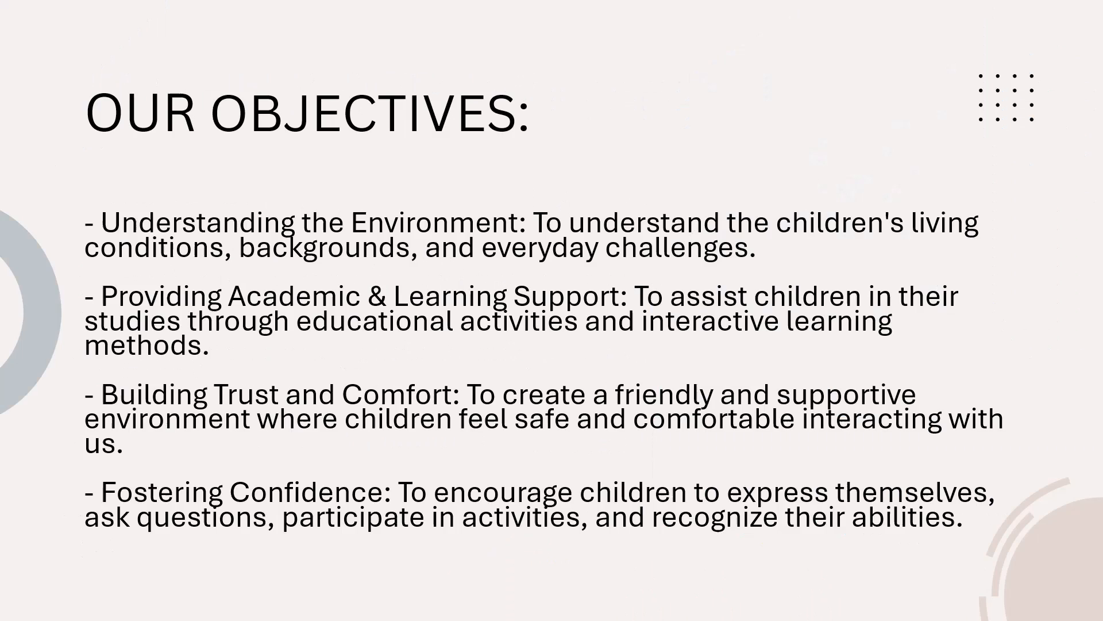
{"action": "left_click", "coordinate": [984, 284]}
{"action": "left_click", "coordinate": [984, 284]}
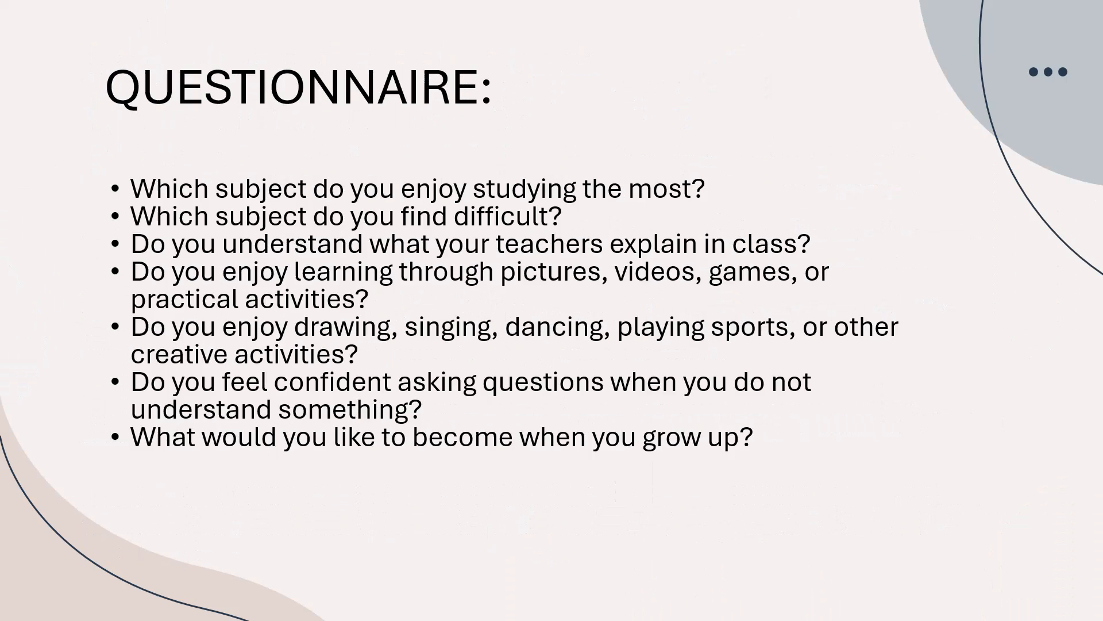
{"action": "left_click", "coordinate": [984, 284]}
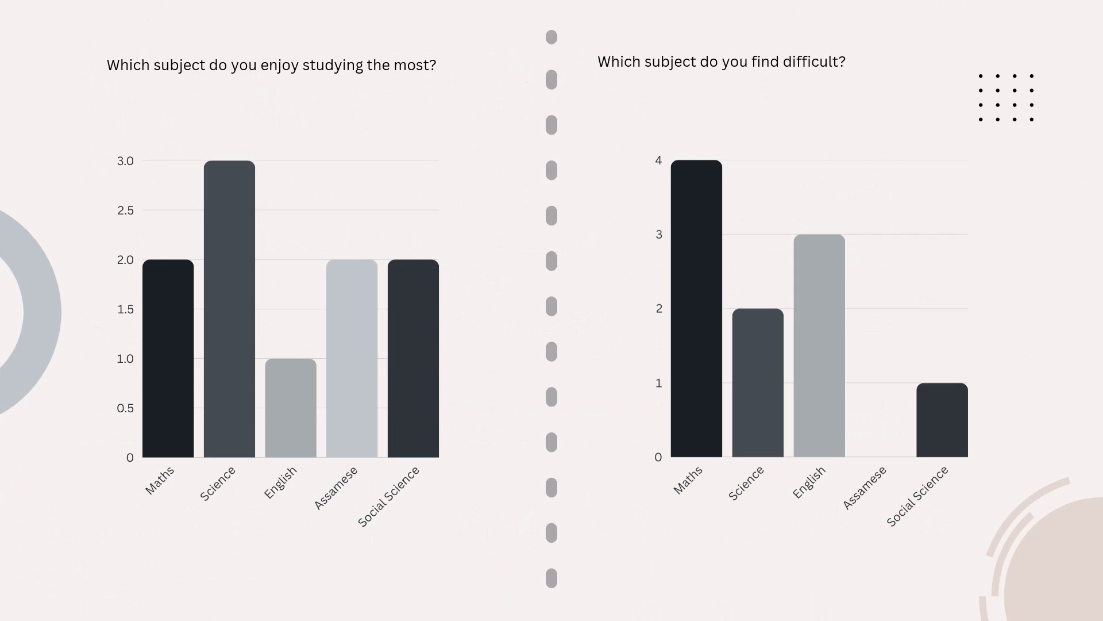
{"action": "left_click", "coordinate": [984, 284]}
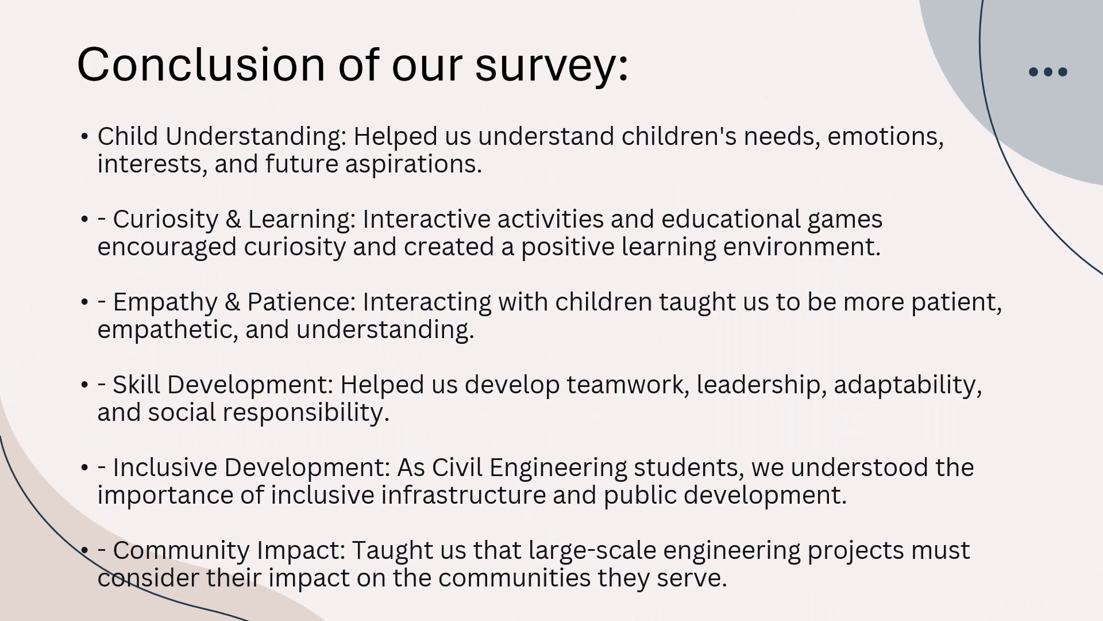
{"action": "left_click", "coordinate": [984, 284]}
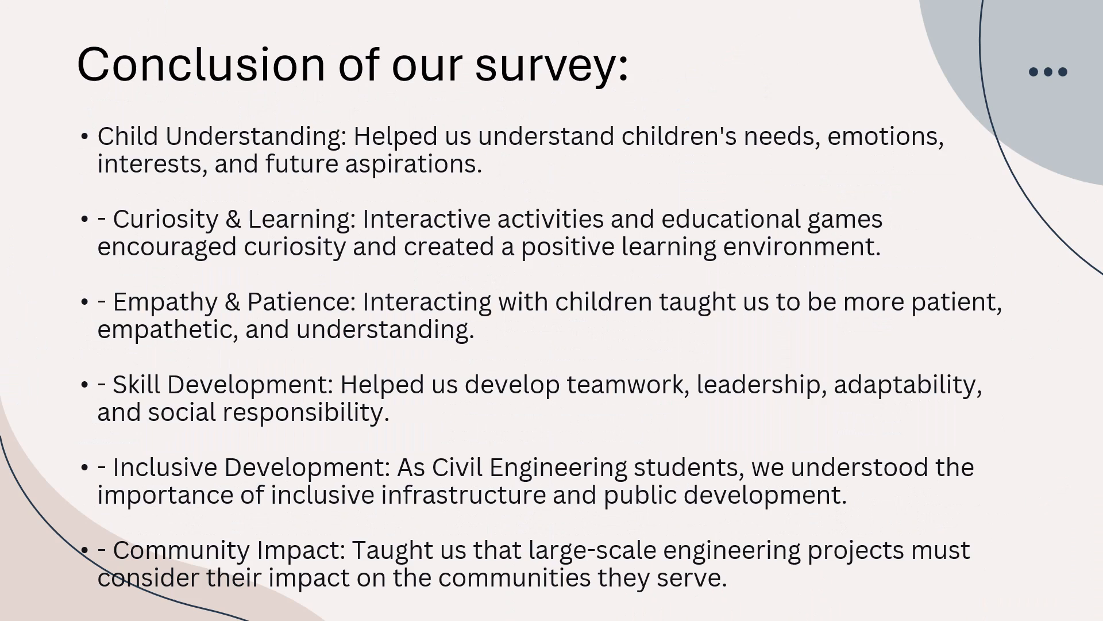
Continue the slide show through the water quality testing slides to the data sheet slide, and end the show.
{"action": "left_click", "coordinate": [984, 284]}
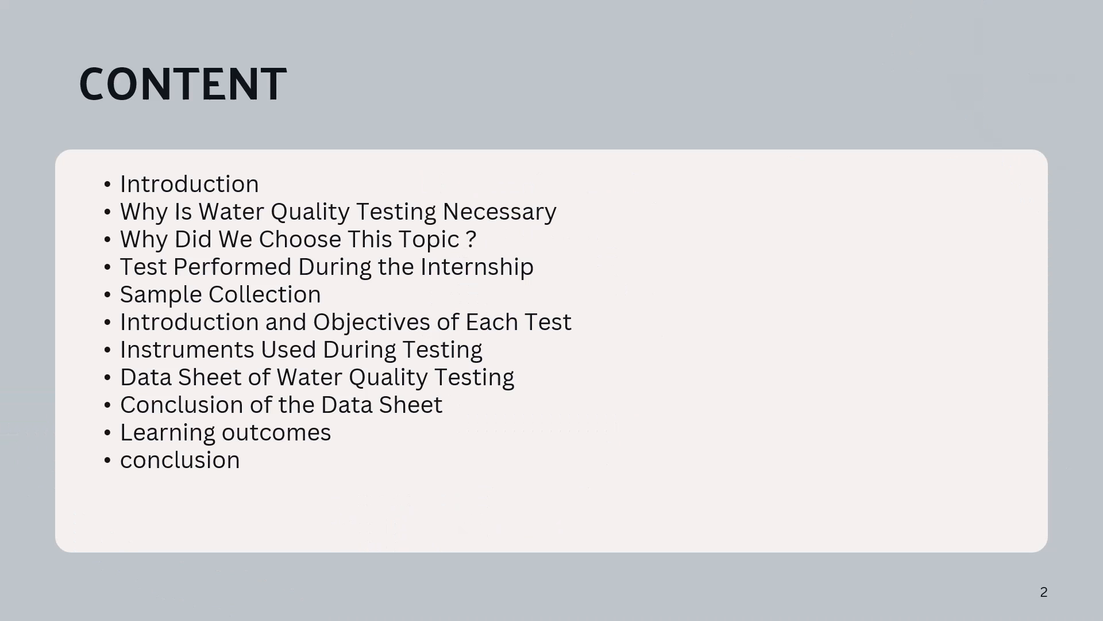
{"action": "left_click", "coordinate": [984, 284]}
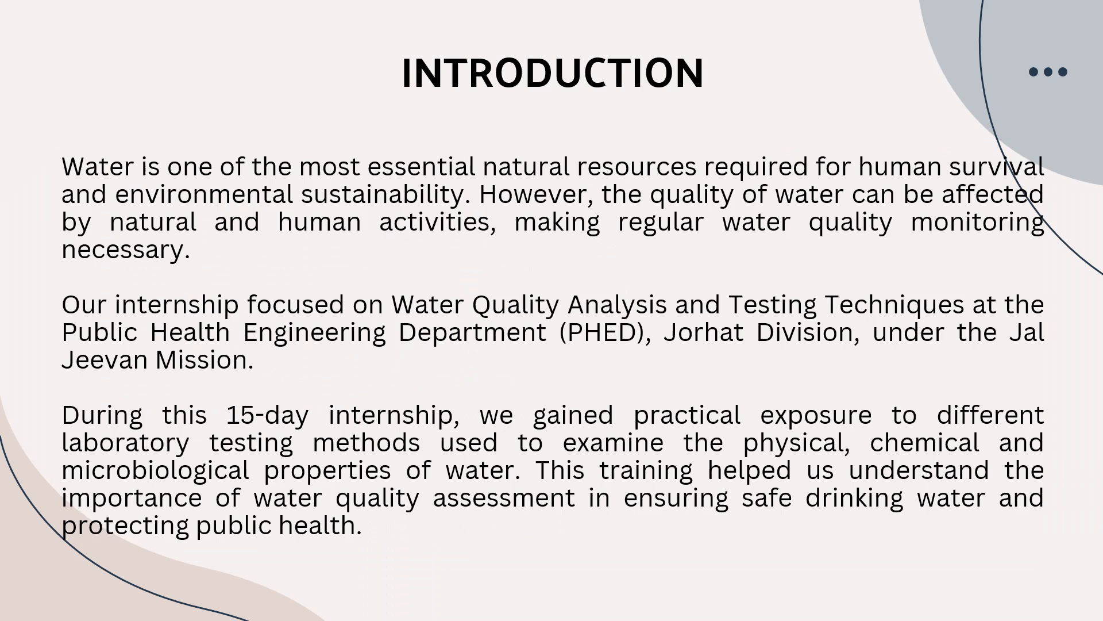
{"action": "left_click", "coordinate": [984, 284]}
{"action": "left_click", "coordinate": [984, 284]}
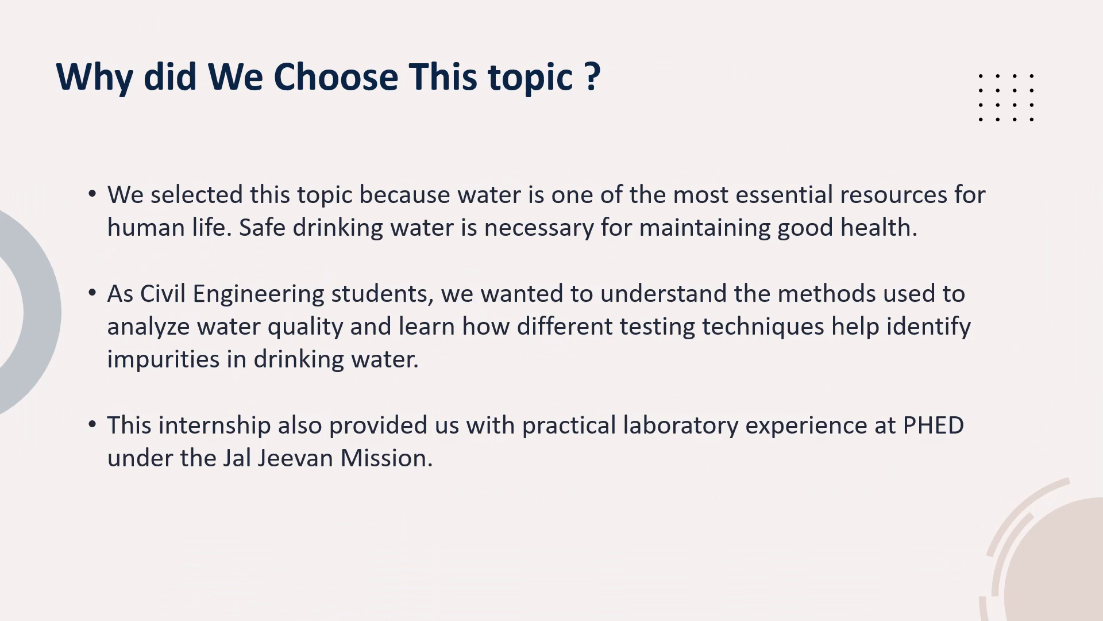
{"action": "left_click", "coordinate": [984, 284]}
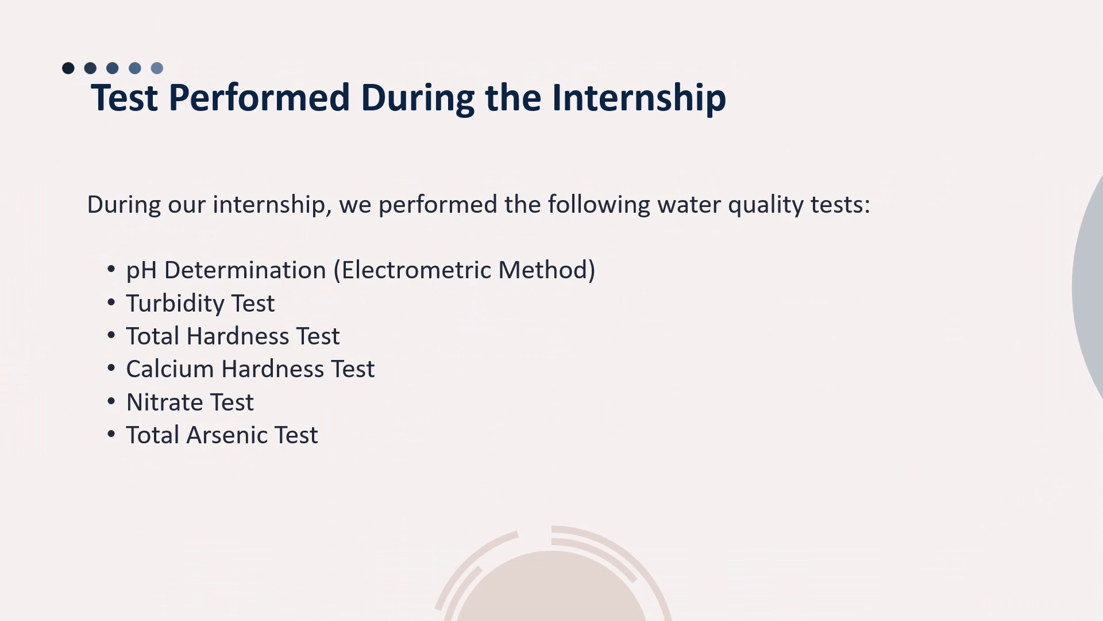
{"action": "left_click", "coordinate": [984, 284]}
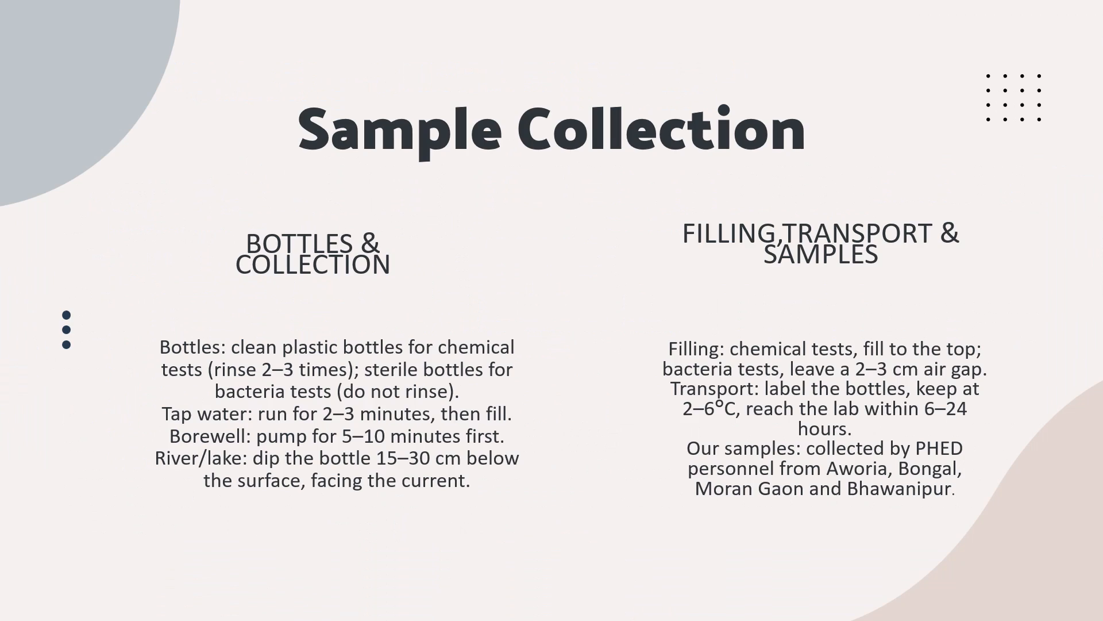
{"action": "left_click", "coordinate": [984, 284]}
{"action": "left_click", "coordinate": [984, 284]}
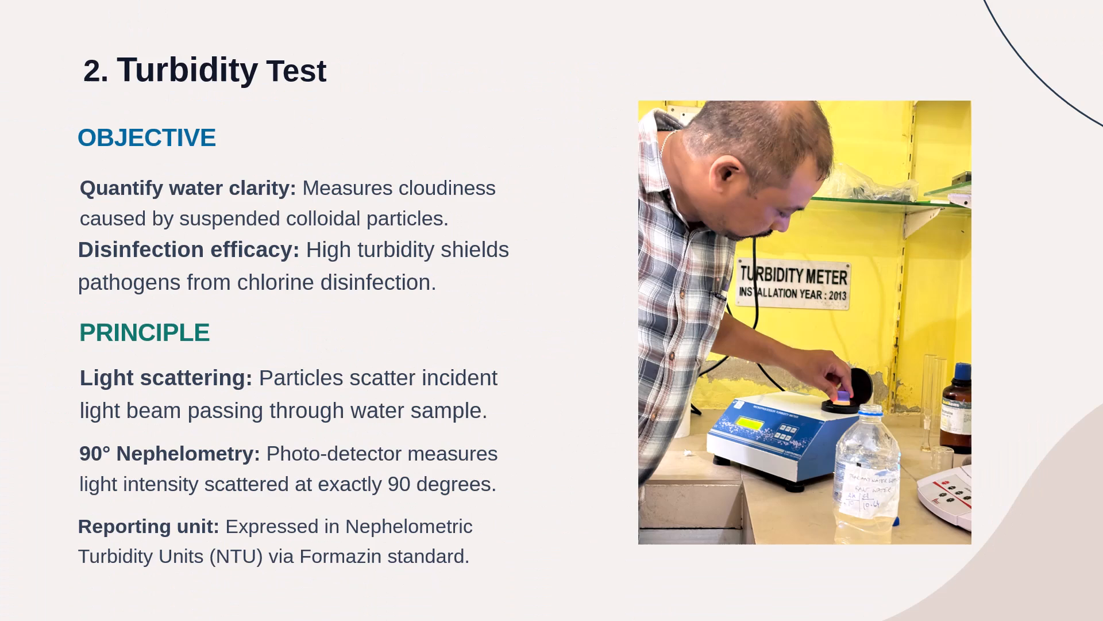
{"action": "left_click", "coordinate": [984, 284]}
{"action": "left_click", "coordinate": [984, 284]}
{"action": "left_click", "coordinate": [984, 284]}
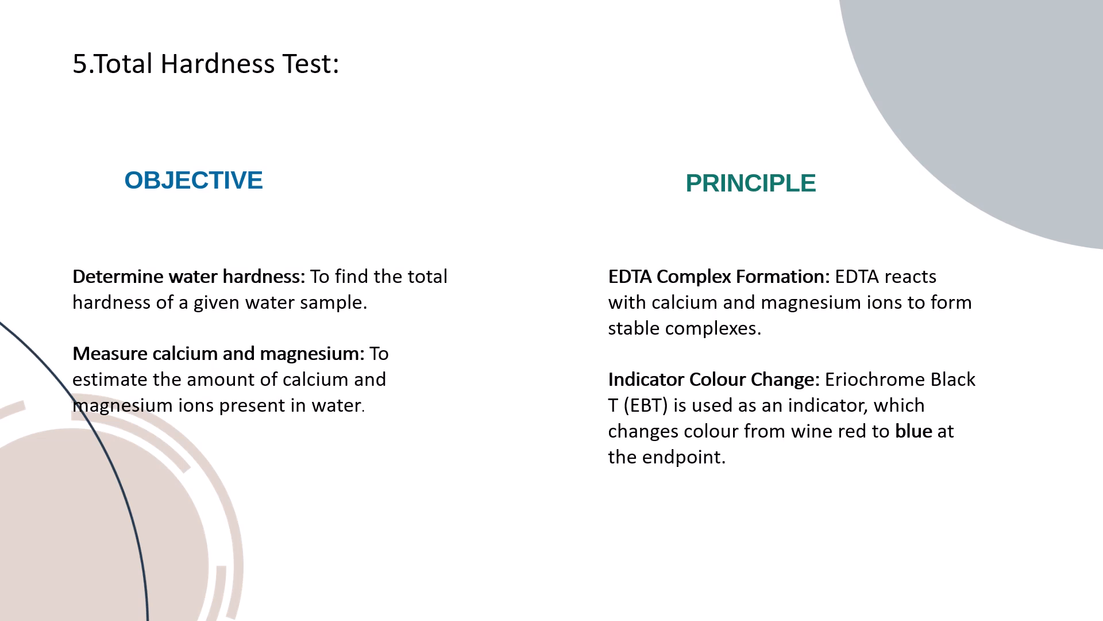
{"action": "left_click", "coordinate": [984, 284]}
{"action": "left_click", "coordinate": [984, 284]}
{"action": "left_click", "coordinate": [984, 284]}
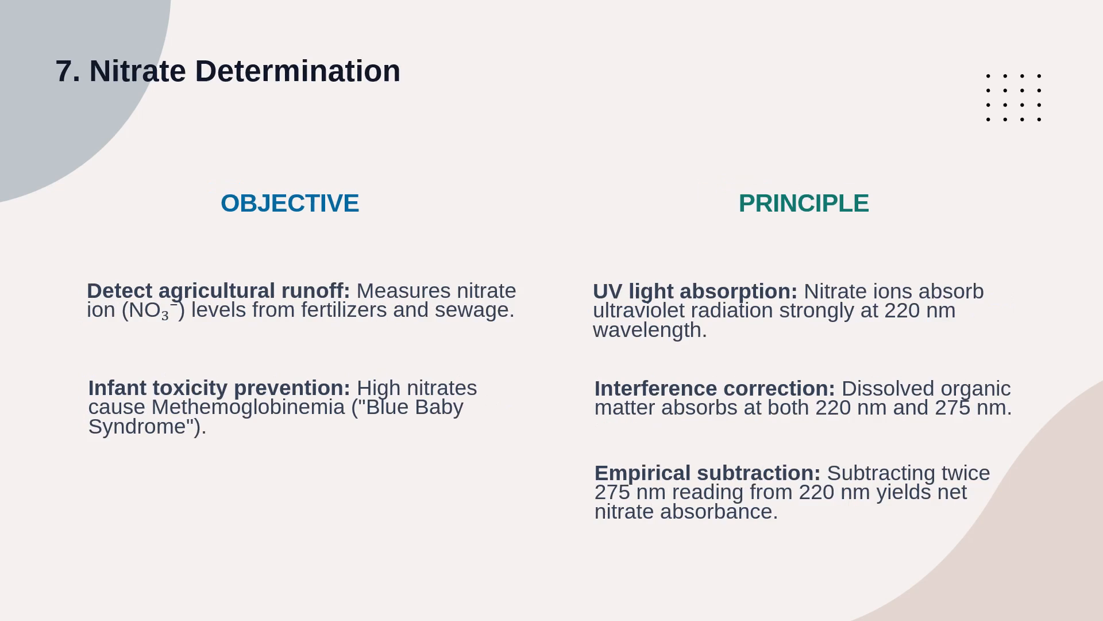
{"action": "left_click", "coordinate": [984, 284]}
{"action": "triple_click", "coordinate": [984, 284]}
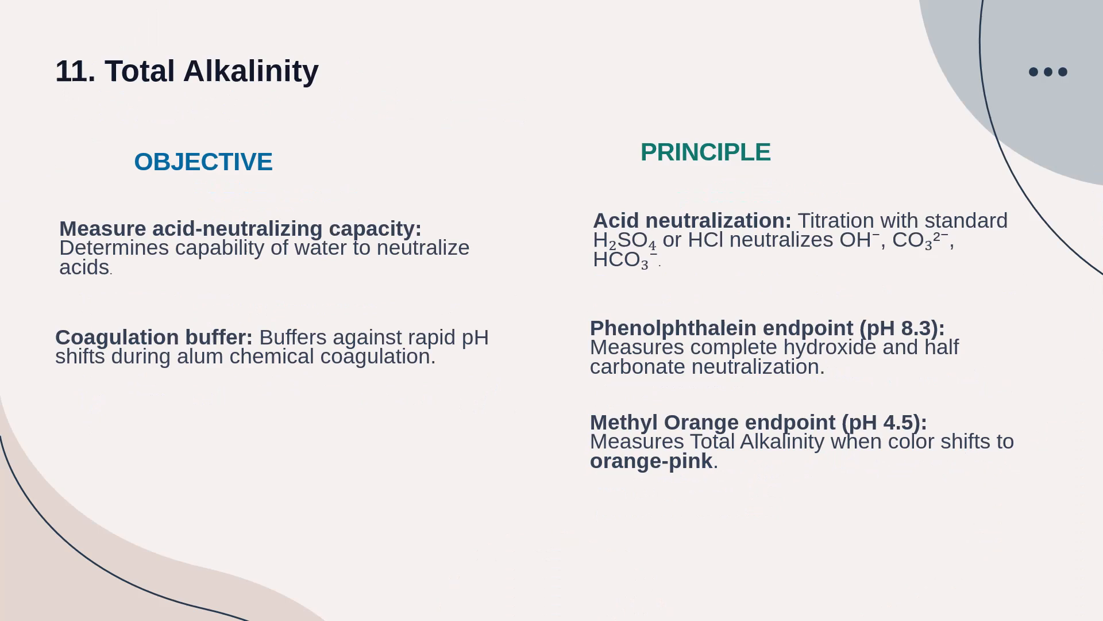
{"action": "left_click", "coordinate": [984, 284]}
{"action": "left_click", "coordinate": [984, 284]}
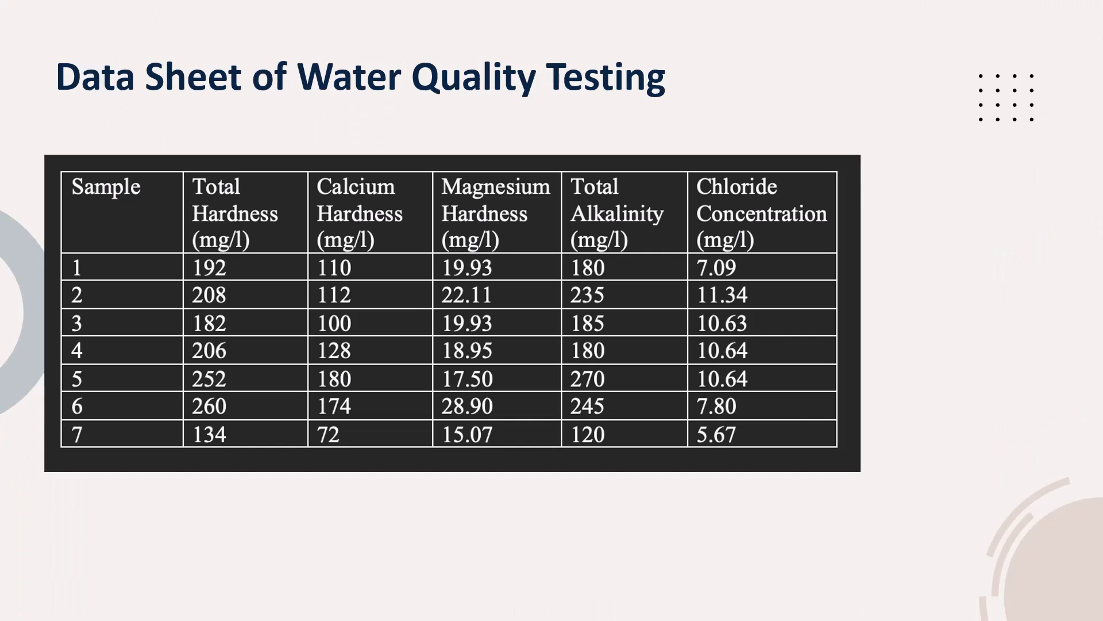
{"action": "key", "text": "Escape"}
Browse the water quality testing slides from the Microbiological Test slide back to the "Why did We Choose This topic ?" slide.
{"action": "left_click", "coordinate": [72, 283]}
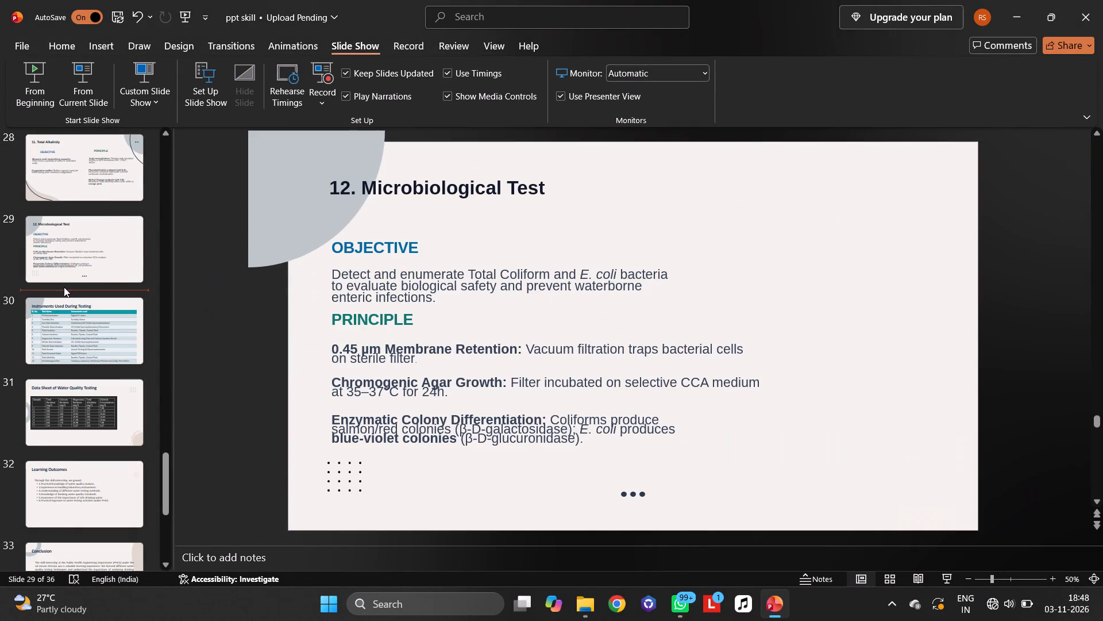
{"action": "left_click", "coordinate": [109, 192]}
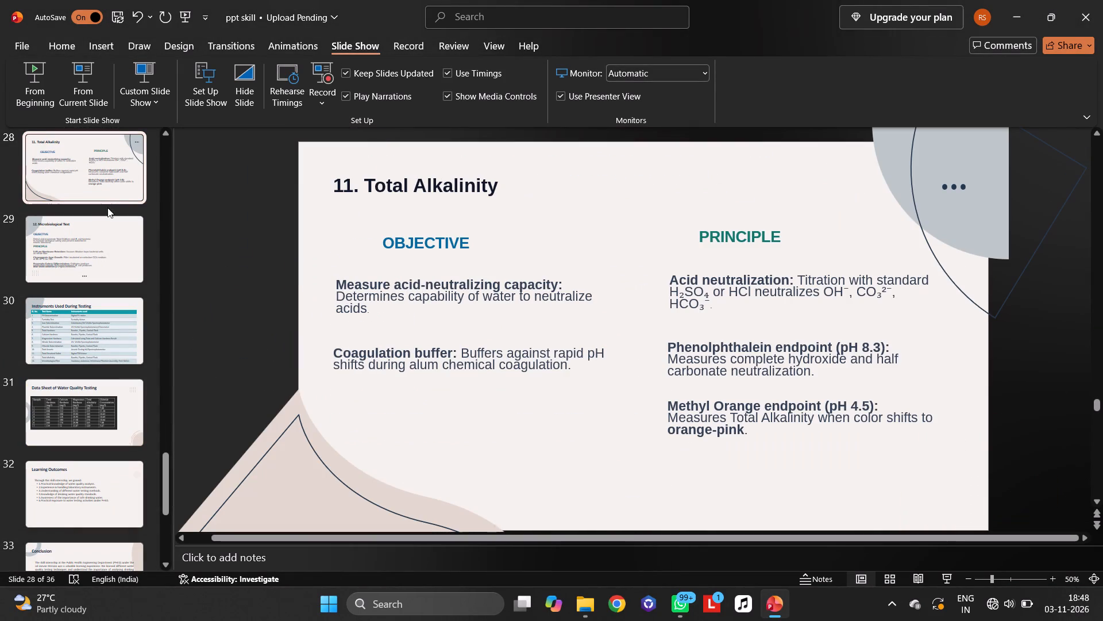
{"action": "left_click", "coordinate": [116, 236]}
{"action": "left_click", "coordinate": [137, 150]}
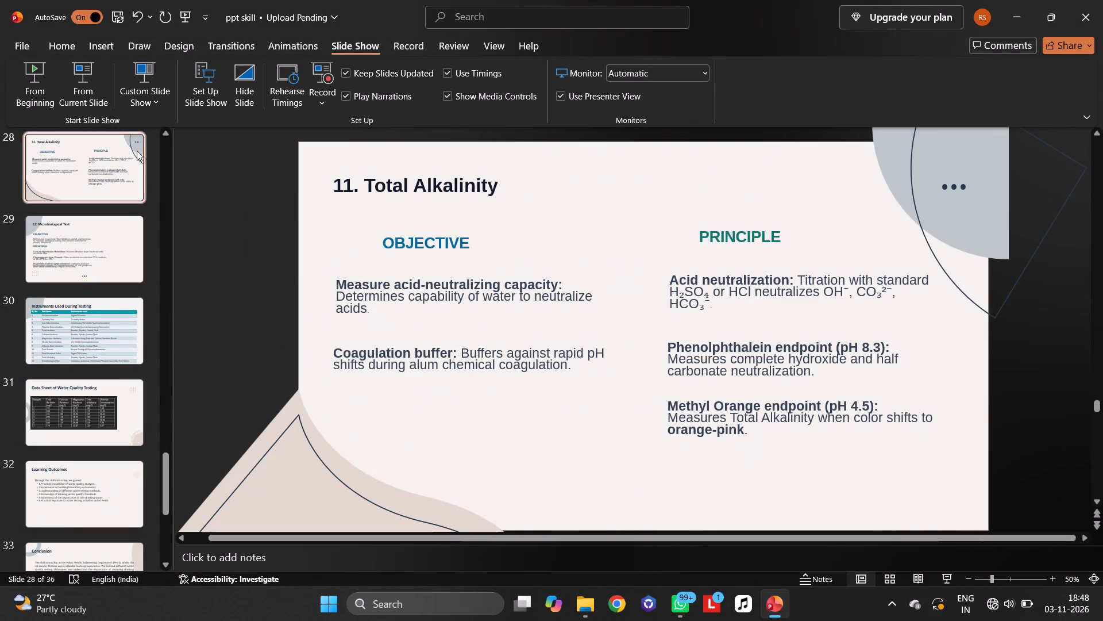
{"action": "left_click_drag", "start_coordinate": [160, 483], "coordinate": [163, 409]}
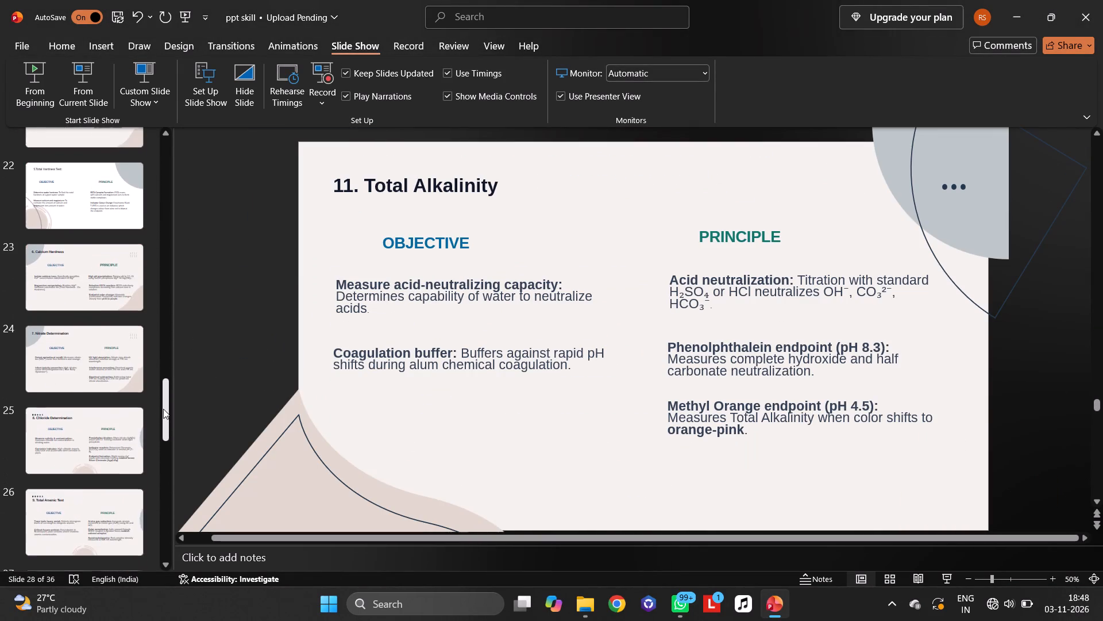
{"action": "left_click", "coordinate": [116, 393]}
{"action": "left_click", "coordinate": [84, 290]}
{"action": "left_click", "coordinate": [99, 221]}
{"action": "scroll", "coordinate": [107, 194], "scroll_direction": "down", "scroll_amount": 2}
{"action": "scroll", "coordinate": [107, 194], "scroll_direction": "up", "scroll_amount": 2}
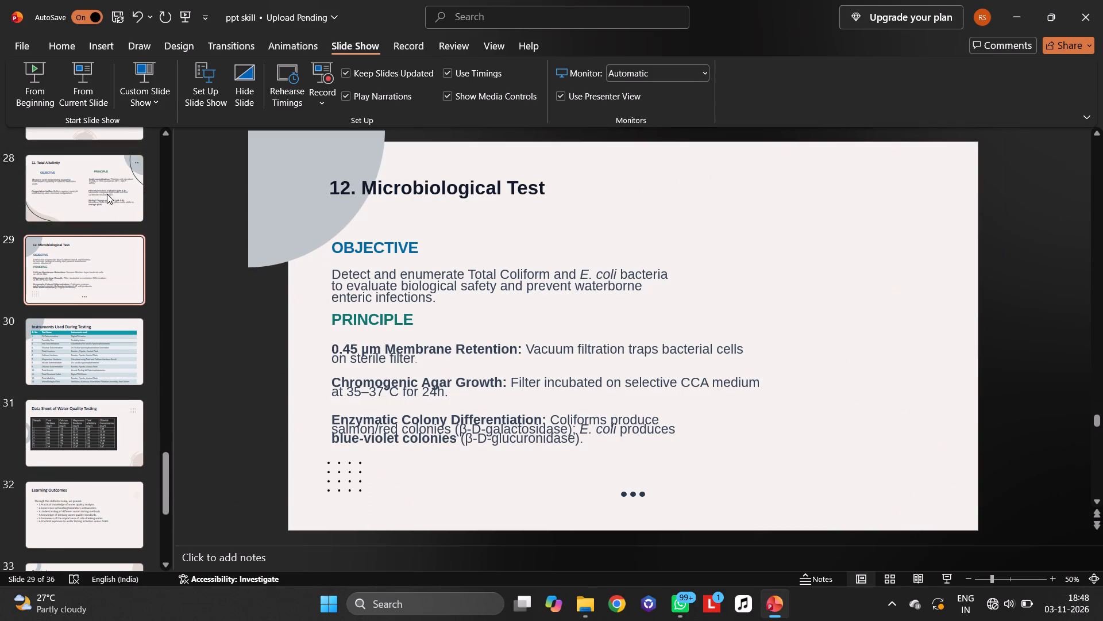
{"action": "scroll", "coordinate": [107, 194], "scroll_direction": "up", "scroll_amount": 2}
{"action": "scroll", "coordinate": [107, 194], "scroll_direction": "down", "scroll_amount": 1}
{"action": "scroll", "coordinate": [107, 194], "scroll_direction": "up", "scroll_amount": 1}
{"action": "scroll", "coordinate": [107, 194], "scroll_direction": "down", "scroll_amount": 1}
{"action": "scroll", "coordinate": [107, 194], "scroll_direction": "up", "scroll_amount": 1}
{"action": "scroll", "coordinate": [107, 194], "scroll_direction": "down", "scroll_amount": 4}
{"action": "left_click_drag", "start_coordinate": [165, 518], "coordinate": [168, 374]}
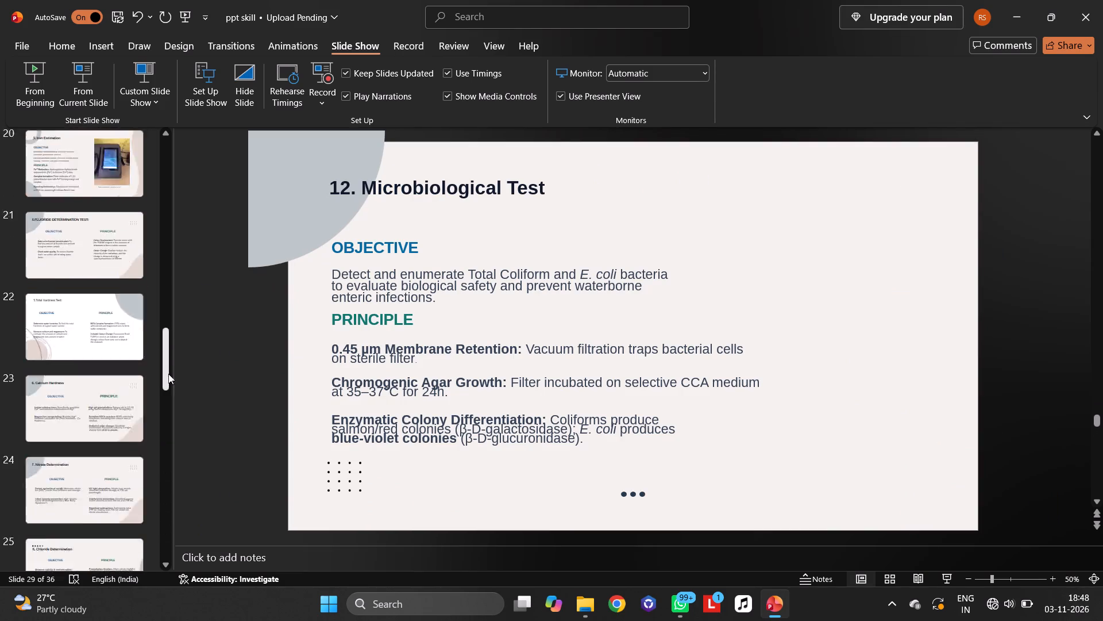
{"action": "left_click_drag", "start_coordinate": [168, 374], "coordinate": [171, 309]}
{"action": "left_click", "coordinate": [76, 352]}
{"action": "left_click", "coordinate": [71, 440]}
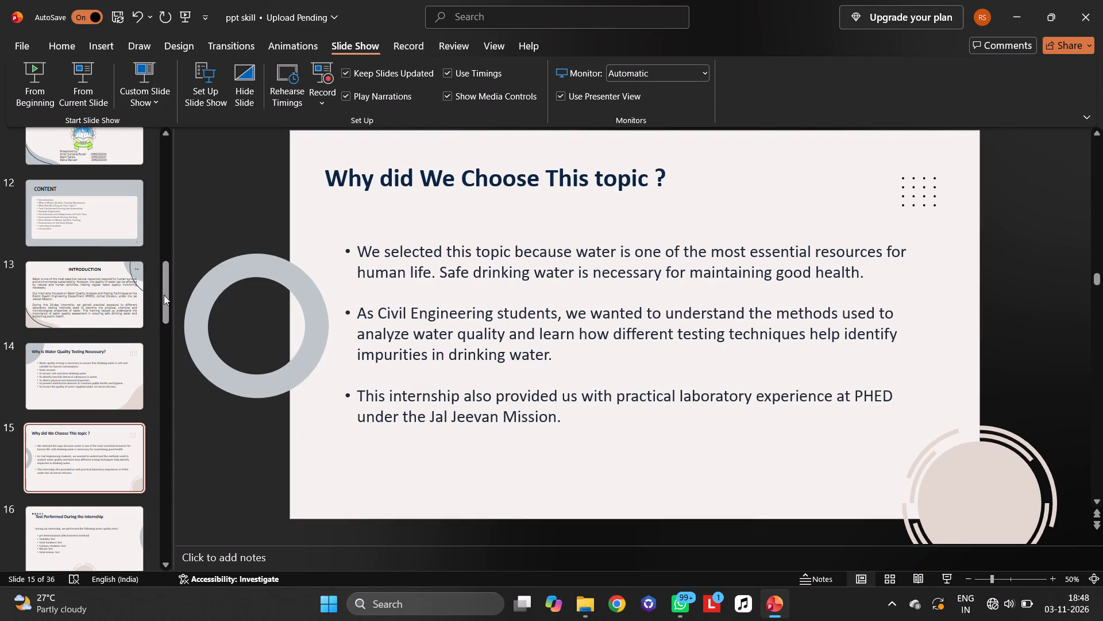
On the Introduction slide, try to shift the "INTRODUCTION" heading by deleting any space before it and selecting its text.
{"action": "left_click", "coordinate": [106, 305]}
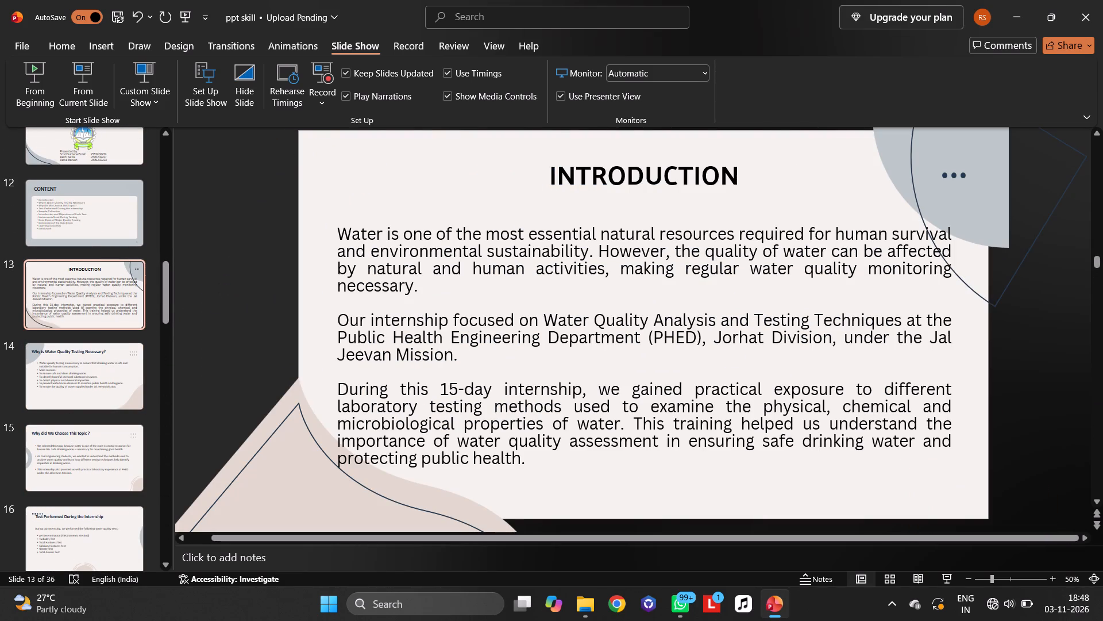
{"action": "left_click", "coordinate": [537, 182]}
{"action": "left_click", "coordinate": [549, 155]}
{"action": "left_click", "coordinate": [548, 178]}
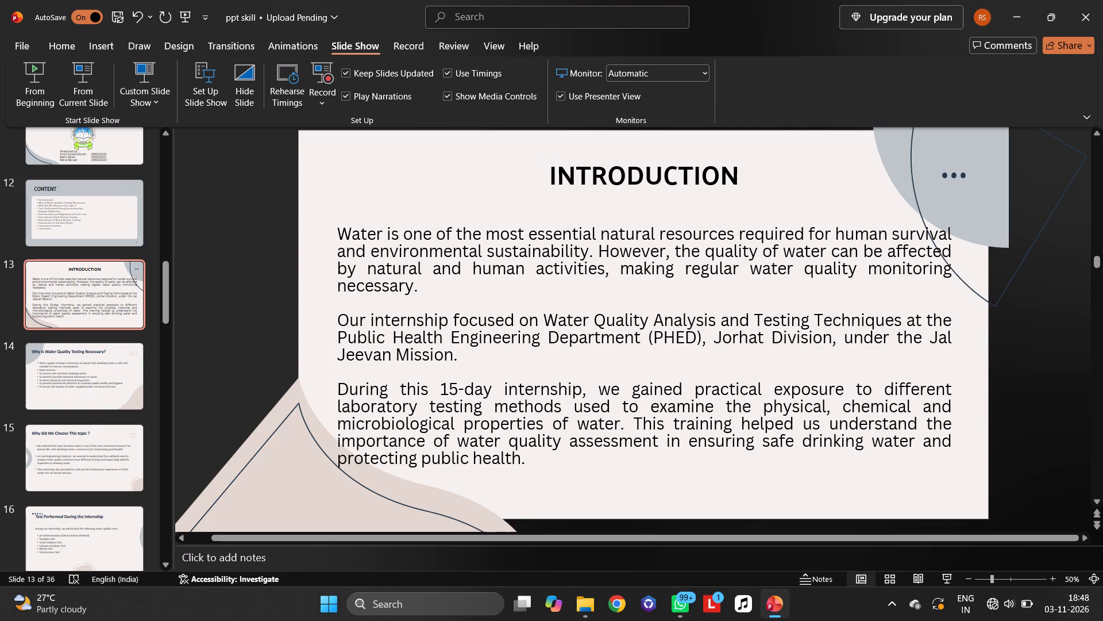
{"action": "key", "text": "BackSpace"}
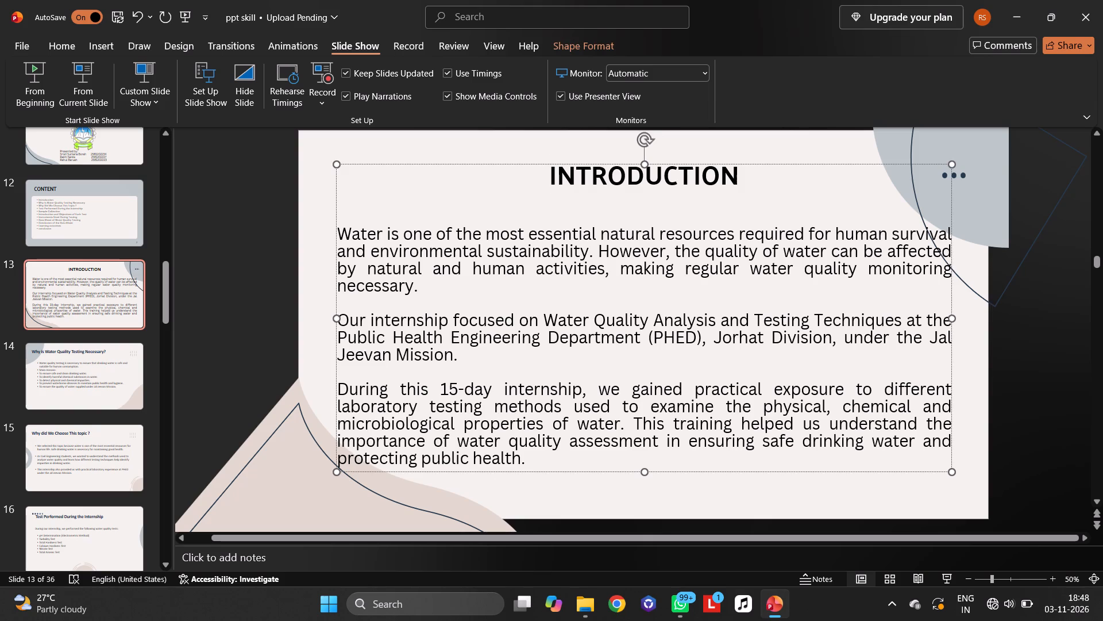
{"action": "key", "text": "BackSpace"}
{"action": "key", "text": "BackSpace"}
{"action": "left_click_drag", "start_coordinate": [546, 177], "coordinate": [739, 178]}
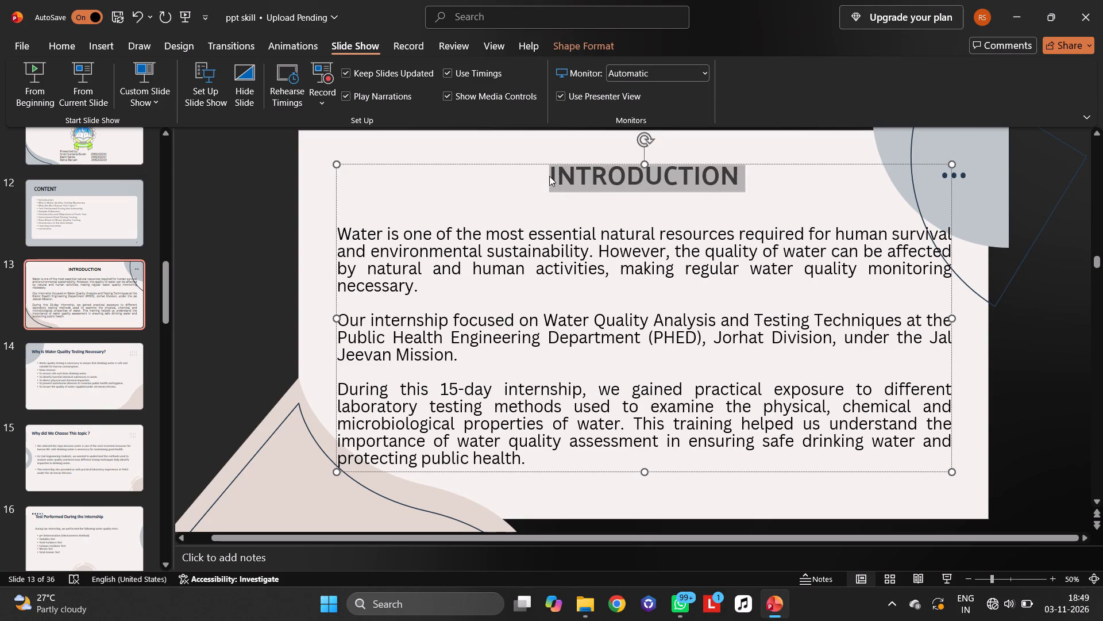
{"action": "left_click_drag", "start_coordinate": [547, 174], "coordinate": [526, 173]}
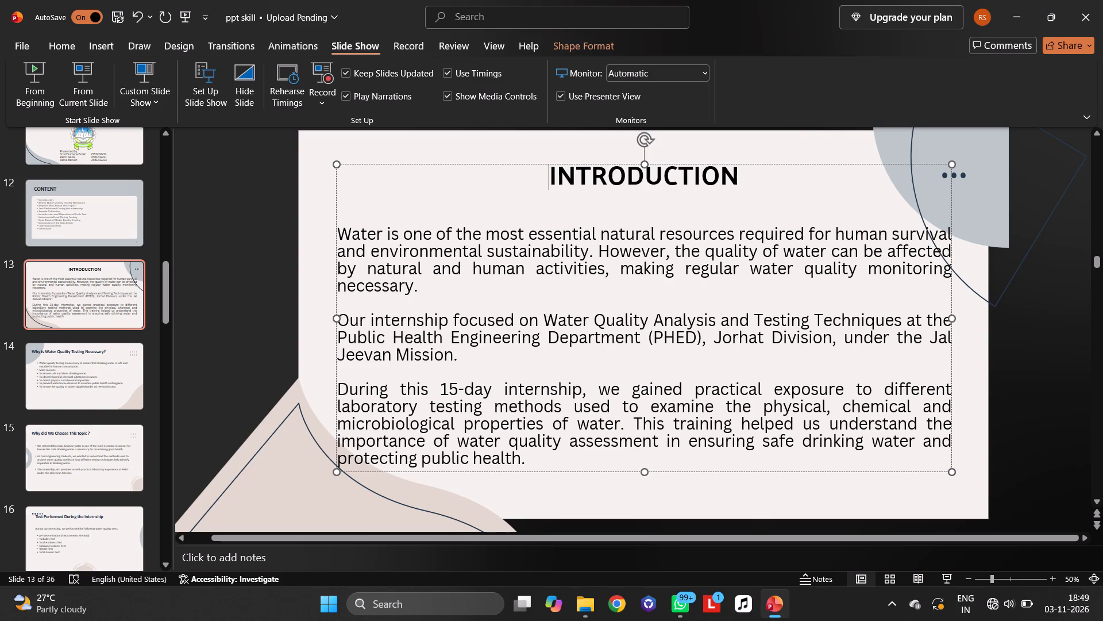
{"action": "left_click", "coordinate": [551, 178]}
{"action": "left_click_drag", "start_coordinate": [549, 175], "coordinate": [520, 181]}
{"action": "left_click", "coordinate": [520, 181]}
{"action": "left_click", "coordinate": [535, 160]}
Slightly enlarge the Introduction slide's text box outward from its upper-left corner.
{"action": "left_click", "coordinate": [334, 162]}
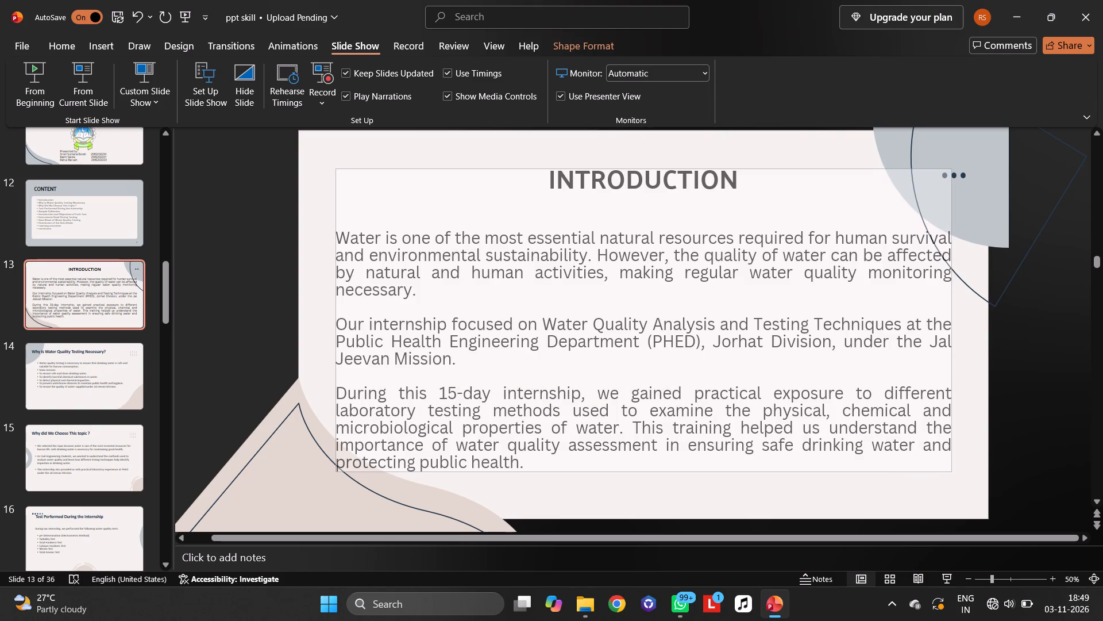
On the "Why is Water Quality Testing Necessary?" slide, move the empty box grouped with the title down below the bulleted list.
{"action": "left_click", "coordinate": [74, 366]}
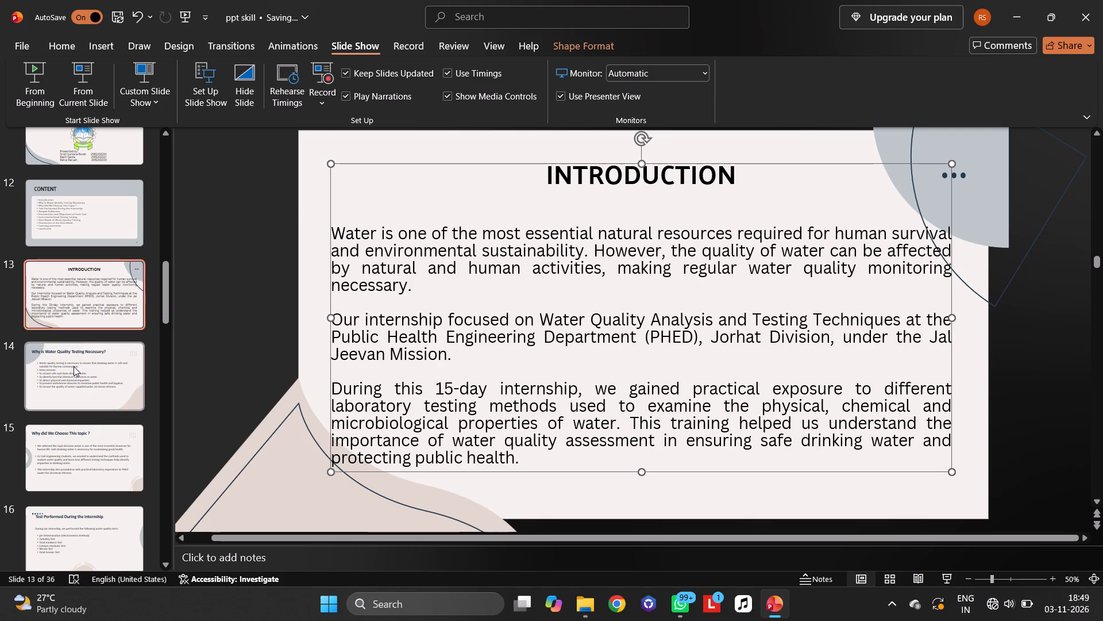
{"action": "left_click", "coordinate": [252, 177]}
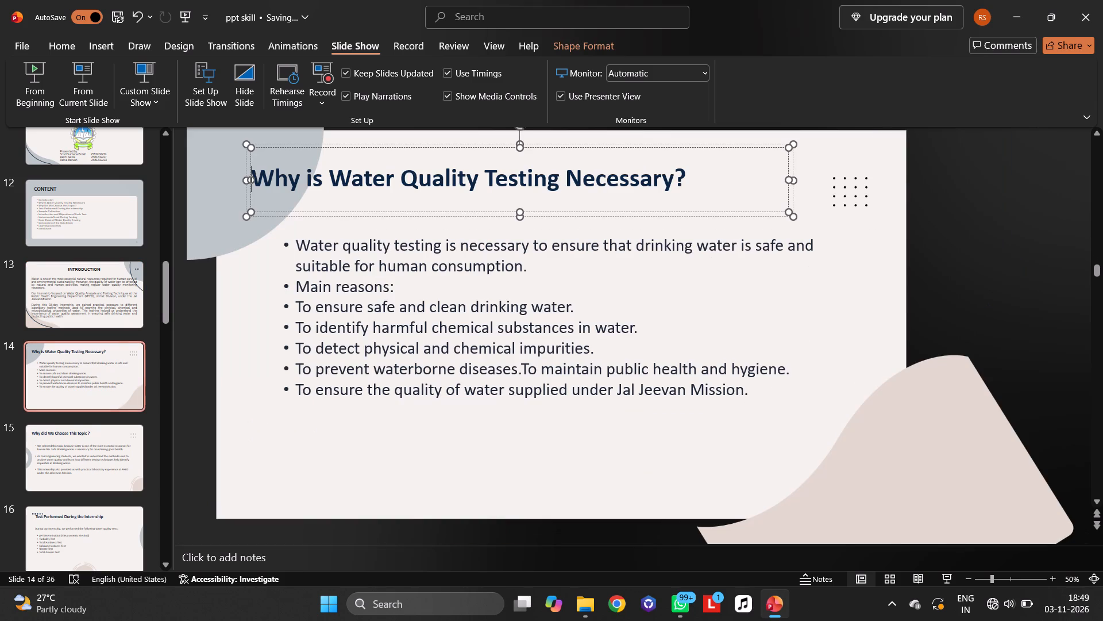
{"action": "left_click_drag", "start_coordinate": [253, 175], "coordinate": [265, 177]}
{"action": "left_click", "coordinate": [435, 212]}
{"action": "left_click_drag", "start_coordinate": [691, 172], "coordinate": [705, 172]}
{"action": "left_click_drag", "start_coordinate": [687, 172], "coordinate": [695, 173]}
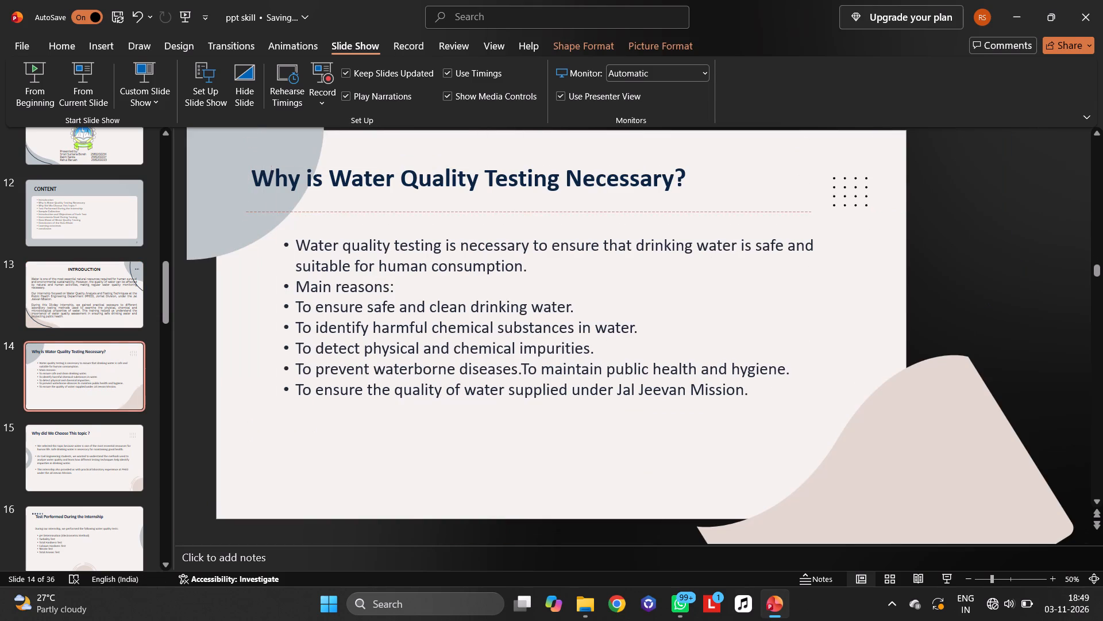
{"action": "left_click_drag", "start_coordinate": [695, 173], "coordinate": [707, 173]}
{"action": "left_click_drag", "start_coordinate": [673, 195], "coordinate": [708, 194]}
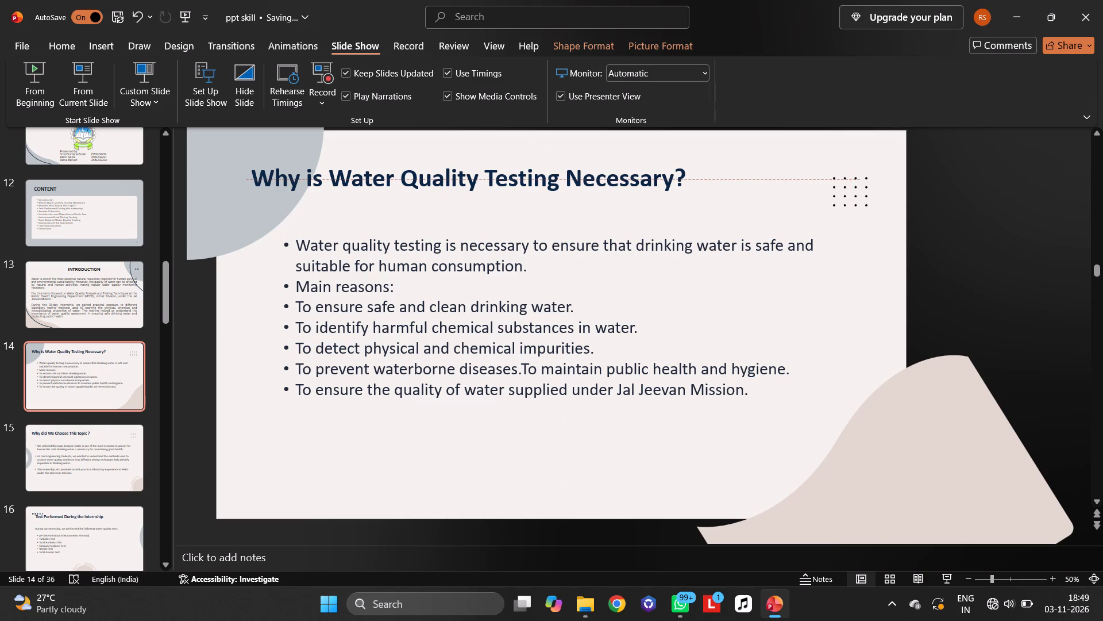
{"action": "left_click_drag", "start_coordinate": [708, 194], "coordinate": [701, 304]}
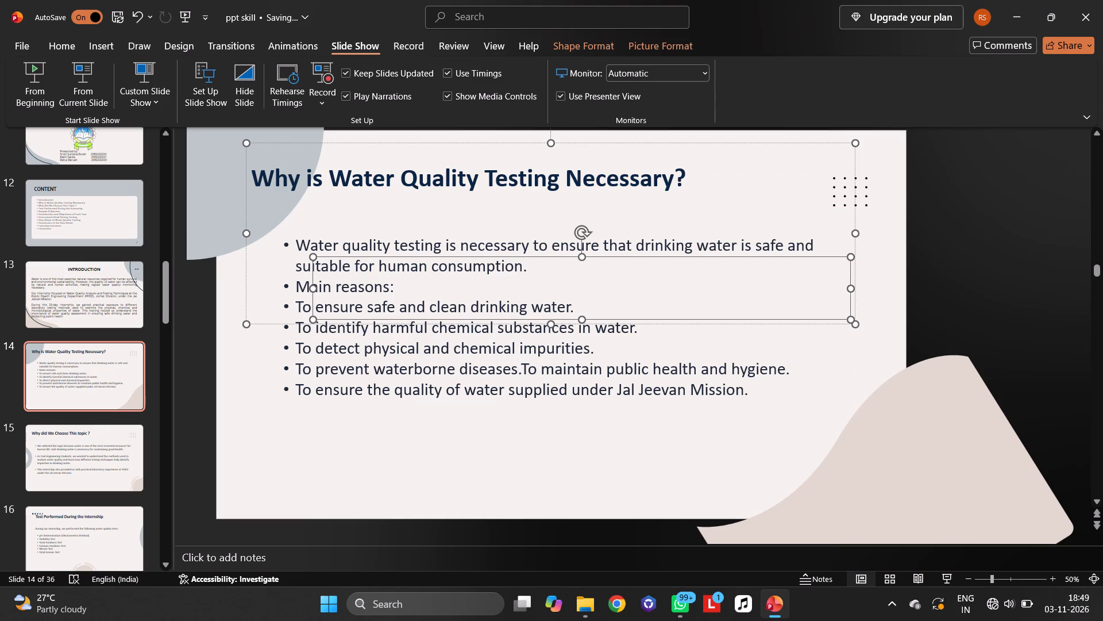
{"action": "left_click_drag", "start_coordinate": [777, 295], "coordinate": [813, 358]}
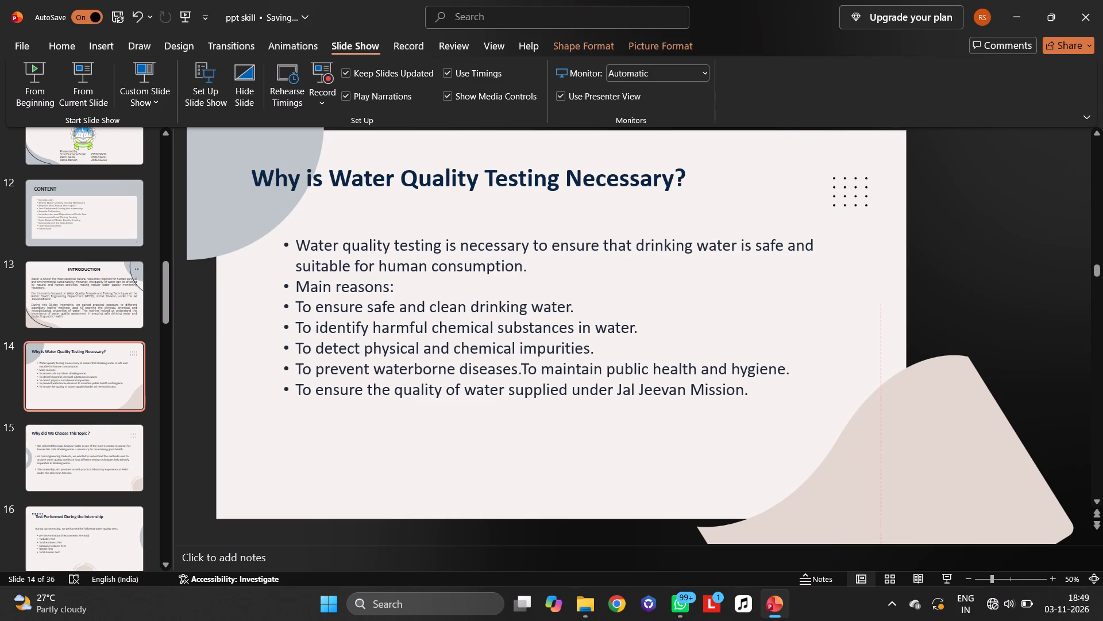
{"action": "left_click_drag", "start_coordinate": [813, 358], "coordinate": [673, 454]}
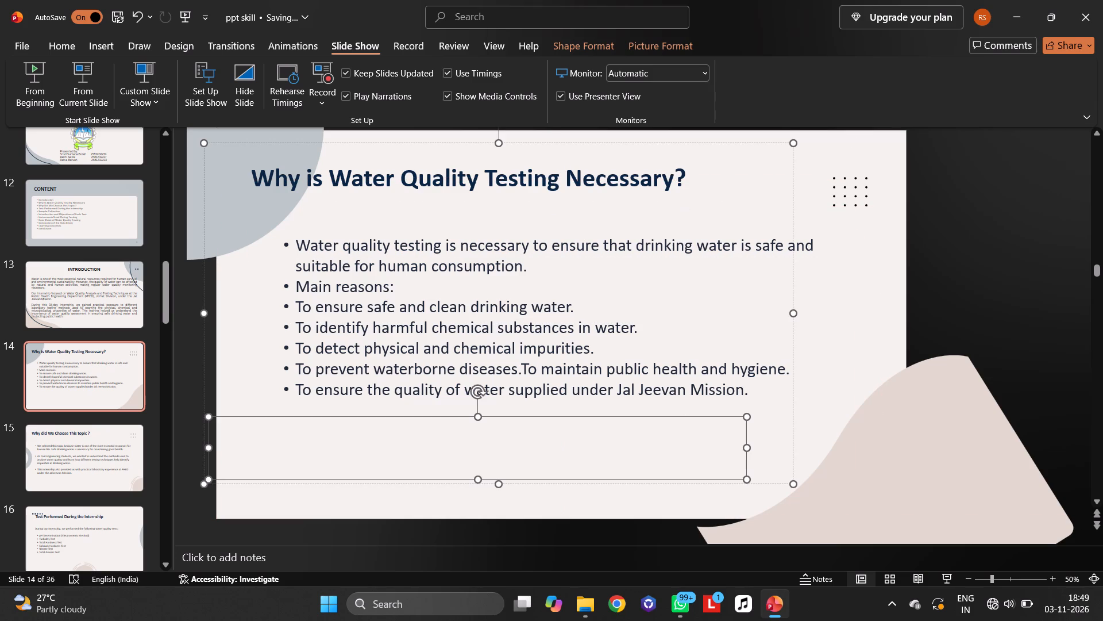
{"action": "left_click_drag", "start_coordinate": [693, 182], "coordinate": [725, 181]}
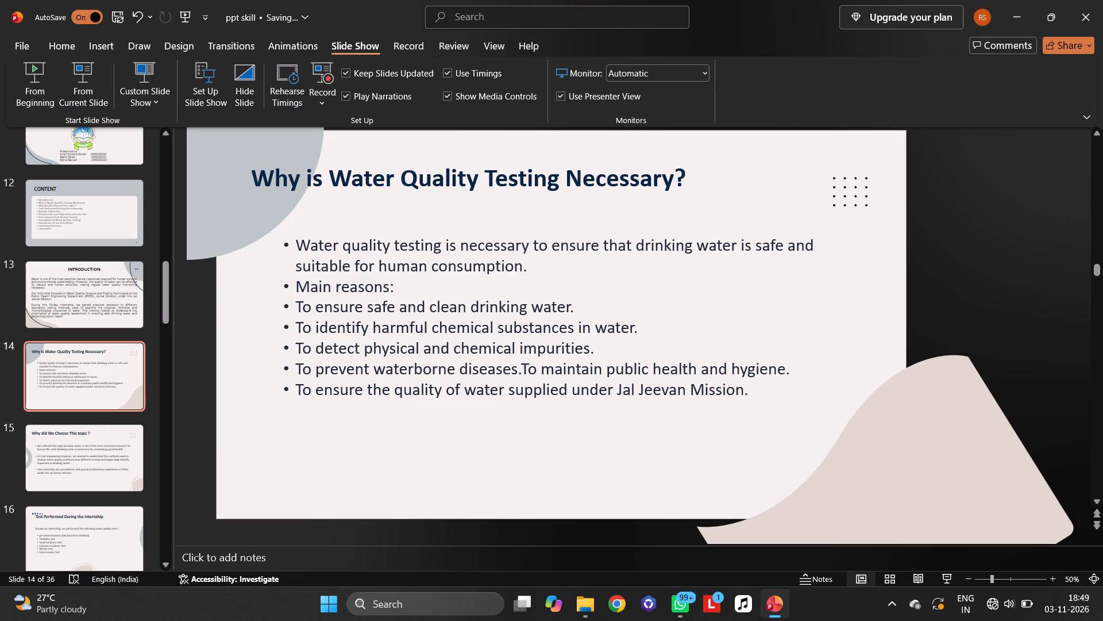
Move the decorative corner circle aside, shift the slide title slightly to the right, and put the circle back in the corner.
{"action": "left_click_drag", "start_coordinate": [230, 192], "coordinate": [141, 216]}
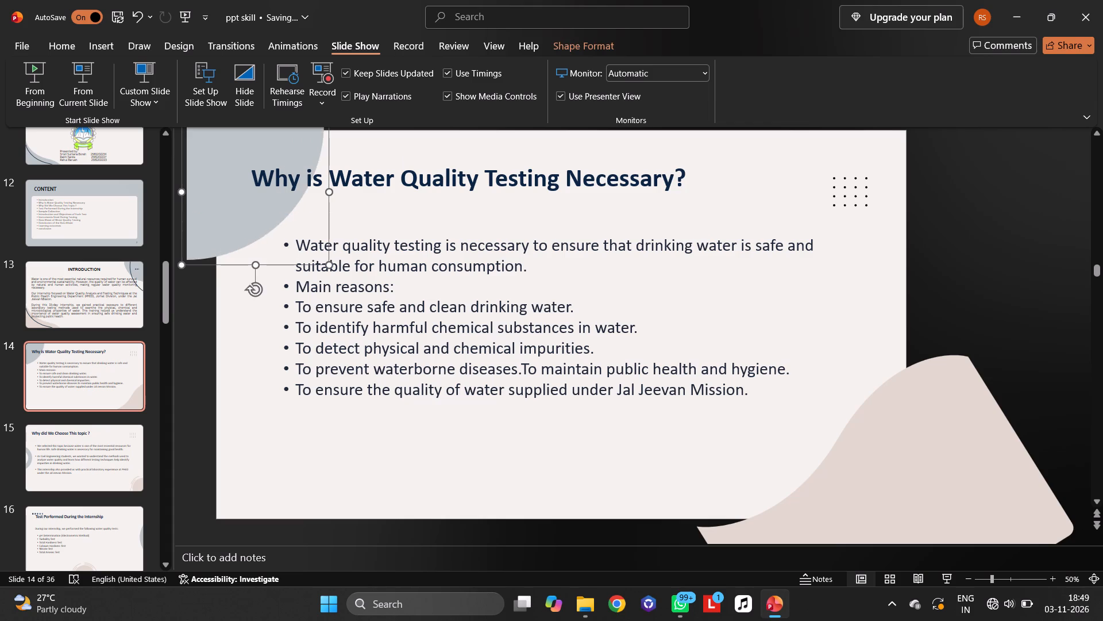
{"action": "left_click_drag", "start_coordinate": [218, 198], "coordinate": [217, 389]}
{"action": "left_click_drag", "start_coordinate": [248, 170], "coordinate": [281, 167]}
{"action": "left_click_drag", "start_coordinate": [205, 346], "coordinate": [230, 154]}
On the "Why did We Choose This topic ?" slide, shift the title right so it lines up with the bullet text.
{"action": "left_click", "coordinate": [90, 447]}
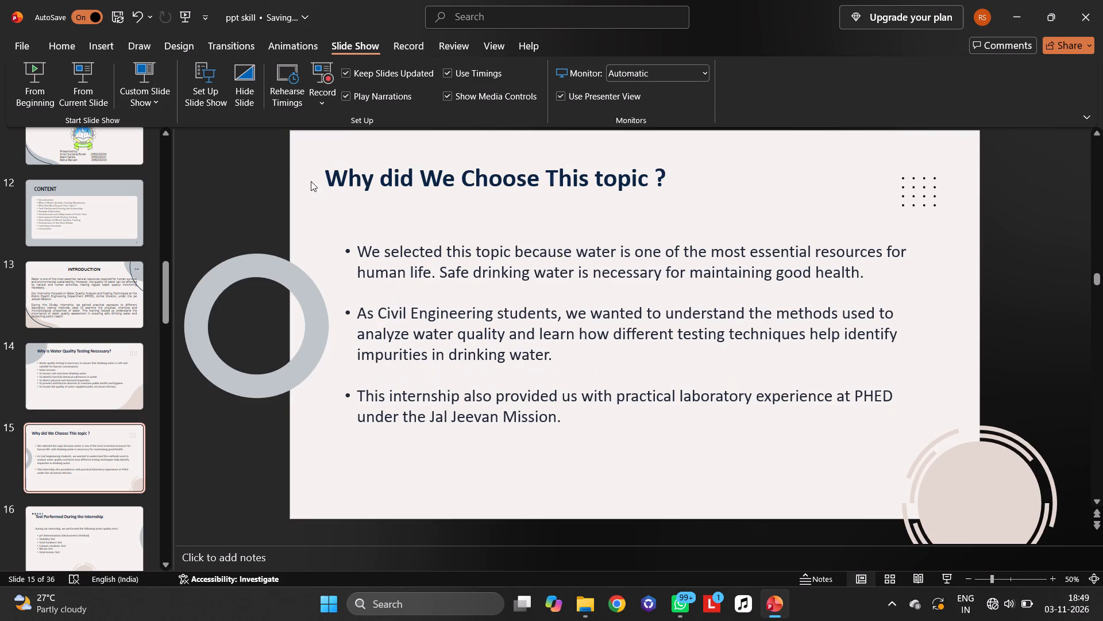
{"action": "left_click", "coordinate": [326, 174]}
{"action": "left_click_drag", "start_coordinate": [321, 174], "coordinate": [337, 175]}
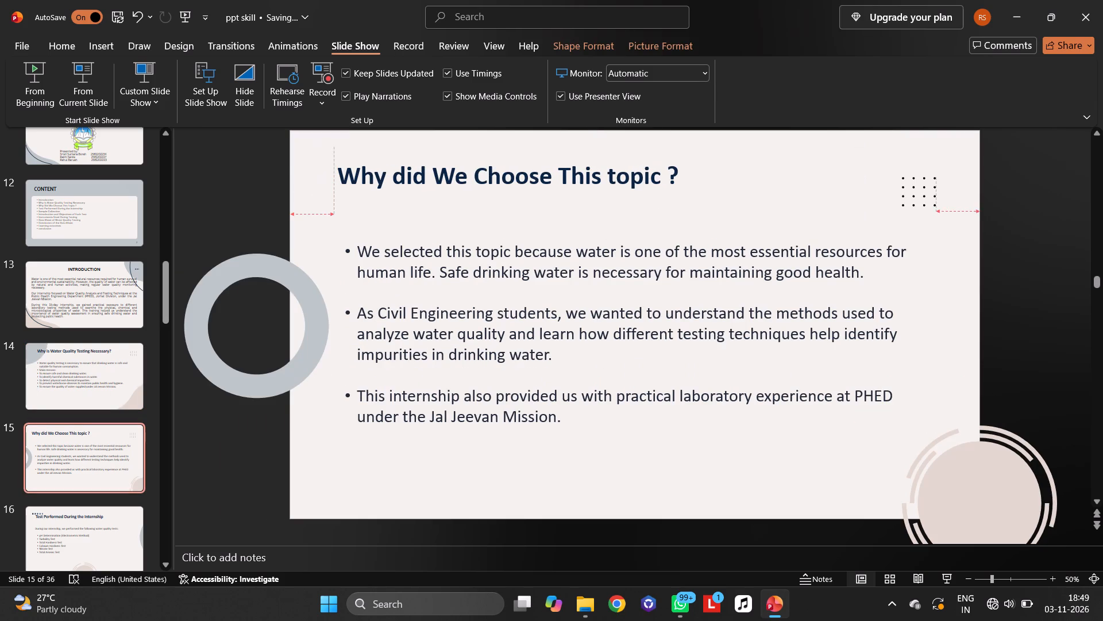
{"action": "left_click_drag", "start_coordinate": [337, 175], "coordinate": [348, 178]}
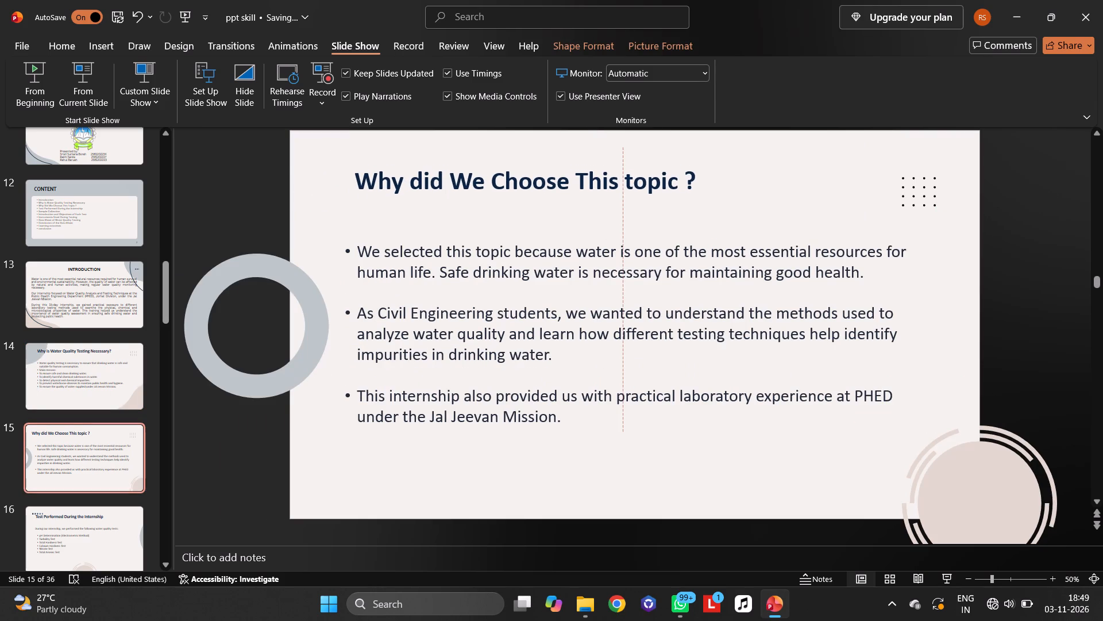
{"action": "left_click_drag", "start_coordinate": [348, 178], "coordinate": [346, 178]}
Delete the row of decorative dots above the title on the "Test Performed During the Internship" slide.
{"action": "left_click", "coordinate": [104, 531]}
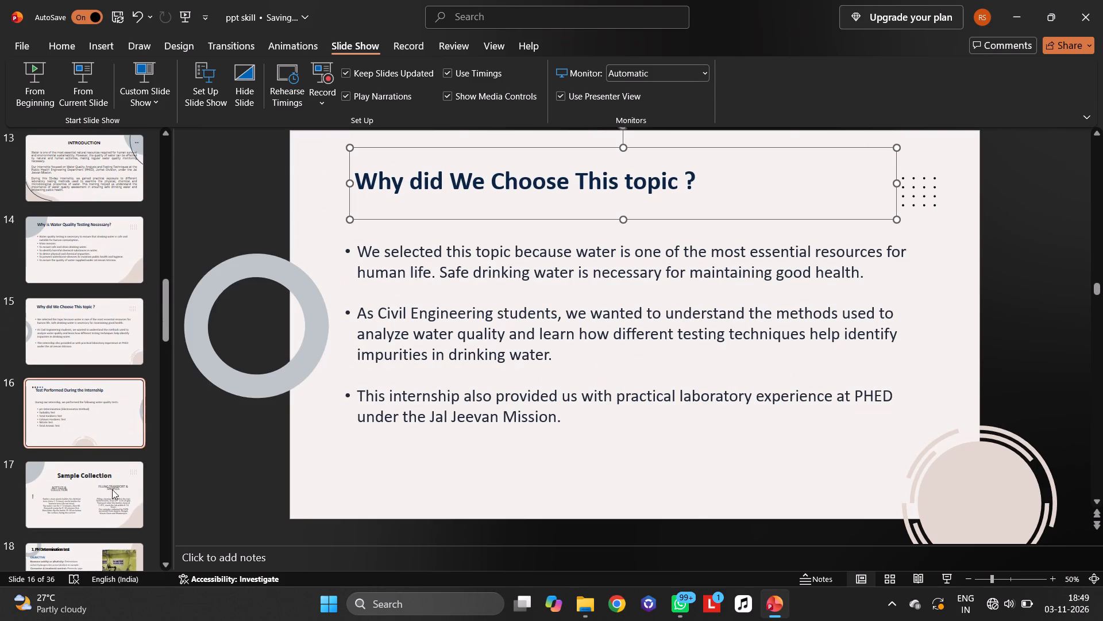
{"action": "left_click_drag", "start_coordinate": [329, 175], "coordinate": [331, 174]}
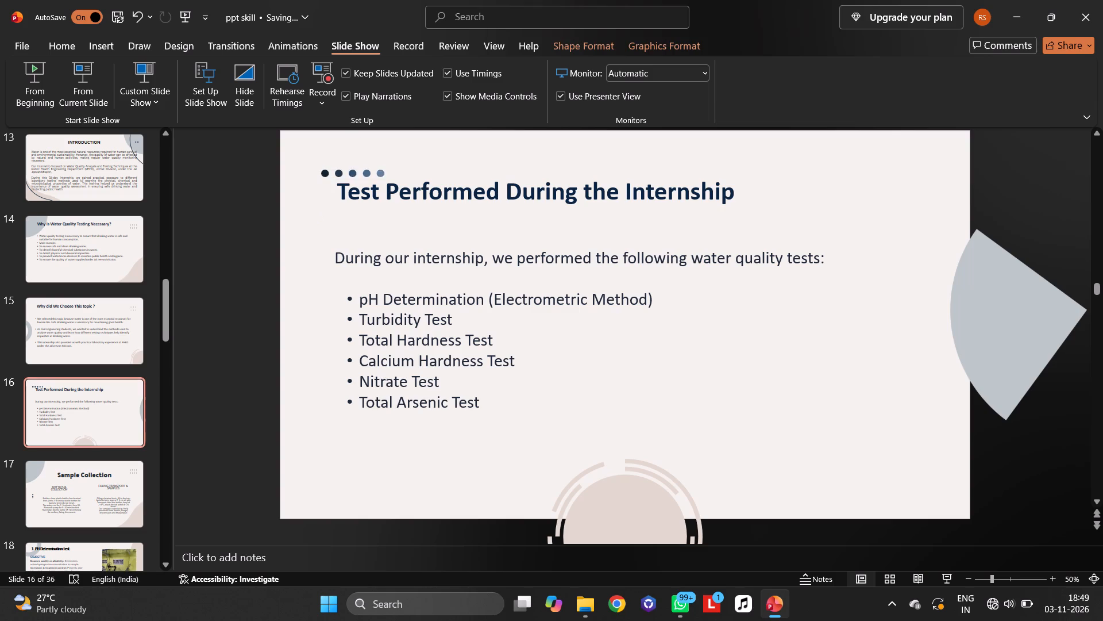
{"action": "left_click_drag", "start_coordinate": [331, 174], "coordinate": [331, 164]}
{"action": "key", "text": "BackSpace"}
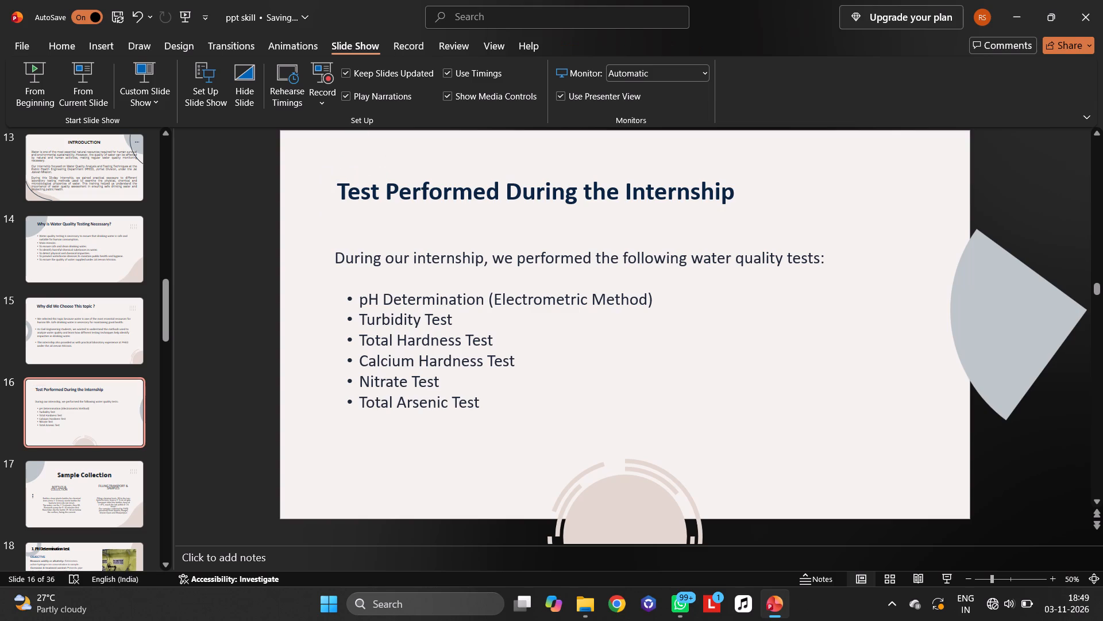
Nudge the text box listing the water quality tests slightly right to line up with the slide title.
{"action": "left_click", "coordinate": [330, 258]}
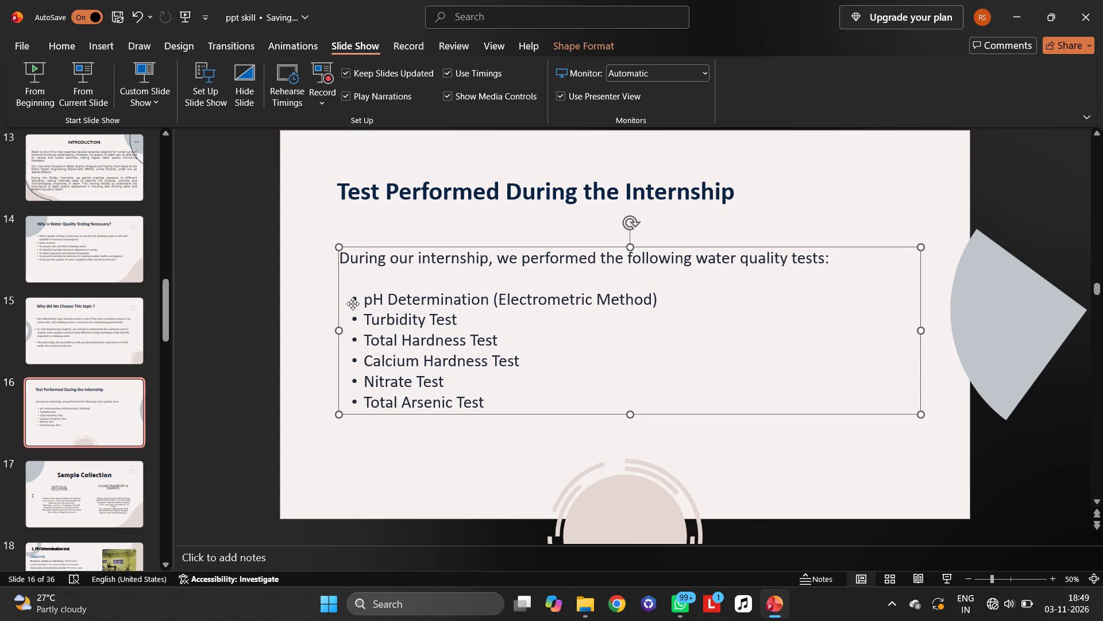
{"action": "left_click", "coordinate": [339, 259]}
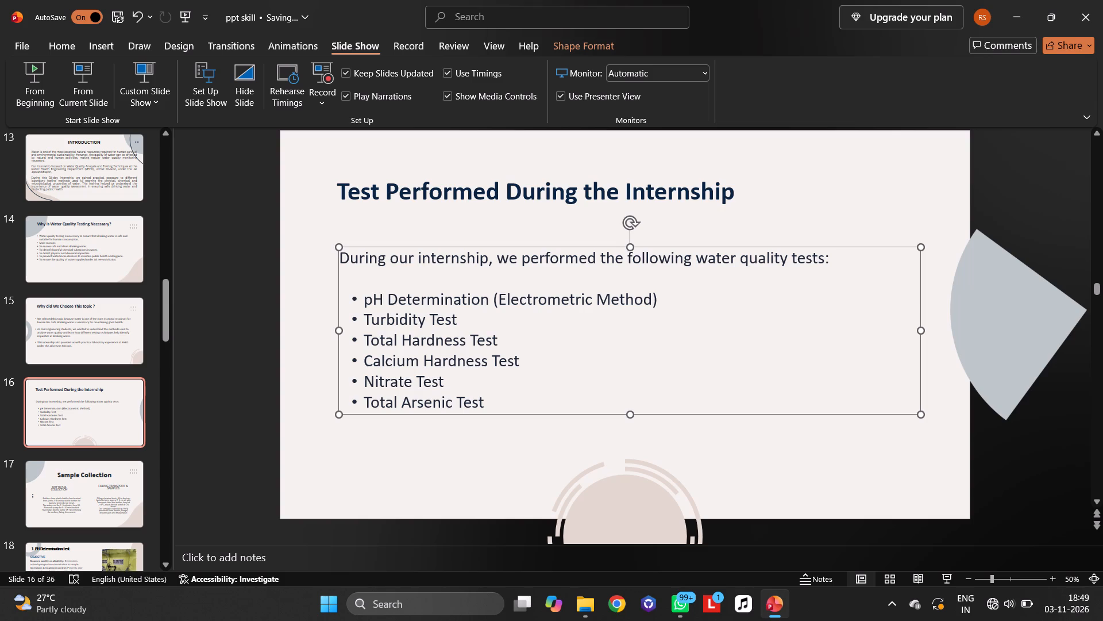
{"action": "left_click", "coordinate": [339, 260]}
Indent the intro line "During our internship, we performed the following water quality tests:" with leading spaces to line up with the bullets.
{"action": "key", "text": "space"}
{"action": "key", "text": "space"}
{"action": "key", "text": "space"}
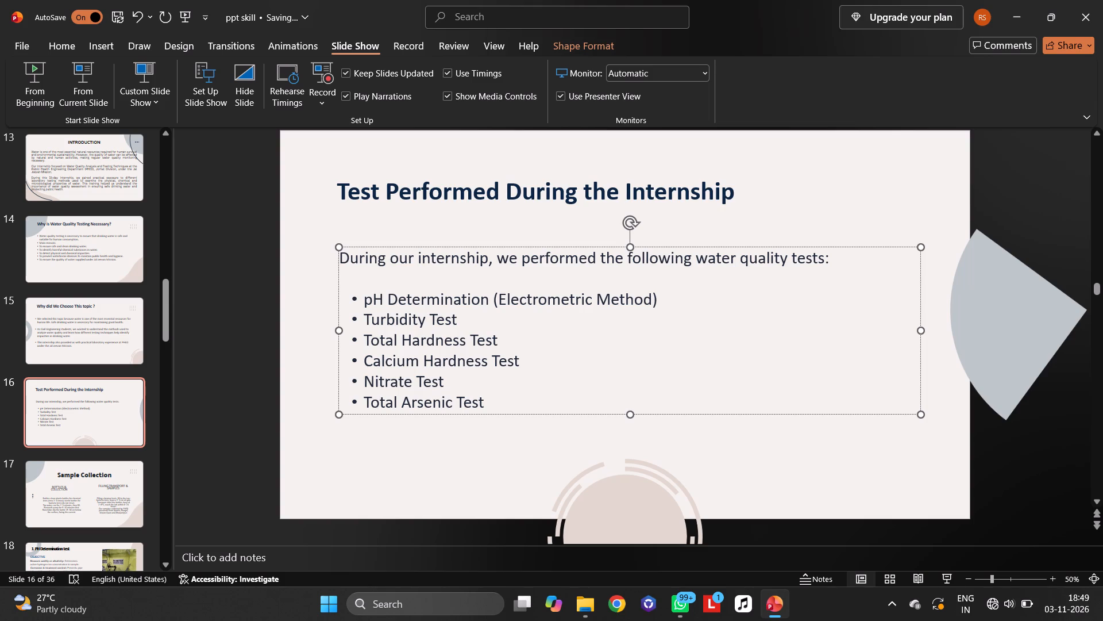
{"action": "left_click", "coordinate": [344, 261]}
{"action": "key", "text": "space"}
{"action": "key", "text": "space"}
{"action": "key", "text": "space"}
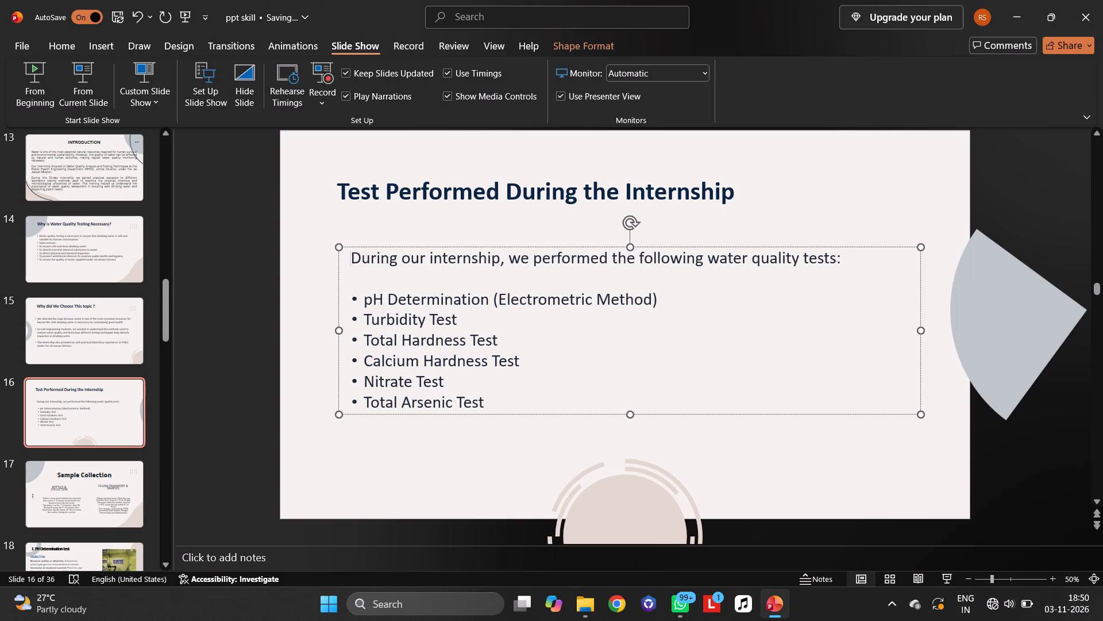
{"action": "key", "text": "space"}
{"action": "key", "text": "space"}
{"action": "key", "text": "BackSpace"}
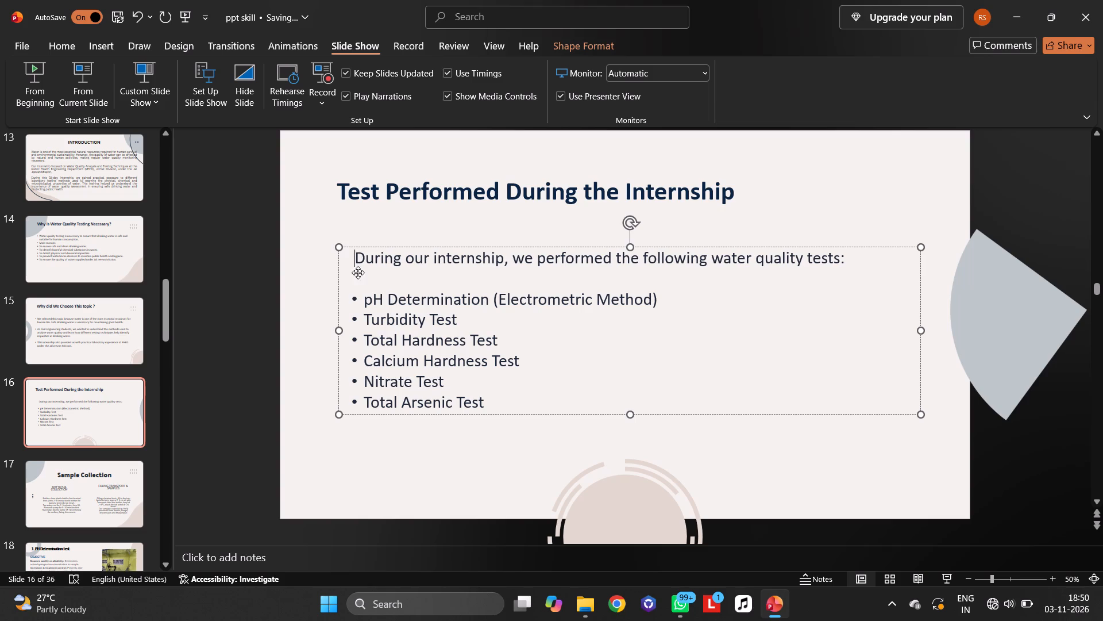
{"action": "left_click", "coordinate": [321, 261]}
{"action": "left_click_drag", "start_coordinate": [350, 258], "coordinate": [344, 258]}
{"action": "left_click", "coordinate": [353, 255]}
{"action": "key", "text": "BackSpace"}
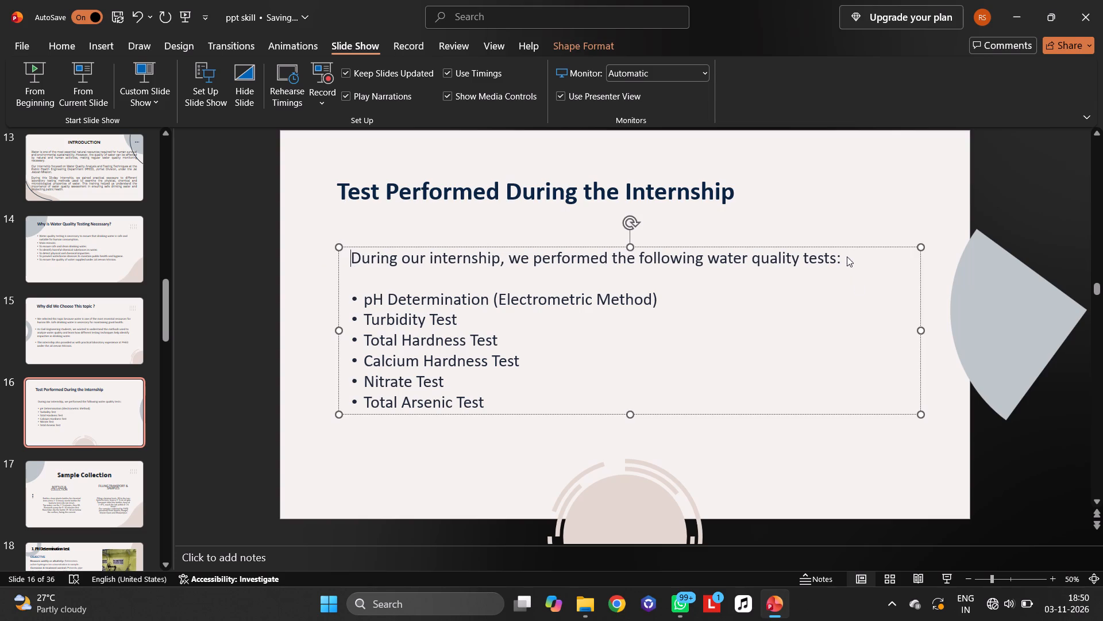
Make the intro line above the list of water quality tests bold.
{"action": "left_click_drag", "start_coordinate": [839, 259], "coordinate": [367, 261]}
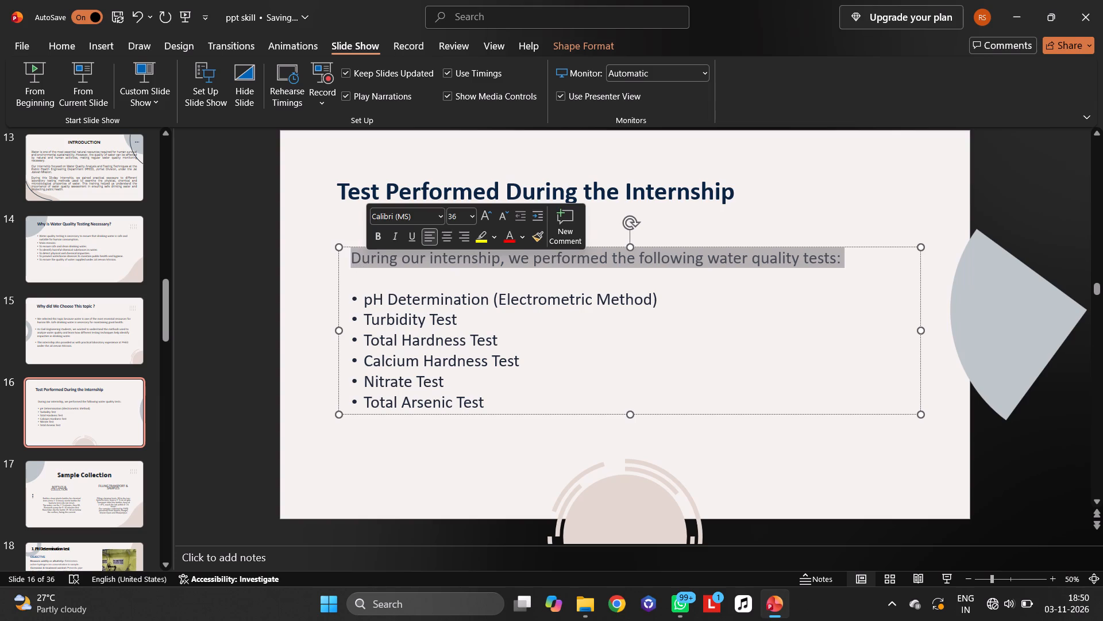
{"action": "left_click", "coordinate": [373, 237]}
{"action": "left_click", "coordinate": [305, 277]}
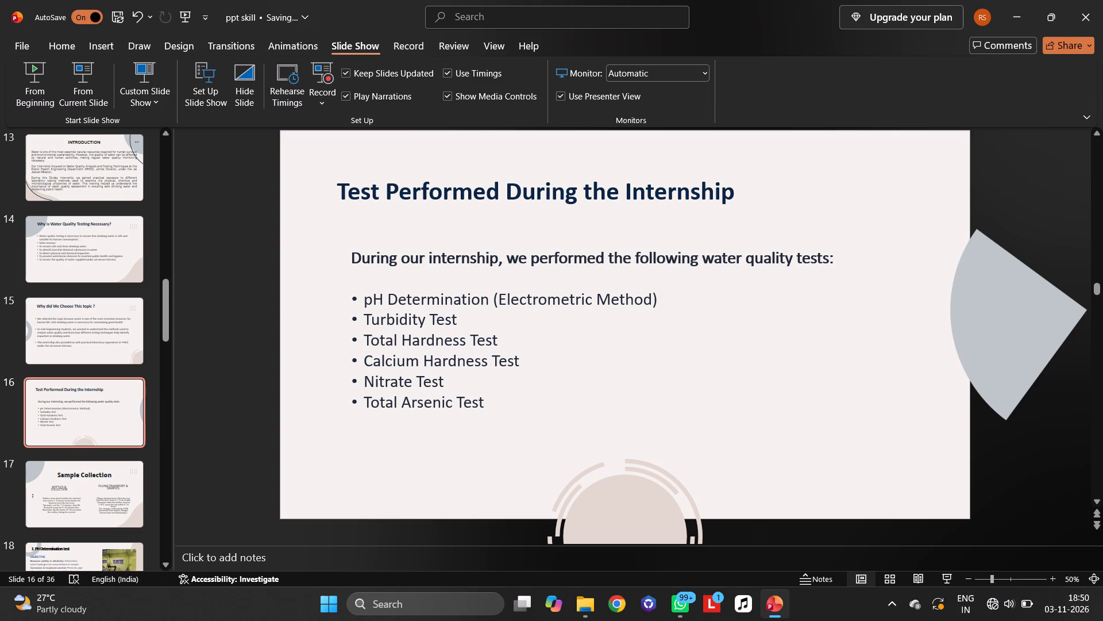
Shift the text box with the water quality tests slightly left so its intro line lines up with the slide title.
{"action": "left_click", "coordinate": [348, 255]}
{"action": "left_click", "coordinate": [346, 258]}
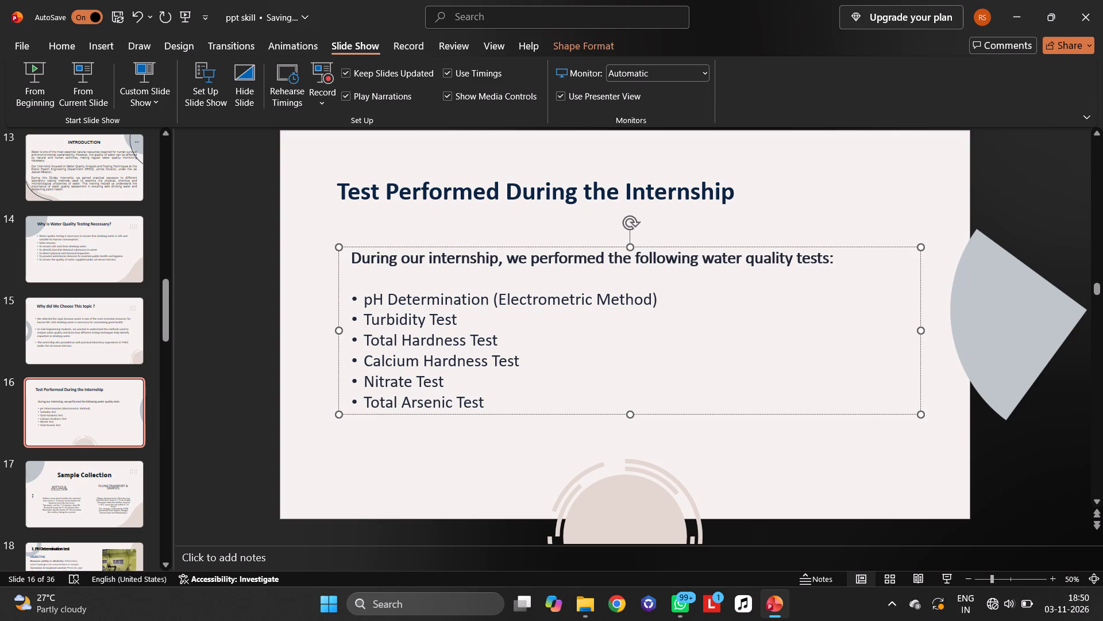
{"action": "left_click", "coordinate": [333, 252]}
{"action": "left_click_drag", "start_coordinate": [336, 254], "coordinate": [325, 255]}
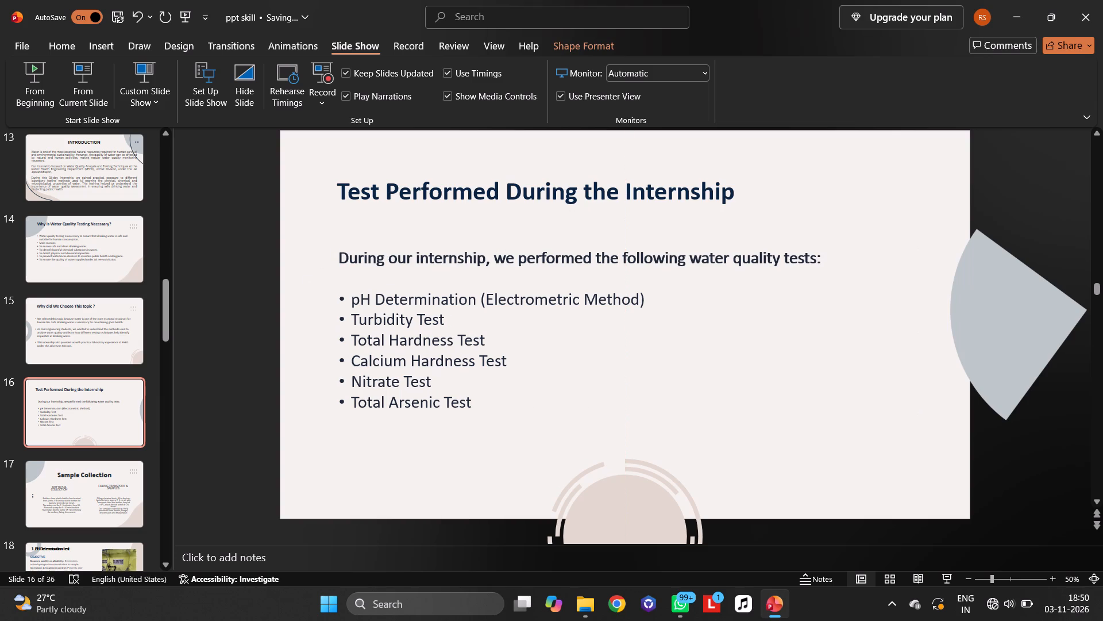
{"action": "left_click_drag", "start_coordinate": [325, 255], "coordinate": [324, 256]}
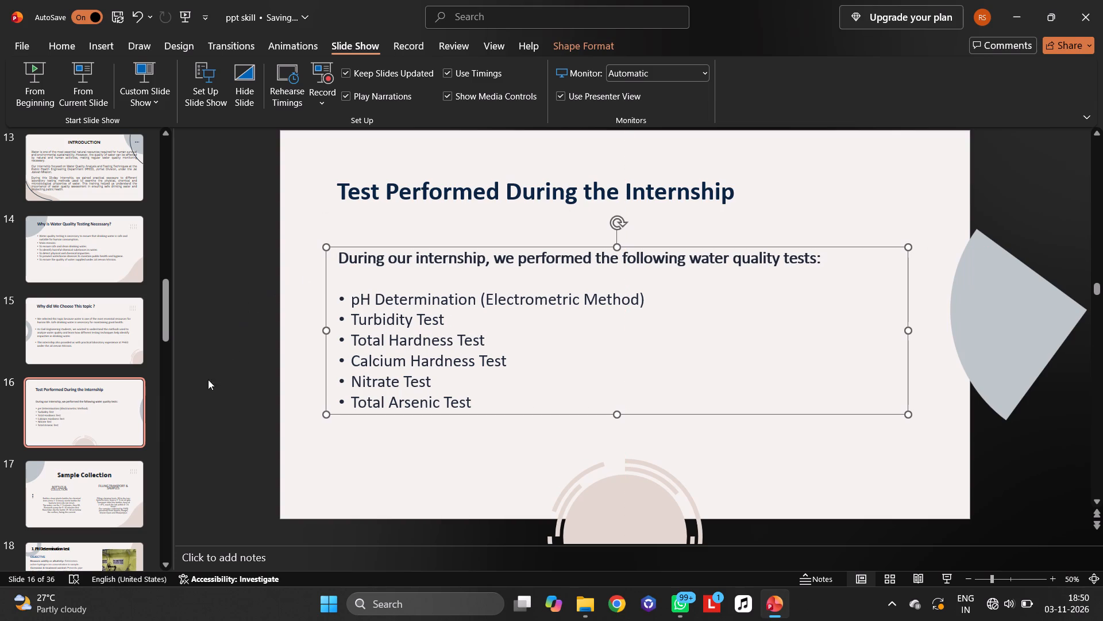
Change the font of the "Sample Collection" slide title to Calibri (MS).
{"action": "left_click", "coordinate": [94, 471]}
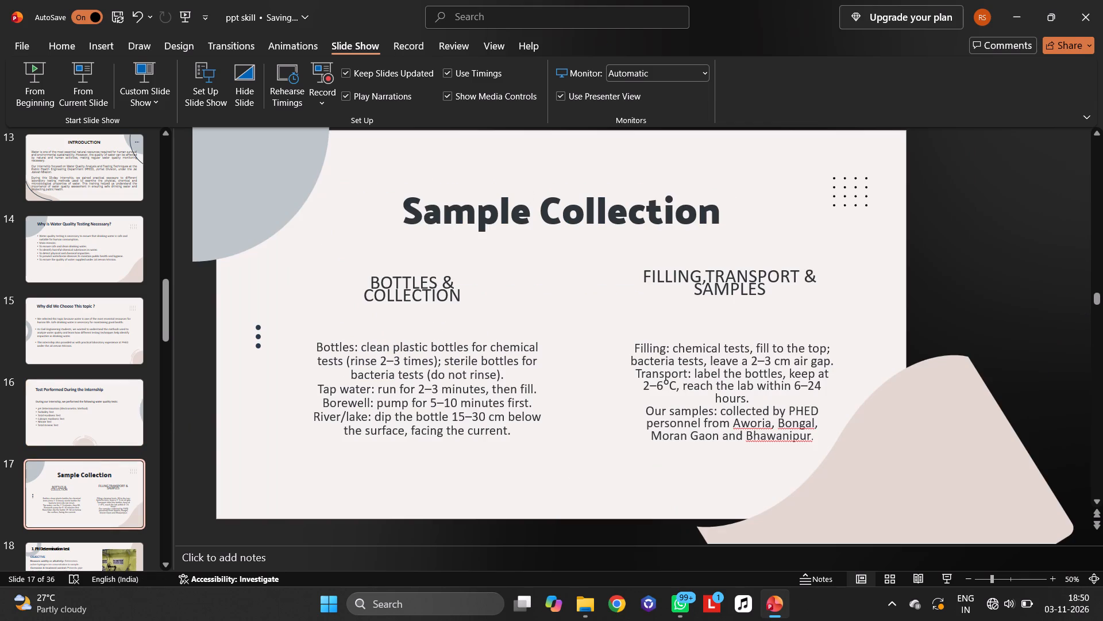
{"action": "left_click_drag", "start_coordinate": [718, 214], "coordinate": [401, 205]}
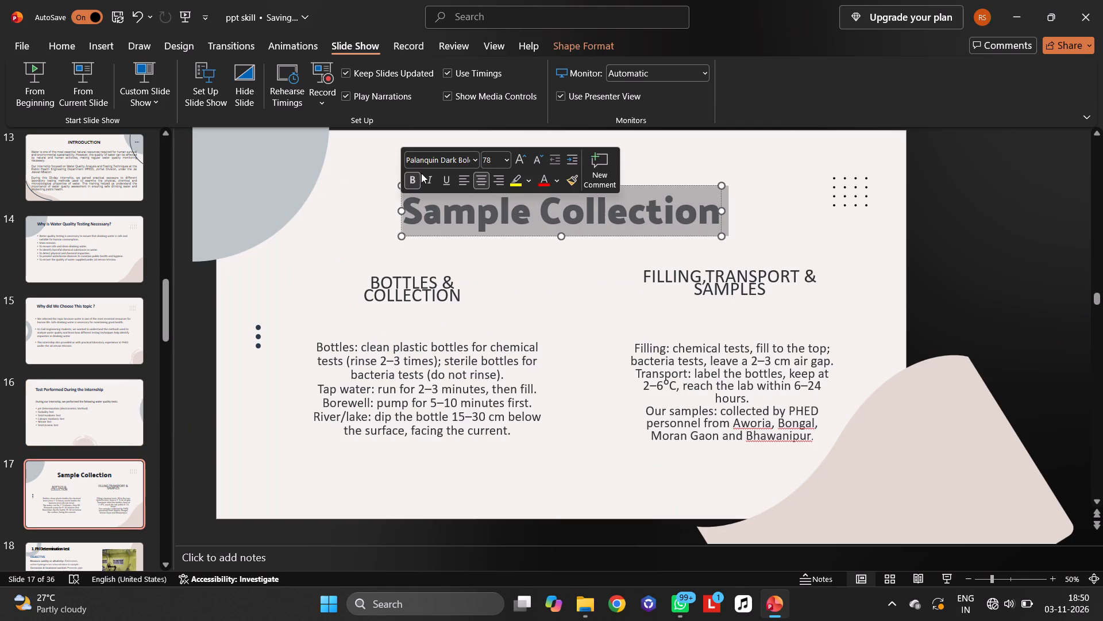
{"action": "left_click", "coordinate": [474, 163]}
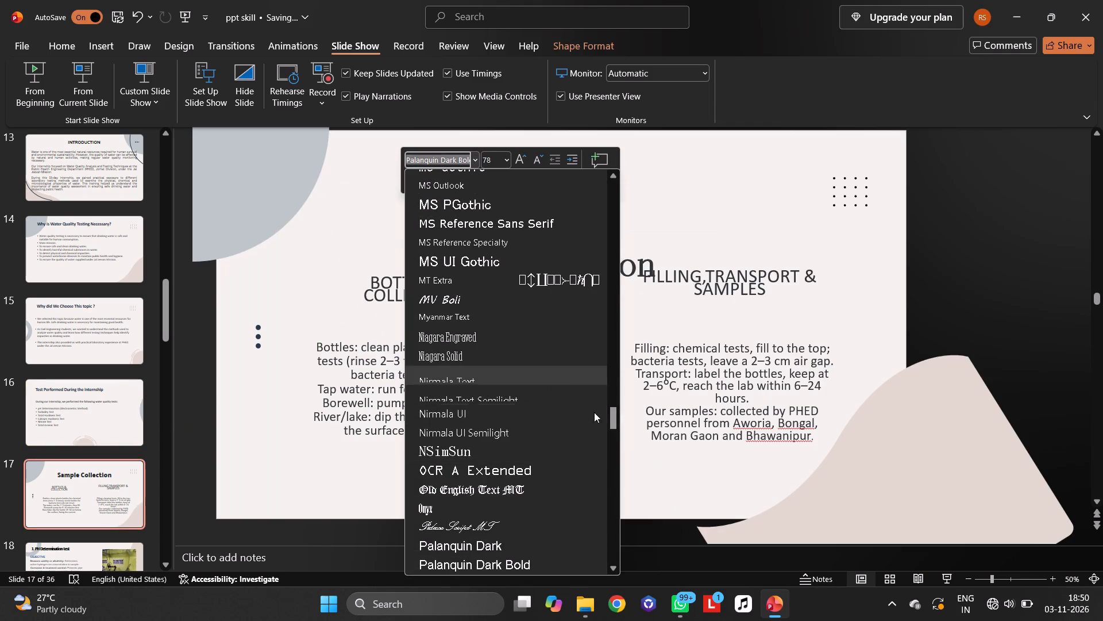
{"action": "left_click_drag", "start_coordinate": [609, 419], "coordinate": [620, 285]}
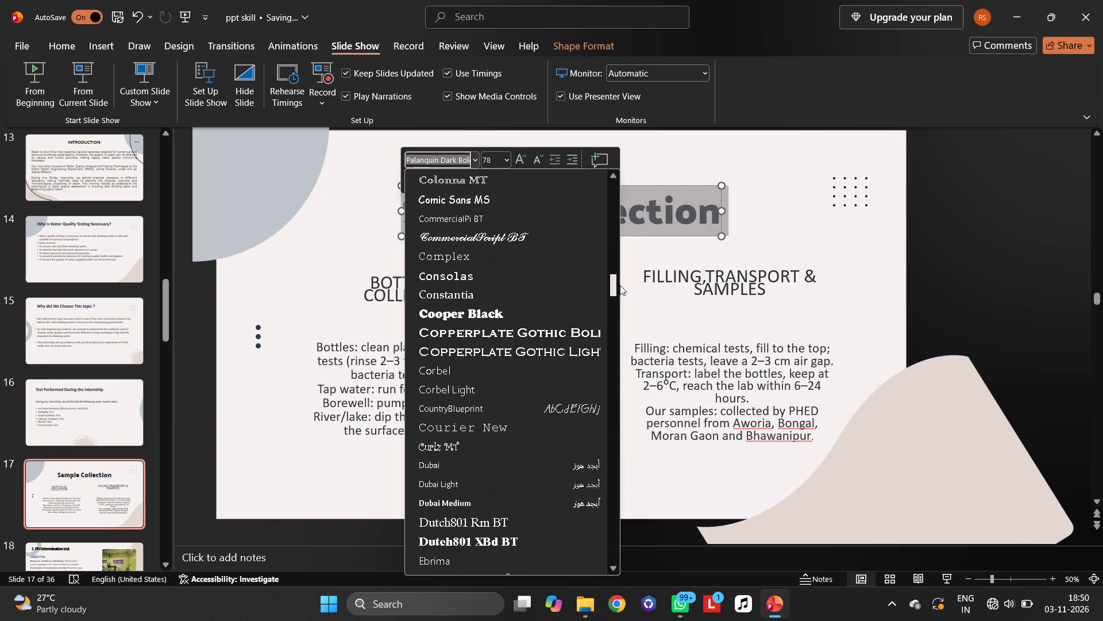
{"action": "left_click_drag", "start_coordinate": [620, 285], "coordinate": [641, 248]}
{"action": "left_click", "coordinate": [492, 343]}
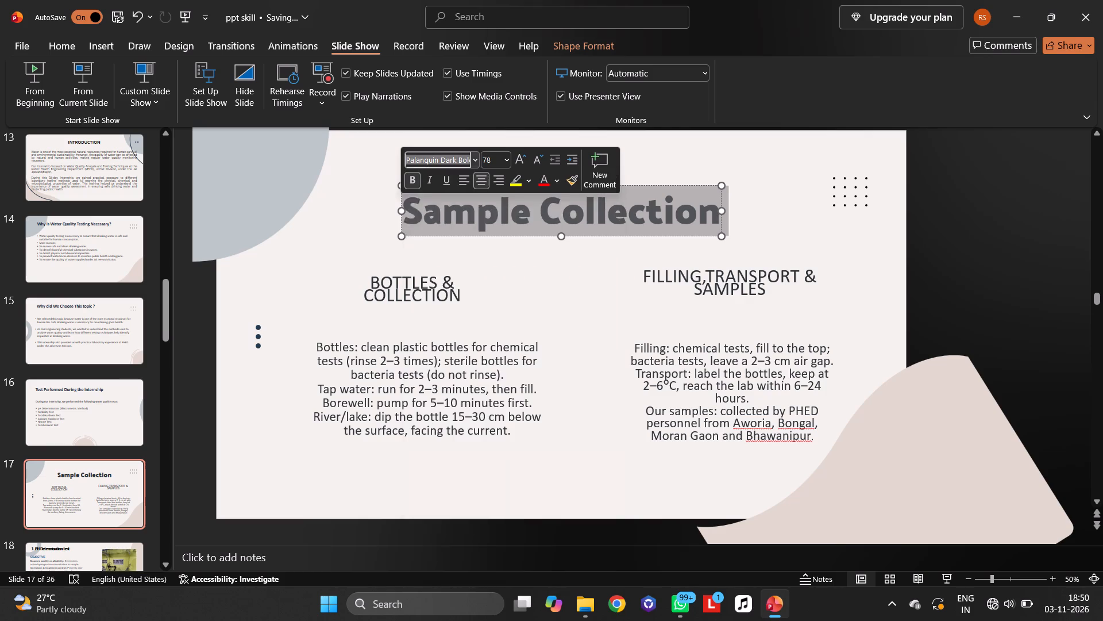
Check the title and "Bottles & Collection" subheading formatting on the "Sample Collection" slide and compare it with the preceding slides.
{"action": "left_click_drag", "start_coordinate": [473, 293], "coordinate": [371, 289]}
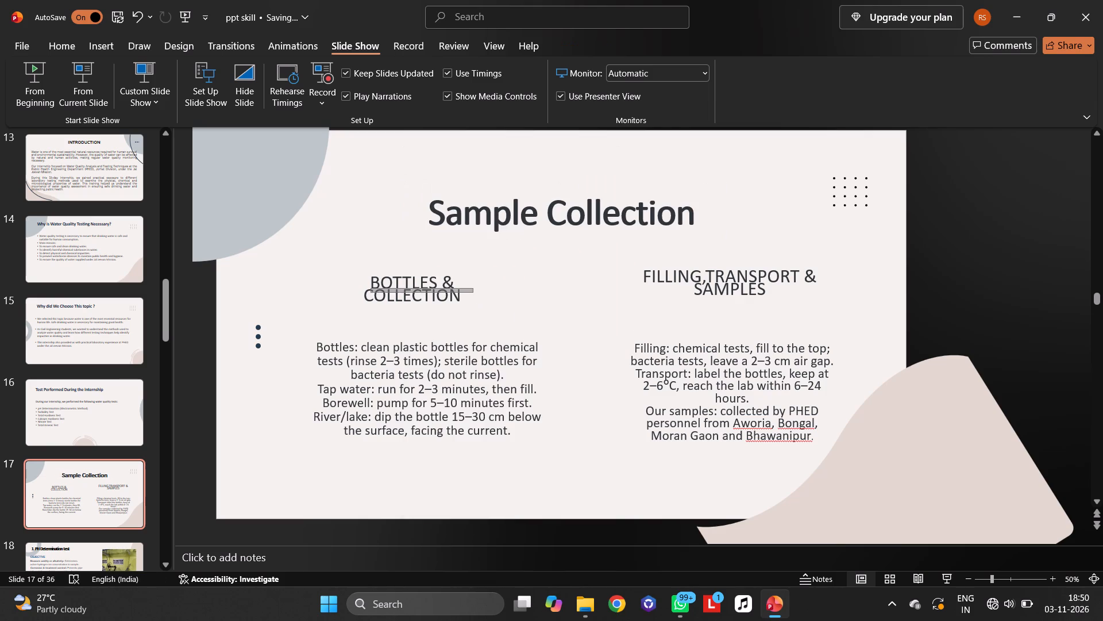
{"action": "left_click_drag", "start_coordinate": [458, 302], "coordinate": [329, 260]}
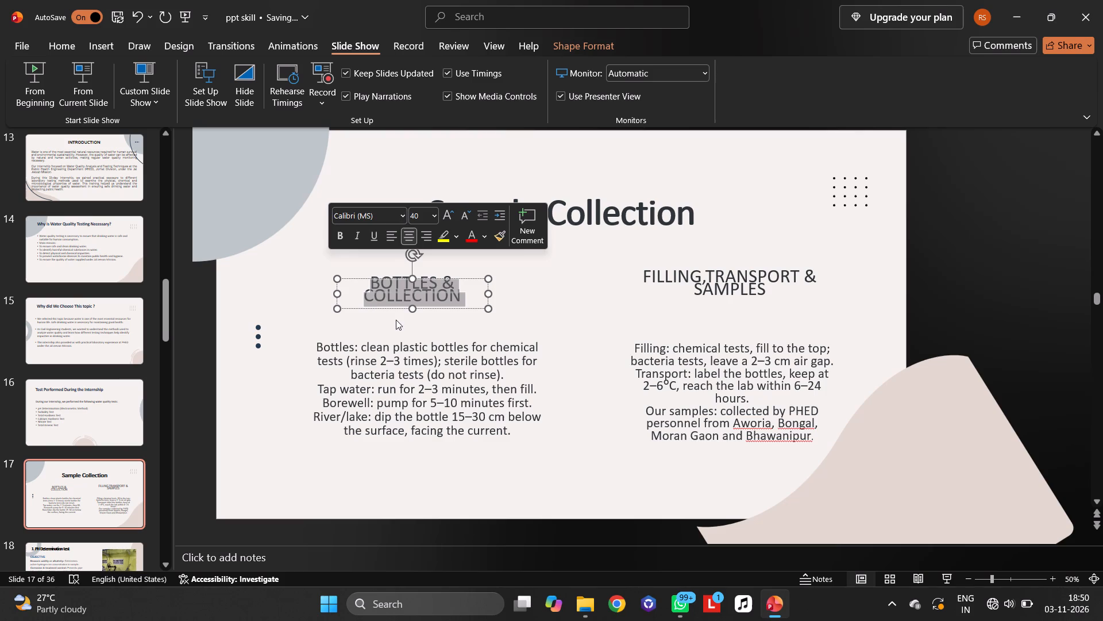
{"action": "left_click", "coordinate": [466, 351]}
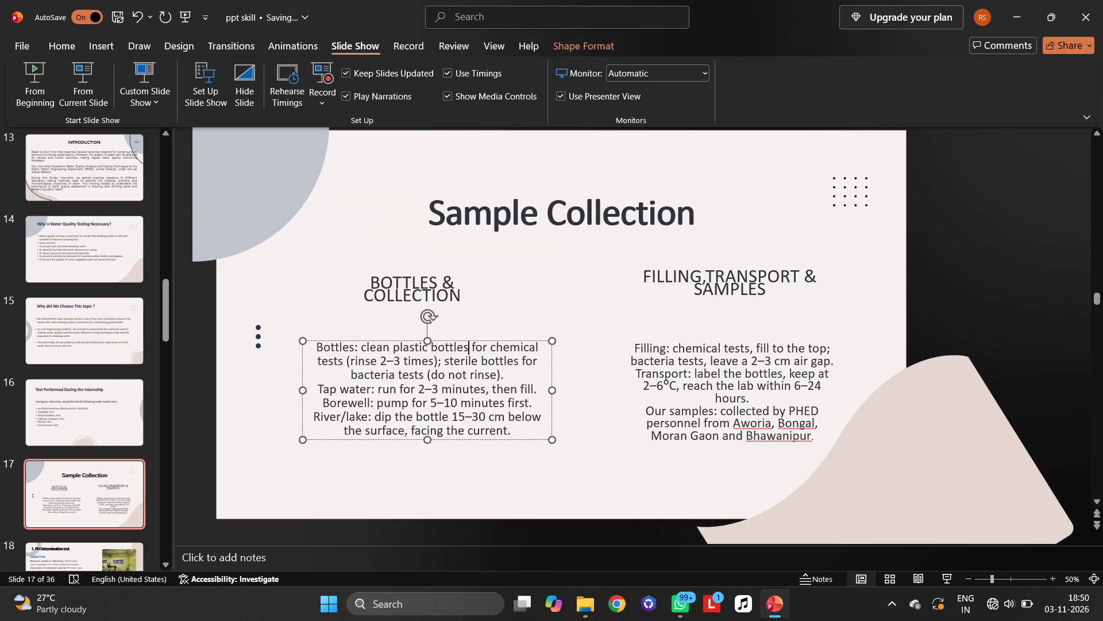
{"action": "left_click", "coordinate": [779, 316]}
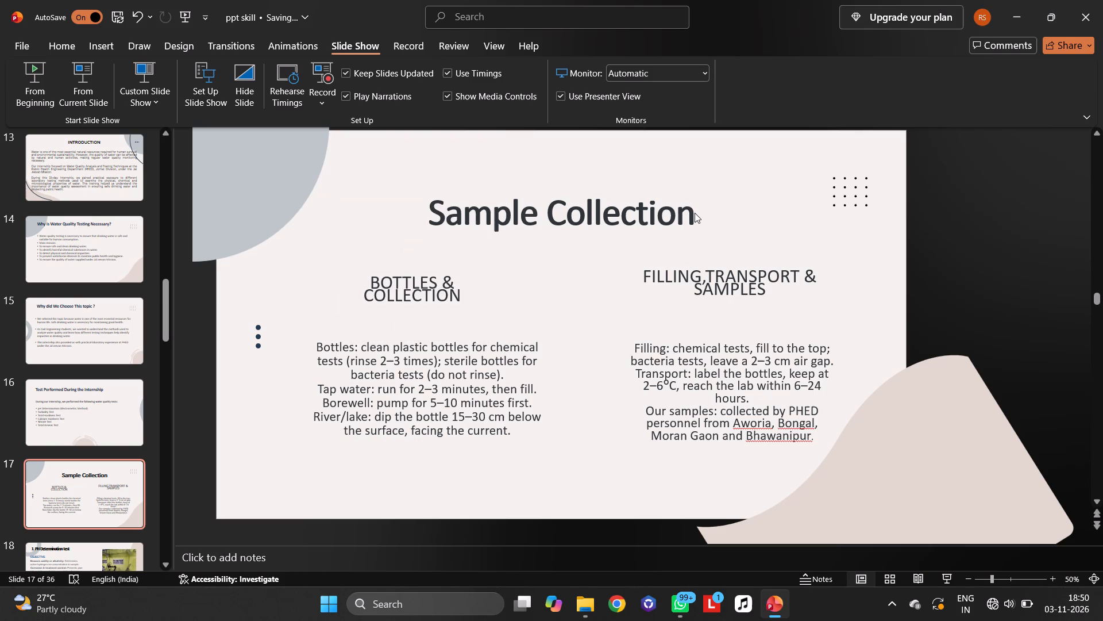
{"action": "left_click_drag", "start_coordinate": [693, 218], "coordinate": [400, 218]}
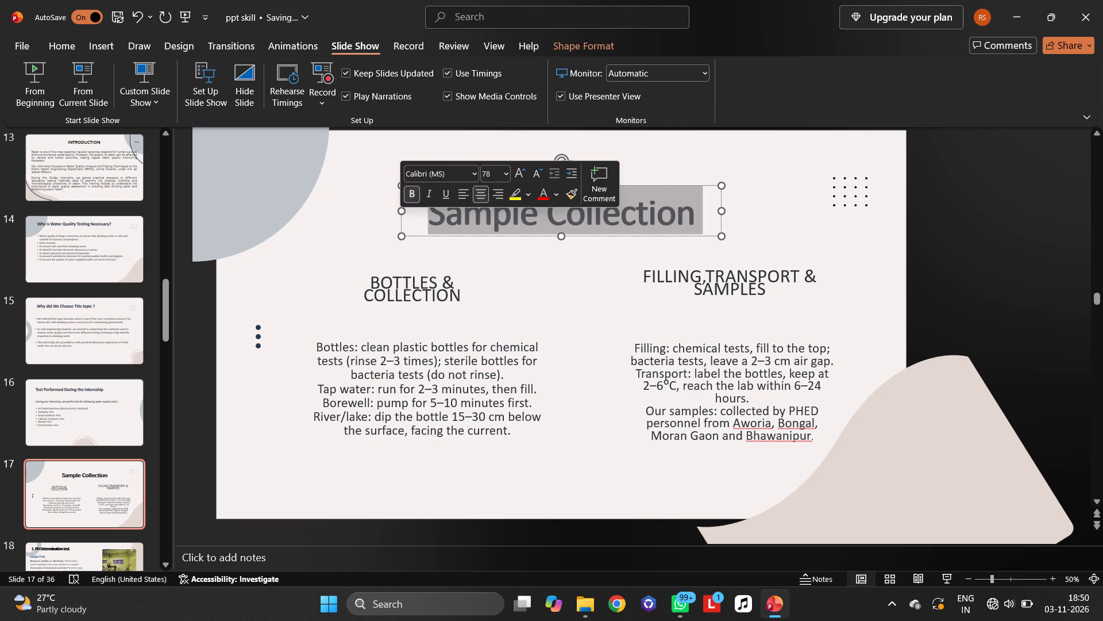
{"action": "left_click", "coordinate": [485, 258]}
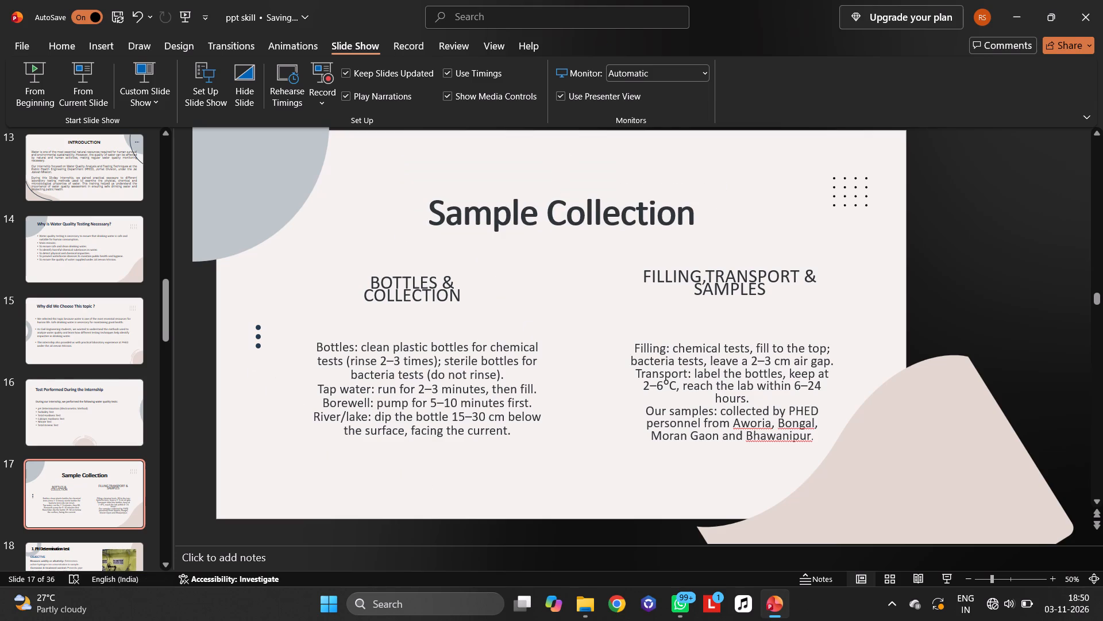
{"action": "left_click", "coordinate": [65, 411]}
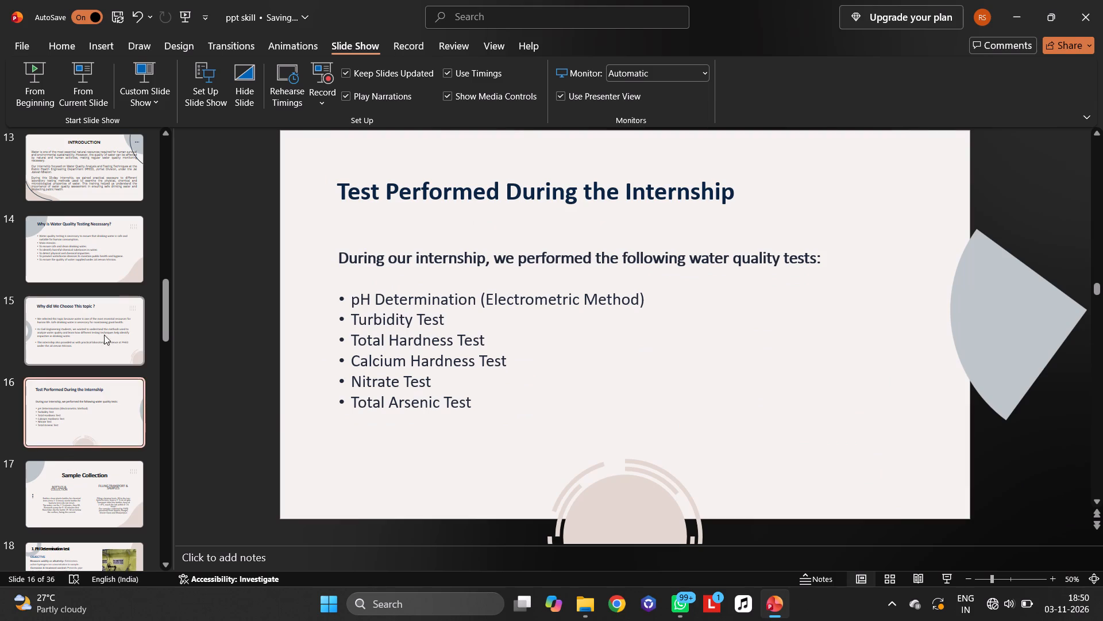
{"action": "left_click", "coordinate": [107, 328]}
{"action": "left_click", "coordinate": [110, 271]}
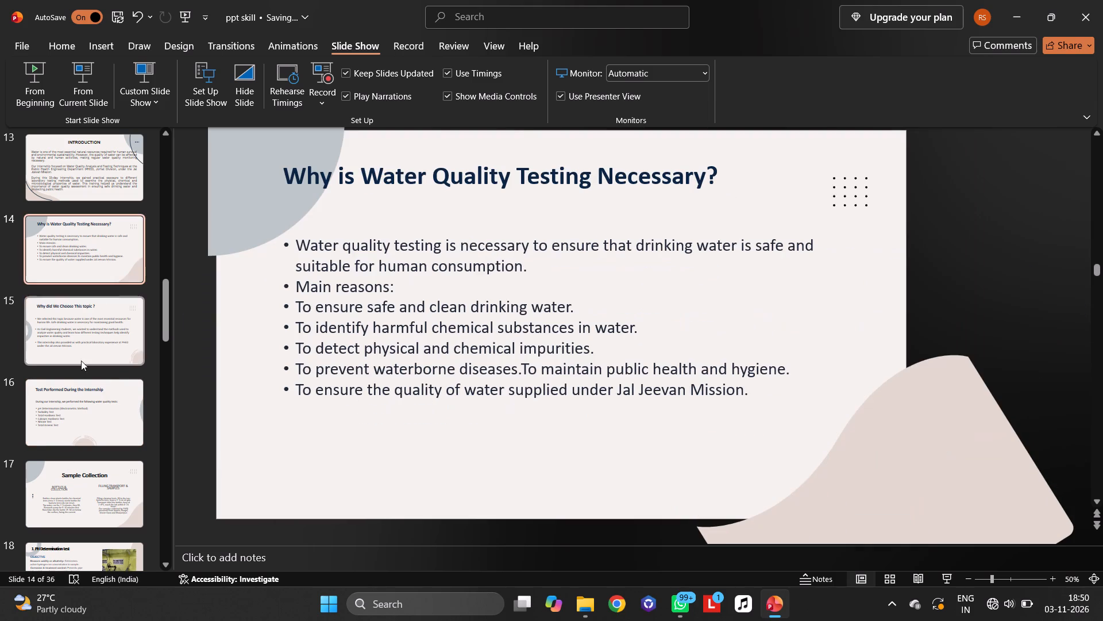
{"action": "left_click", "coordinate": [60, 480]}
{"action": "scroll", "coordinate": [171, 376], "scroll_direction": "up", "scroll_amount": 1}
{"action": "scroll", "coordinate": [171, 376], "scroll_direction": "down", "scroll_amount": 2}
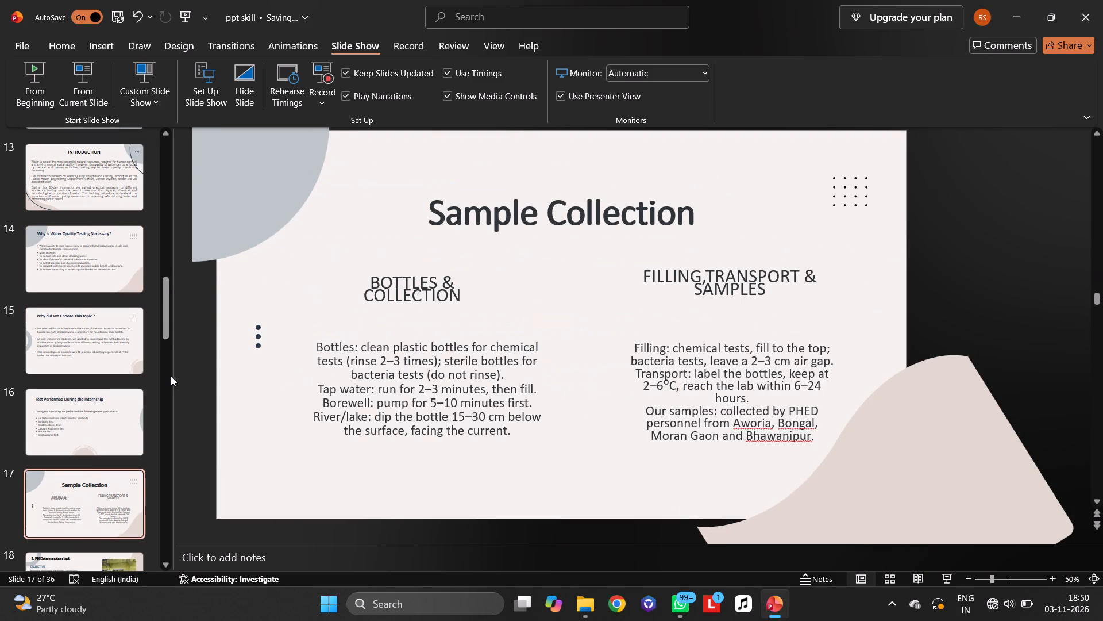
{"action": "scroll", "coordinate": [165, 378], "scroll_direction": "up", "scroll_amount": 1}
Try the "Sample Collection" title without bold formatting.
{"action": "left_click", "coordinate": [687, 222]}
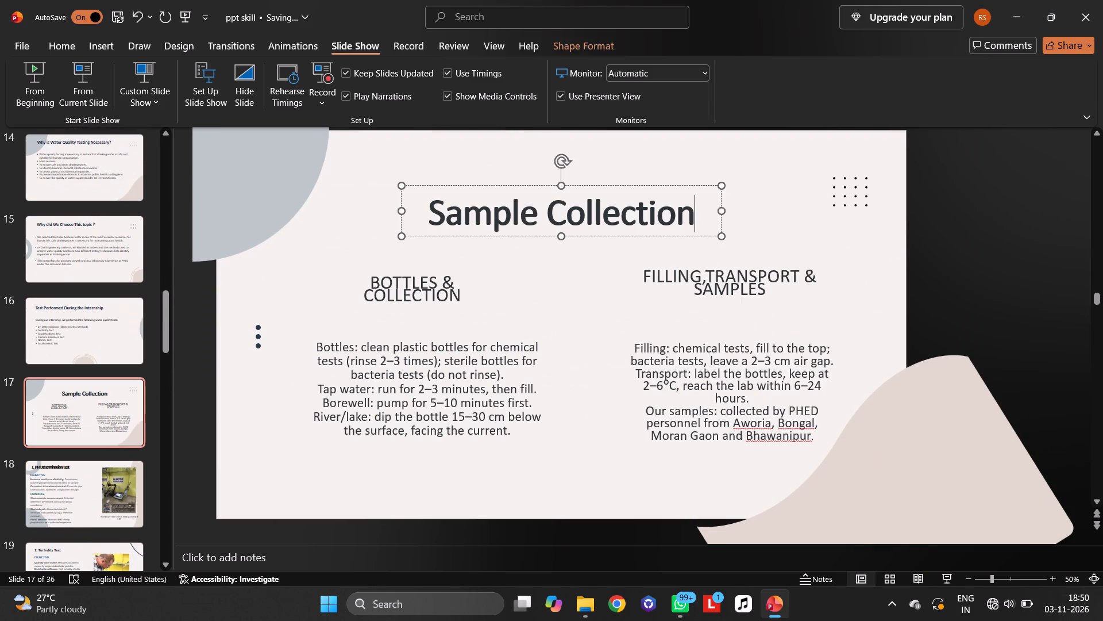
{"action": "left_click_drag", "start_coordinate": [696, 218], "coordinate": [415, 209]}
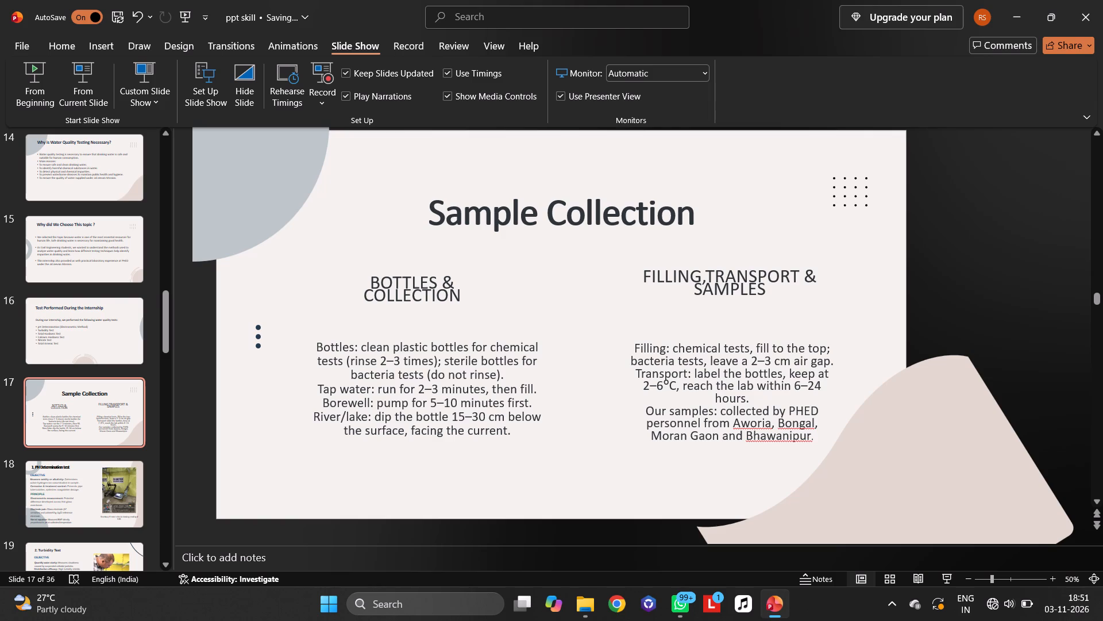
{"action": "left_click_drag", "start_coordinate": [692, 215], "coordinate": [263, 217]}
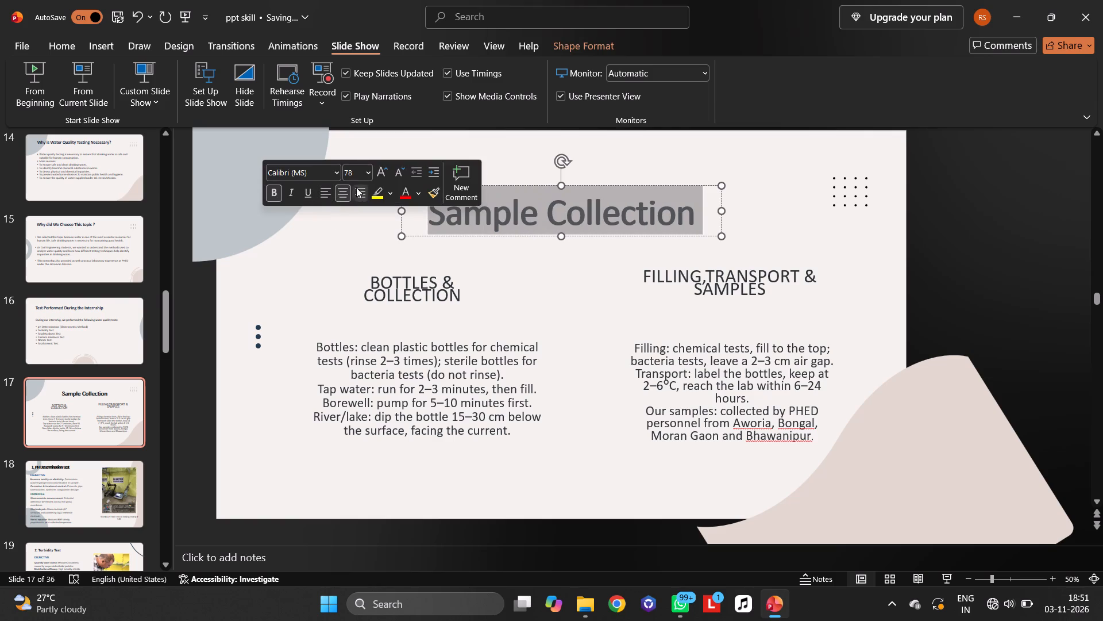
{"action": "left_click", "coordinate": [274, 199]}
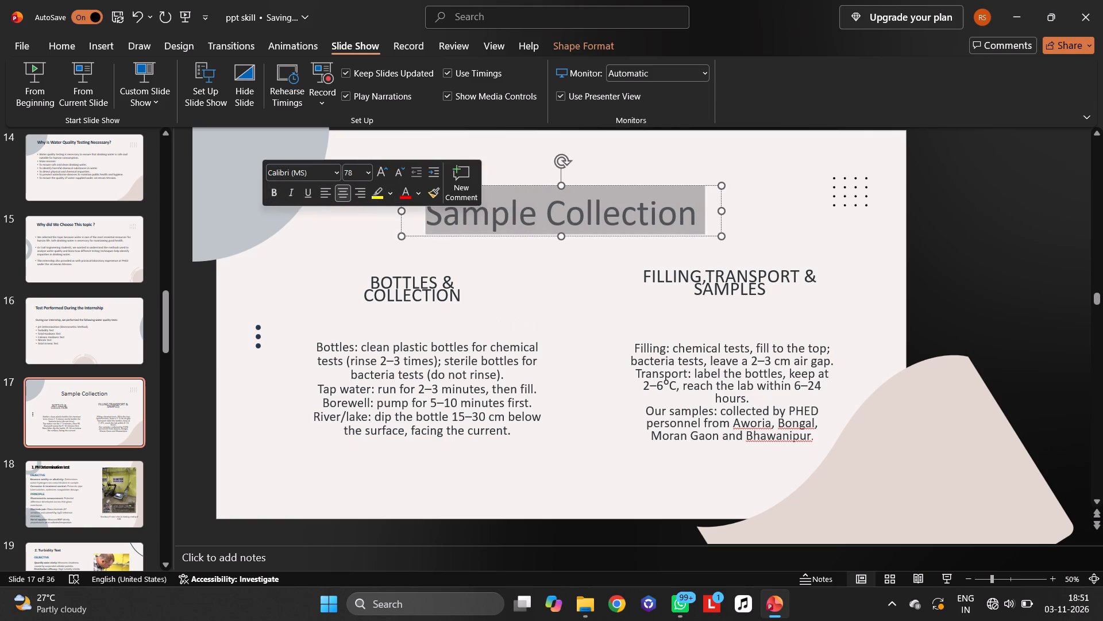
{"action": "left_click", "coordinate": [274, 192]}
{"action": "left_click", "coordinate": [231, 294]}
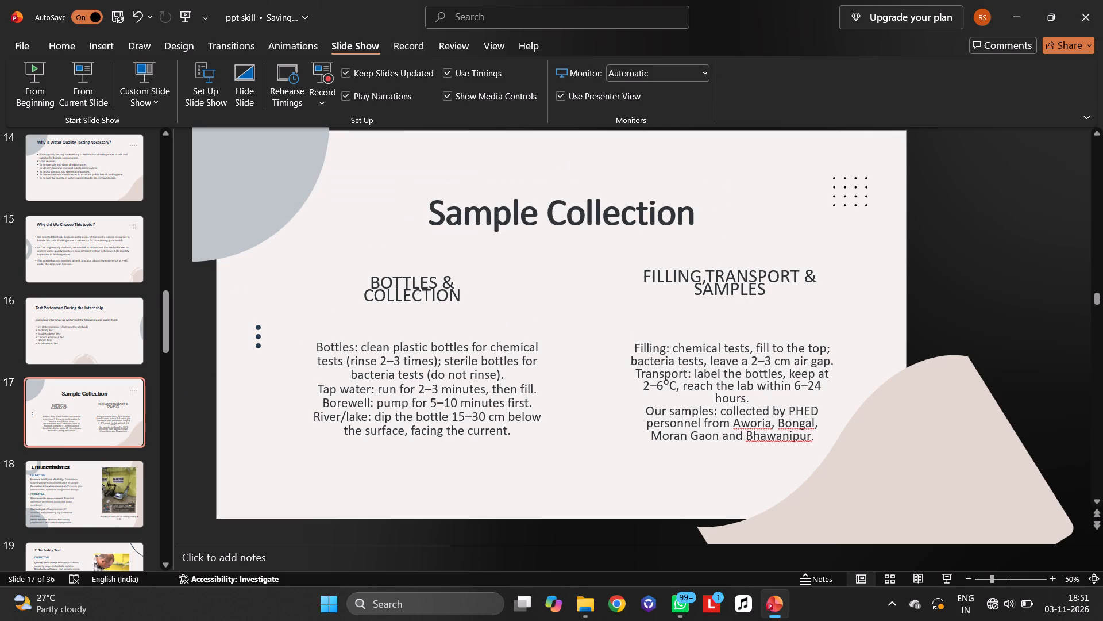
Shift the "1. PH Determination test" title slightly left to line up with the OBJECTIVE heading below it.
{"action": "left_click", "coordinate": [98, 488]}
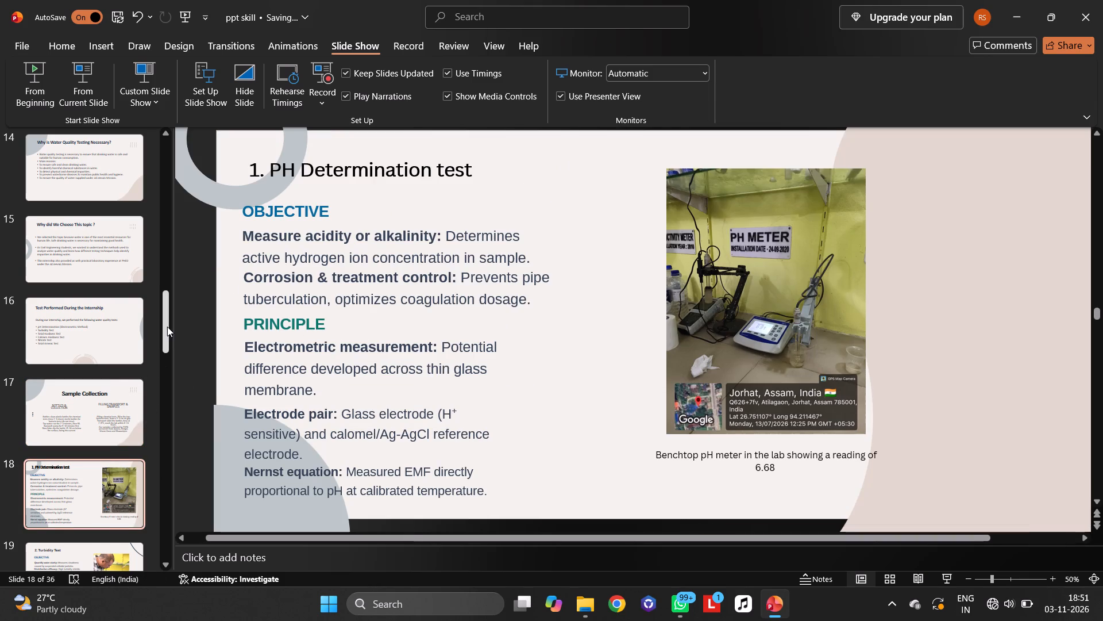
{"action": "left_click_drag", "start_coordinate": [167, 327], "coordinate": [166, 340]}
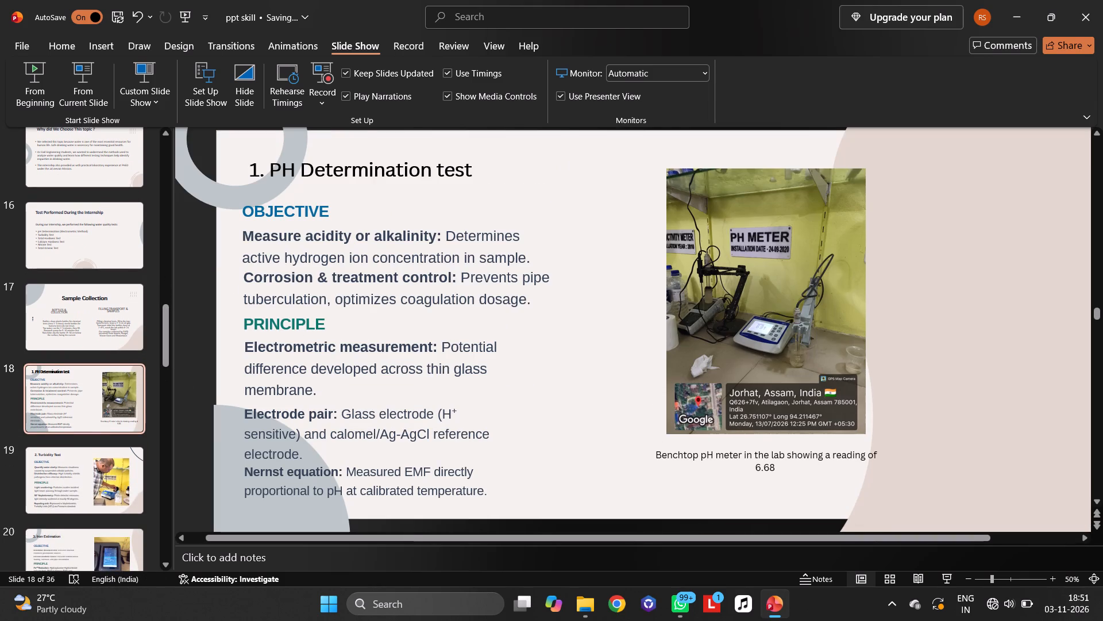
{"action": "left_click", "coordinate": [250, 170]}
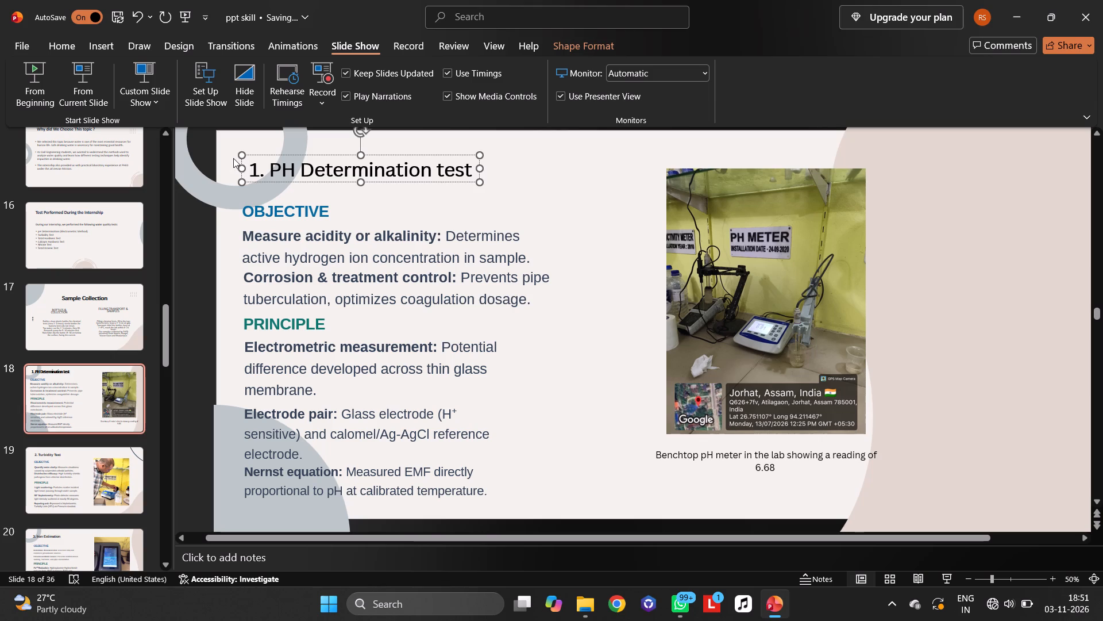
{"action": "left_click", "coordinate": [234, 158]}
{"action": "left_click", "coordinate": [238, 158]}
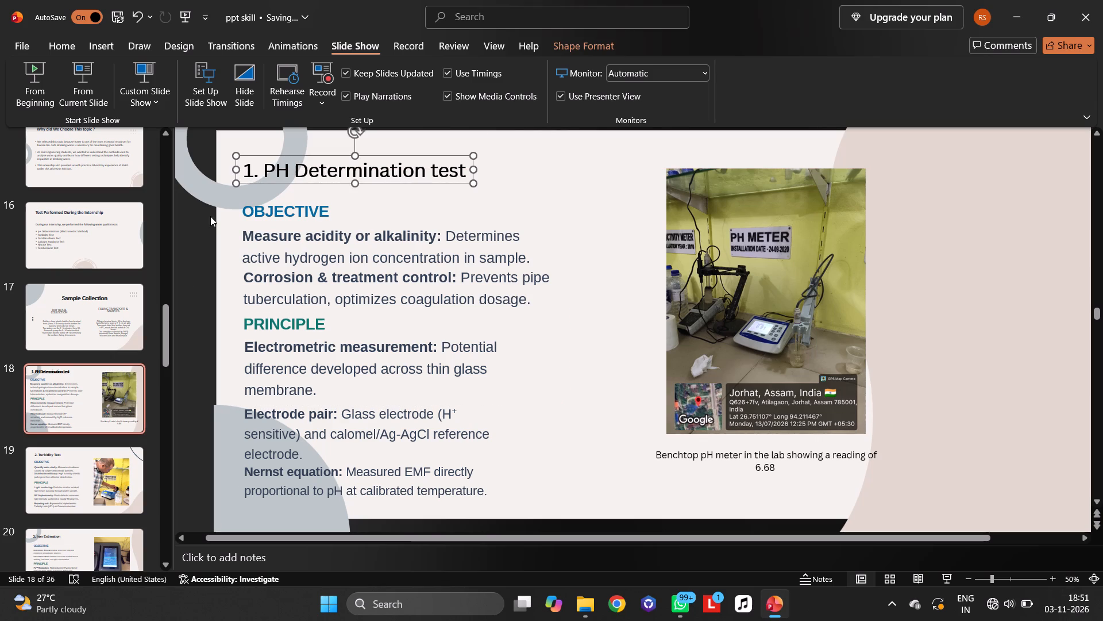
Review the layout of the "2. Turbidity Test" and "3. Iron Estimation" slides and look over the slides around them.
{"action": "left_click", "coordinate": [84, 488]}
{"action": "scroll", "coordinate": [96, 454], "scroll_direction": "down", "scroll_amount": 1}
{"action": "scroll", "coordinate": [96, 454], "scroll_direction": "up", "scroll_amount": 3}
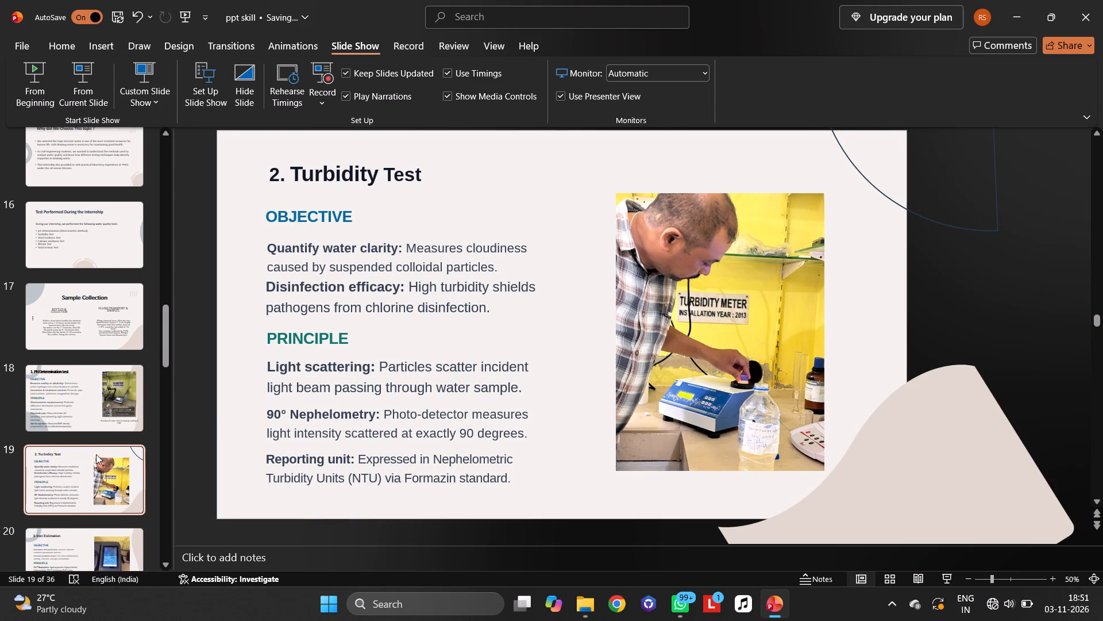
{"action": "scroll", "coordinate": [96, 454], "scroll_direction": "down", "scroll_amount": 2}
{"action": "left_click", "coordinate": [82, 469]}
{"action": "scroll", "coordinate": [82, 464], "scroll_direction": "up", "scroll_amount": 1}
{"action": "scroll", "coordinate": [82, 464], "scroll_direction": "down", "scroll_amount": 1}
{"action": "scroll", "coordinate": [82, 464], "scroll_direction": "up", "scroll_amount": 1}
{"action": "scroll", "coordinate": [82, 464], "scroll_direction": "down", "scroll_amount": 1}
{"action": "scroll", "coordinate": [82, 464], "scroll_direction": "up", "scroll_amount": 2}
{"action": "scroll", "coordinate": [82, 464], "scroll_direction": "down", "scroll_amount": 1}
{"action": "scroll", "coordinate": [82, 464], "scroll_direction": "up", "scroll_amount": 2}
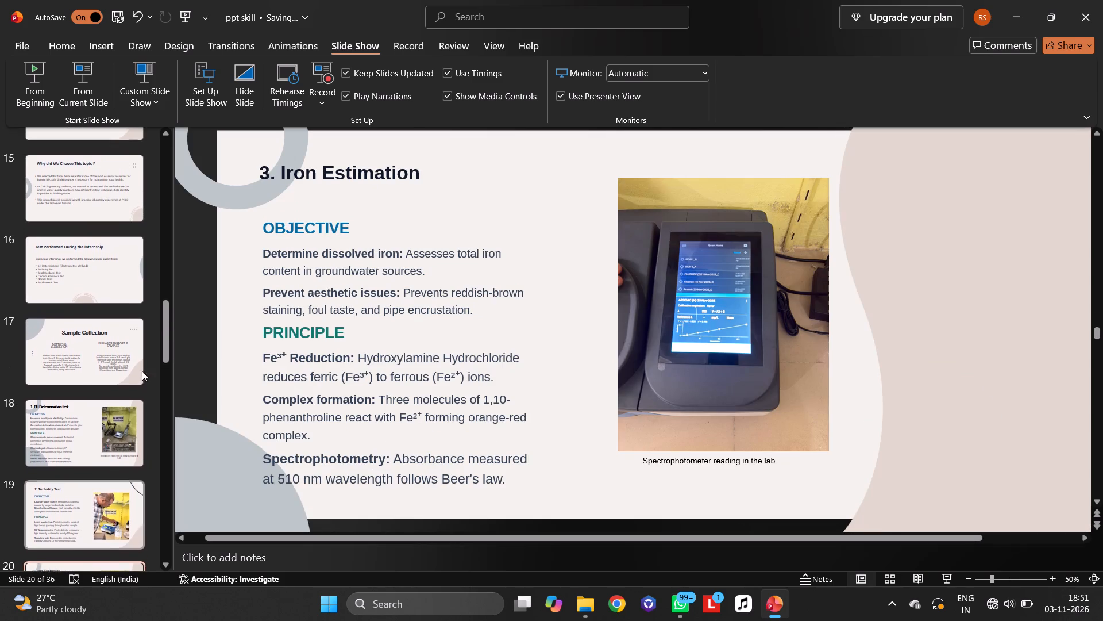
{"action": "left_click_drag", "start_coordinate": [166, 329], "coordinate": [166, 374]}
{"action": "left_click", "coordinate": [73, 296]}
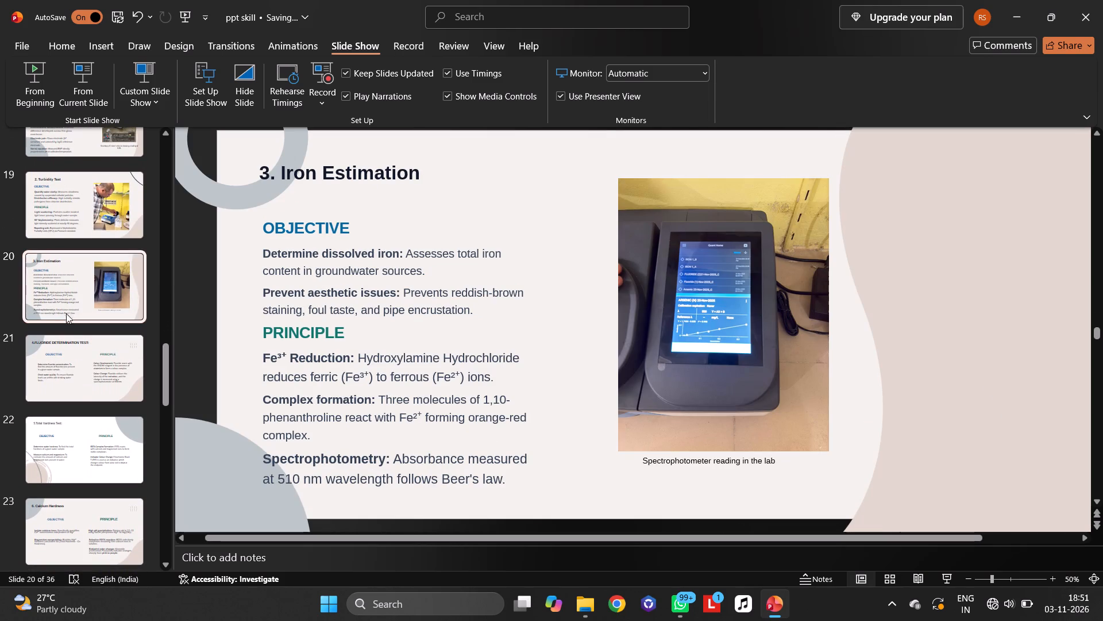
Shift the "4.FLUORIDE DETERMINATION TEST:" title slightly right, moving the grey corner shape out of the way and back to the slide's corner.
{"action": "left_click", "coordinate": [73, 374]}
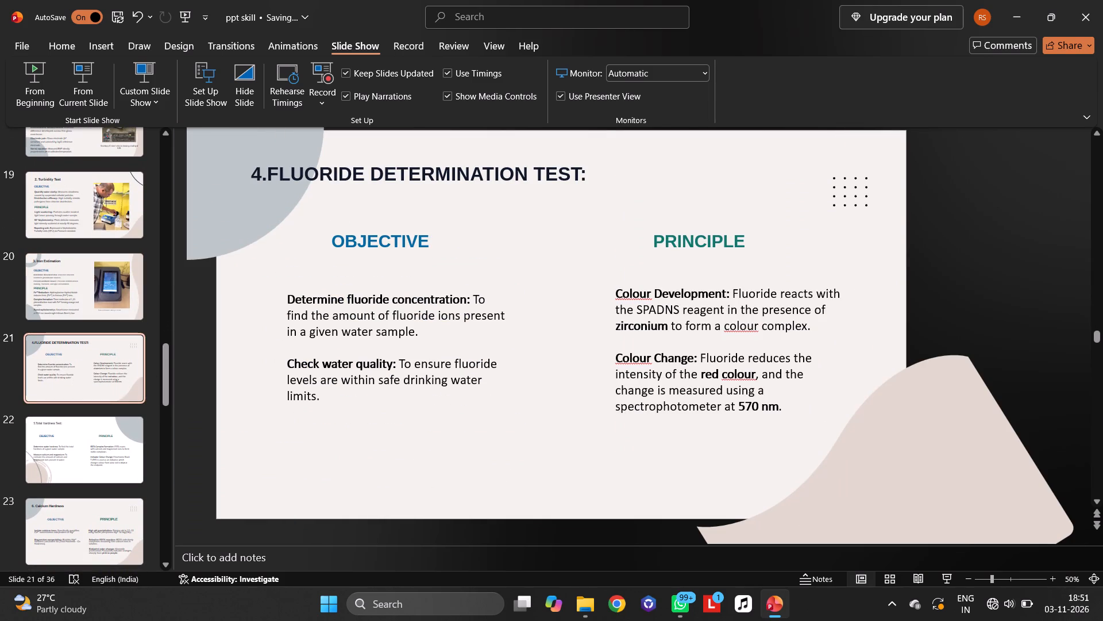
{"action": "left_click_drag", "start_coordinate": [250, 172], "coordinate": [175, 280]}
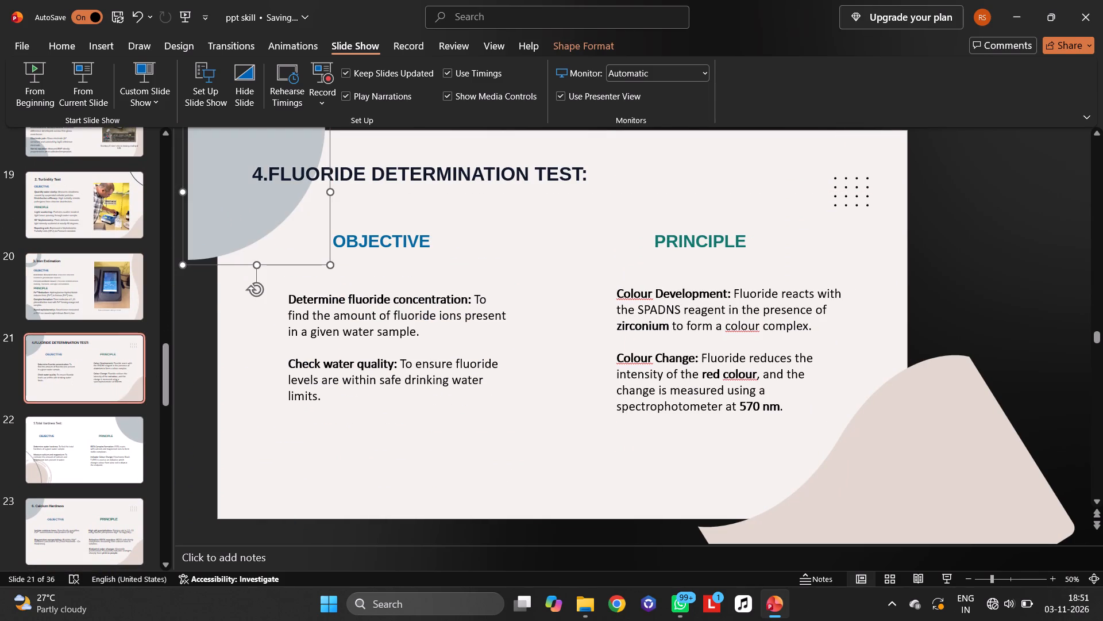
{"action": "left_click_drag", "start_coordinate": [249, 174], "coordinate": [238, 329]}
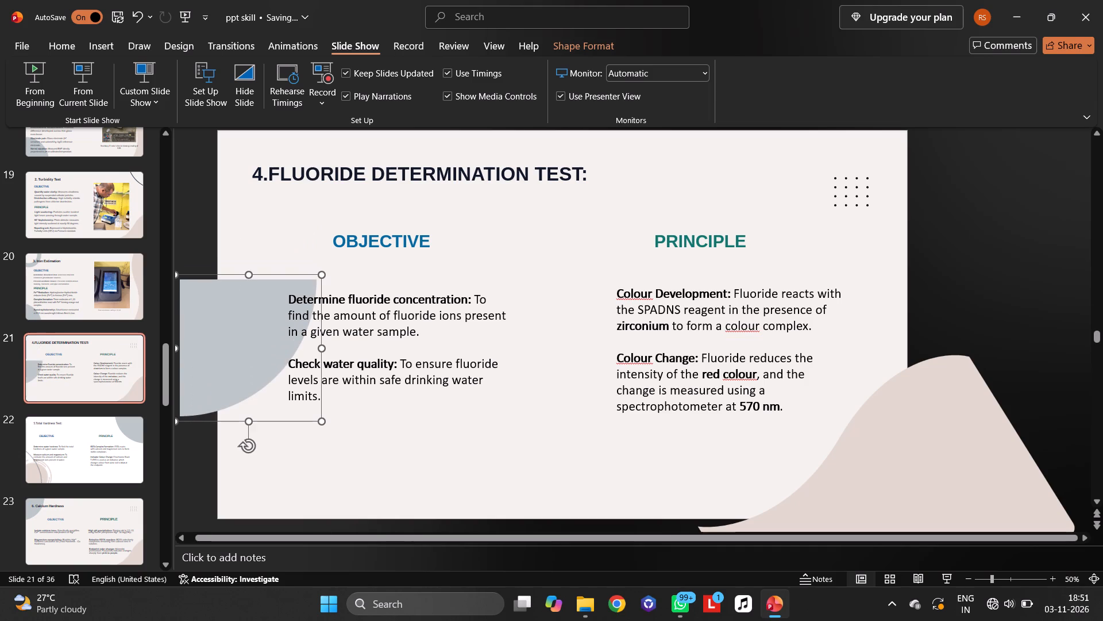
{"action": "left_click_drag", "start_coordinate": [247, 172], "coordinate": [257, 174]}
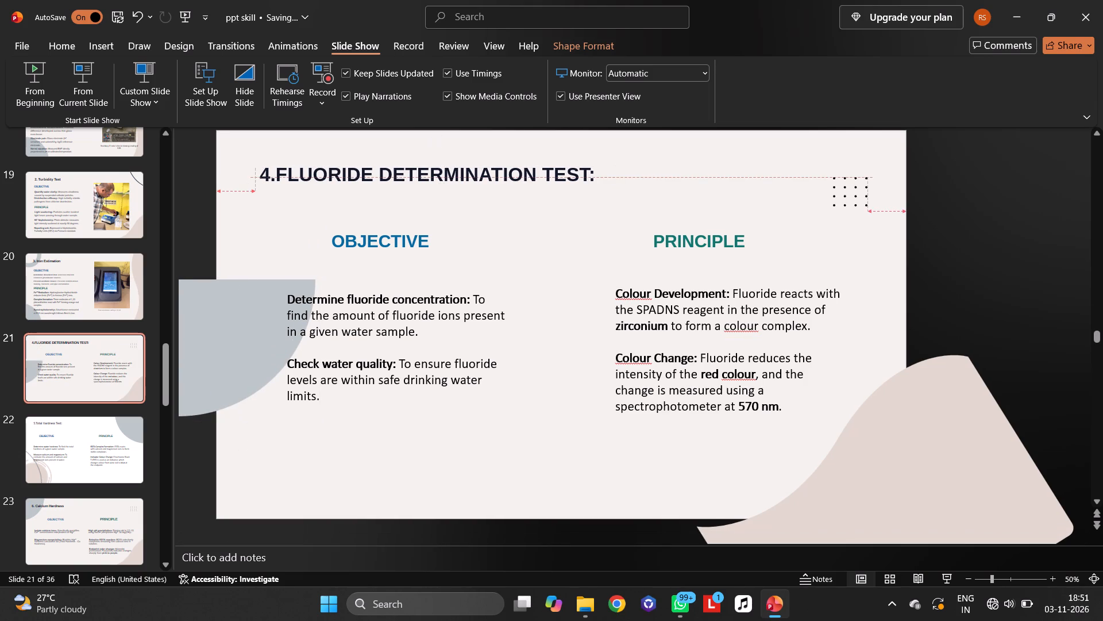
{"action": "left_click_drag", "start_coordinate": [257, 174], "coordinate": [260, 174]}
{"action": "left_click_drag", "start_coordinate": [227, 324], "coordinate": [225, 208]}
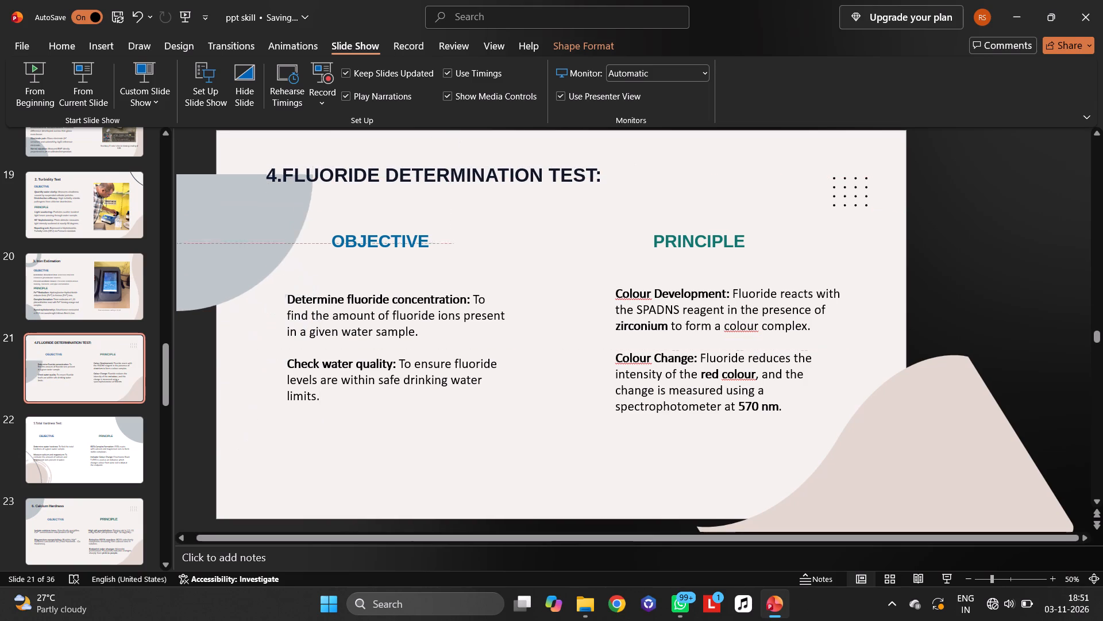
{"action": "left_click_drag", "start_coordinate": [225, 208], "coordinate": [241, 166]}
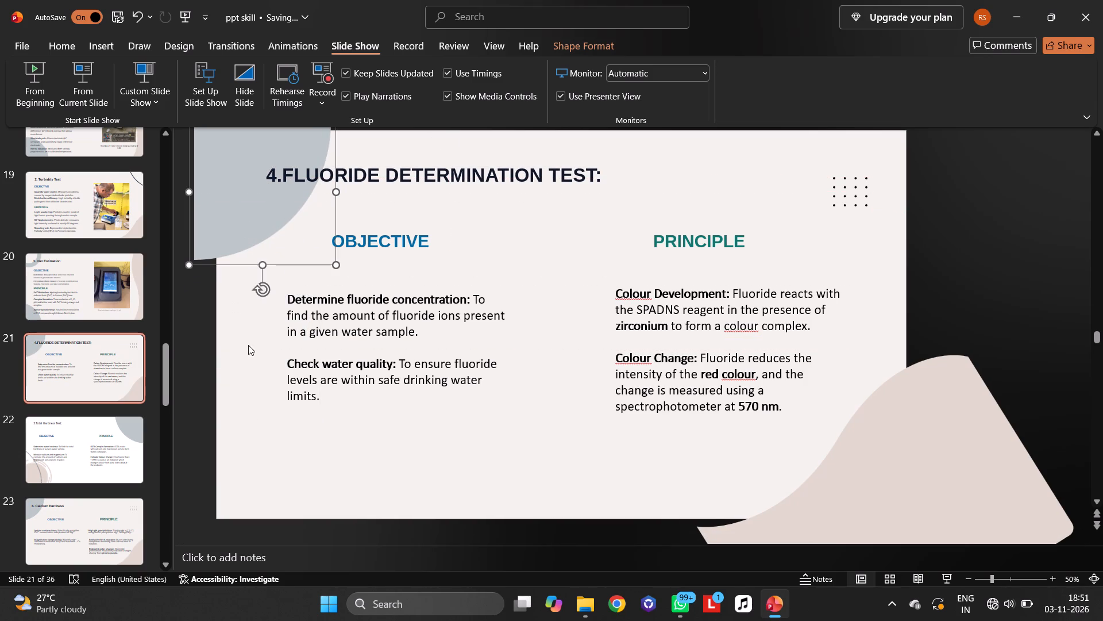
Move the body text under OBJECTIVE on the fluoride slide slightly left and down.
{"action": "left_click", "coordinate": [259, 318]}
{"action": "left_click_drag", "start_coordinate": [283, 298], "coordinate": [273, 299]}
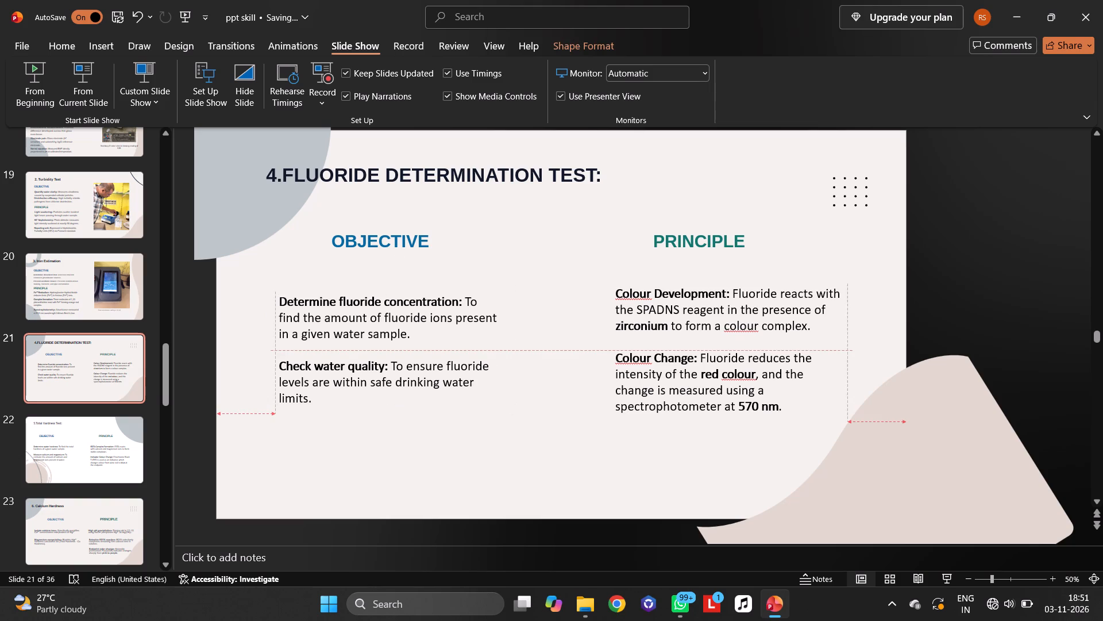
{"action": "left_click_drag", "start_coordinate": [273, 299], "coordinate": [276, 302]}
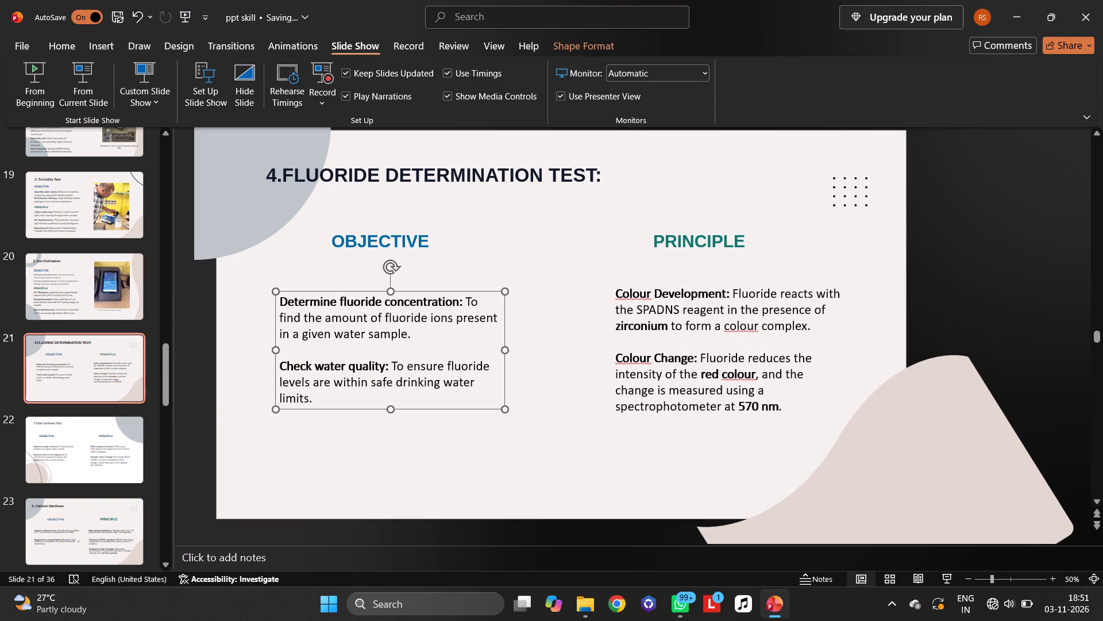
Make the "5.Total Hardness Test:" title bold to match the neighbouring test slides.
{"action": "left_click", "coordinate": [88, 437]}
{"action": "left_click", "coordinate": [74, 549]}
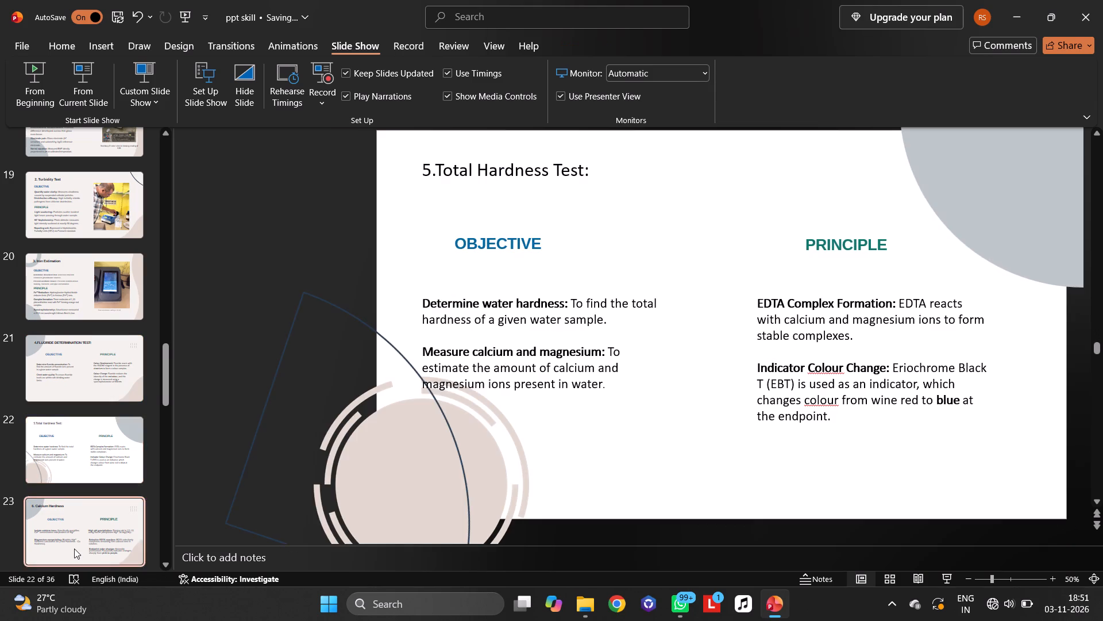
{"action": "left_click", "coordinate": [79, 479]}
{"action": "left_click", "coordinate": [87, 423]}
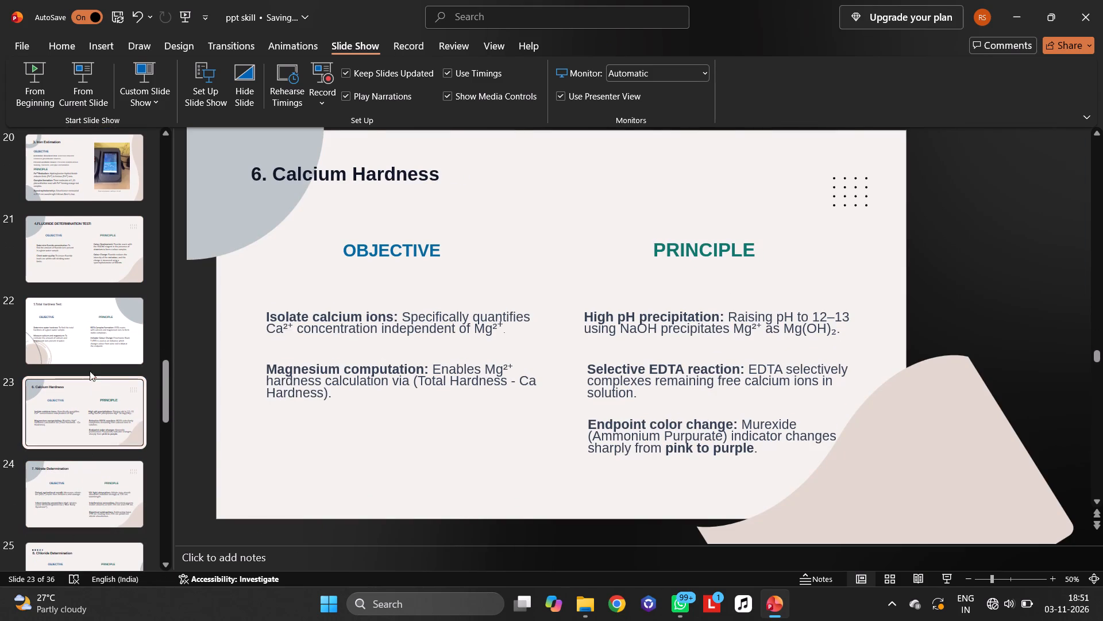
{"action": "left_click", "coordinate": [90, 358]}
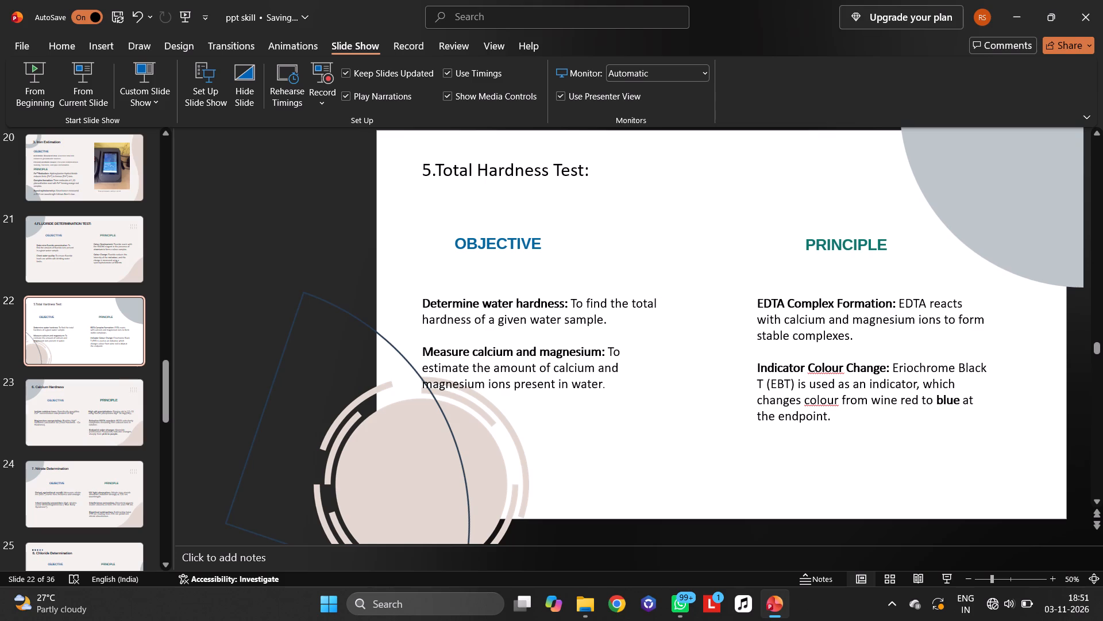
{"action": "left_click_drag", "start_coordinate": [588, 169], "coordinate": [395, 174]}
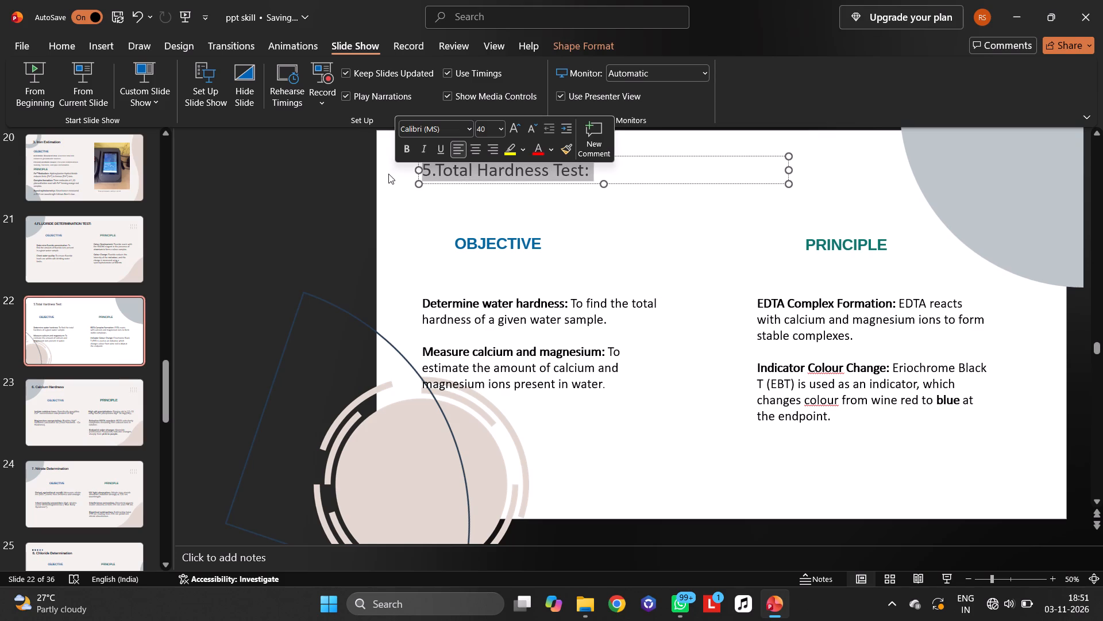
{"action": "left_click", "coordinate": [402, 146]}
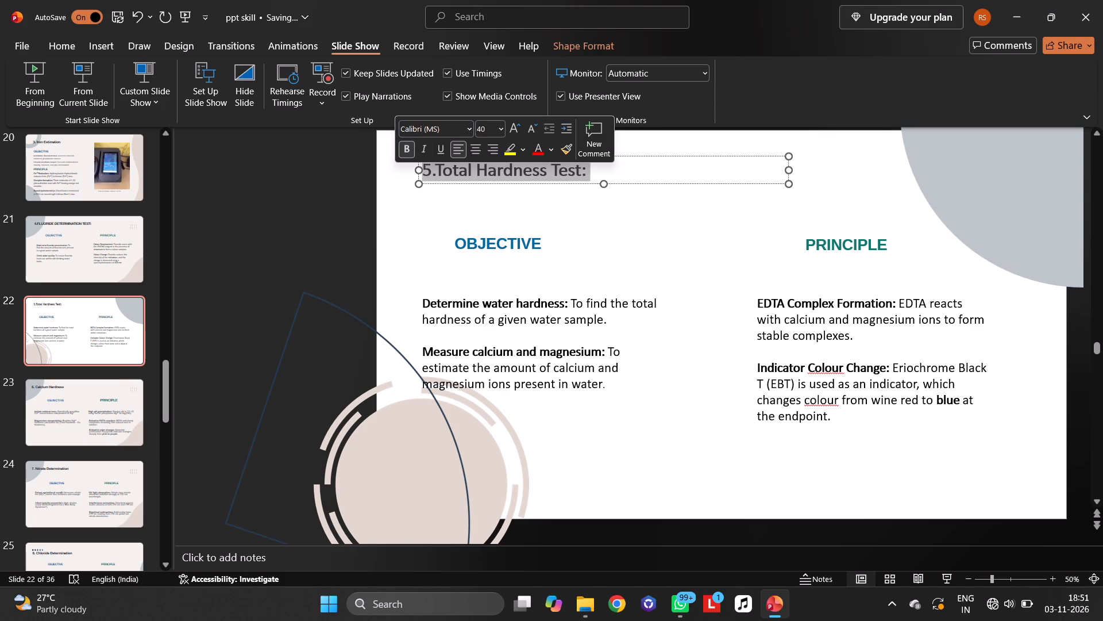
{"action": "left_click", "coordinate": [229, 381]}
Compare the titles, layout and decoration of the slides from "5.Total Hardness Test:" through "10. Total Dissolved Solids (TDS)".
{"action": "left_click", "coordinate": [101, 496]}
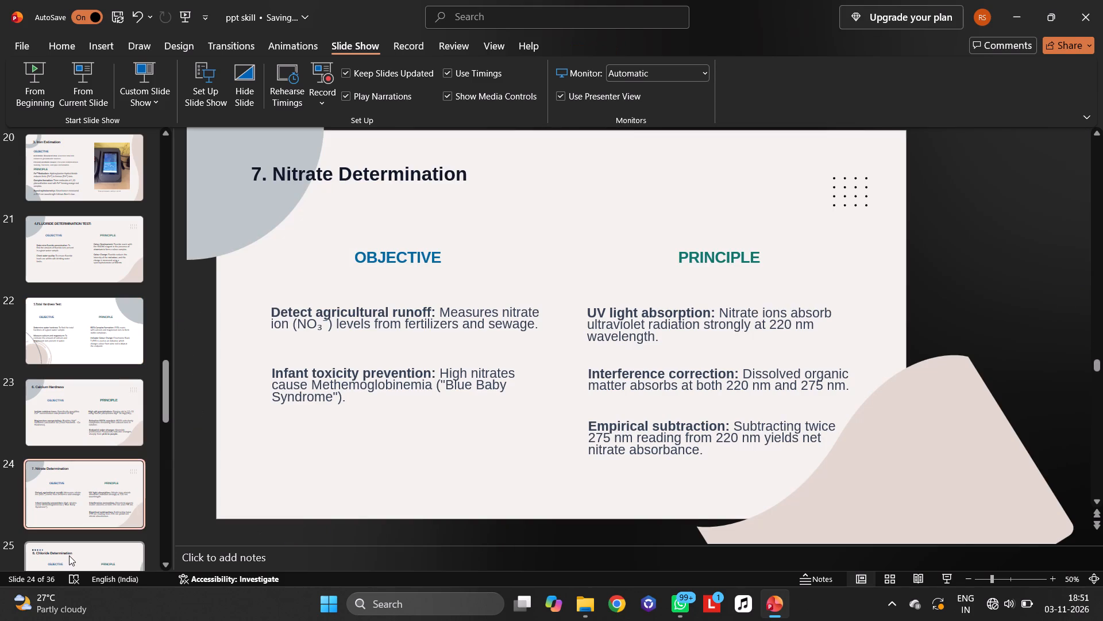
{"action": "left_click", "coordinate": [72, 551]}
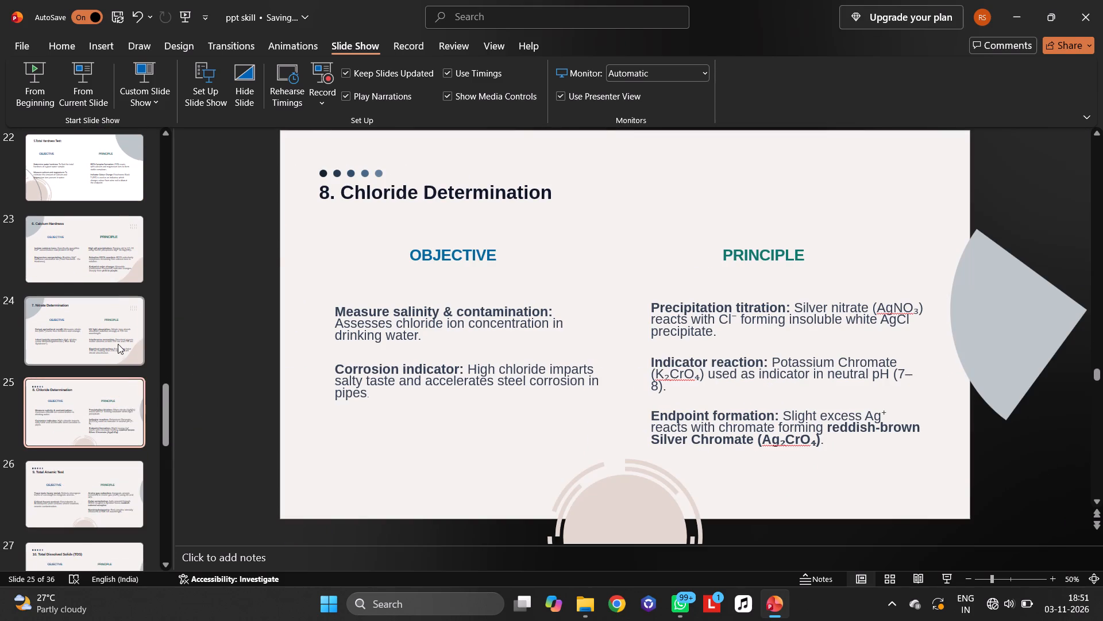
{"action": "left_click", "coordinate": [118, 343]}
{"action": "left_click", "coordinate": [92, 249]}
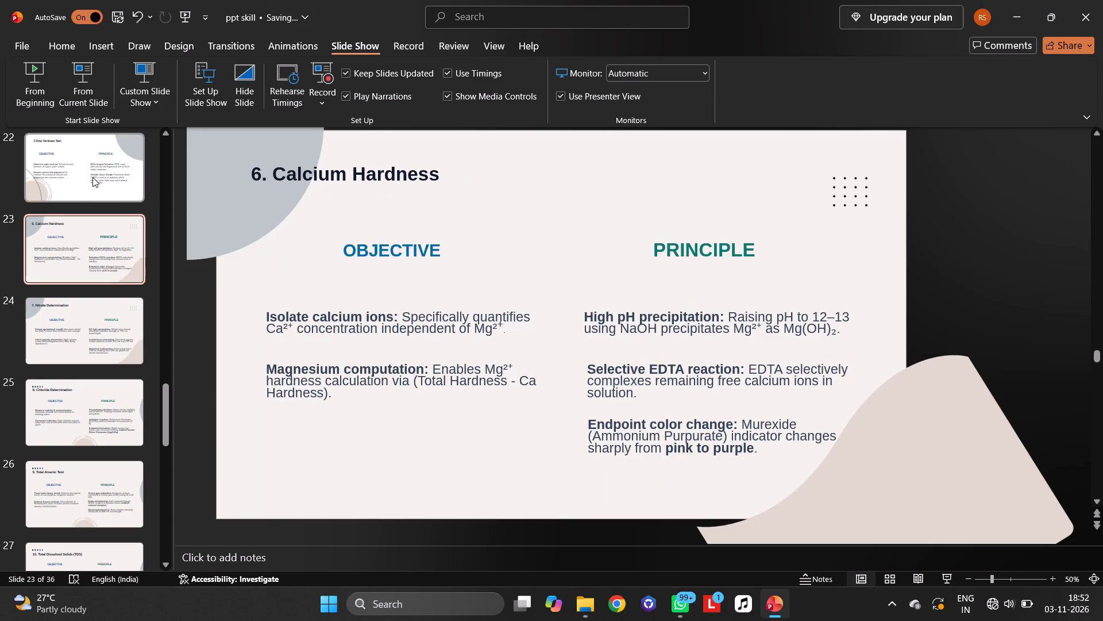
{"action": "left_click", "coordinate": [92, 177]}
{"action": "scroll", "coordinate": [93, 385], "scroll_direction": "down", "scroll_amount": 4}
{"action": "left_click", "coordinate": [93, 385]}
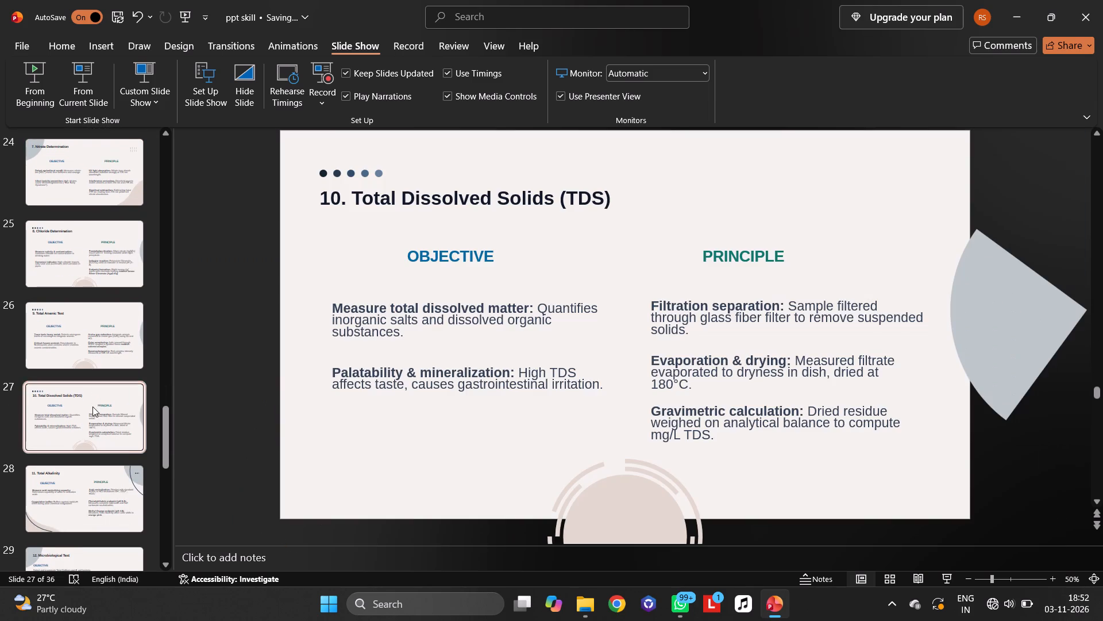
{"action": "left_click", "coordinate": [94, 358]}
{"action": "left_click", "coordinate": [86, 283]}
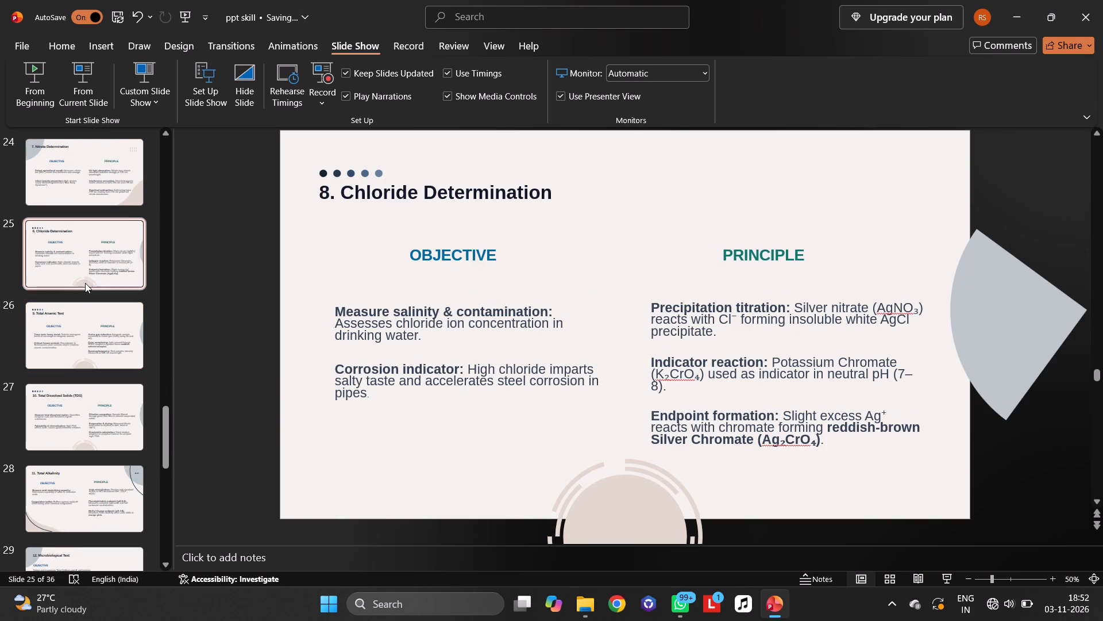
{"action": "left_click", "coordinate": [100, 222]}
{"action": "left_click", "coordinate": [93, 190]}
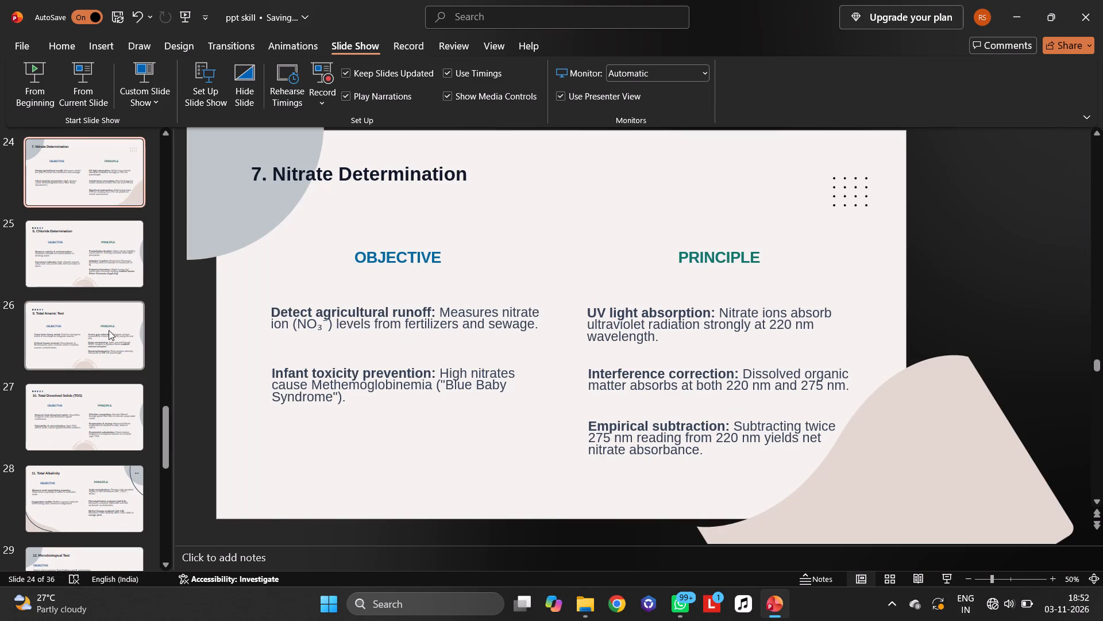
Delete the row of decorative dots above the title on the "9. Total Arsenic Test" and "10. Total Dissolved Solids (TDS)" slides.
{"action": "left_click", "coordinate": [108, 331]}
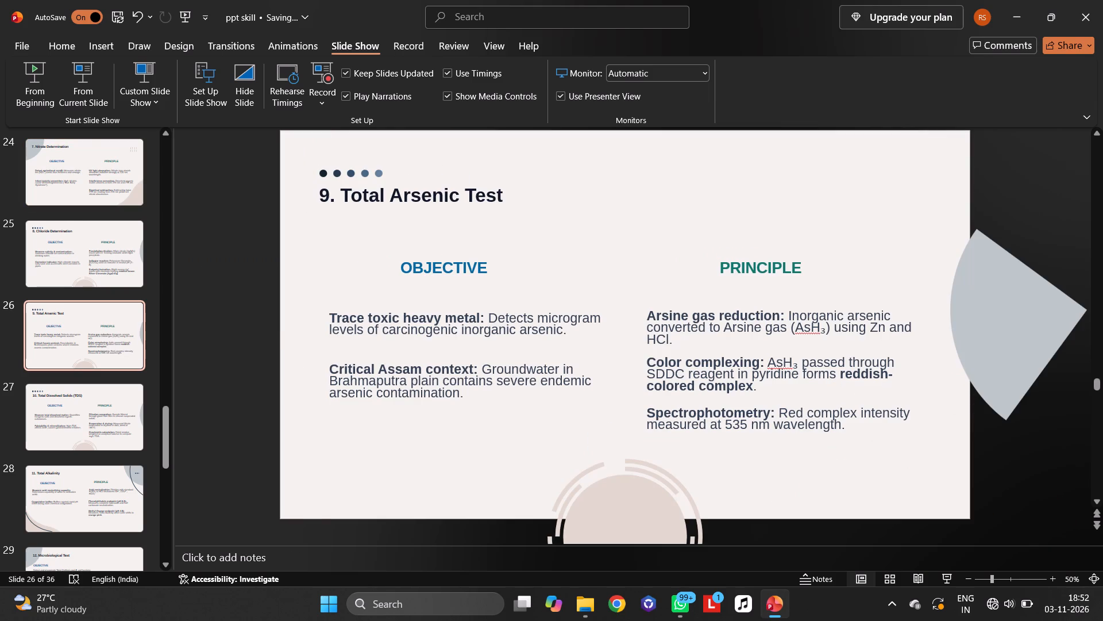
{"action": "left_click_drag", "start_coordinate": [383, 174], "coordinate": [369, 174]}
{"action": "key", "text": "BackSpace"}
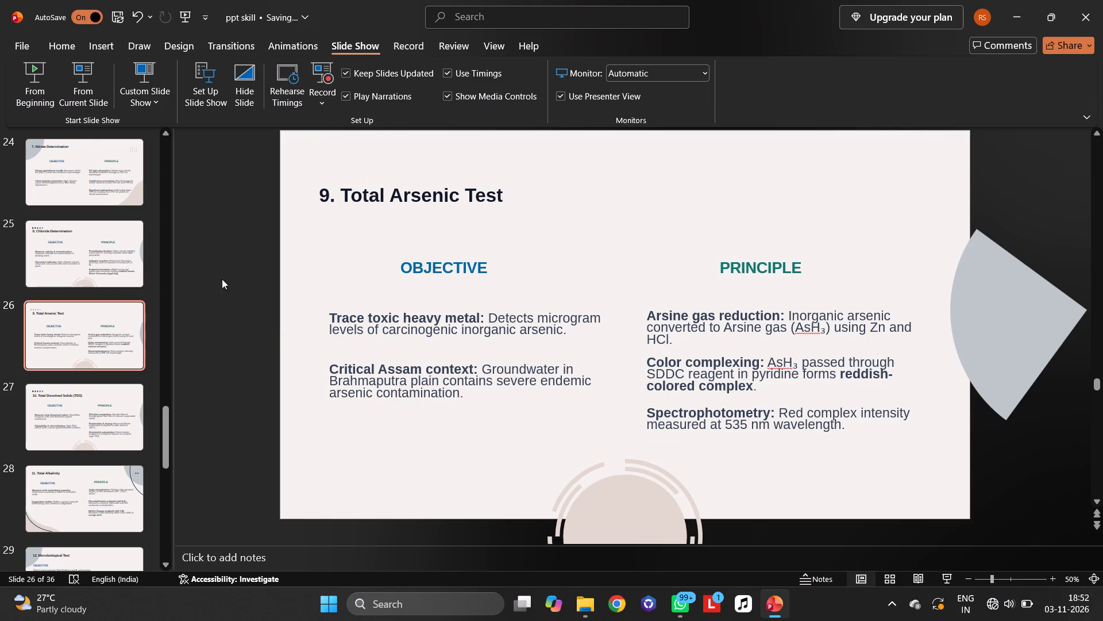
{"action": "left_click", "coordinate": [98, 420]}
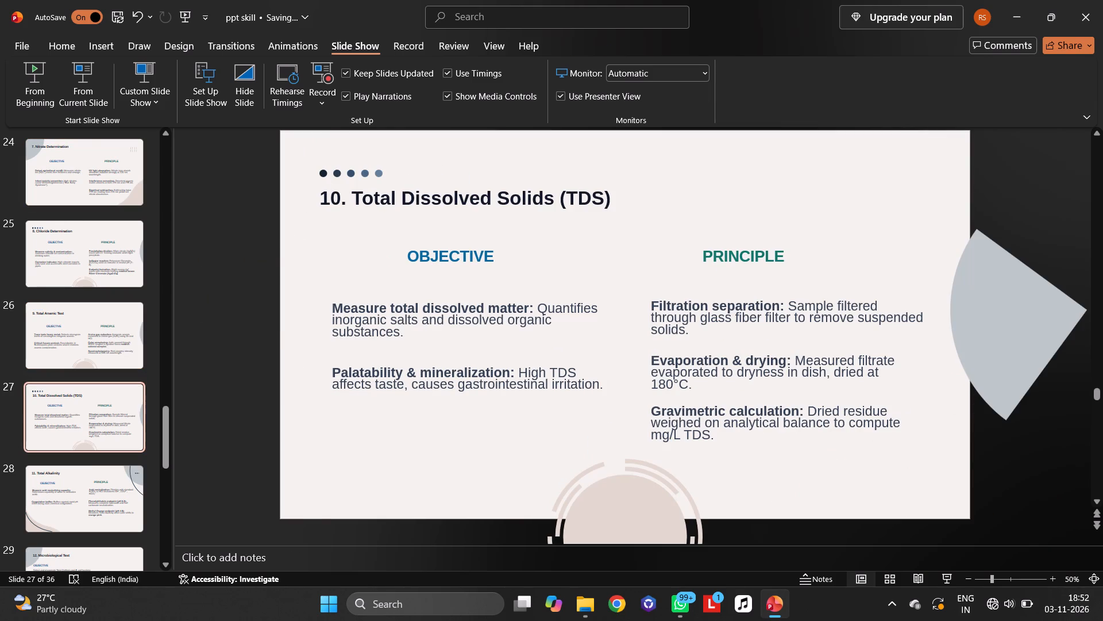
{"action": "left_click", "coordinate": [378, 176]}
{"action": "key", "text": "BackSpace"}
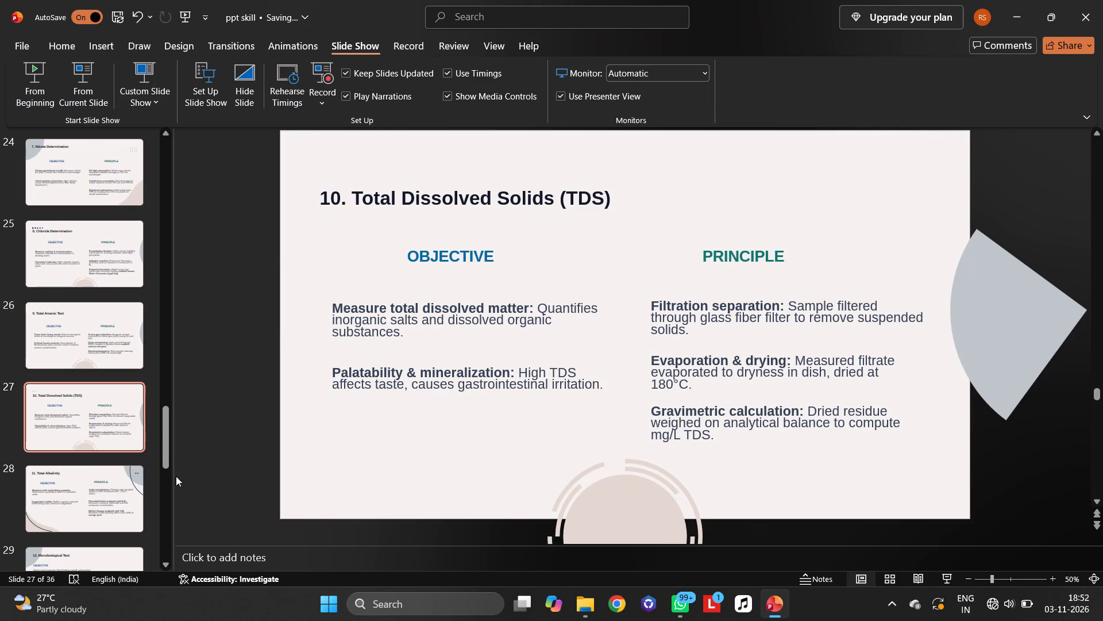
Review the layout of the "11. Total Alkalinity", "12. Microbiological Test" and "Instruments Used During Testing" slides.
{"action": "left_click", "coordinate": [99, 493]}
{"action": "left_click", "coordinate": [90, 546]}
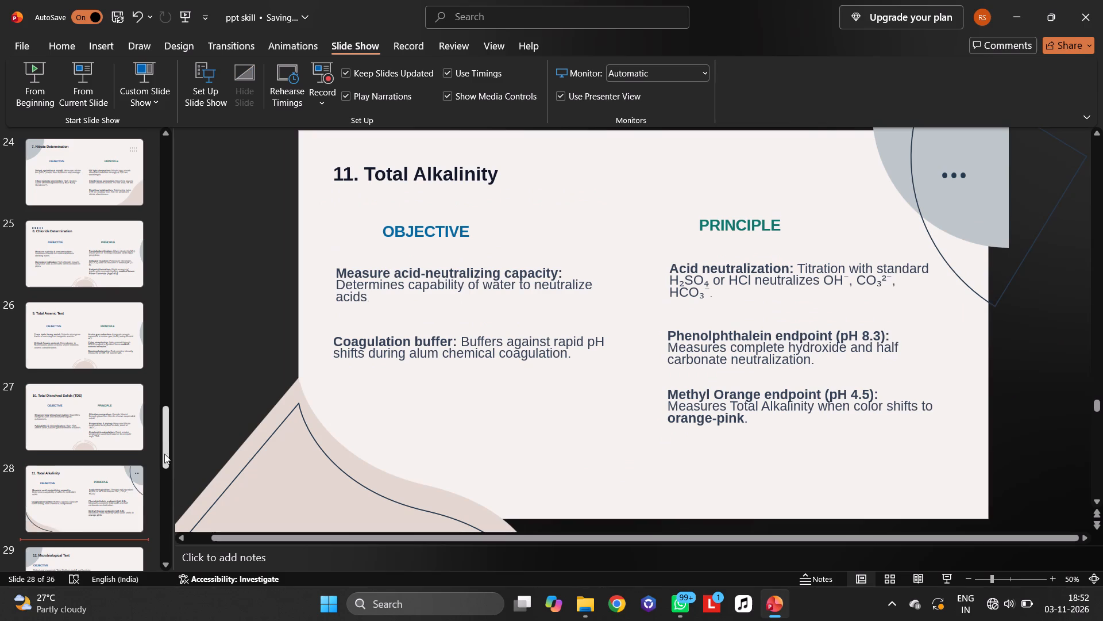
{"action": "left_click_drag", "start_coordinate": [164, 454], "coordinate": [166, 496]}
{"action": "left_click", "coordinate": [124, 293]}
{"action": "left_click", "coordinate": [111, 353]}
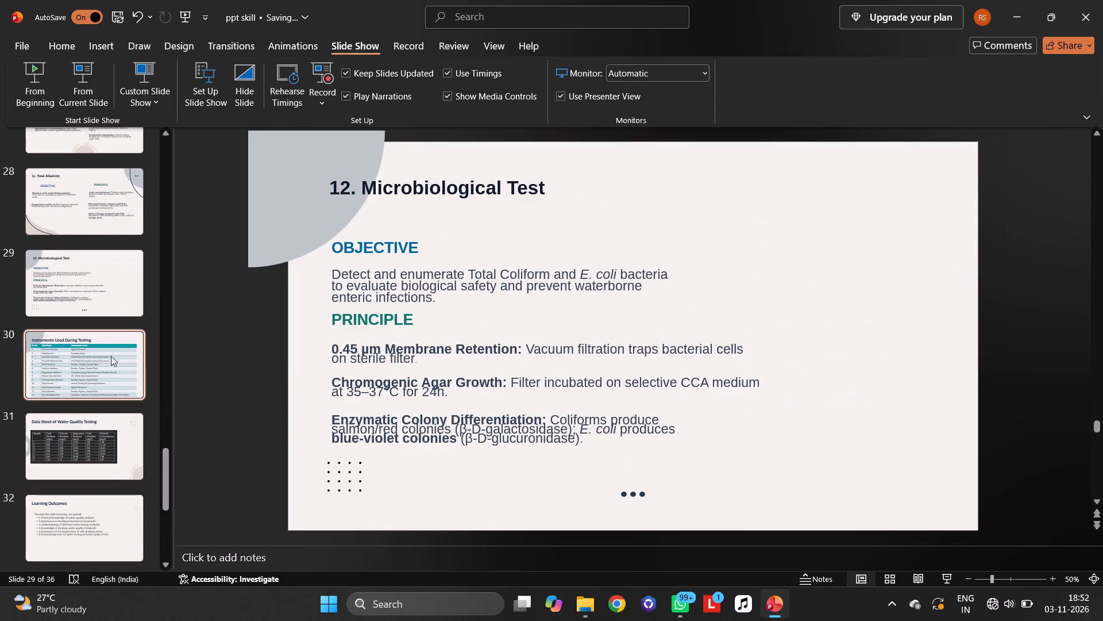
{"action": "left_click", "coordinate": [109, 389]}
{"action": "left_click", "coordinate": [91, 281]}
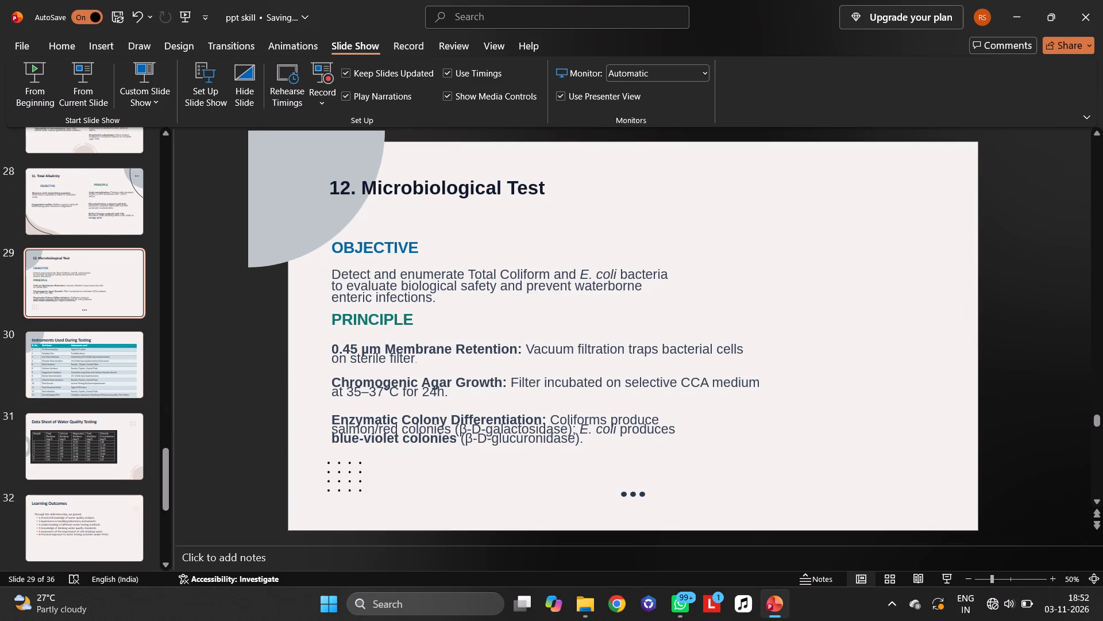